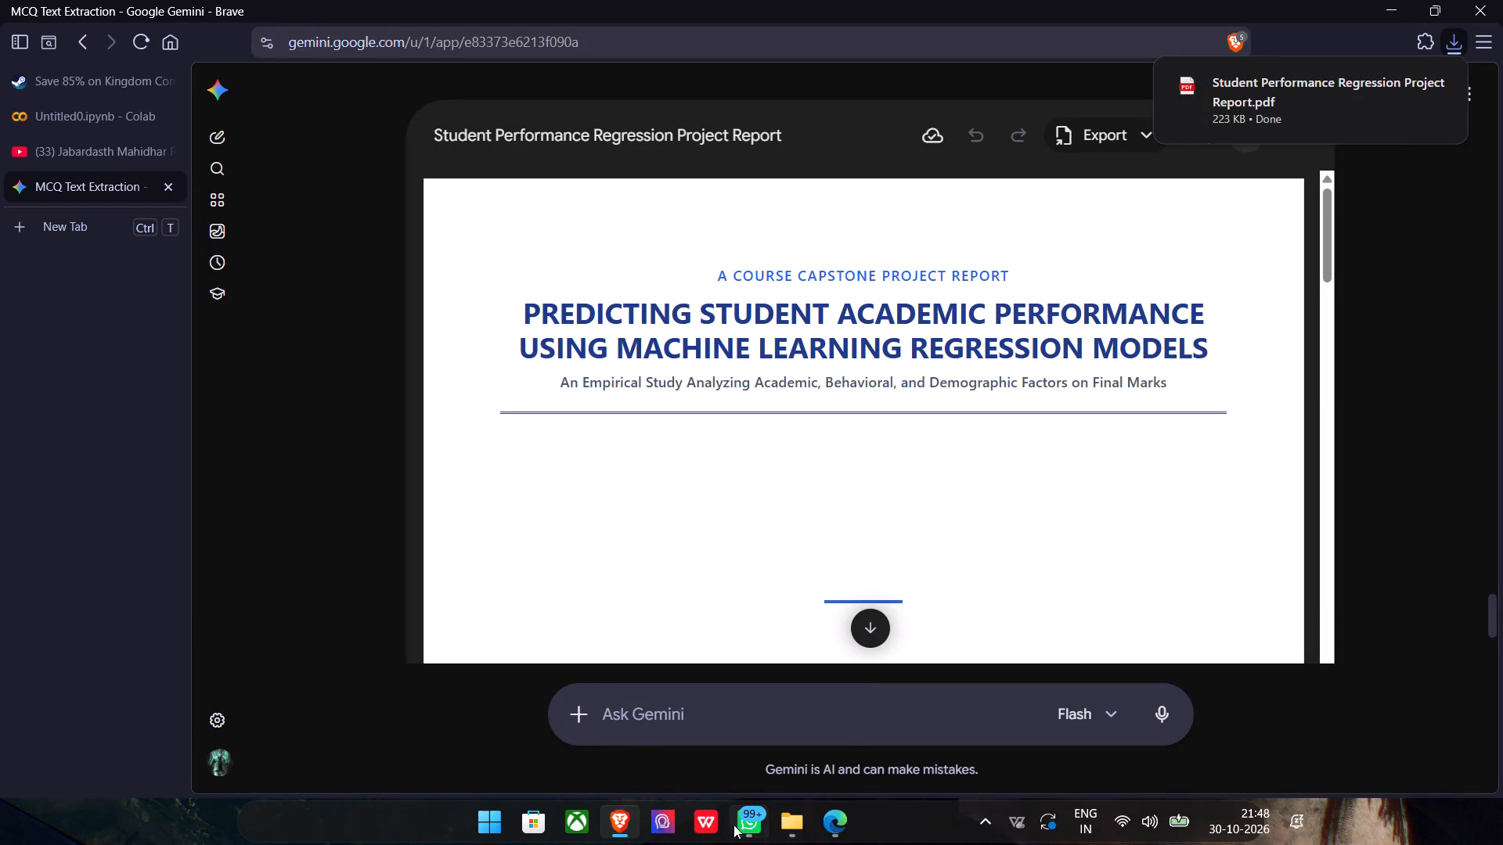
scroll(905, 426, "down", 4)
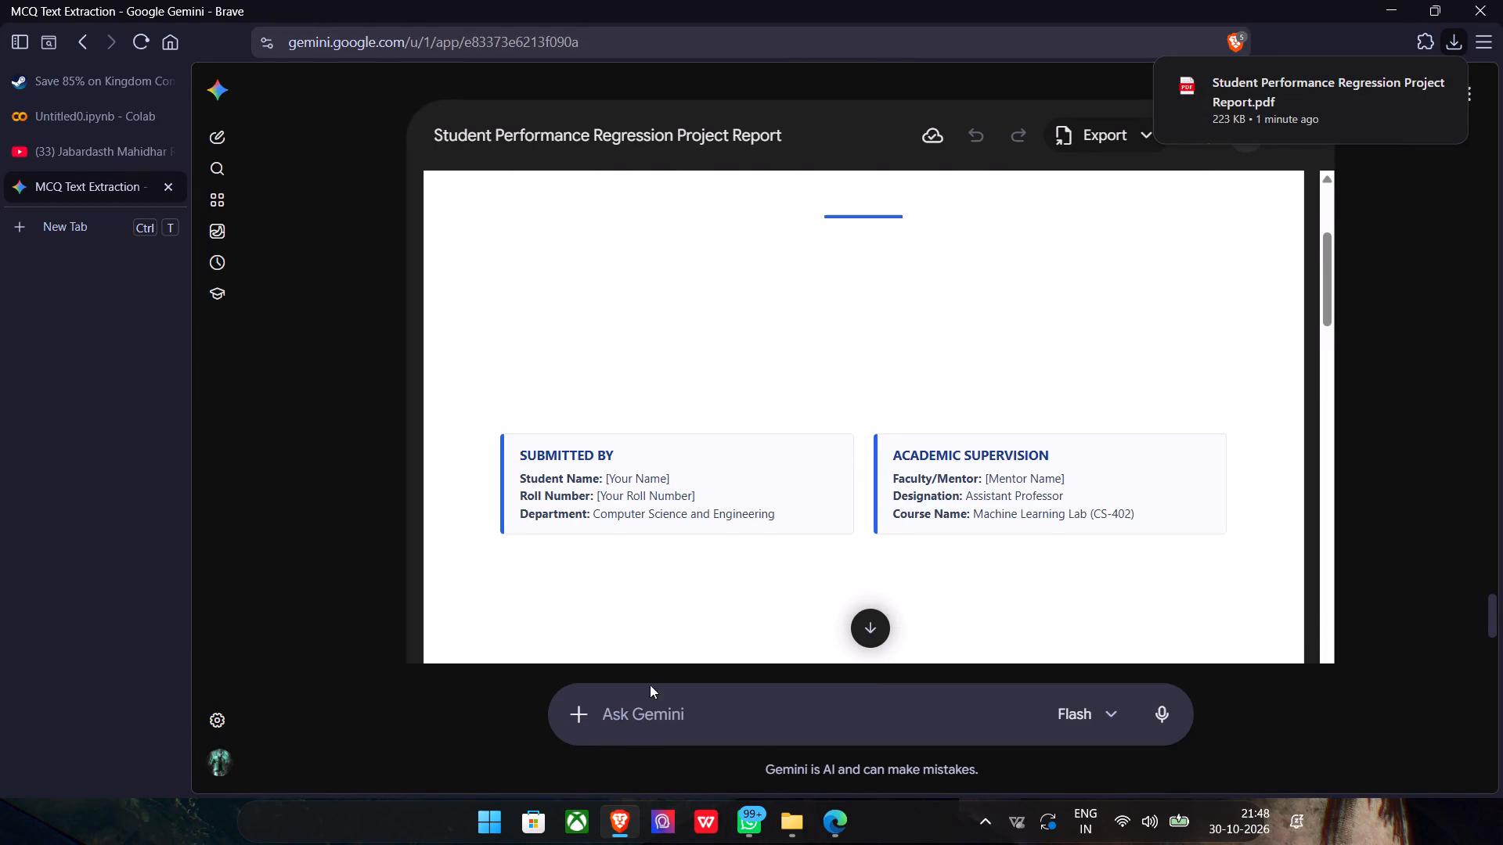
Open the iLovePDF homepage in a new browser tab.
left_click(96, 228)
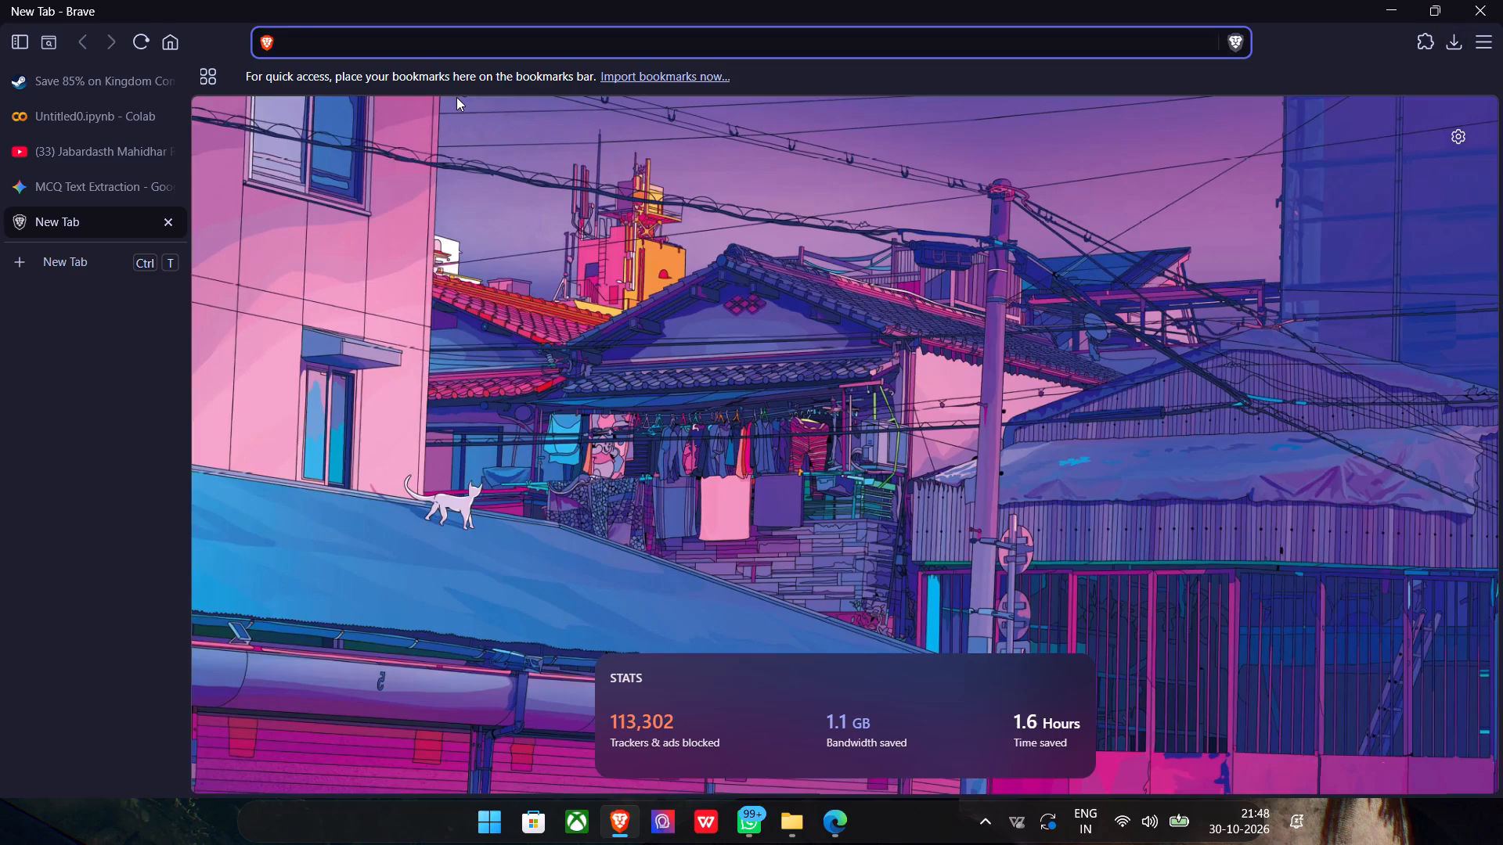
type("ilovepdf")
key("Return")
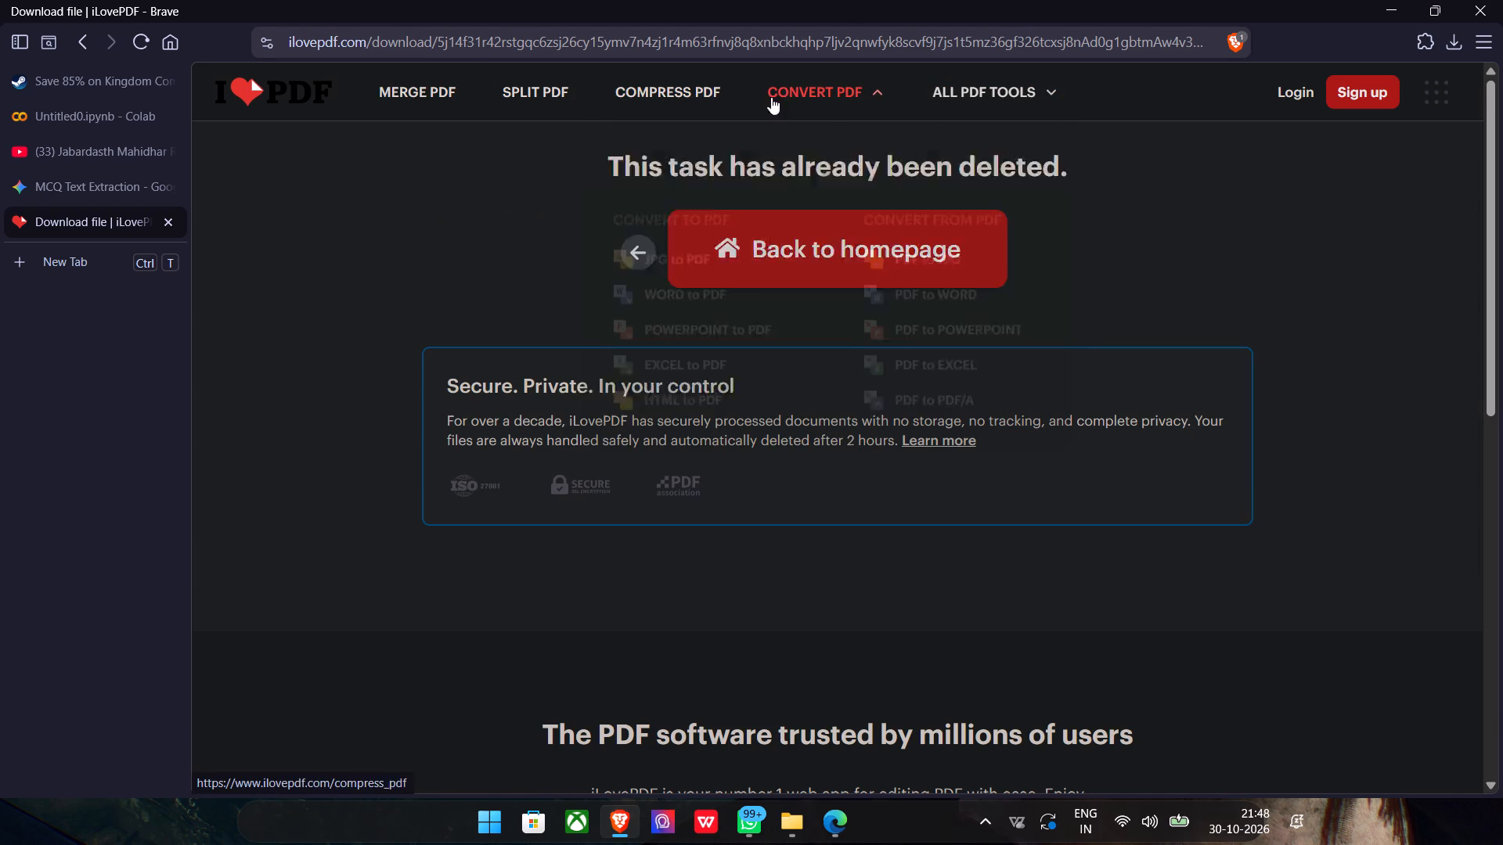
scroll(932, 265, "up", 2)
left_click(781, 257)
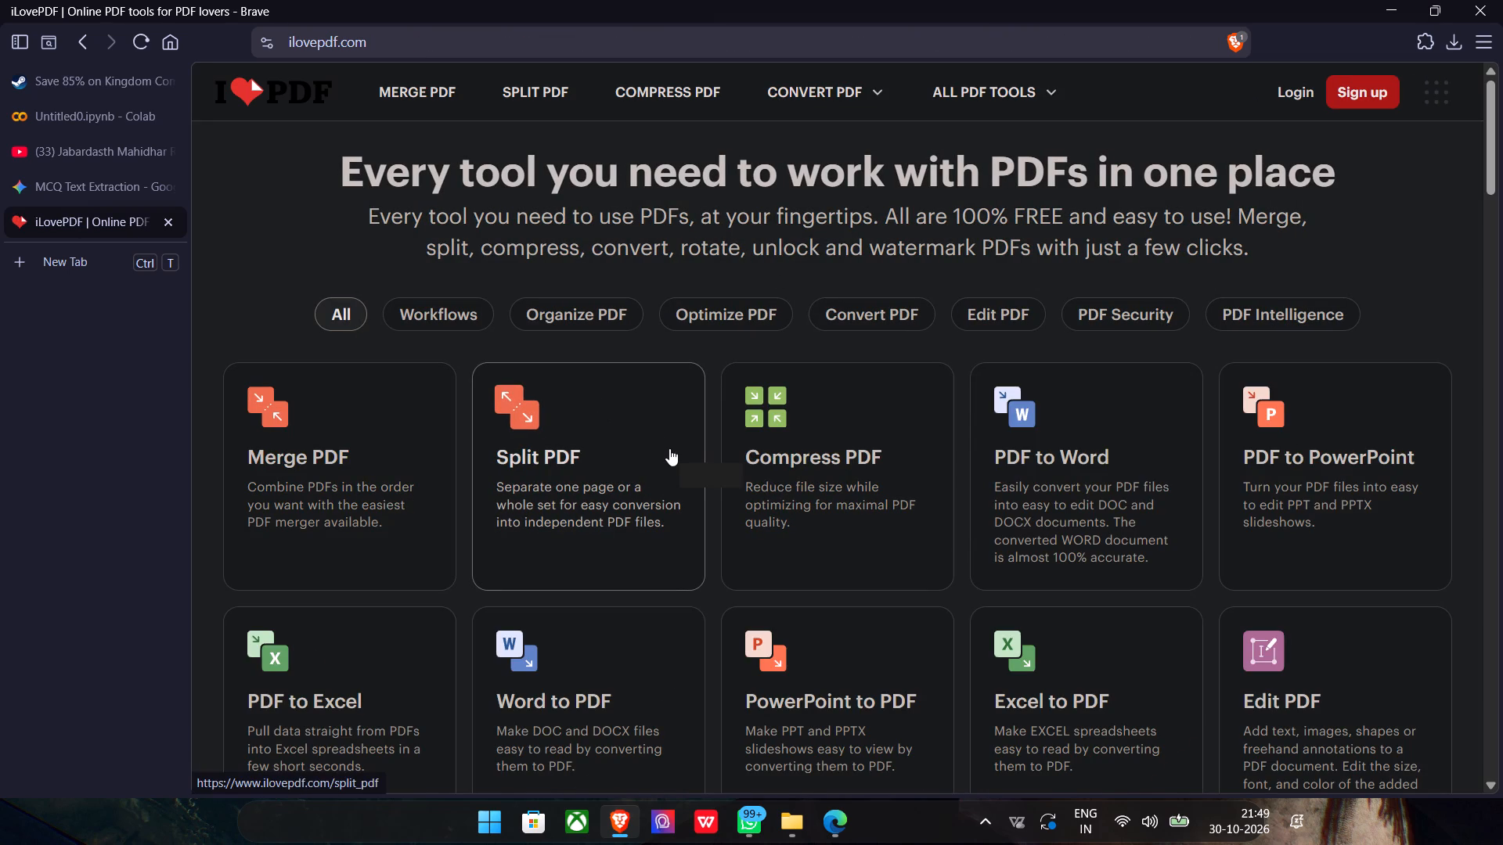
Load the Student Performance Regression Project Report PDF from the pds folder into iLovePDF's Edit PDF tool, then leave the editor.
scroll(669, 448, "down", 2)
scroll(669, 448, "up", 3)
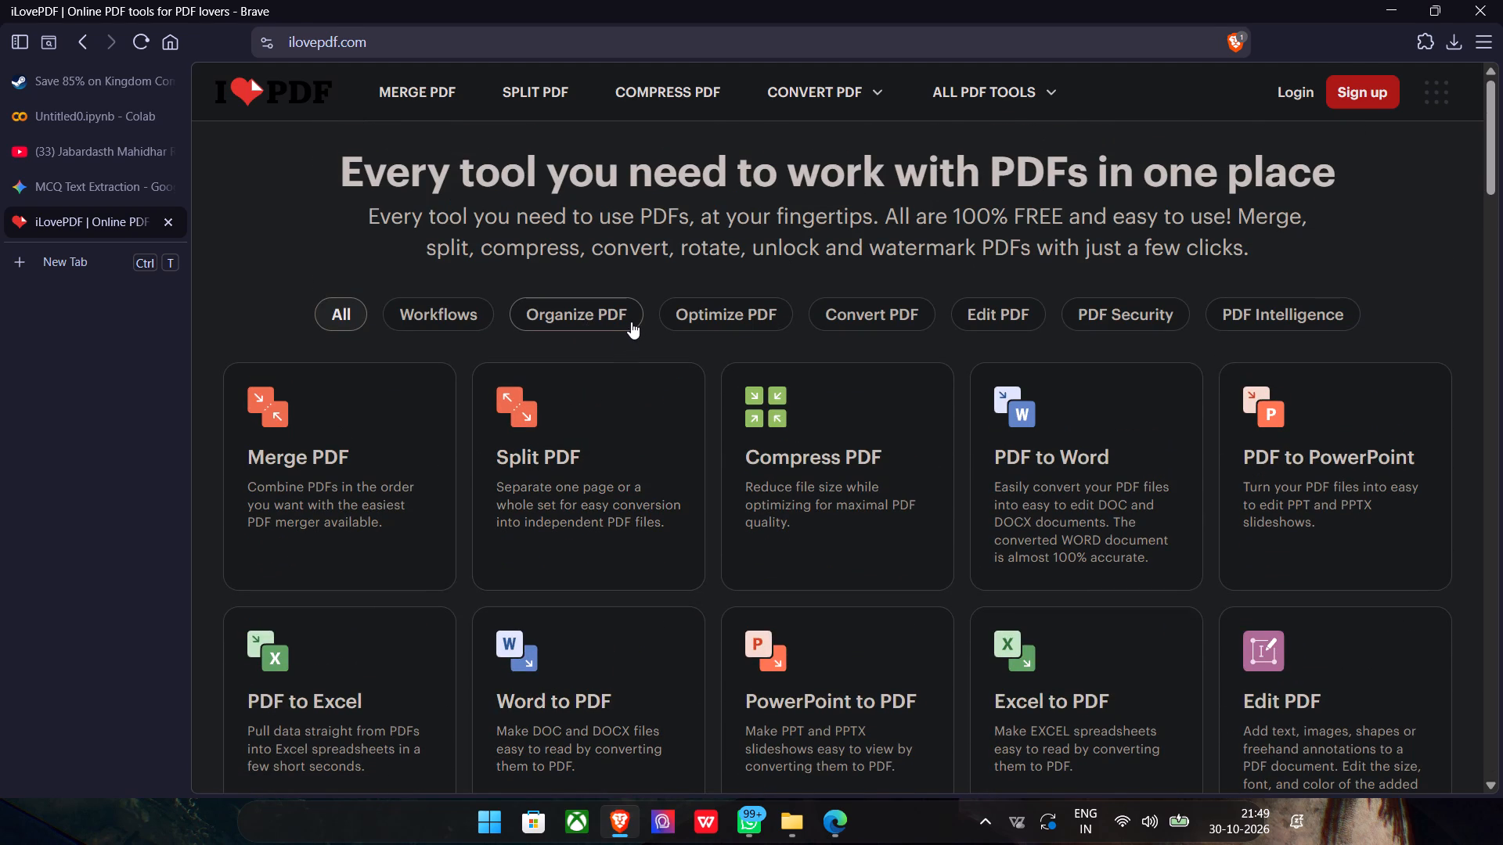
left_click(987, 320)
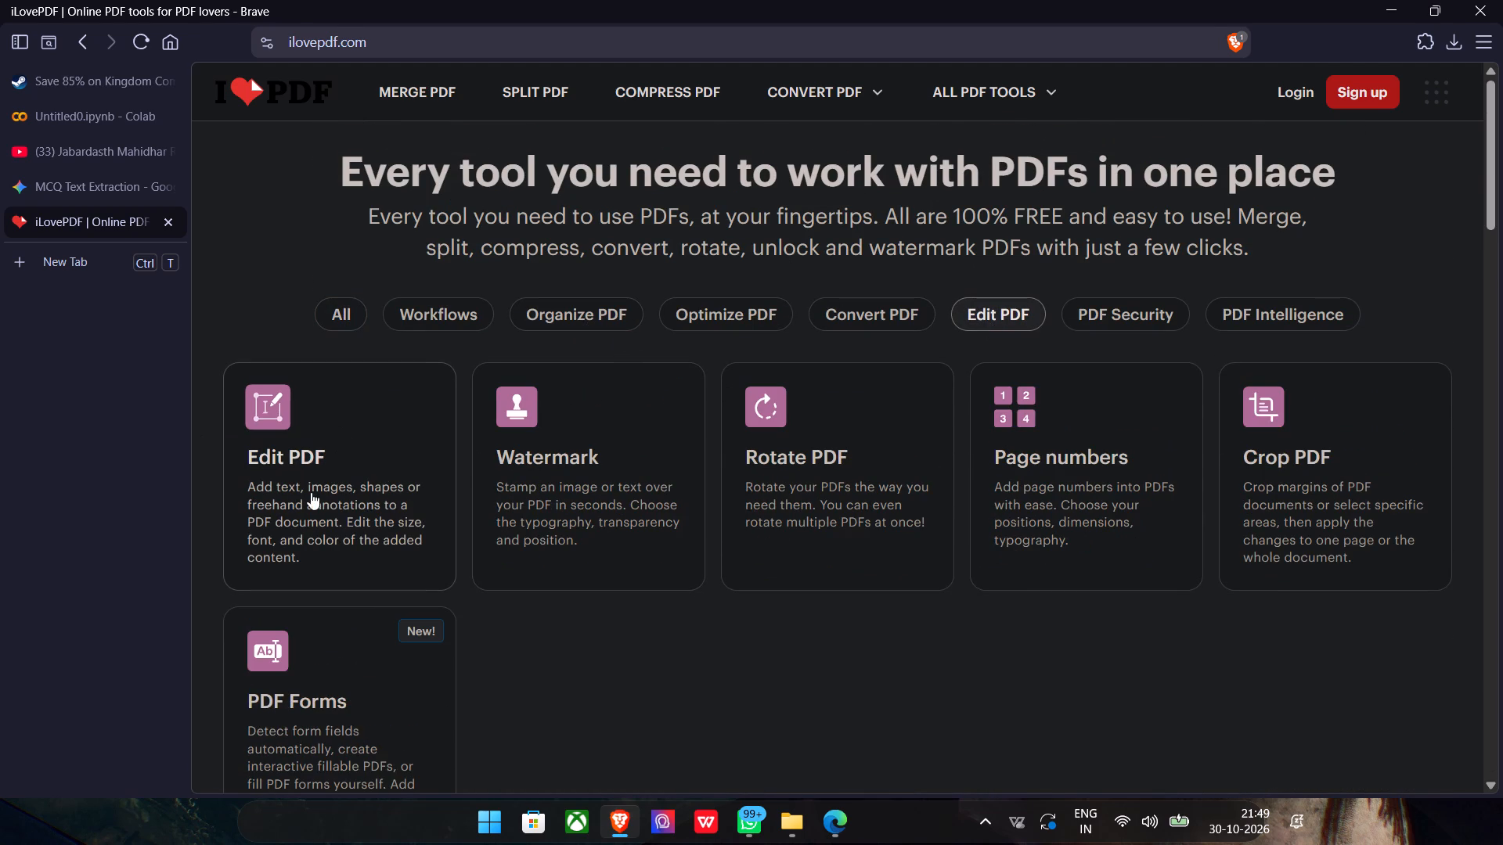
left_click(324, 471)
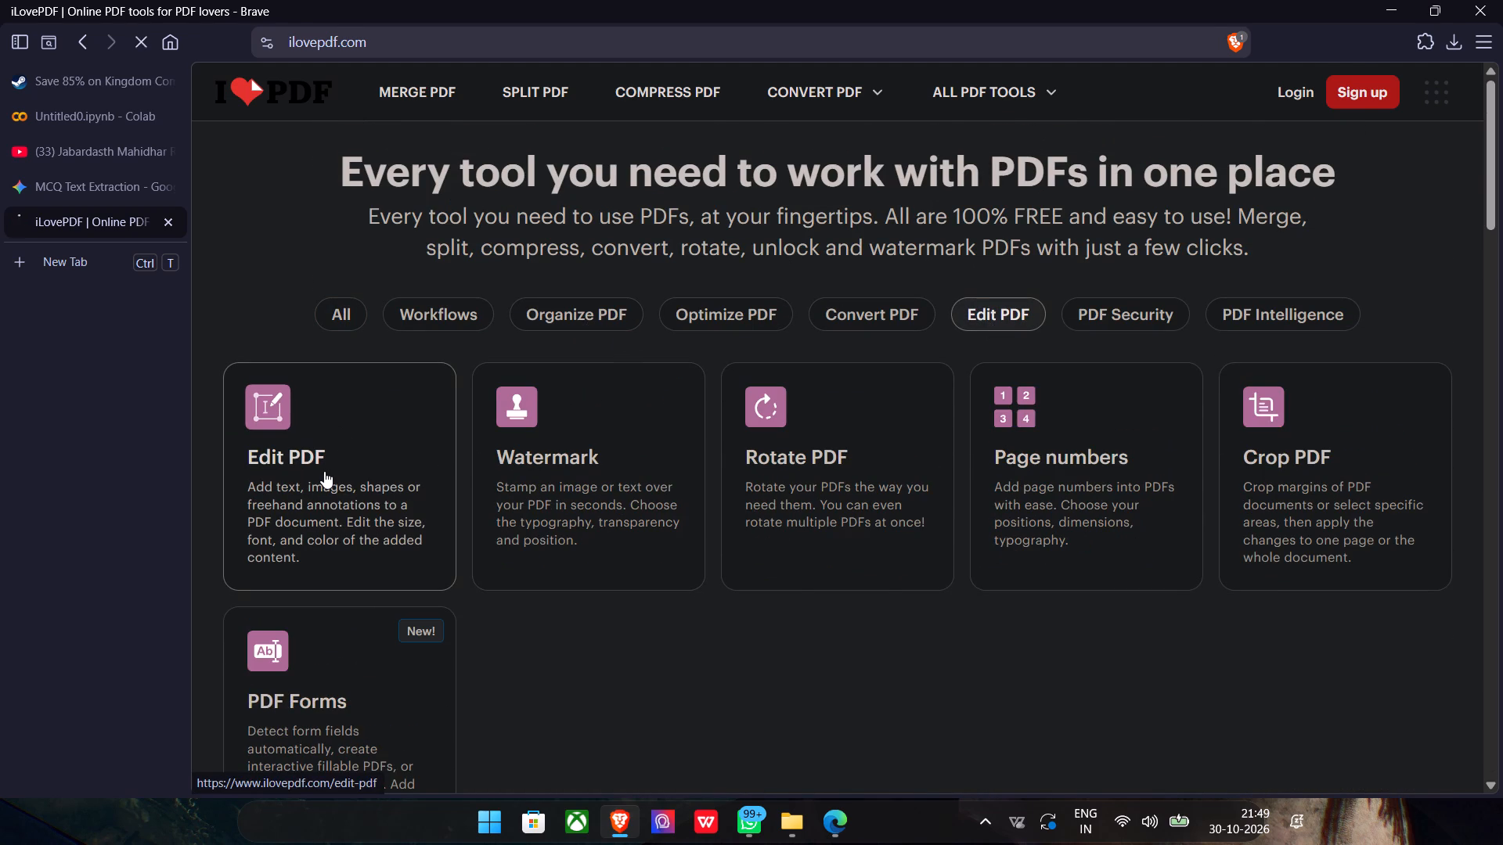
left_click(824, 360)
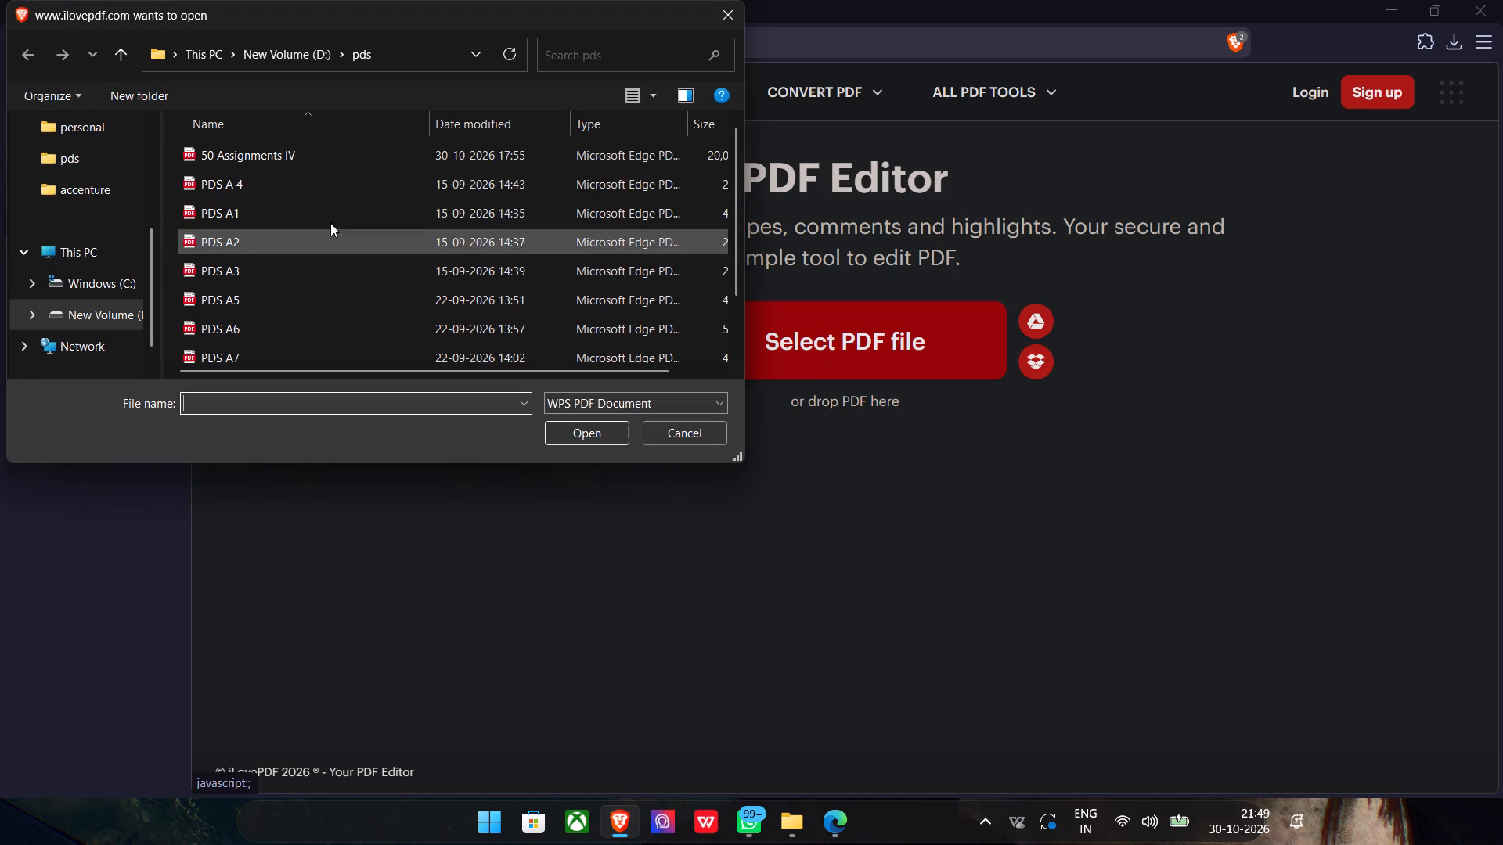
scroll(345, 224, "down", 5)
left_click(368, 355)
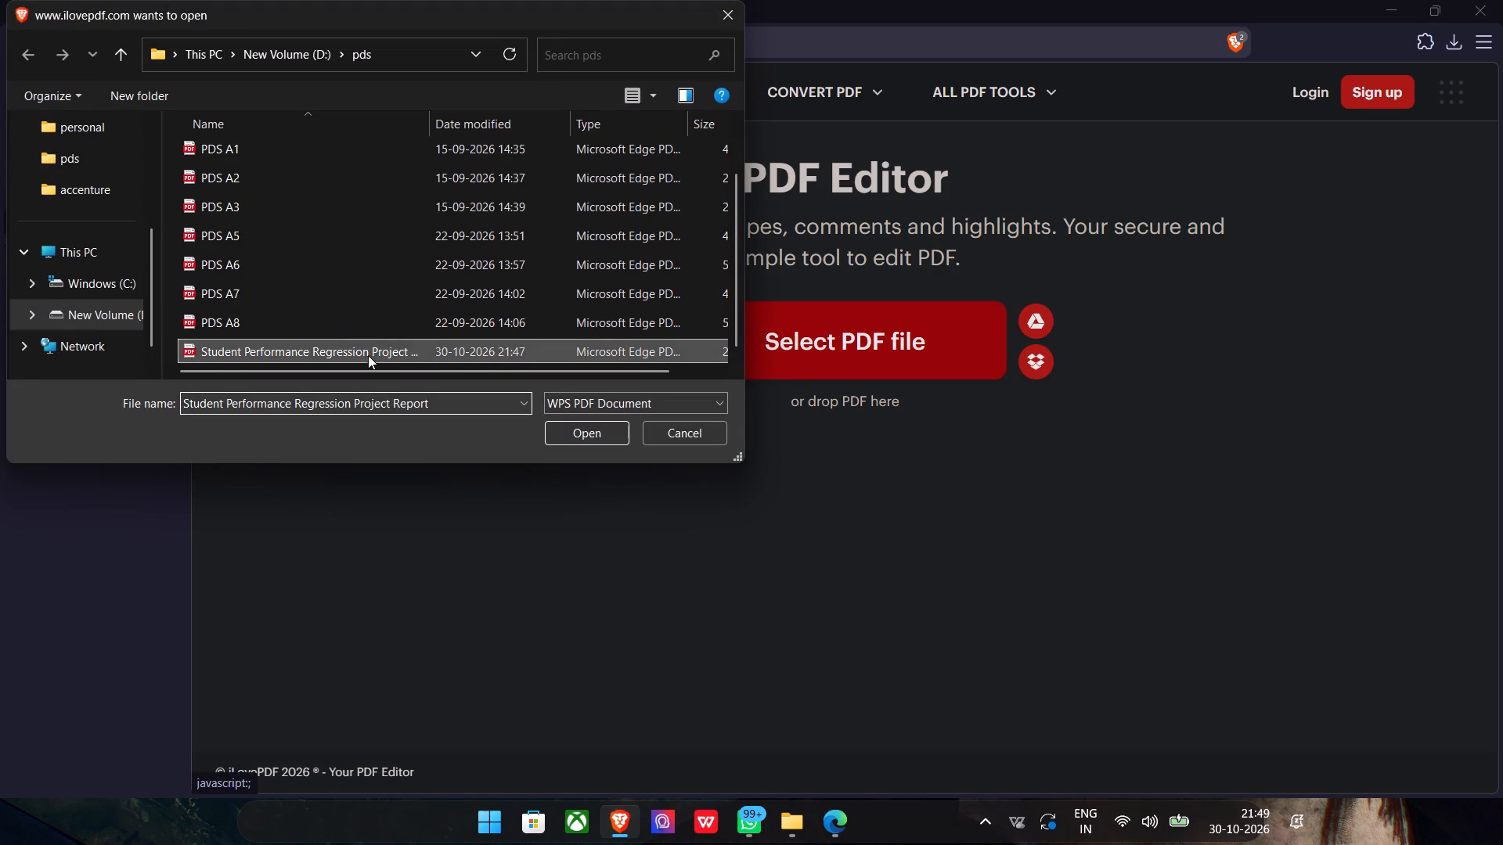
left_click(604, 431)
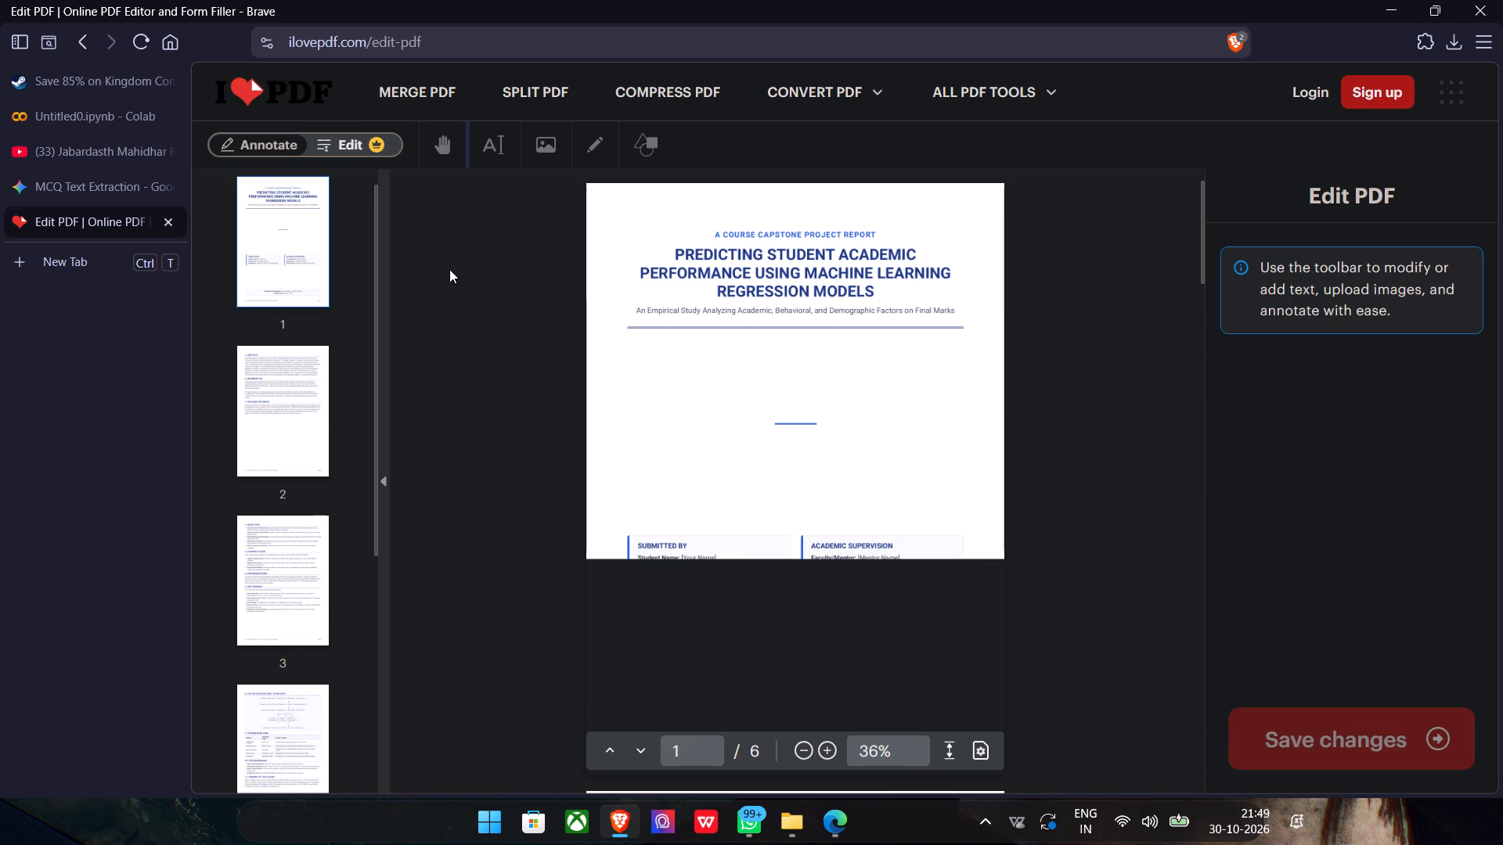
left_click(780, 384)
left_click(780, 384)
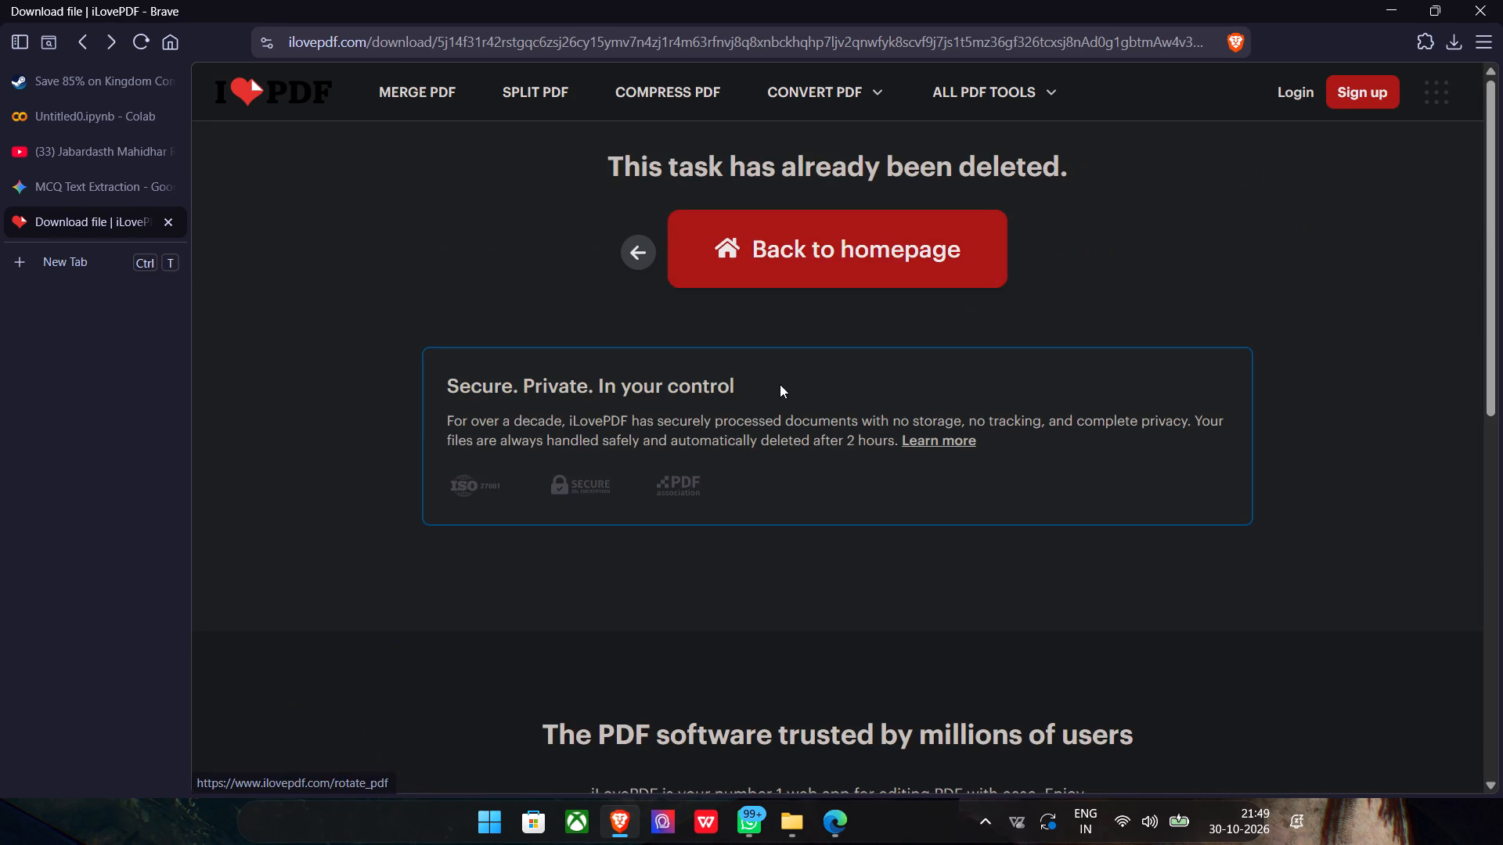
Load the Student Performance Regression Project Report PDF from the pds folder into iLovePDF's PDF to Word converter.
scroll(885, 271, "up", 4)
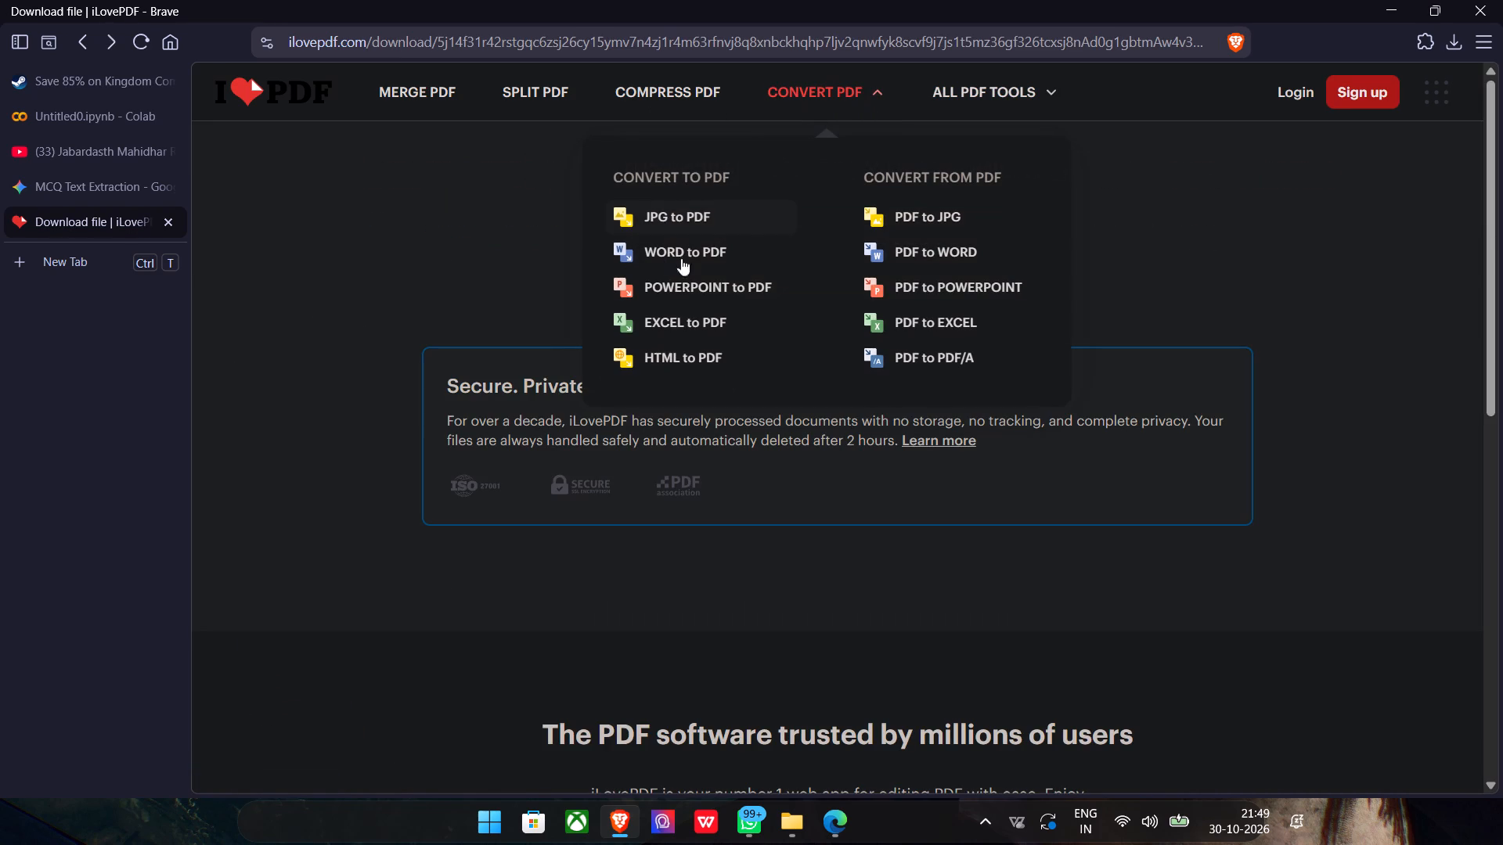
left_click(937, 254)
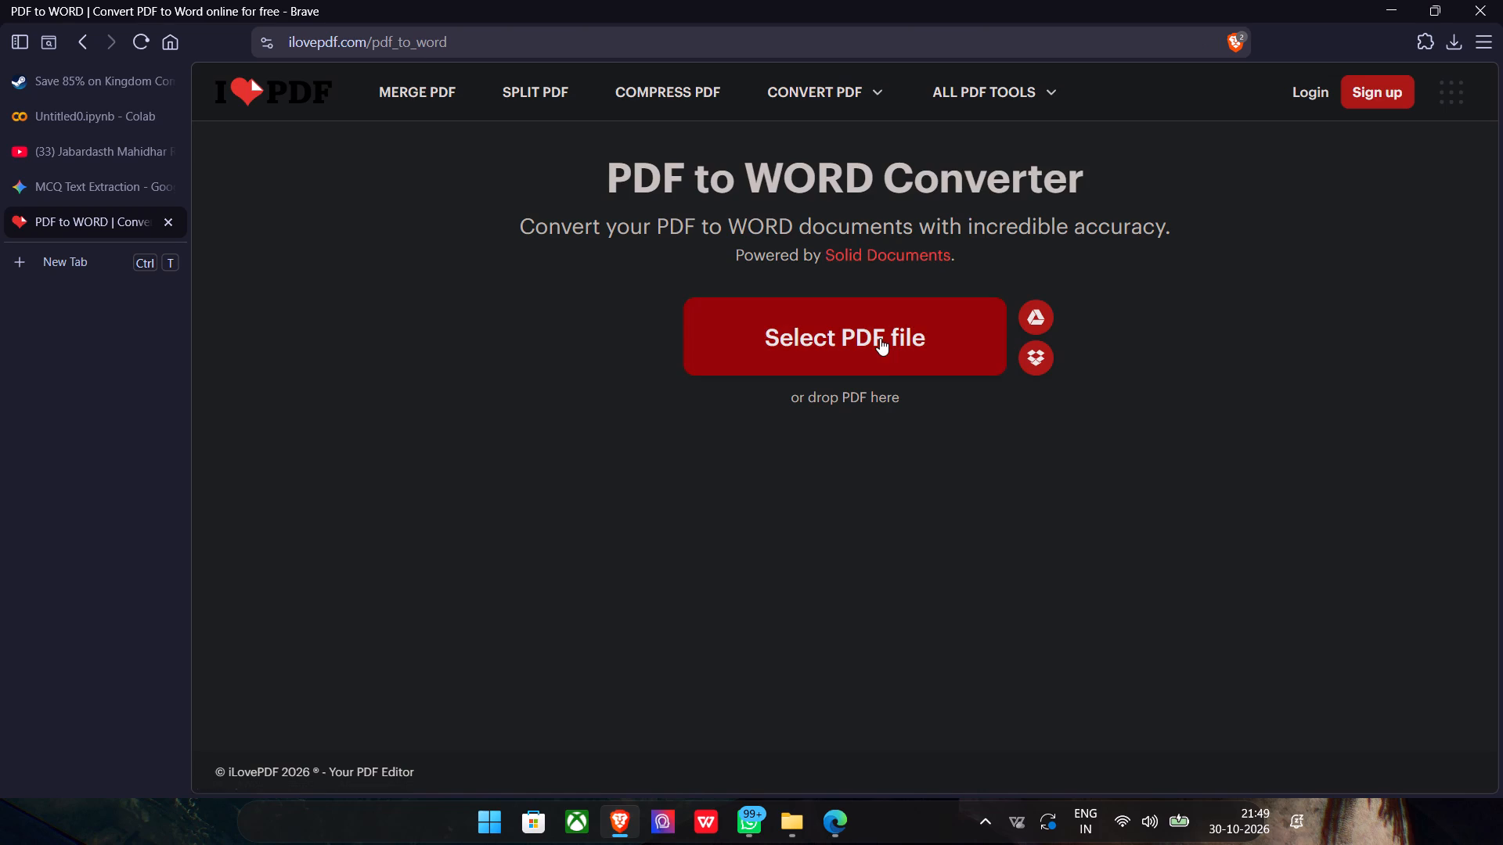
left_click(918, 361)
scroll(509, 348, "down", 6)
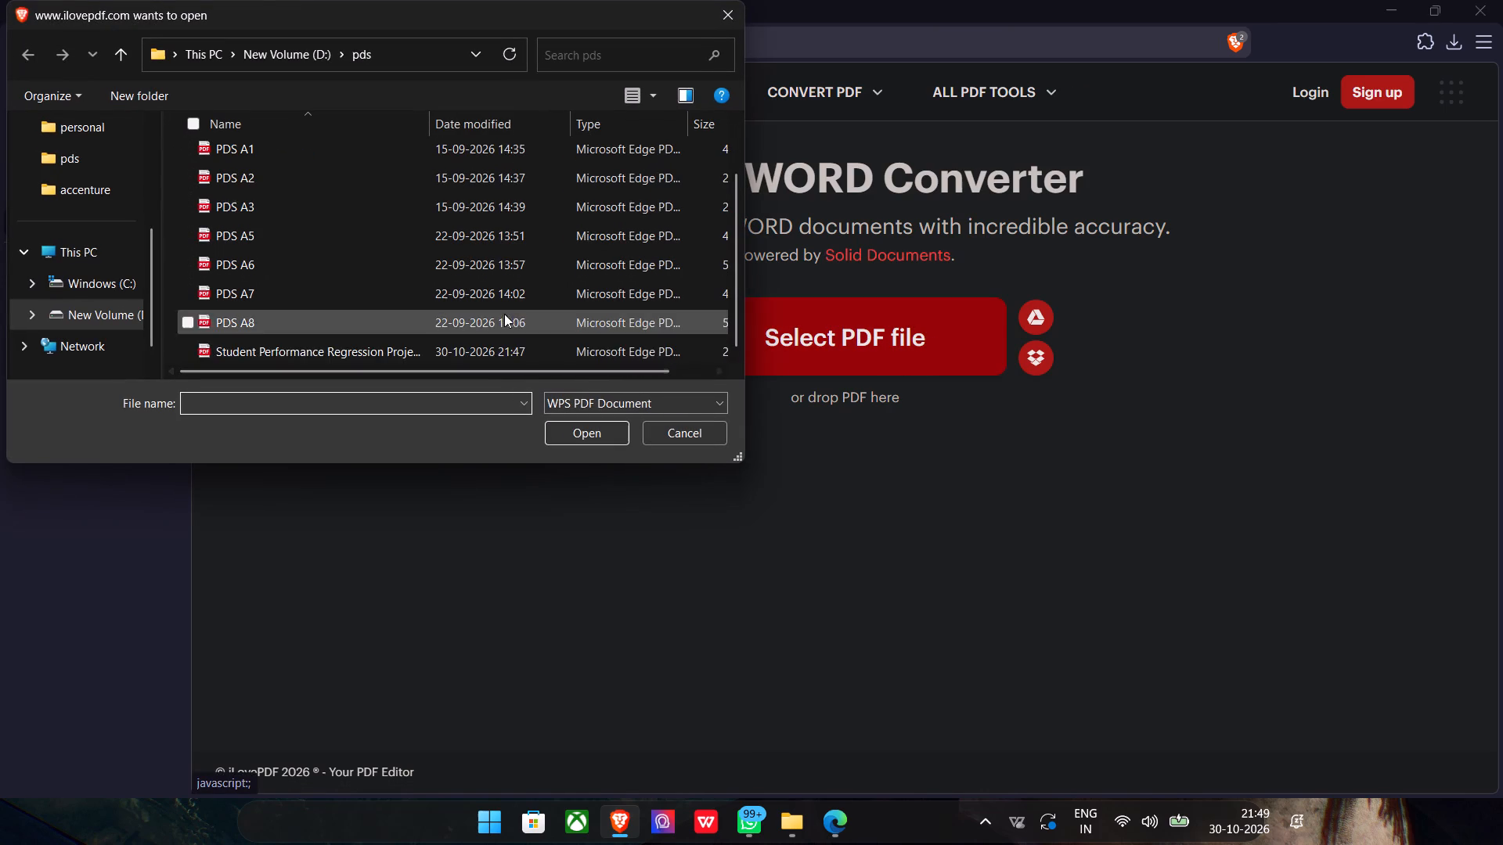
scroll(504, 314, "down", 2)
left_click(501, 349)
left_click(616, 432)
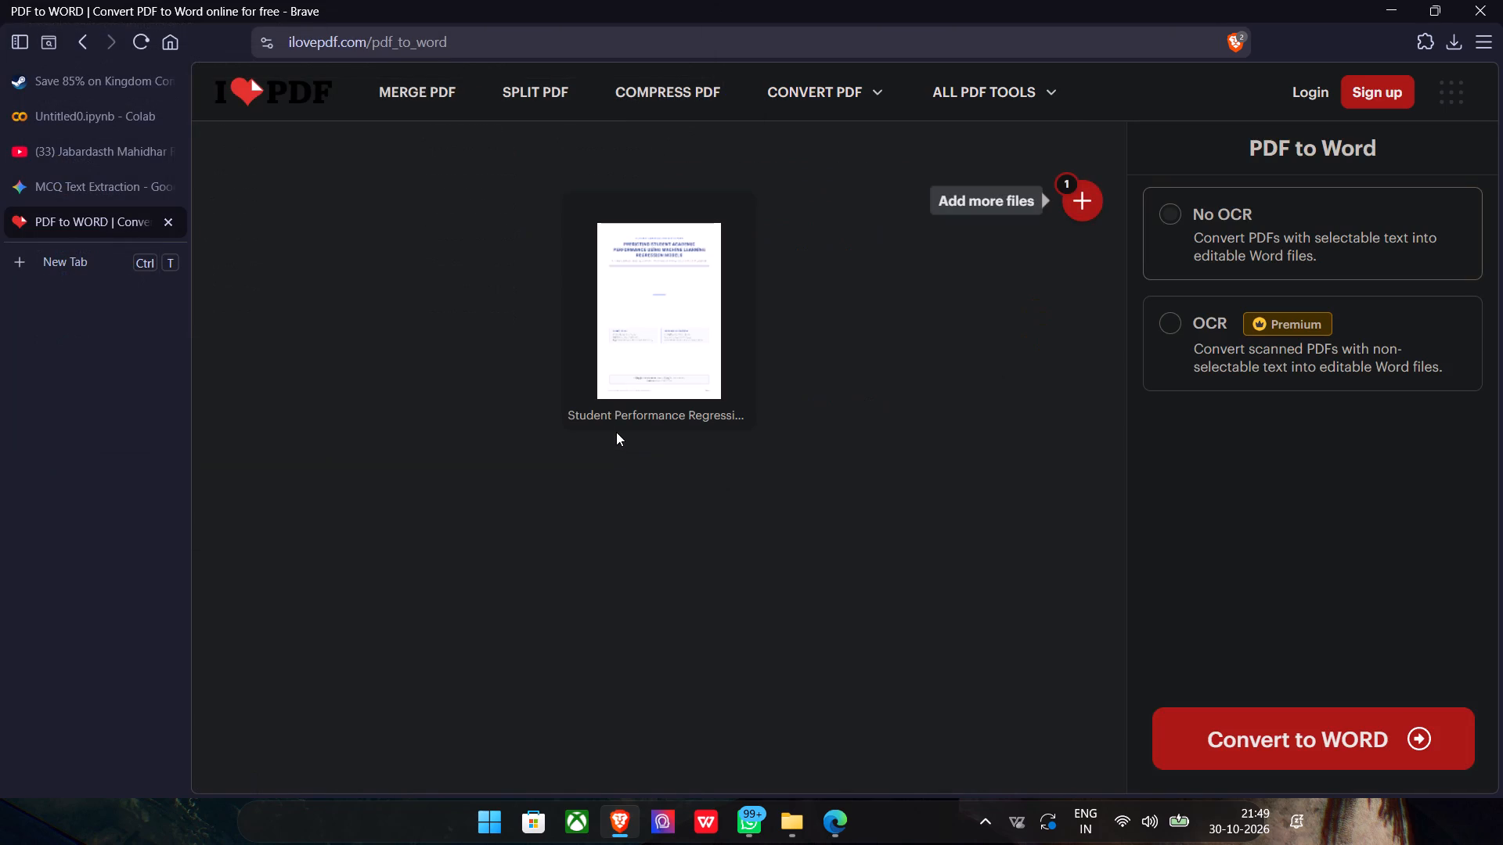
scroll(629, 339, "down", 3)
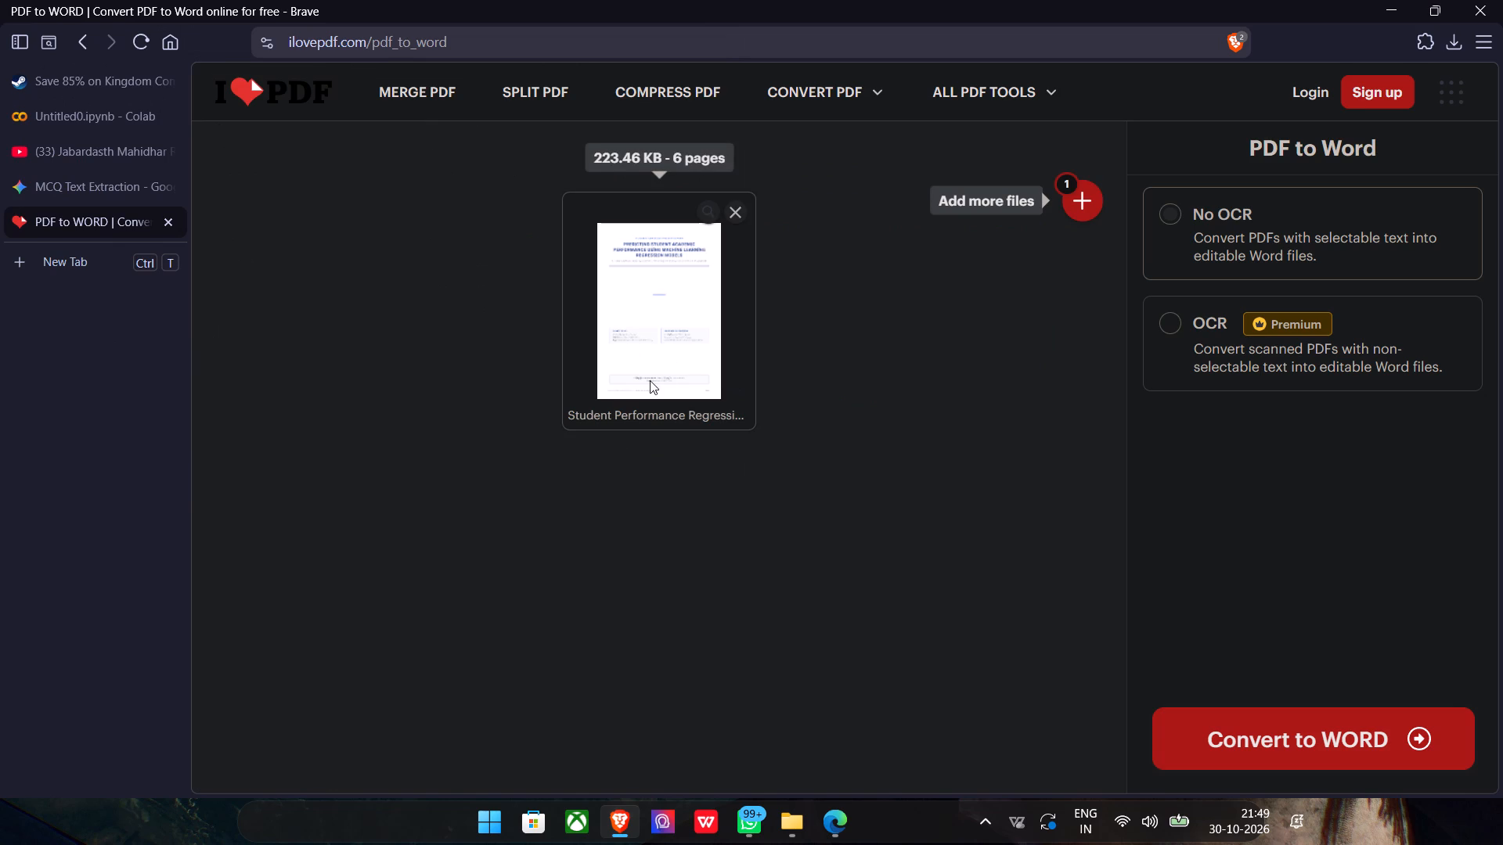
Switch to File Explorer, open the Student Performance Regression report PDF from the pds folder, look through its pages and close it.
left_click(806, 830)
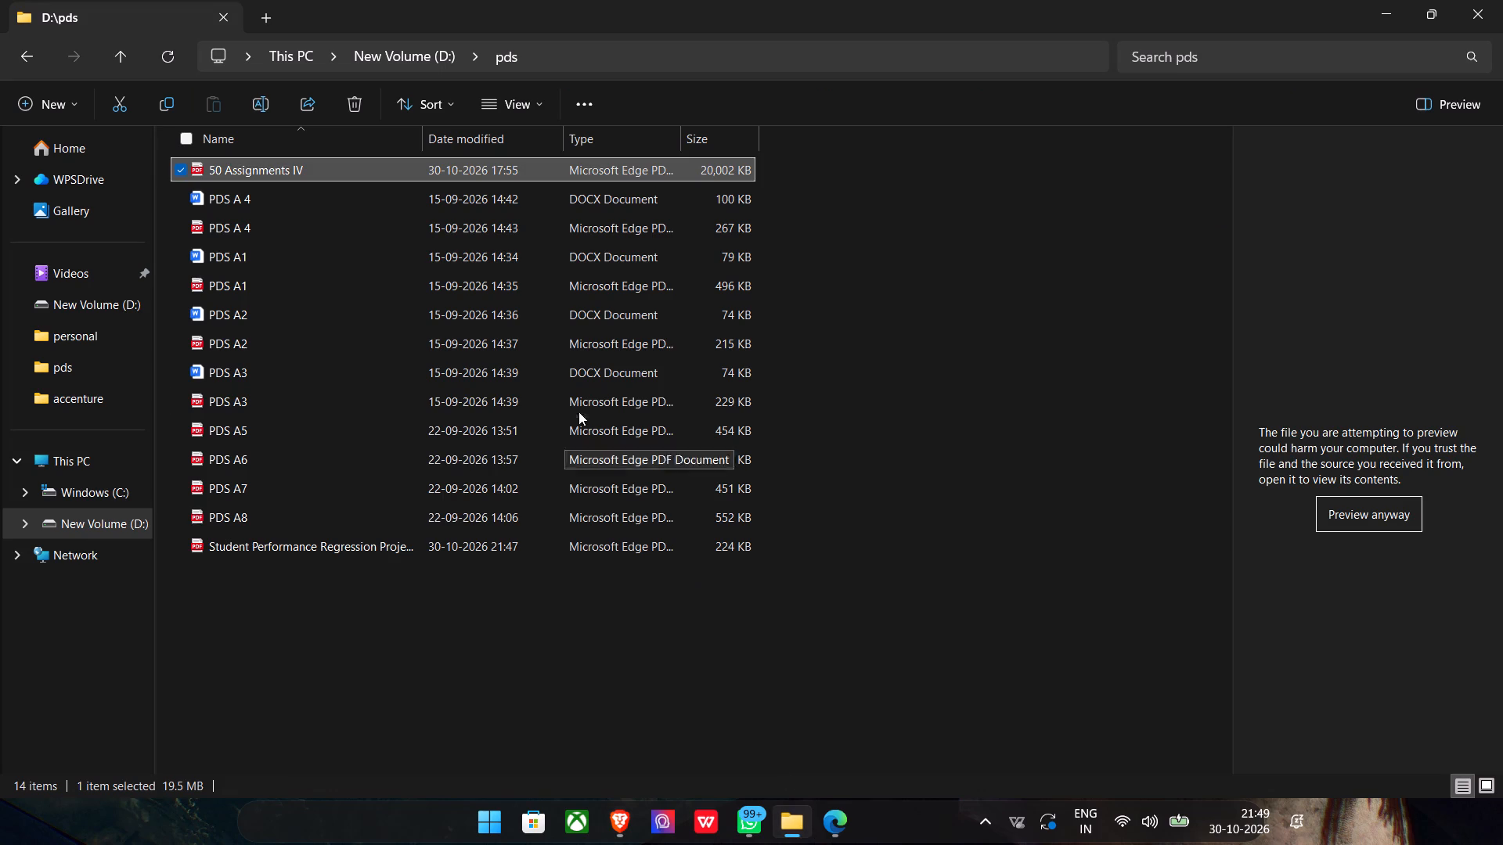
left_click(427, 563)
double_click(416, 541)
scroll(723, 401, "down", 4)
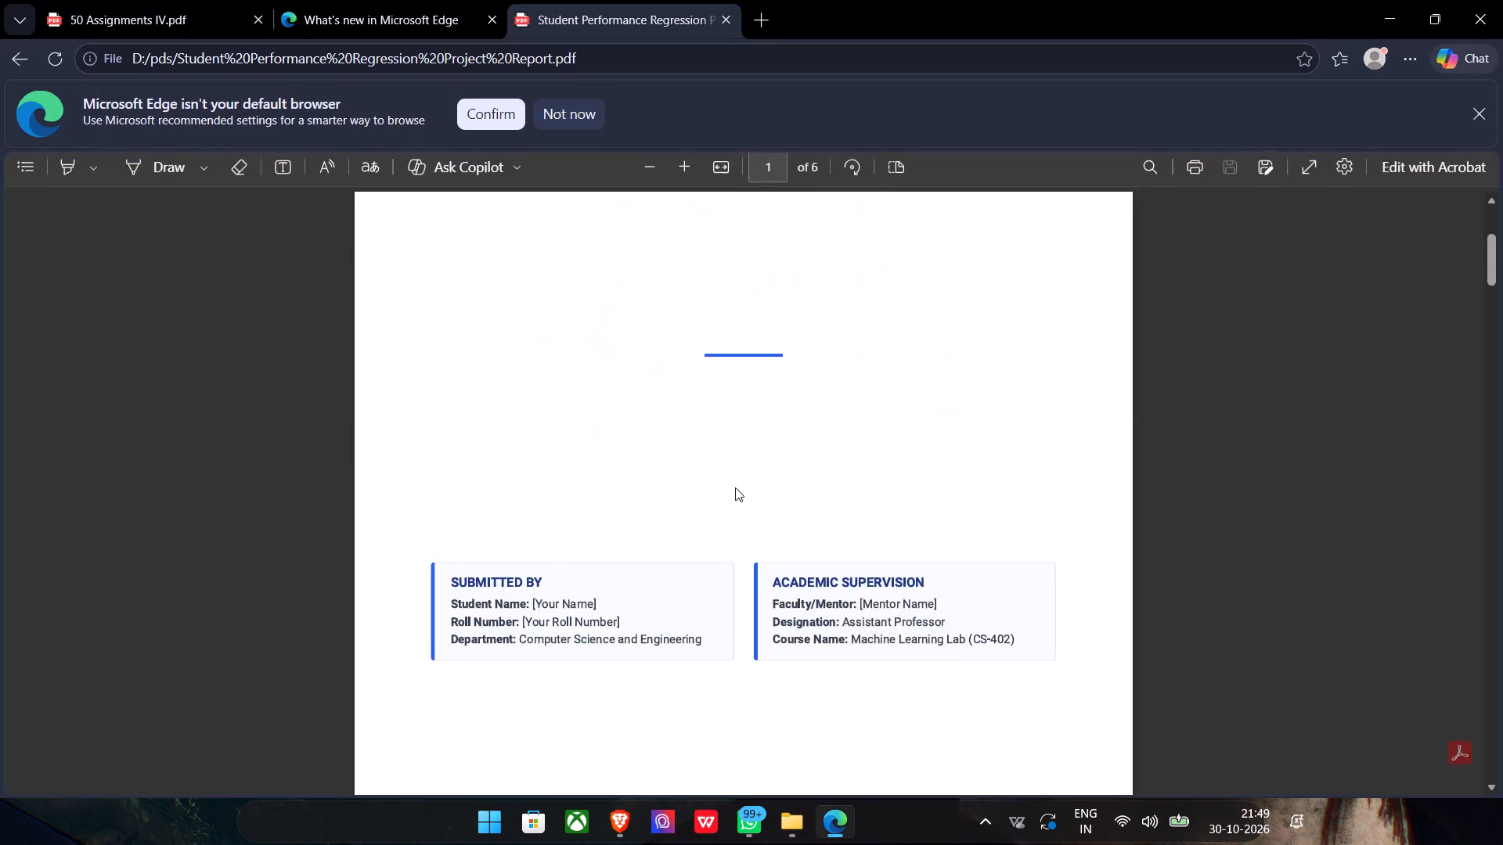
scroll(735, 487, "down", 15)
scroll(735, 495, "down", 10)
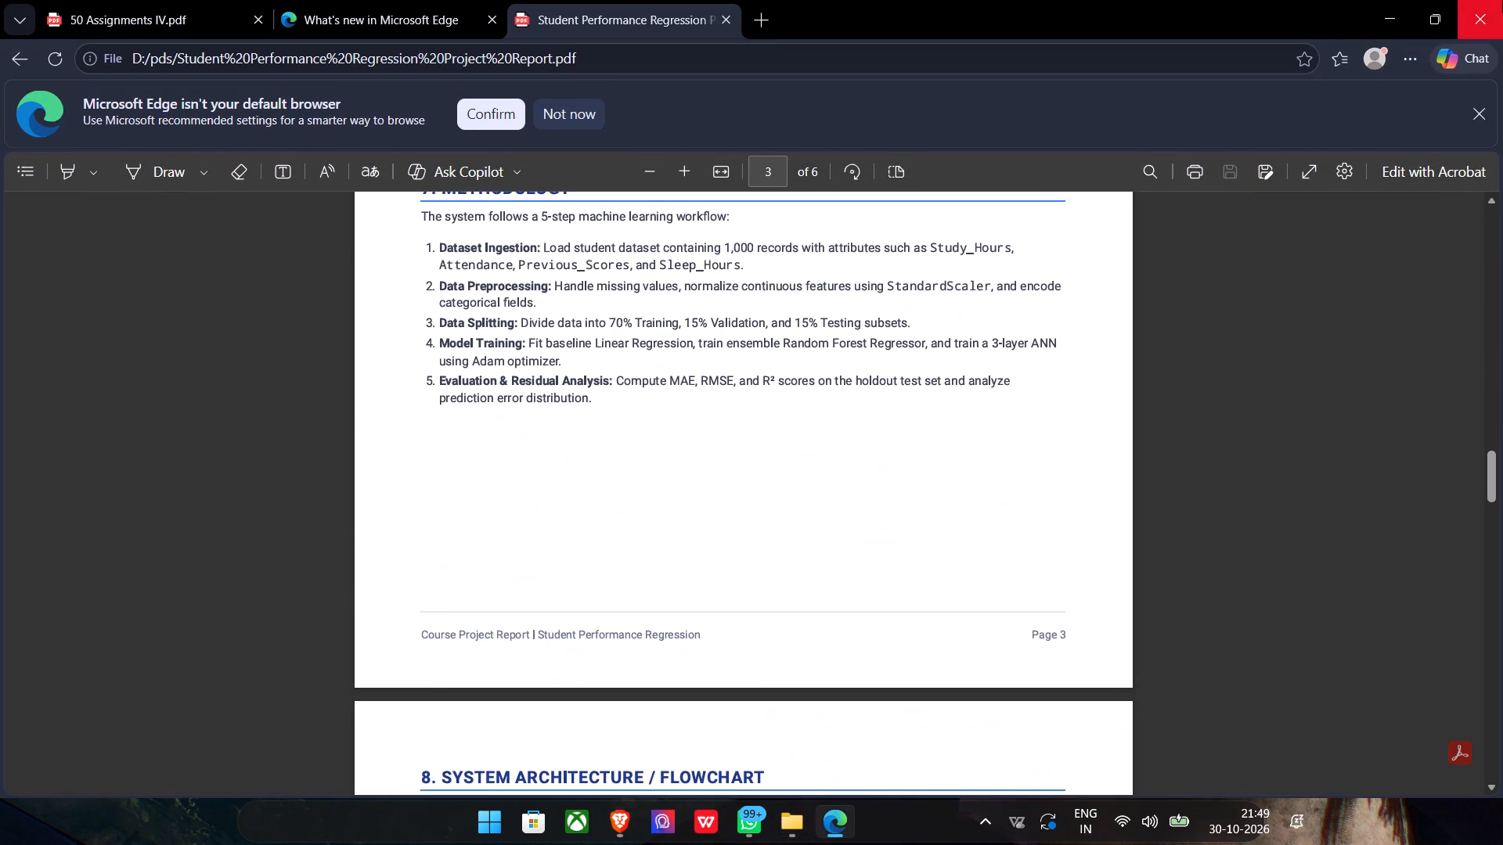
left_click(1502, 0)
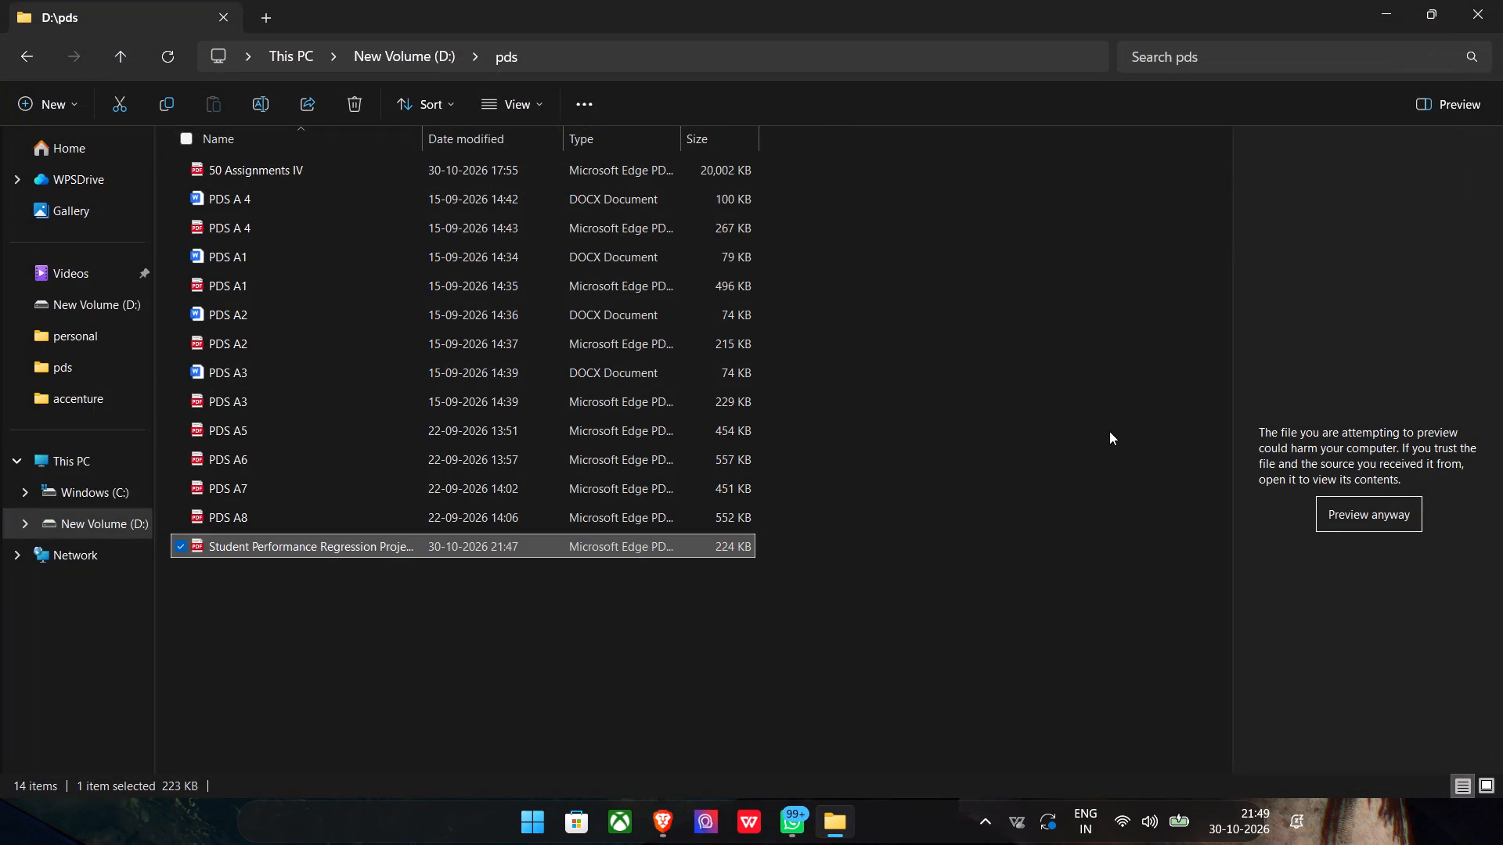
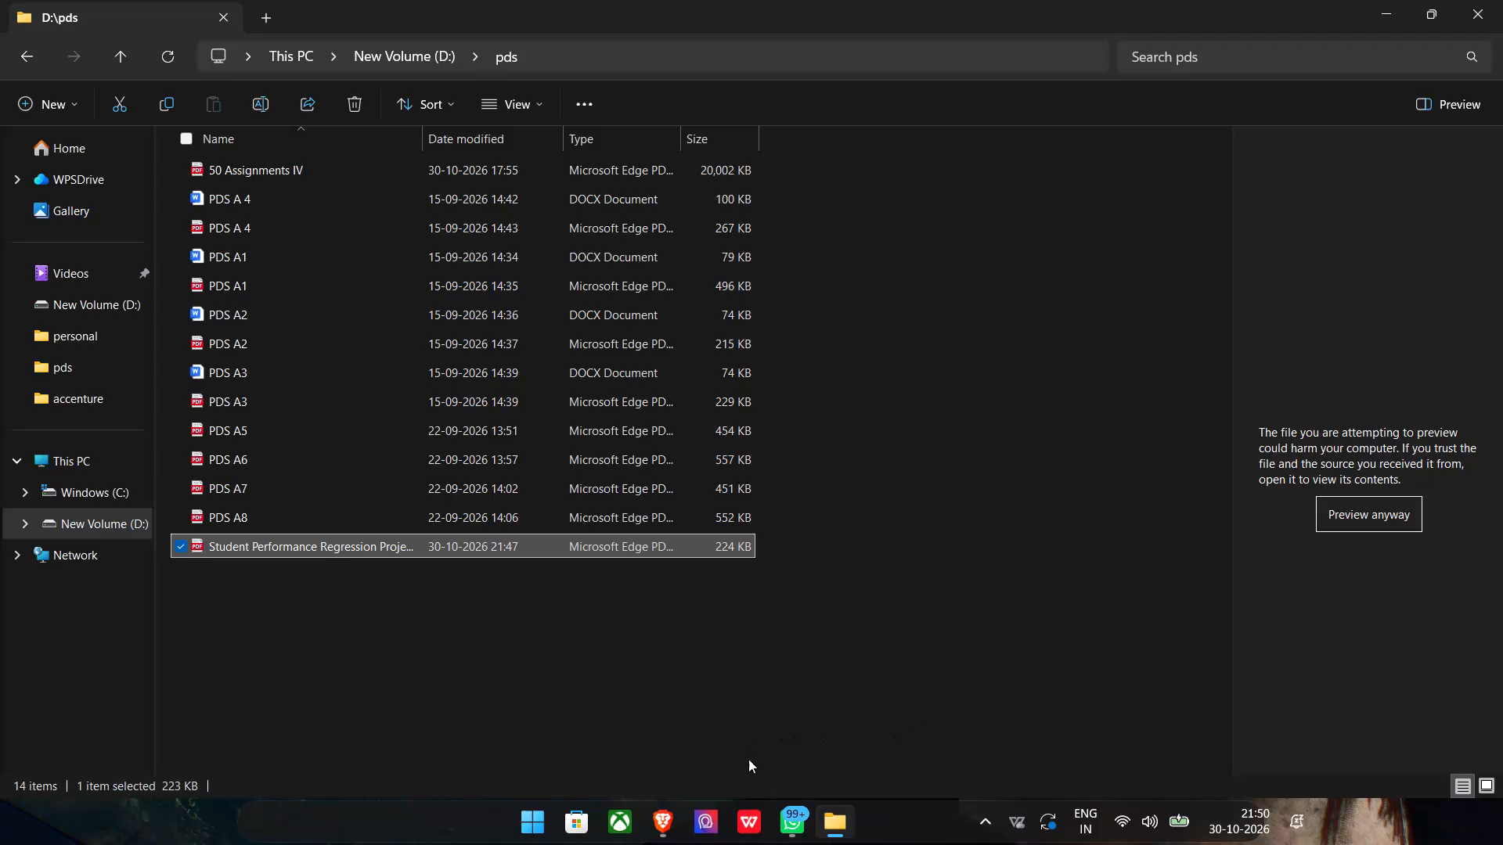
left_click(658, 813)
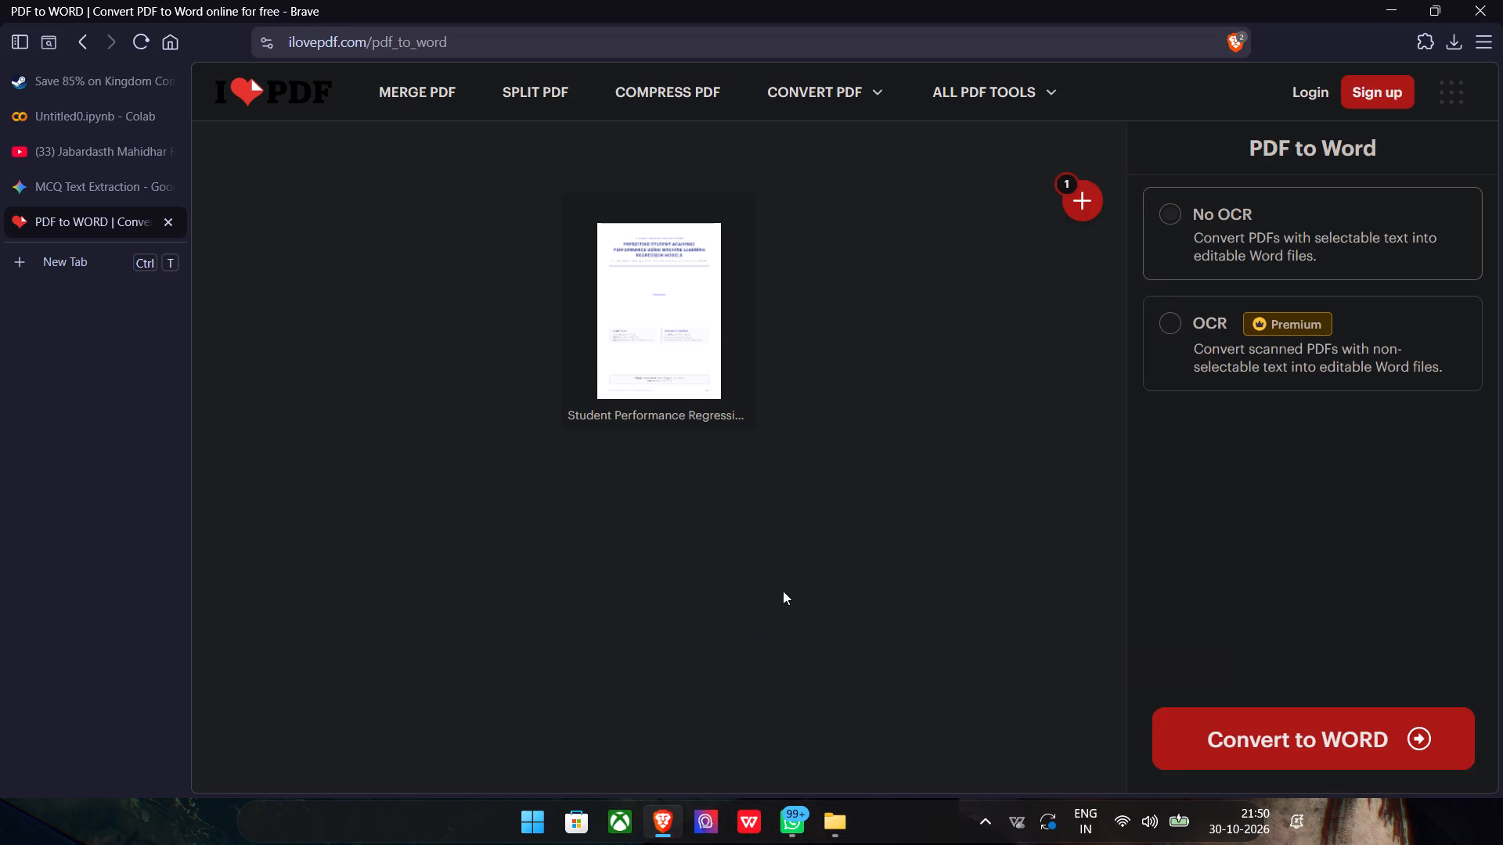
left_click(1317, 728)
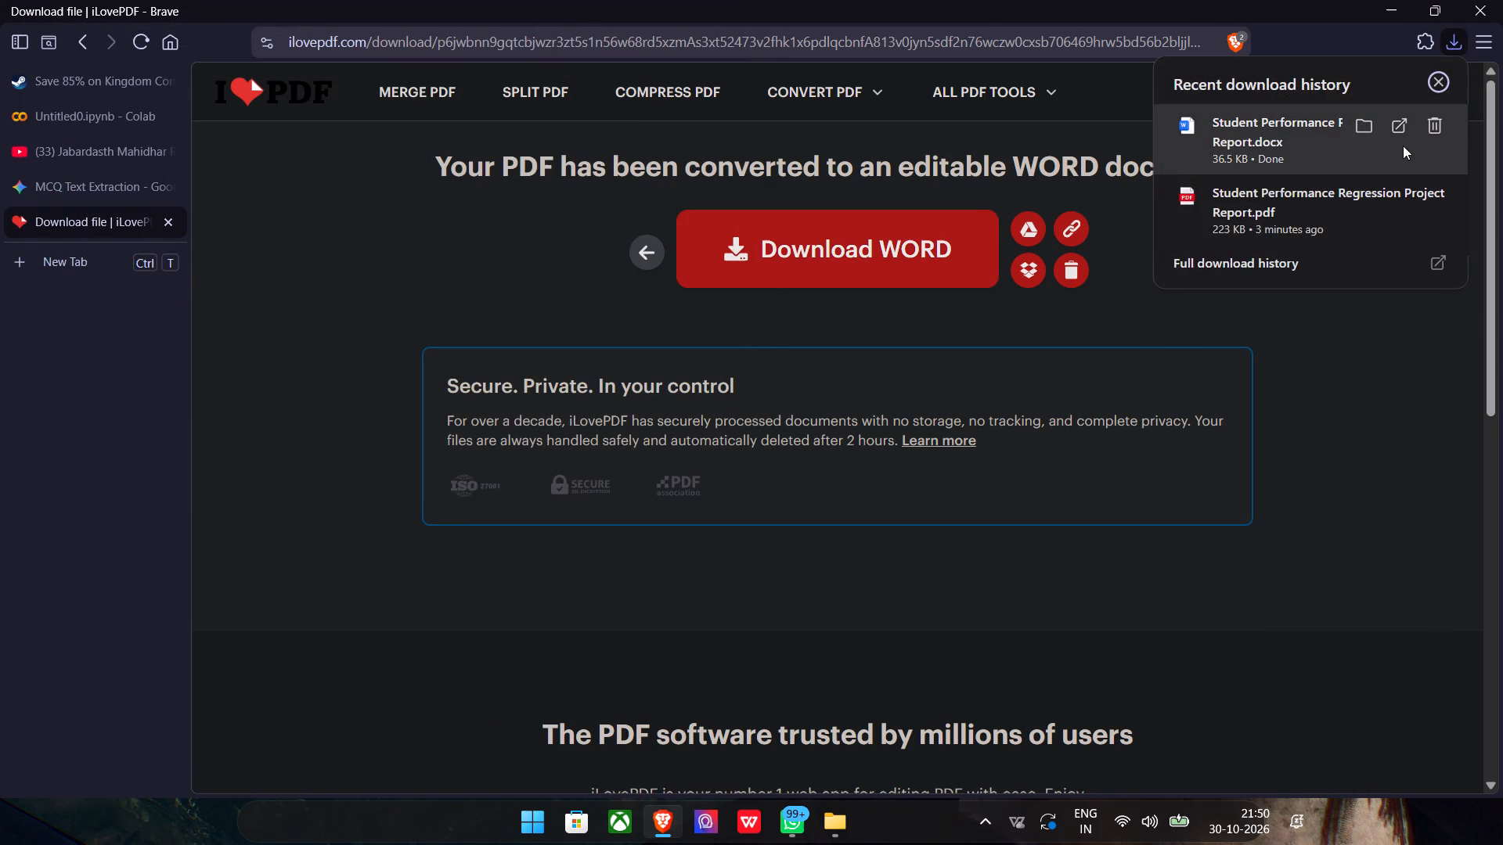
left_click(1292, 146)
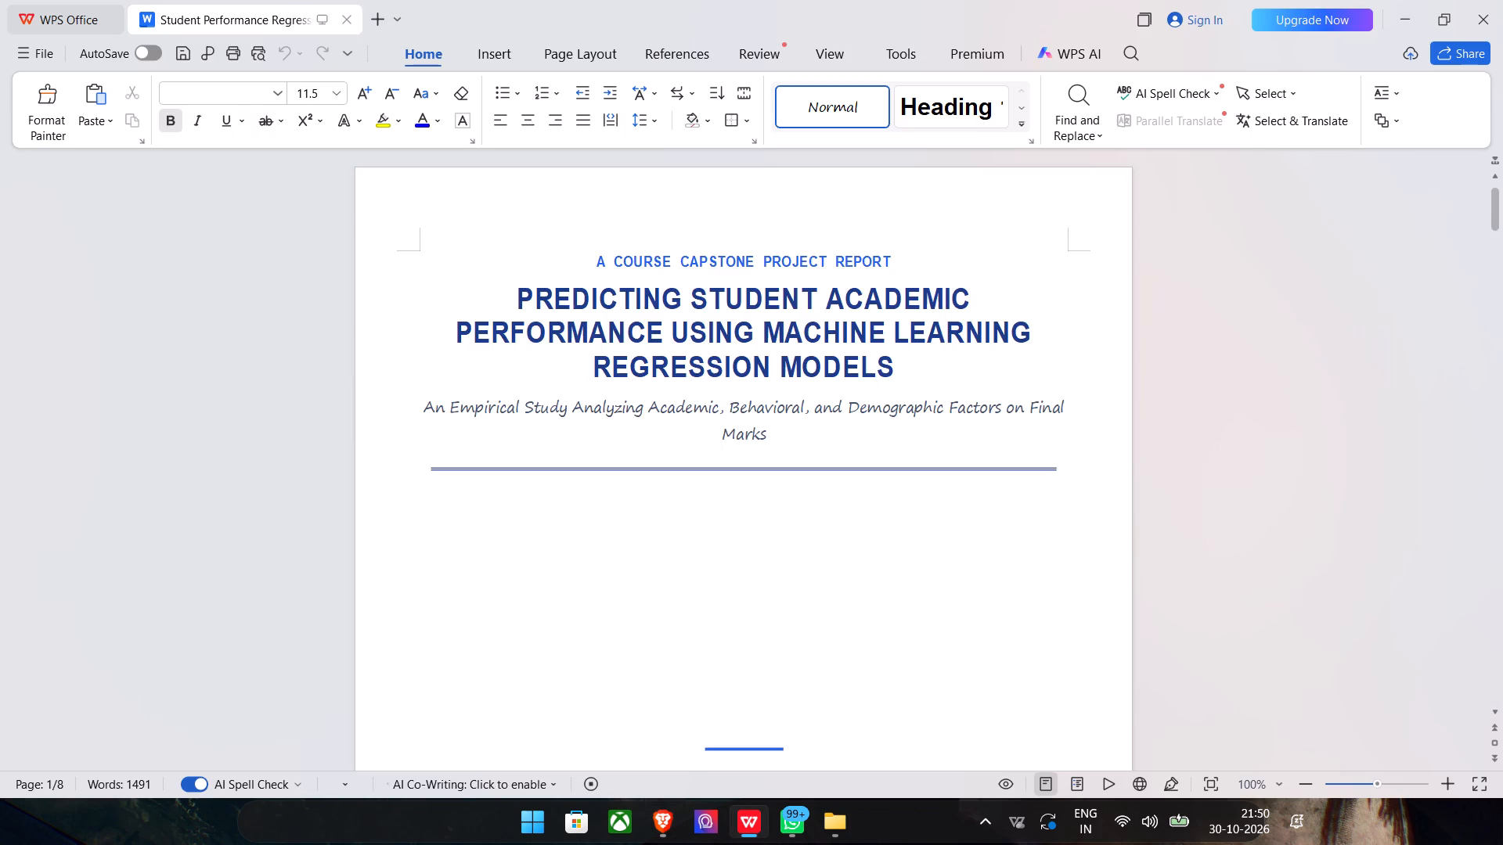
Delete blank lines near the bottom of the cover page to move the Submitted By and Academic Supervision boxes up.
scroll(906, 533, "down", 8)
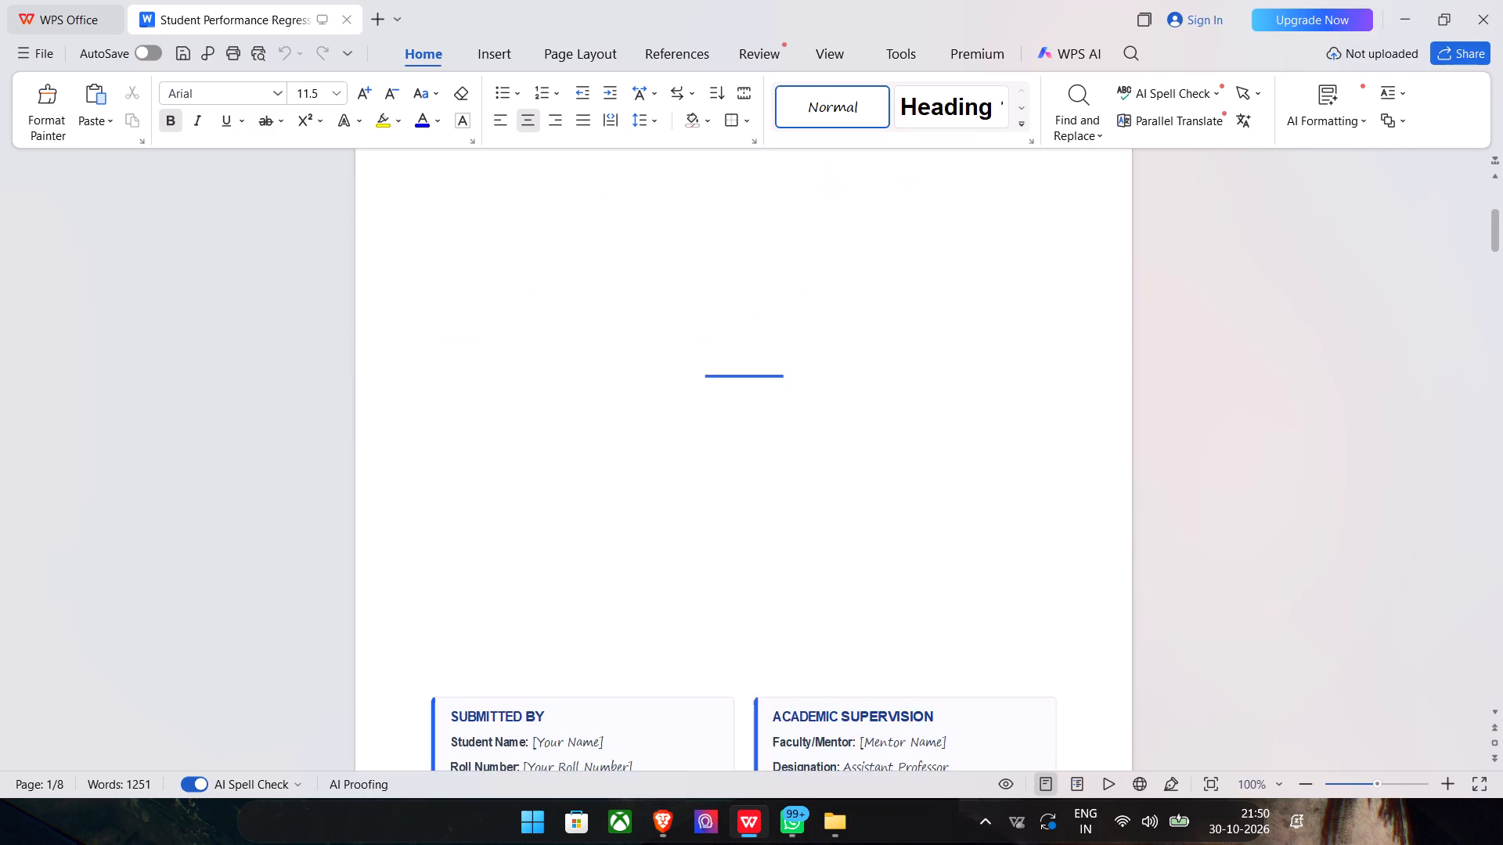
scroll(906, 533, "down", 4)
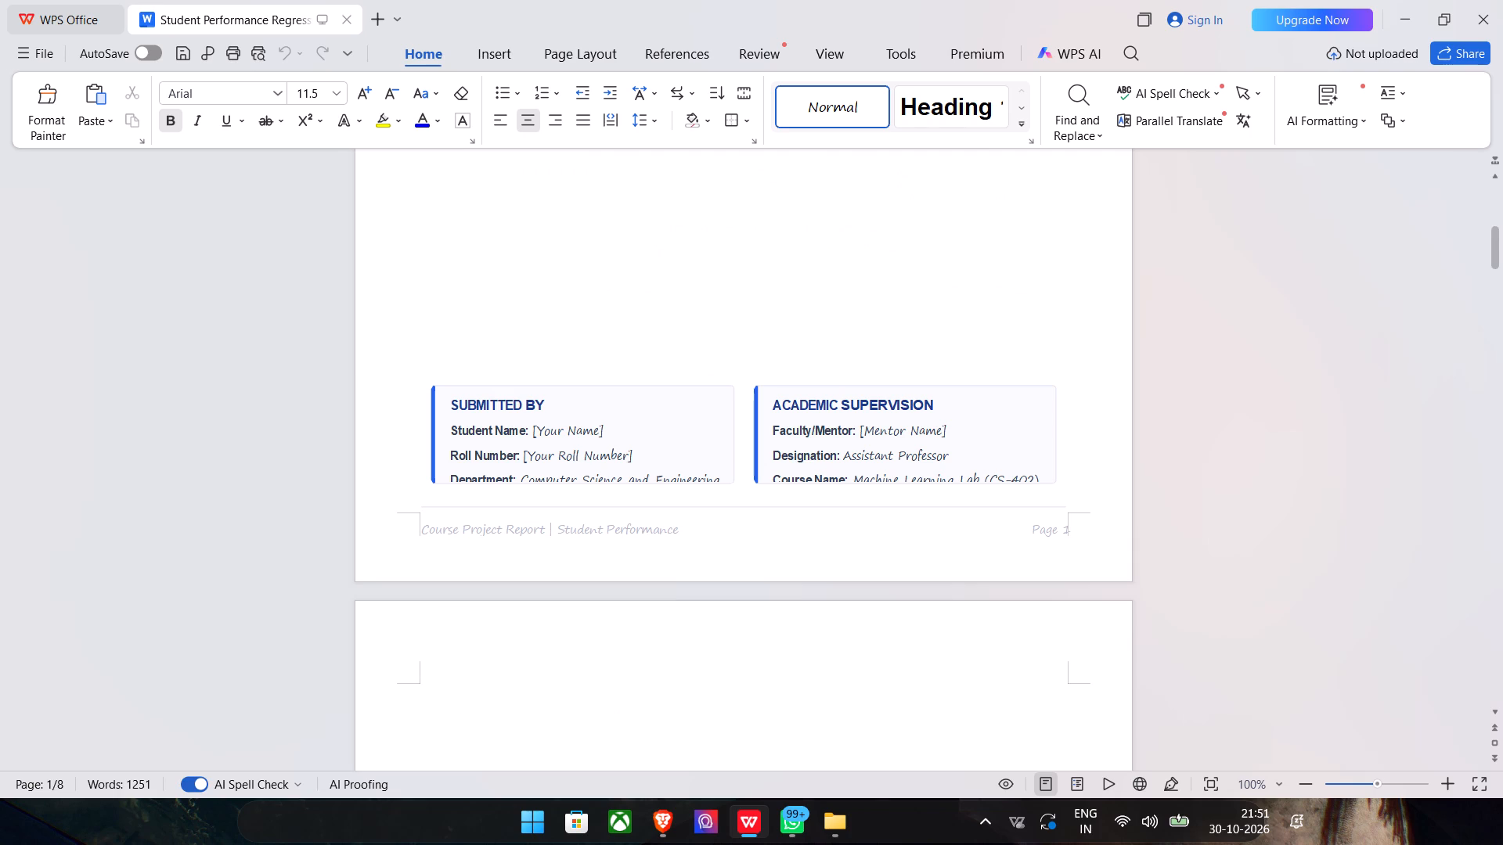
left_click(524, 494)
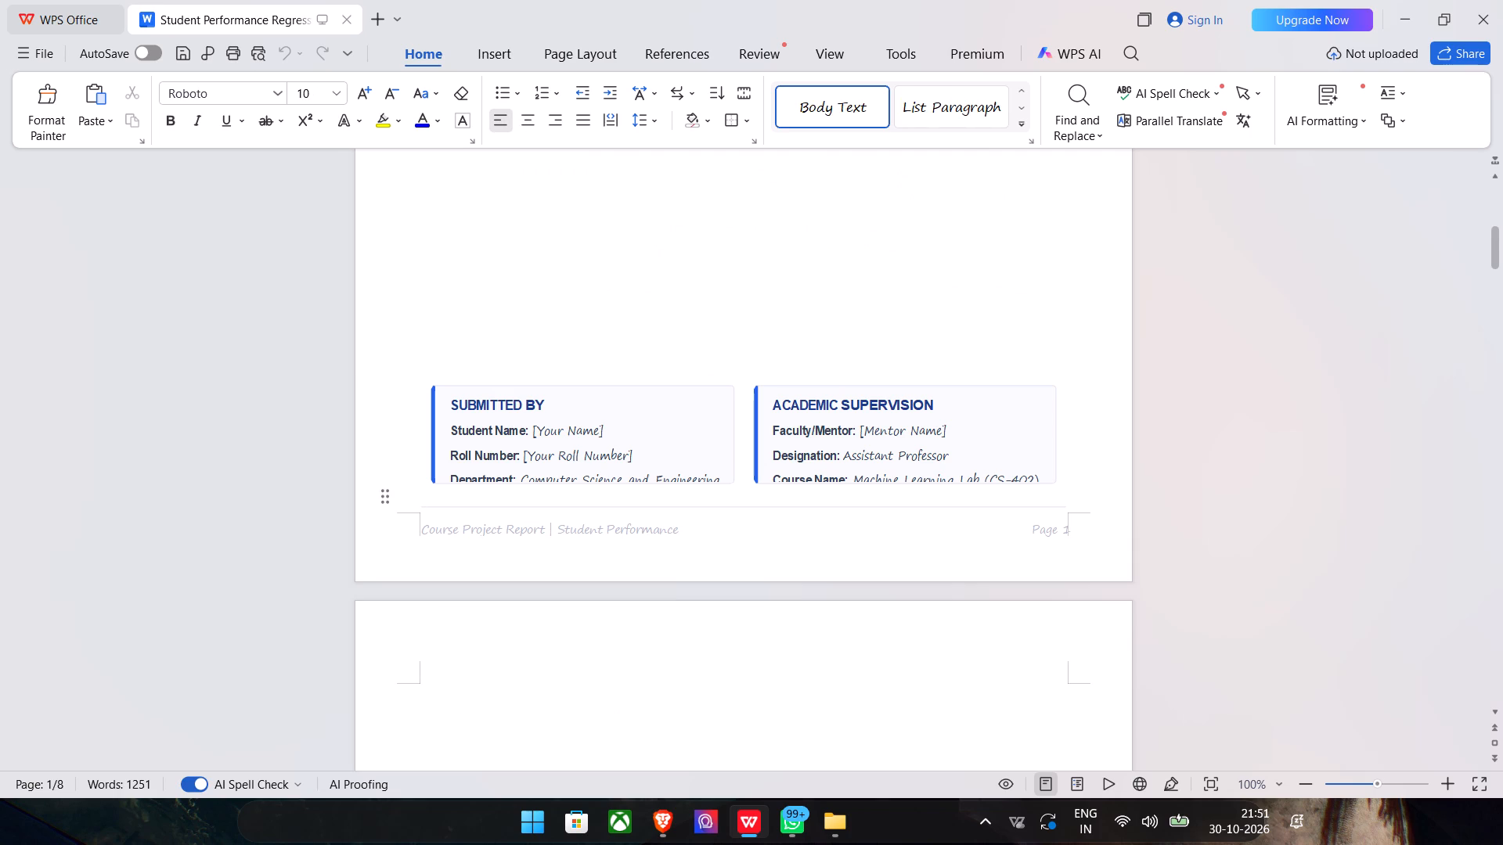
key("BackSpace")
key("BackSpace")
key("BackSpace")
key("BackSpace")
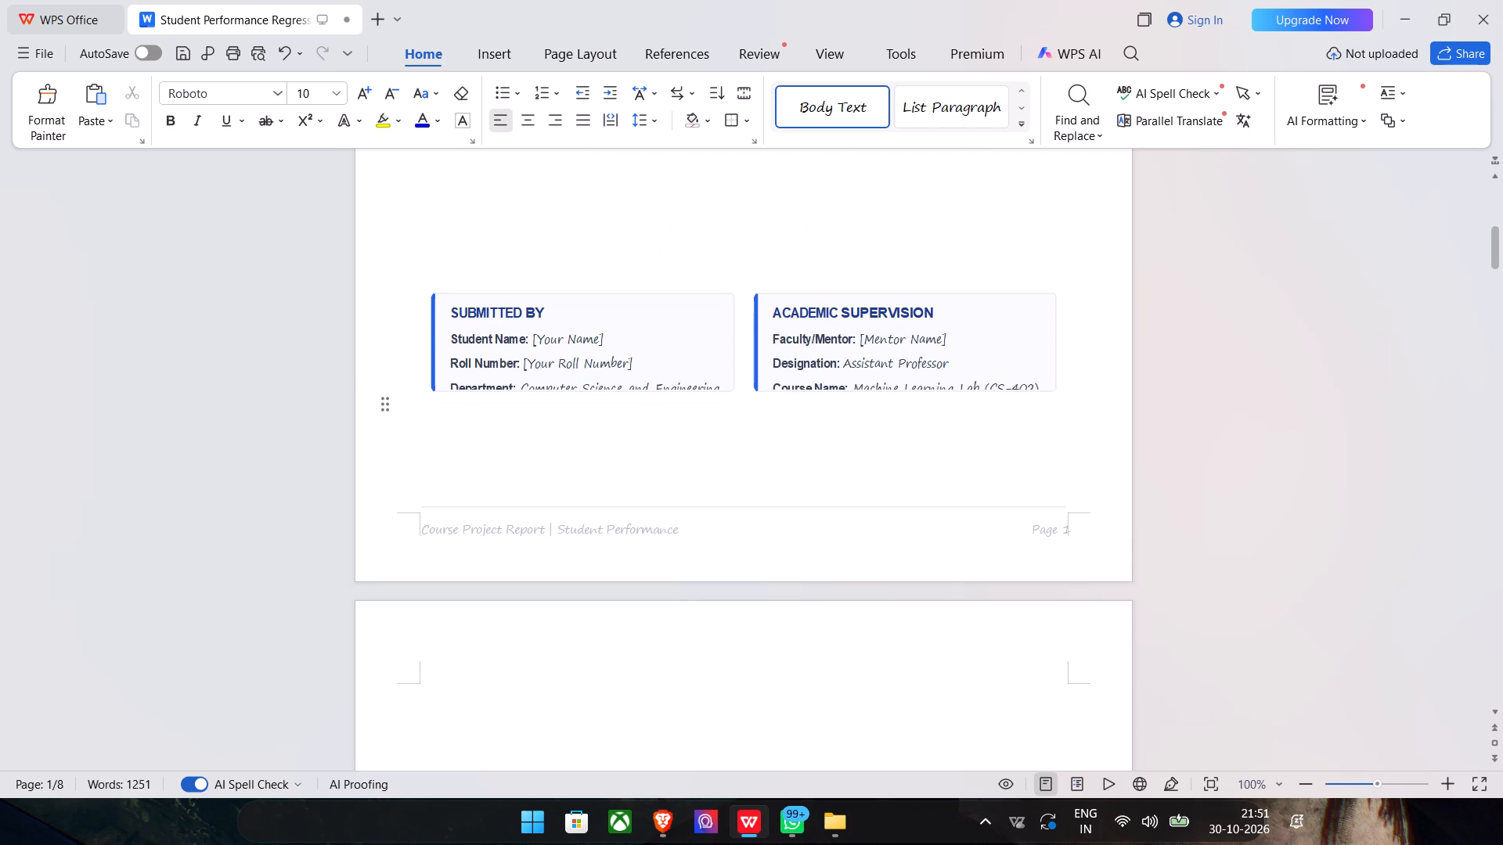
key("BackSpace")
key("BackSpace")
Replace the Student Name placeholder in the Submitted By box with the student's full name.
left_click(612, 298)
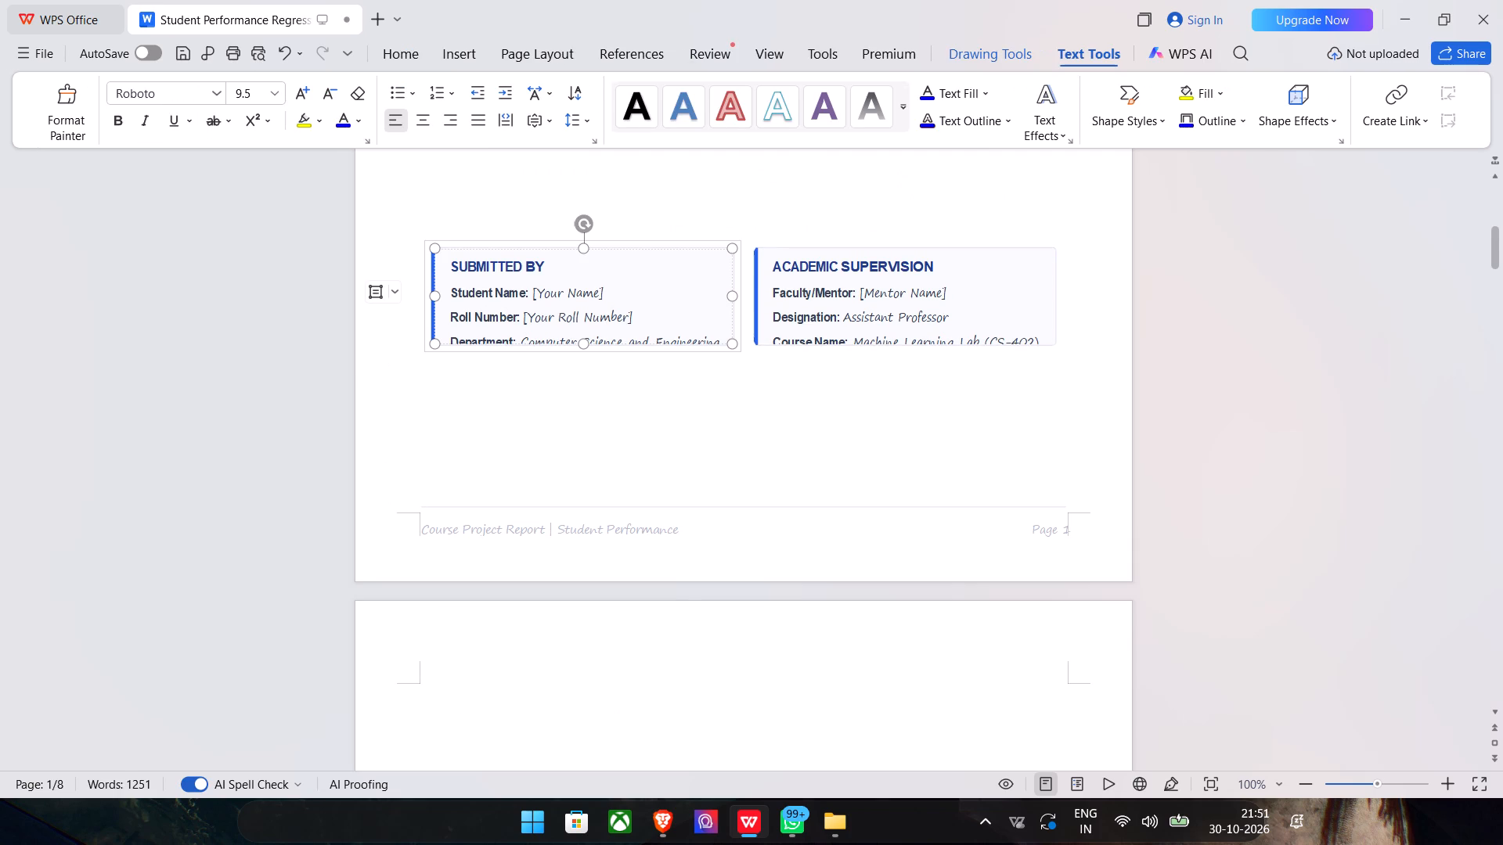
key("BackSpace")
key("BackSpace")
key("BackSpace")
key("BackSpace")
key("BackSpace")
key("BackSpace")
key("BackSpace")
key("BackSpace")
key("BackSpace")
key("BackSpace")
key("BackSpace")
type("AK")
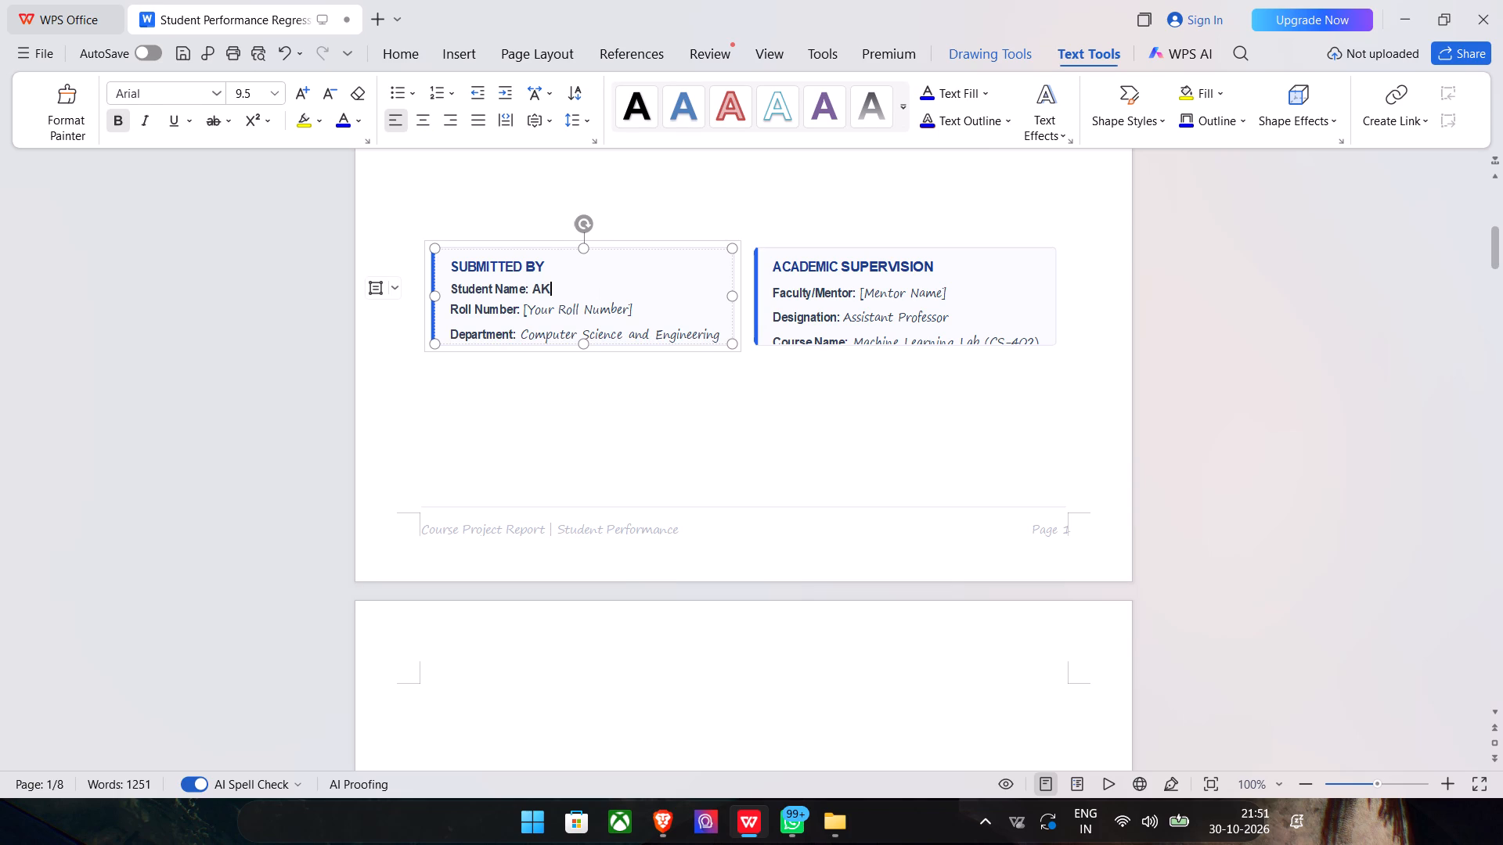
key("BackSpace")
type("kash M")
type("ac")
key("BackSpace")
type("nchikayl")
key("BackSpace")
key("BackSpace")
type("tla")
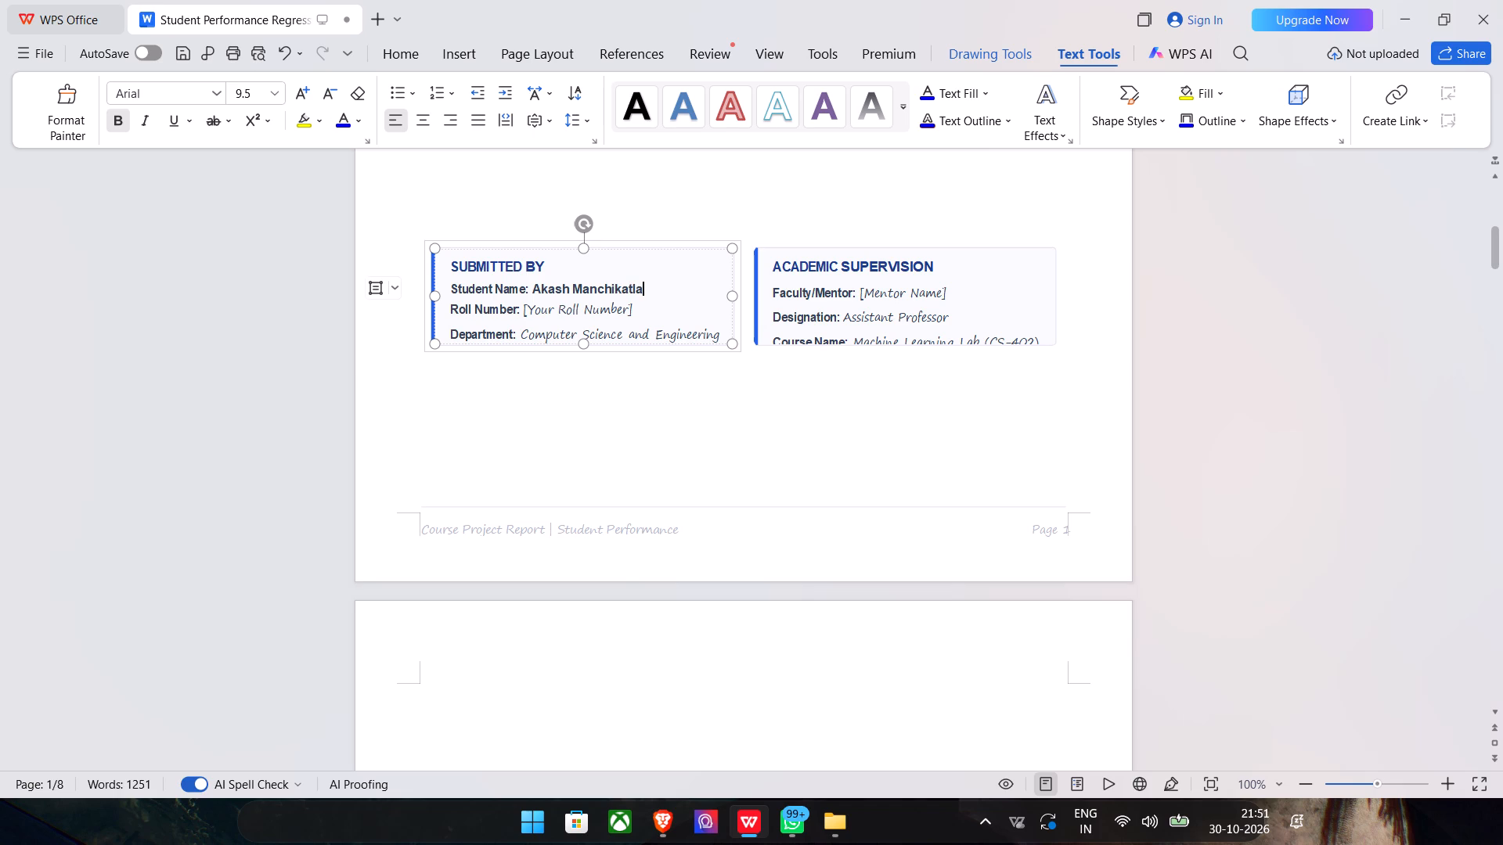
Replace the Roll Number placeholder in the Submitted By box with the student's roll number.
left_click(640, 313)
key("BackSpace")
key("BackSpace")
key("BackSpace")
key("BackSpace")
key("BackSpace")
key("BackSpace")
key("BackSpace")
key("BackSpace")
key("BackSpace")
key("BackSpace")
key("BackSpace")
key("BackSpace")
key("BackSpace")
key("BackSpace")
key("BackSpace")
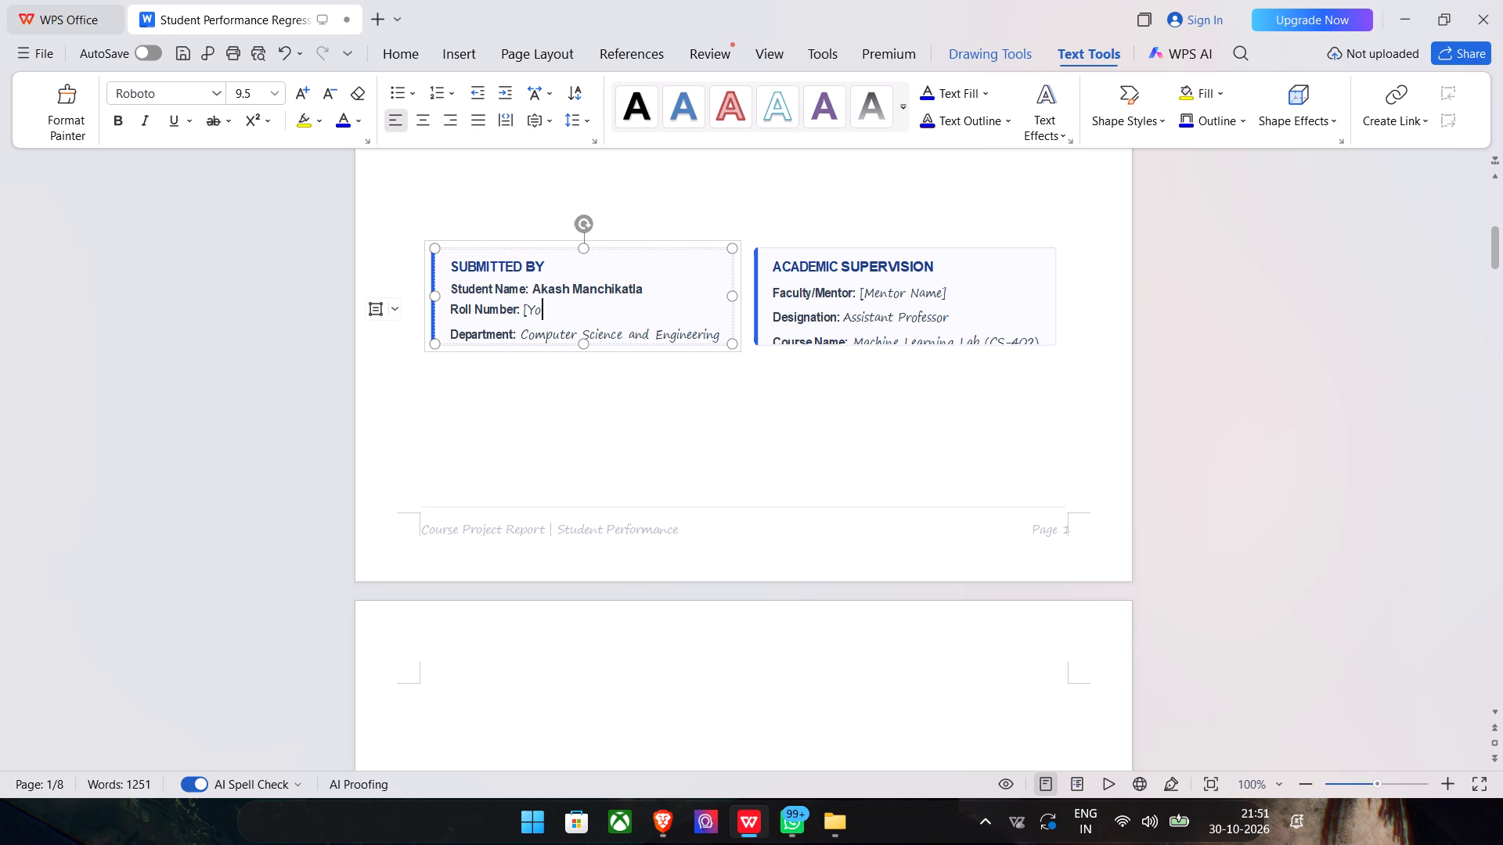
key("BackSpace")
key("BackSpace")
key("BackSpace")
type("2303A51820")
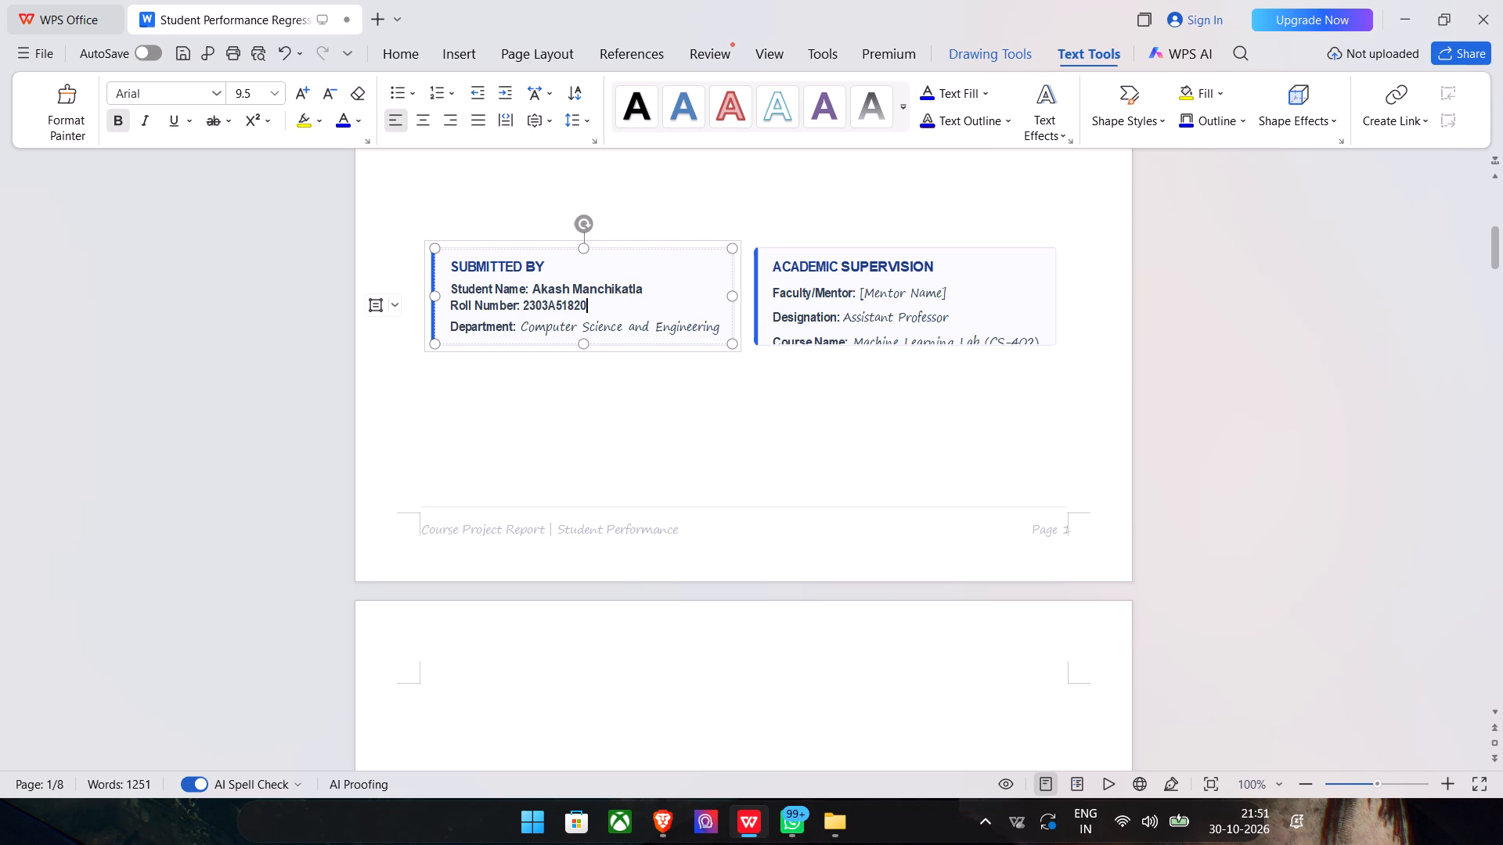
Replace the Department entry in the Submitted By box with CSE.
left_click_drag(723, 331, 511, 333)
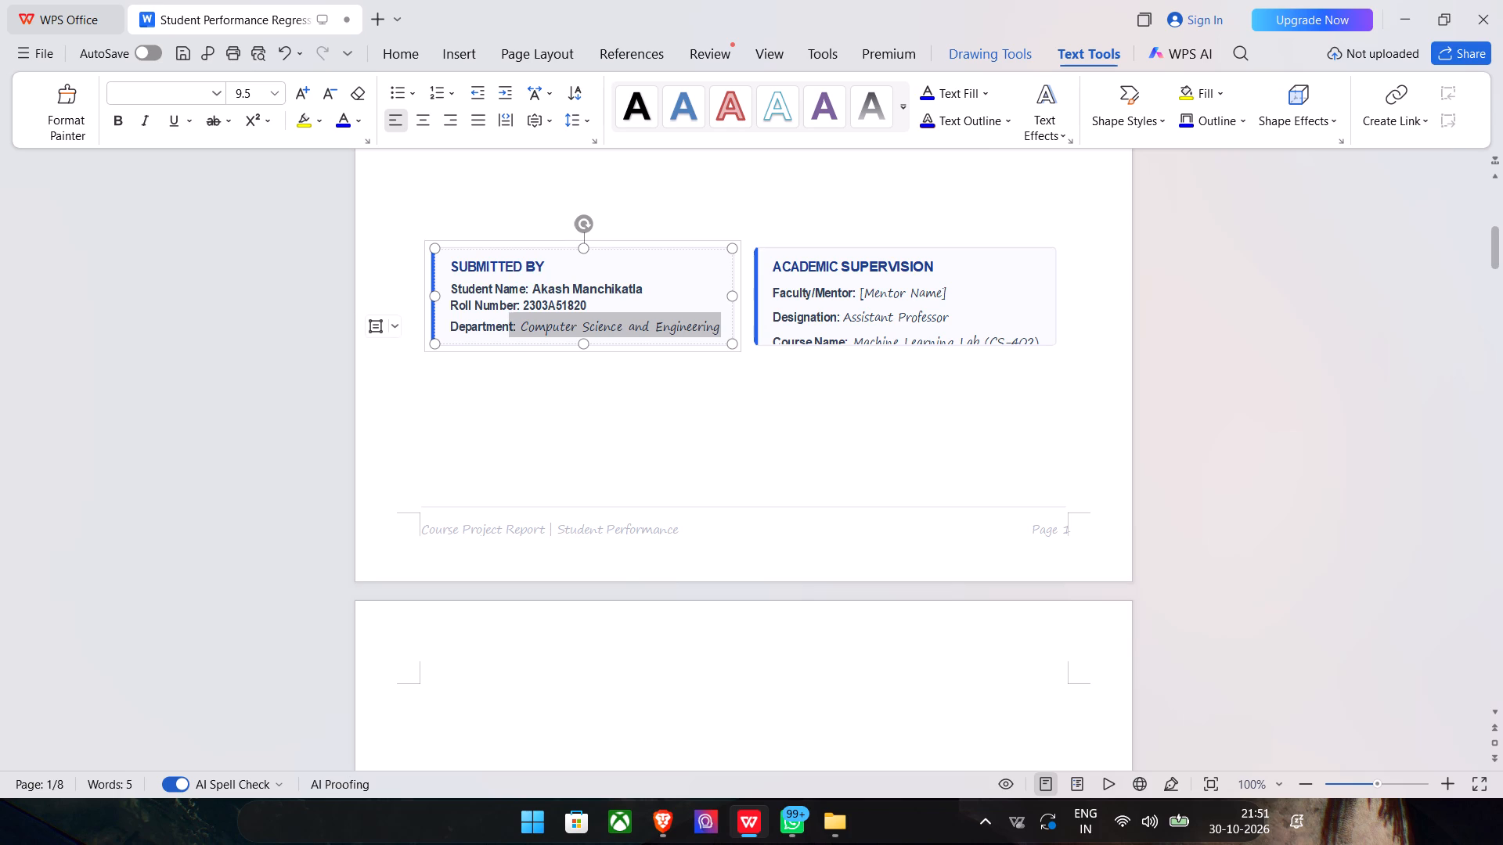
left_click_drag(511, 333, 524, 331)
key("BackSpace")
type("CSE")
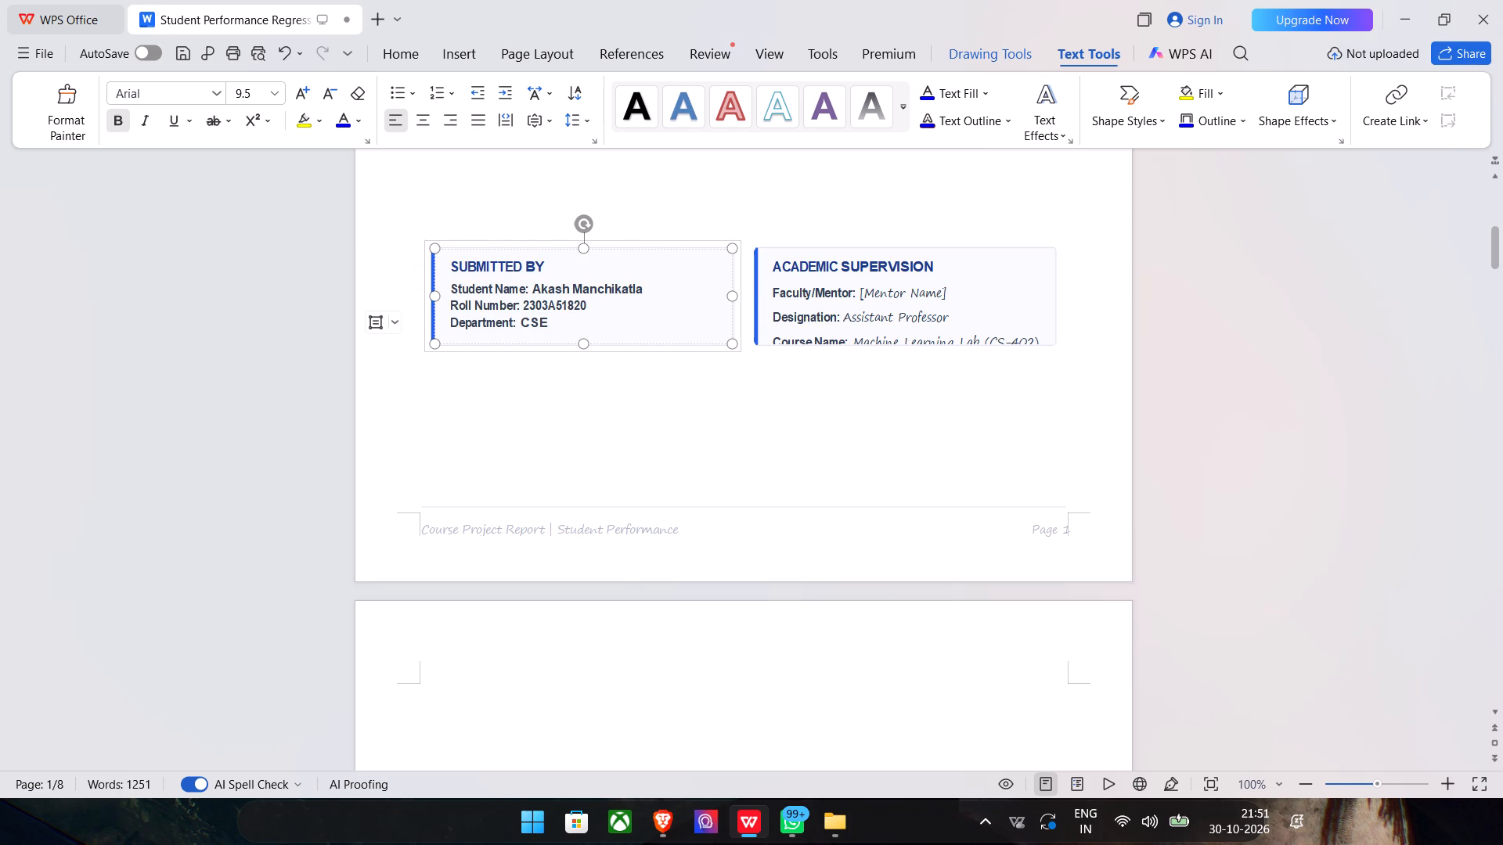
In the Academic Supervision box, delete the [Mentor Name] placeholder and shorten the Faculty/Mentor label to "Faculty:".
left_click_drag(952, 299, 858, 293)
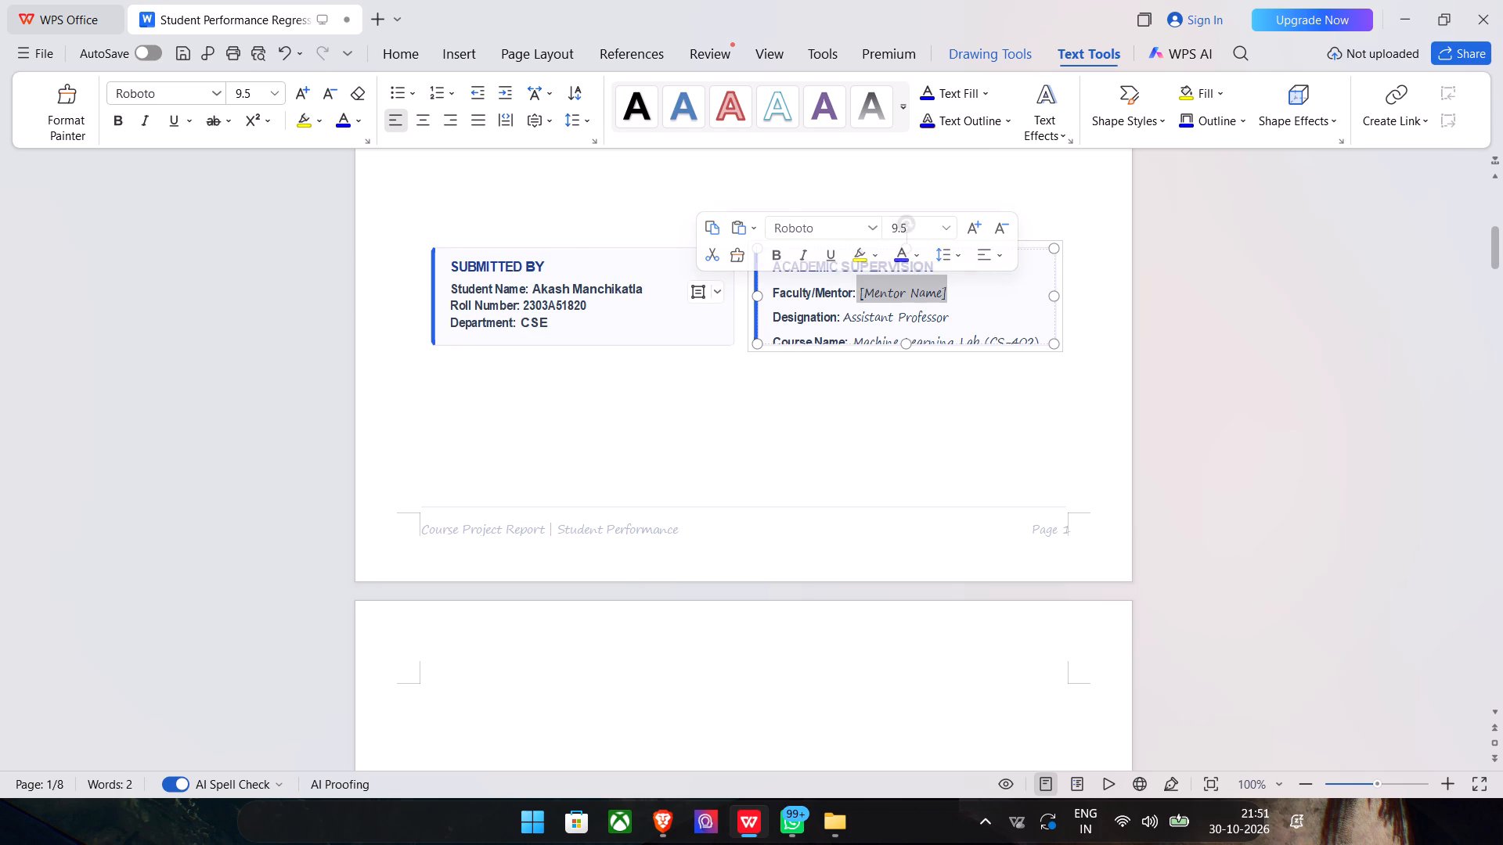
key("BackSpace")
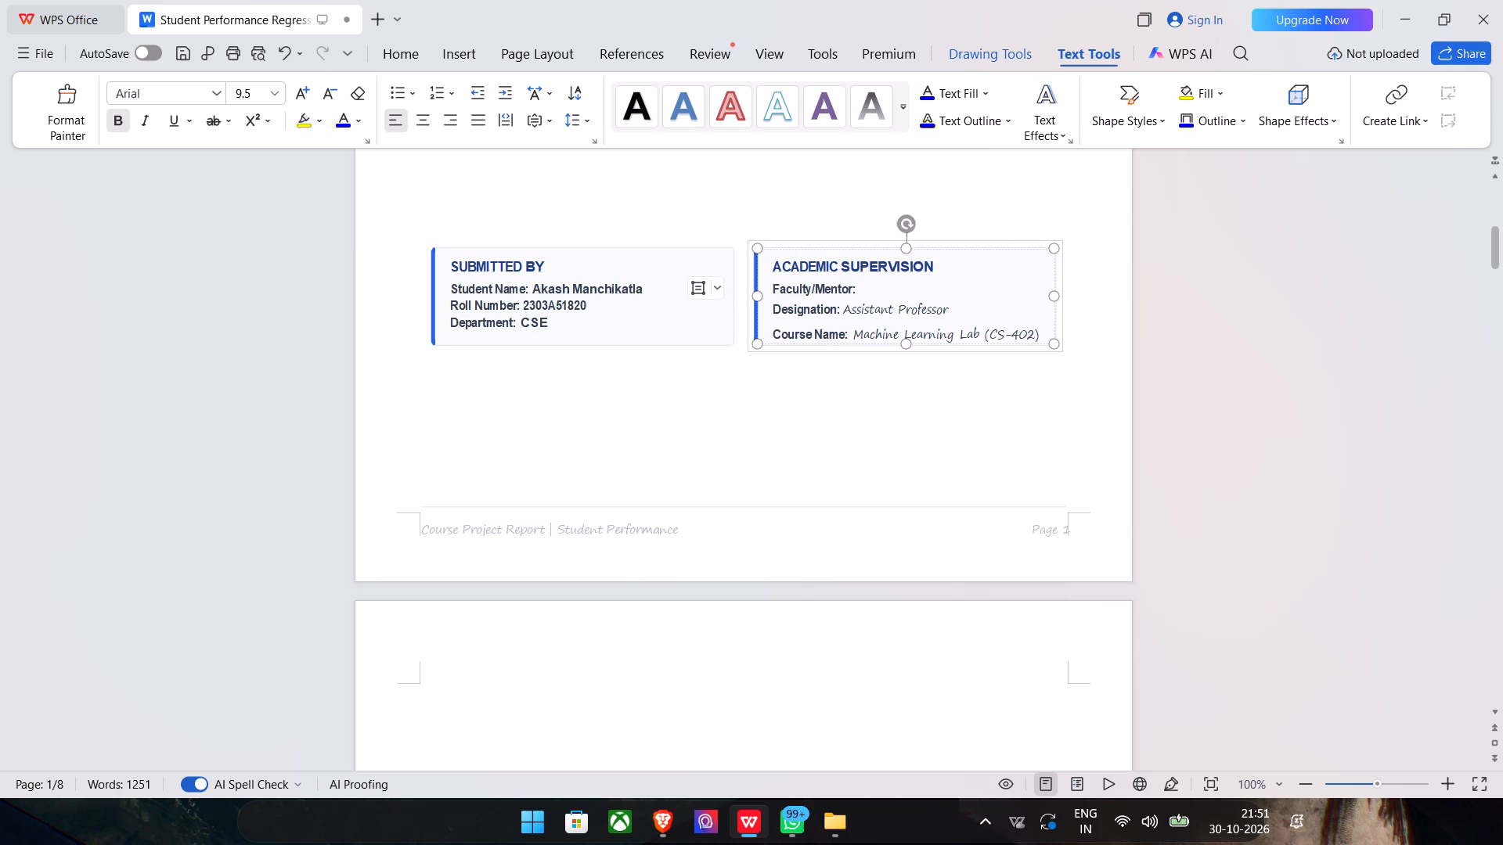
key("Left")
key("BackSpace")
key("BackSpace")
key("BackSpace")
key("BackSpace")
key("BackSpace")
key("BackSpace")
key("BackSpace")
key("Right")
Replace the course name in the Academic Supervision box with PDS.
left_click(980, 333)
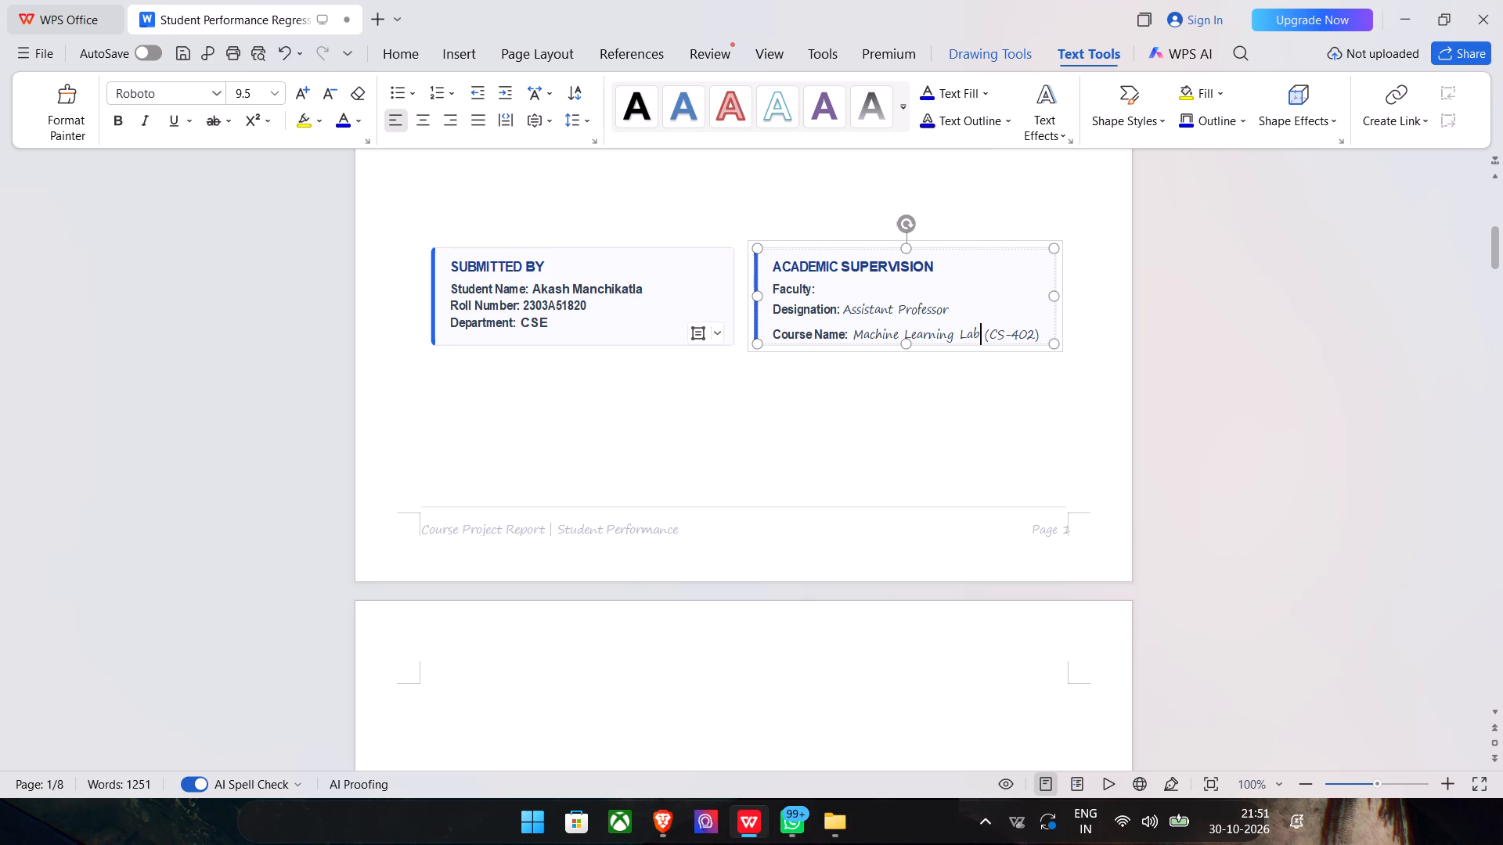
key("Right")
key("Right")
key("Right")
key("Right")
key("Right")
key("Right")
key("Right")
key("Right")
key("Right")
key("BackSpace")
key("BackSpace")
key("BackSpace")
key("BackSpace")
key("BackSpace")
key("BackSpace")
key("BackSpace")
key("BackSpace")
key("BackSpace")
key("BackSpace")
key("BackSpace")
key("BackSpace")
key("BackSpace")
key("BackSpace")
key("BackSpace")
key("BackSpace")
key("BackSpace")
key("BackSpace")
key("BackSpace")
key("BackSpace")
key("BackSpace")
key("BackSpace")
key("BackSpace")
key("BackSpace")
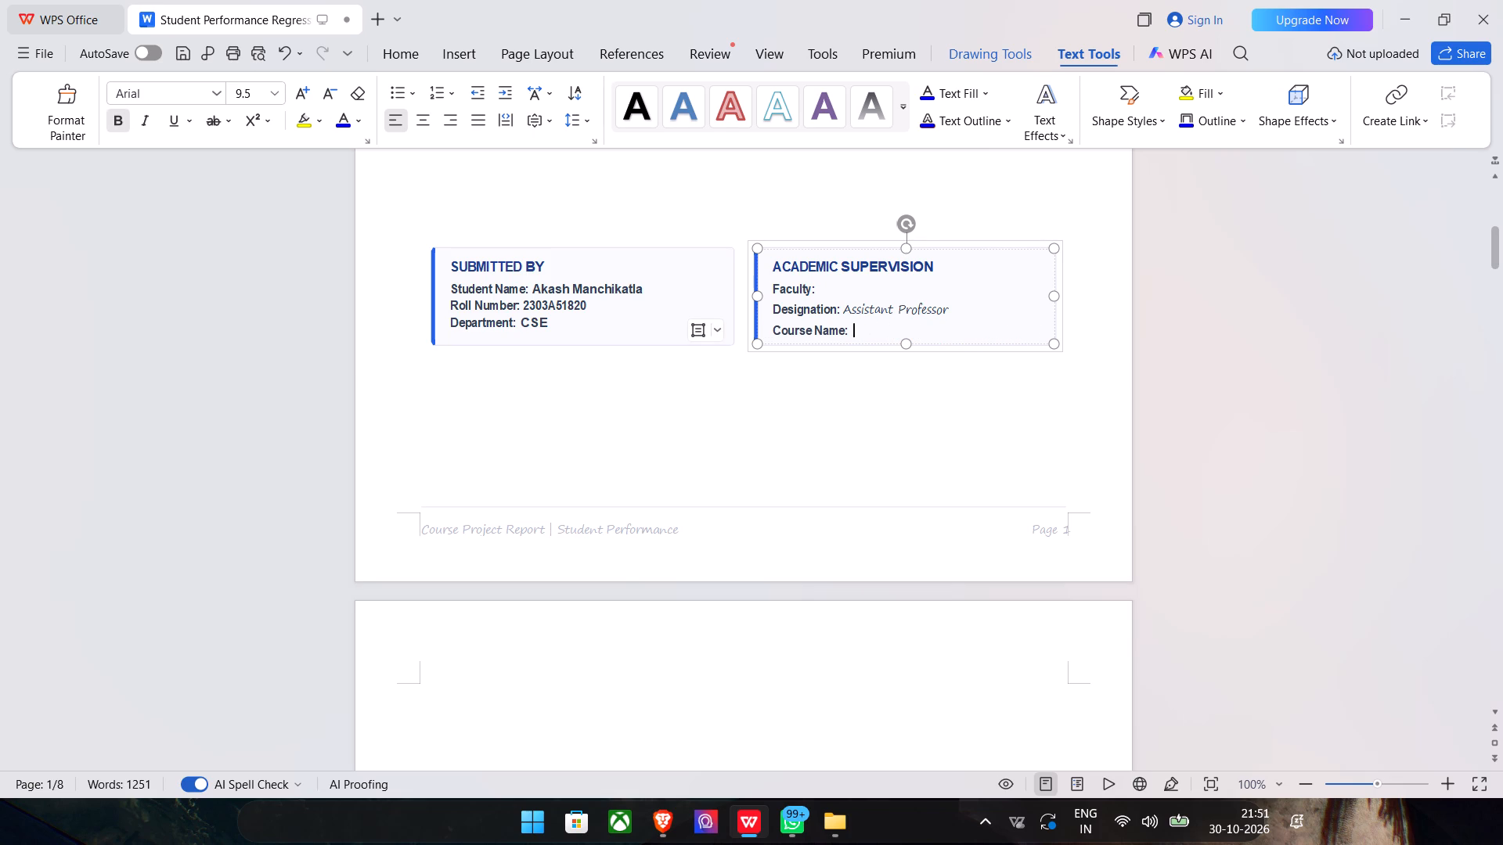
key("p")
key("shift+BackSpace")
key("shift+o")
key("shift+BackSpace")
type("PDS")
Place the text cursor on the Faculty line in the Academic Supervision box and switch to WhatsApp.
left_click(882, 284)
left_click_drag(798, 818, 803, 828)
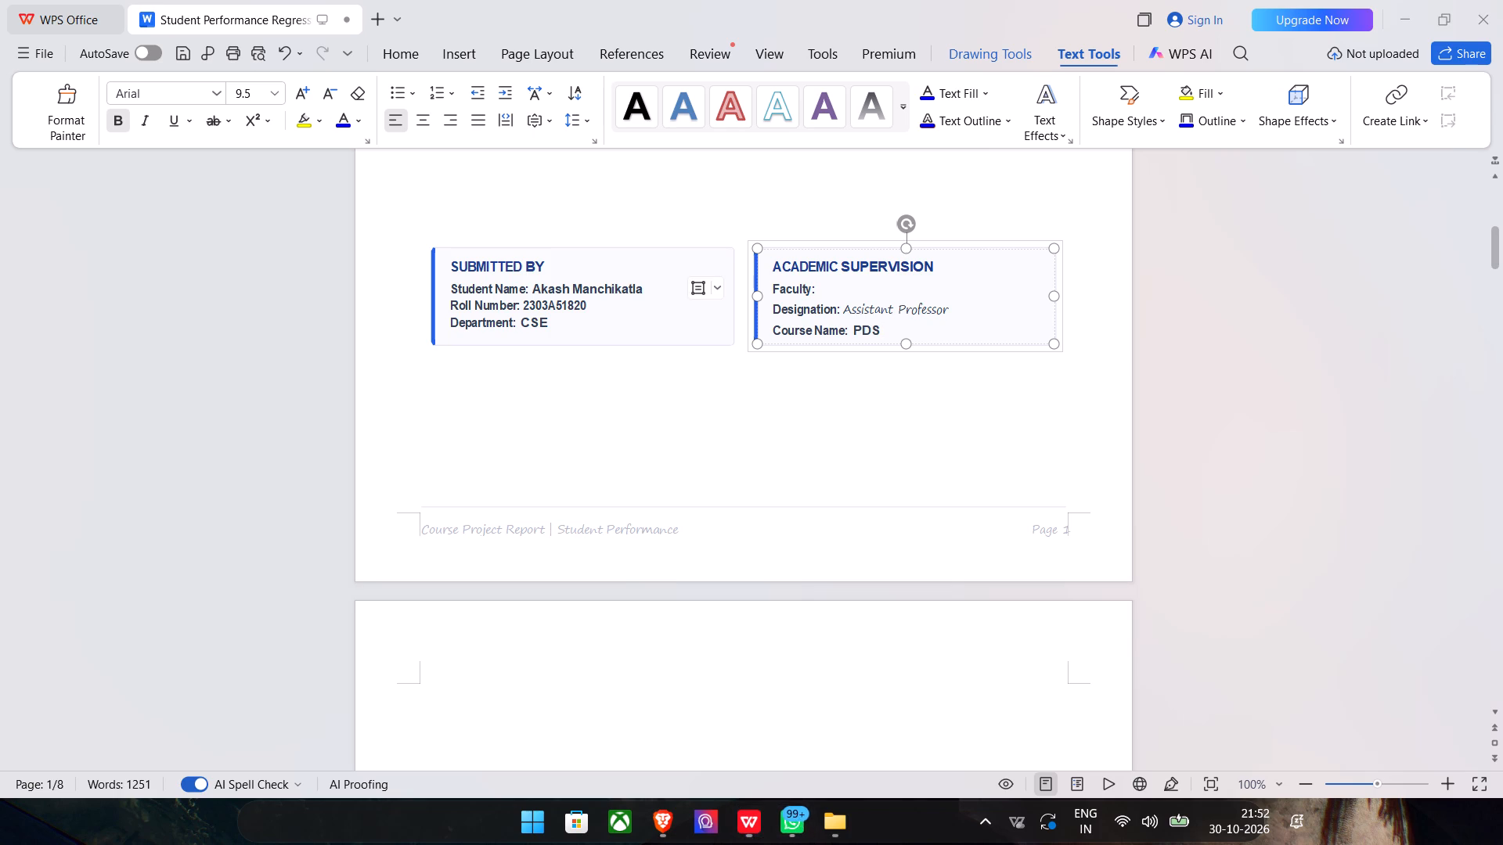
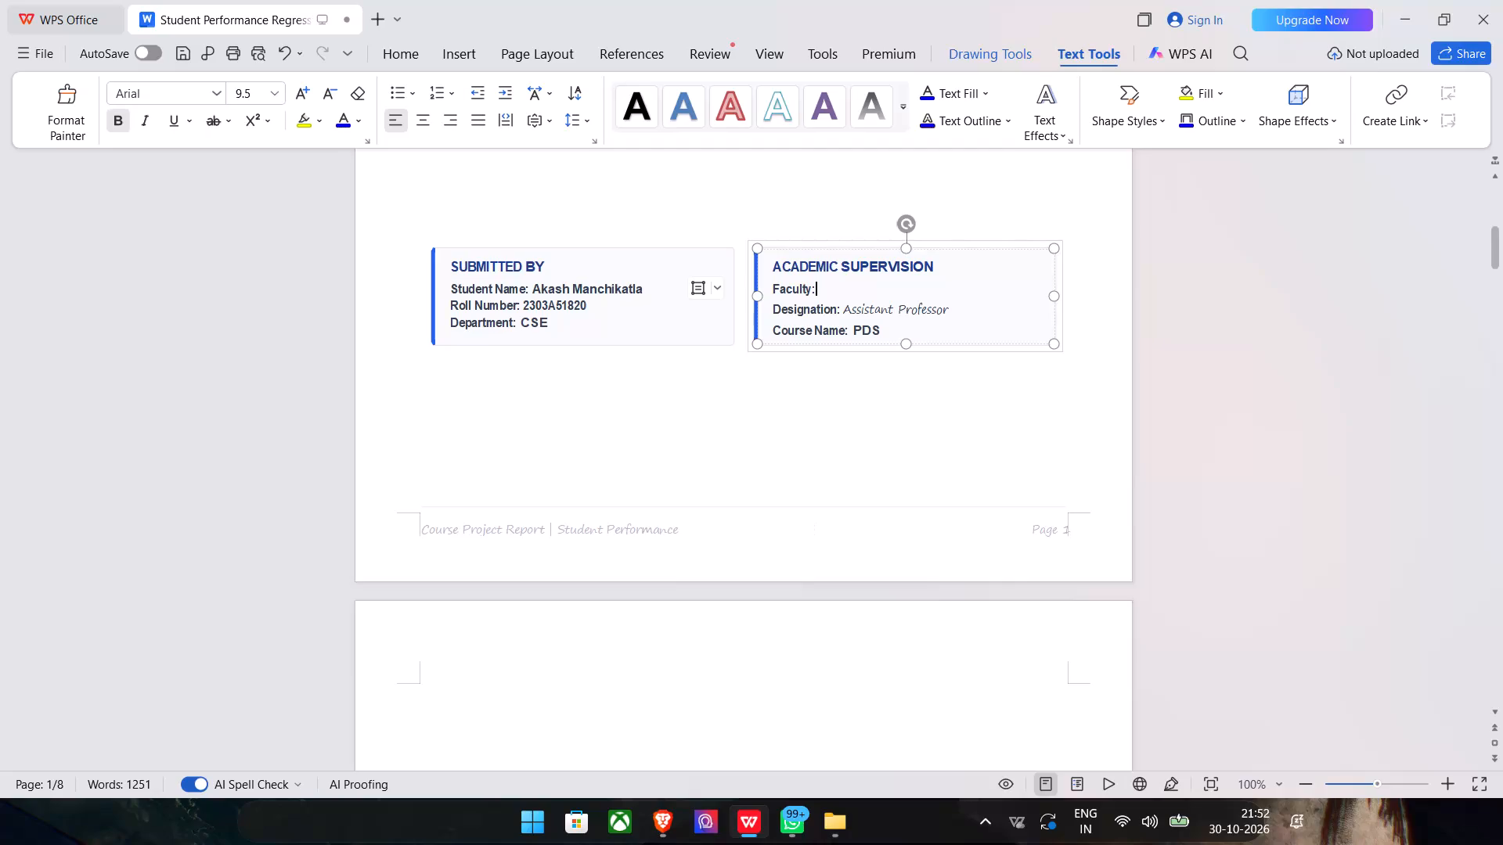
Look through the report pages following the cover page, including the college details box and the Abstract and Introduction sections.
scroll(860, 341, "down", 6)
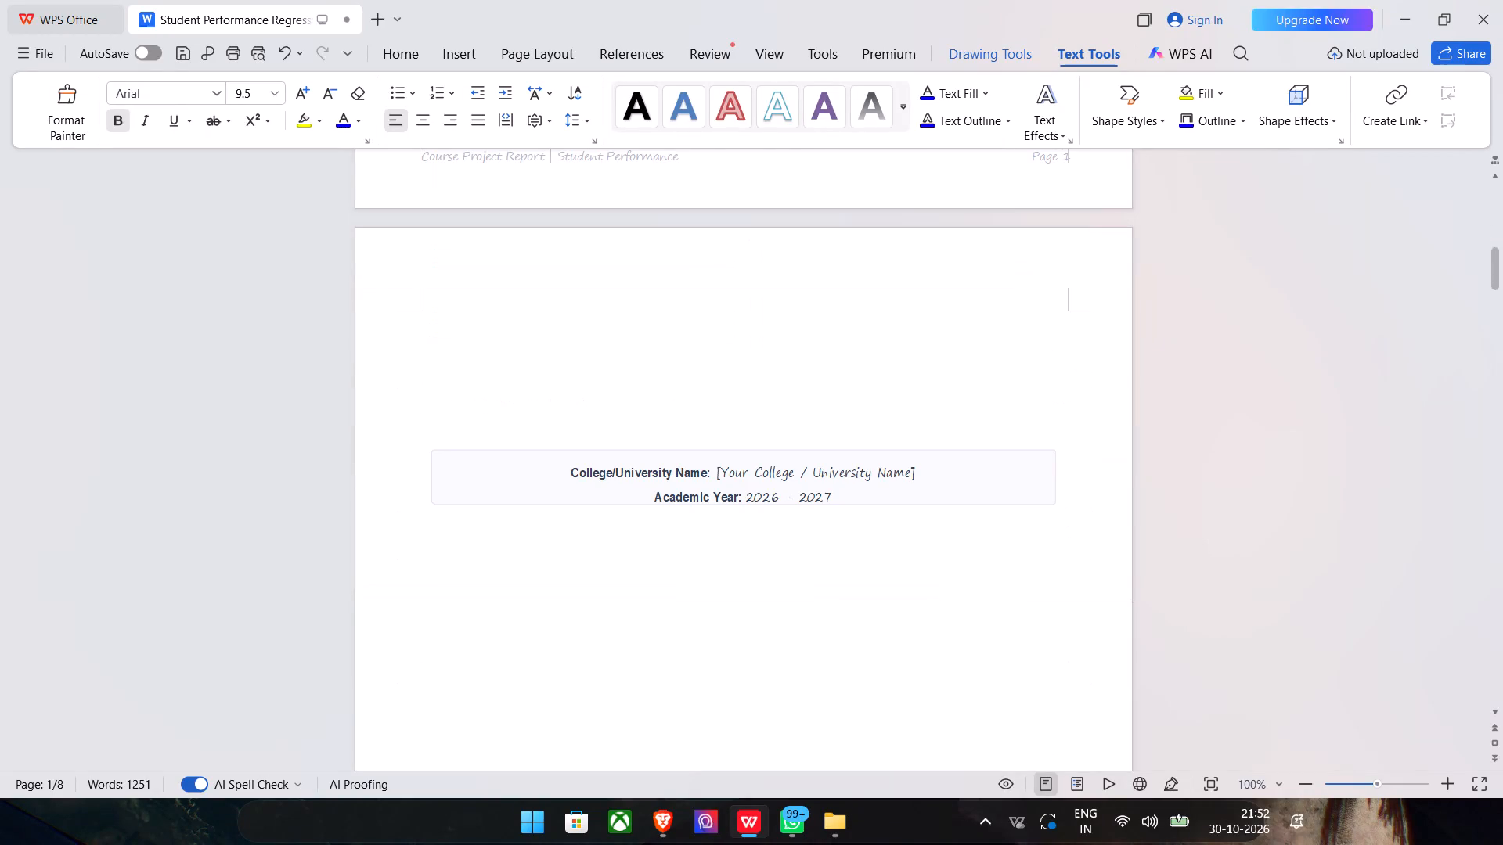
scroll(842, 468, "down", 16)
scroll(838, 466, "up", 2)
scroll(838, 466, "down", 9)
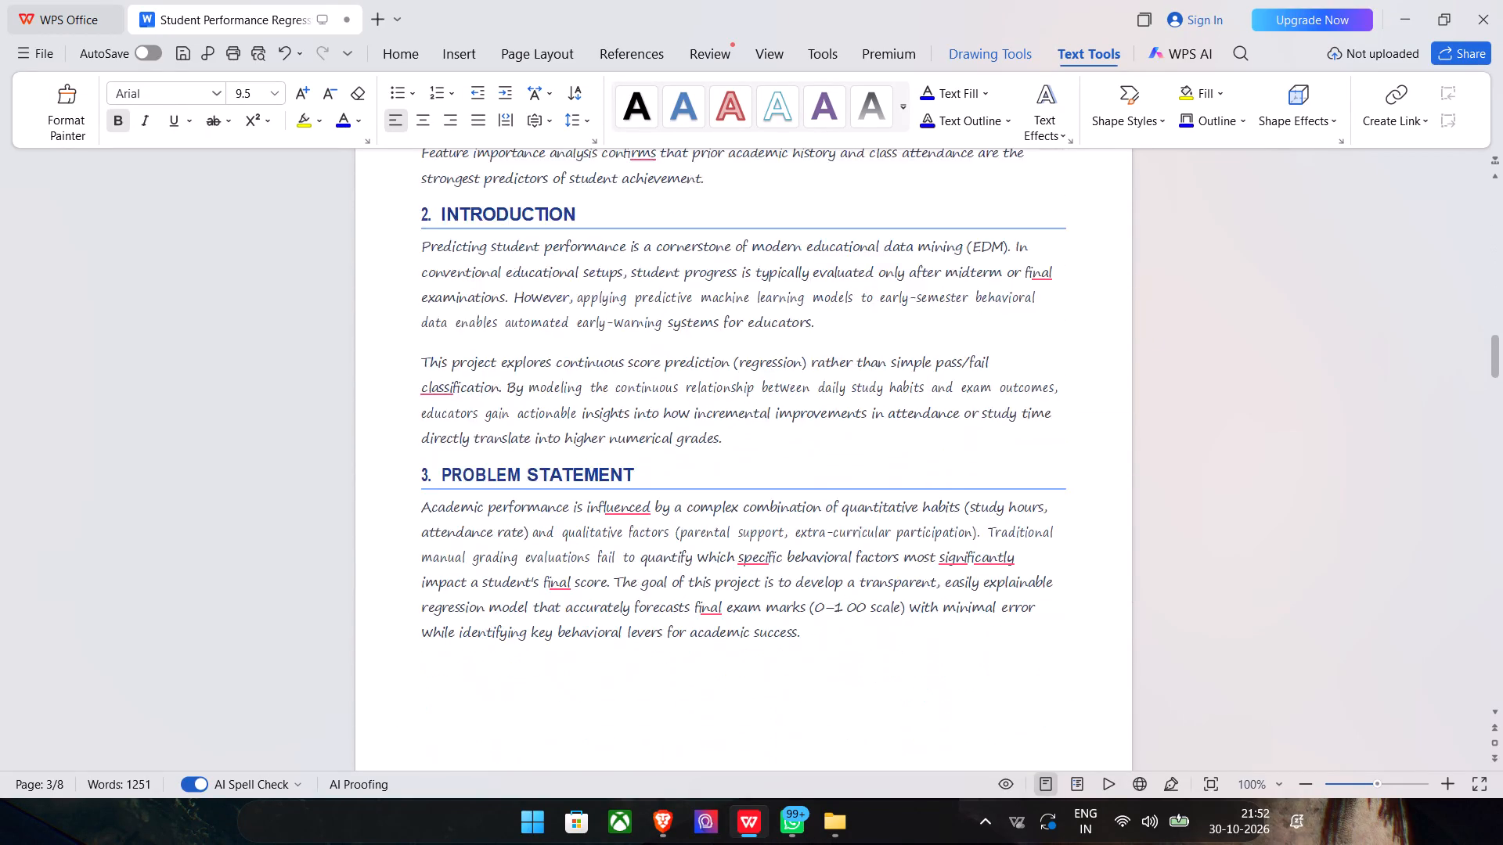
scroll(838, 466, "down", 17)
scroll(837, 455, "up", 15)
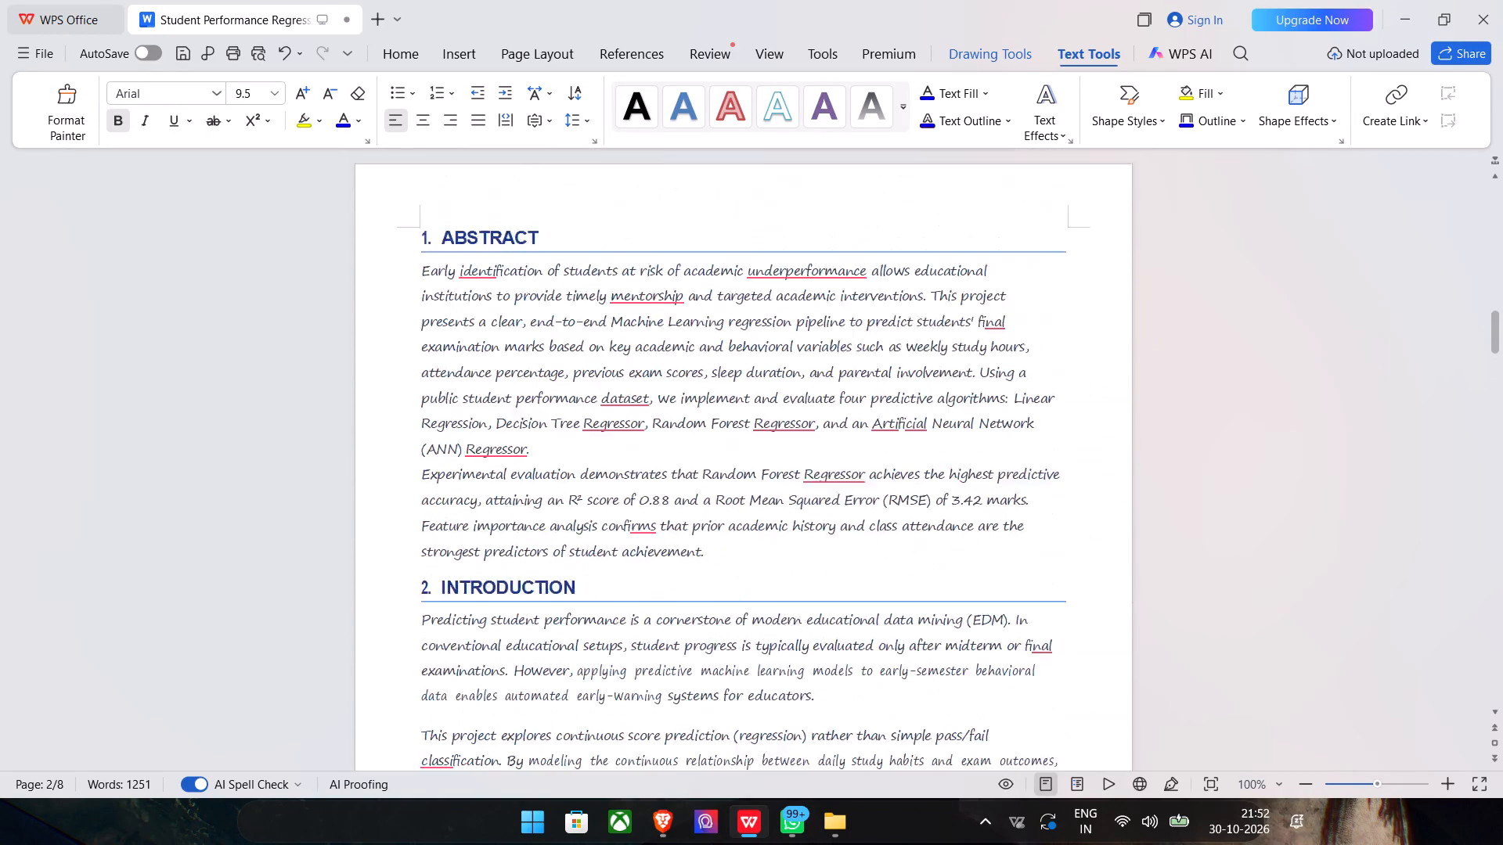
scroll(836, 455, "up", 20)
scroll(836, 455, "up", 3)
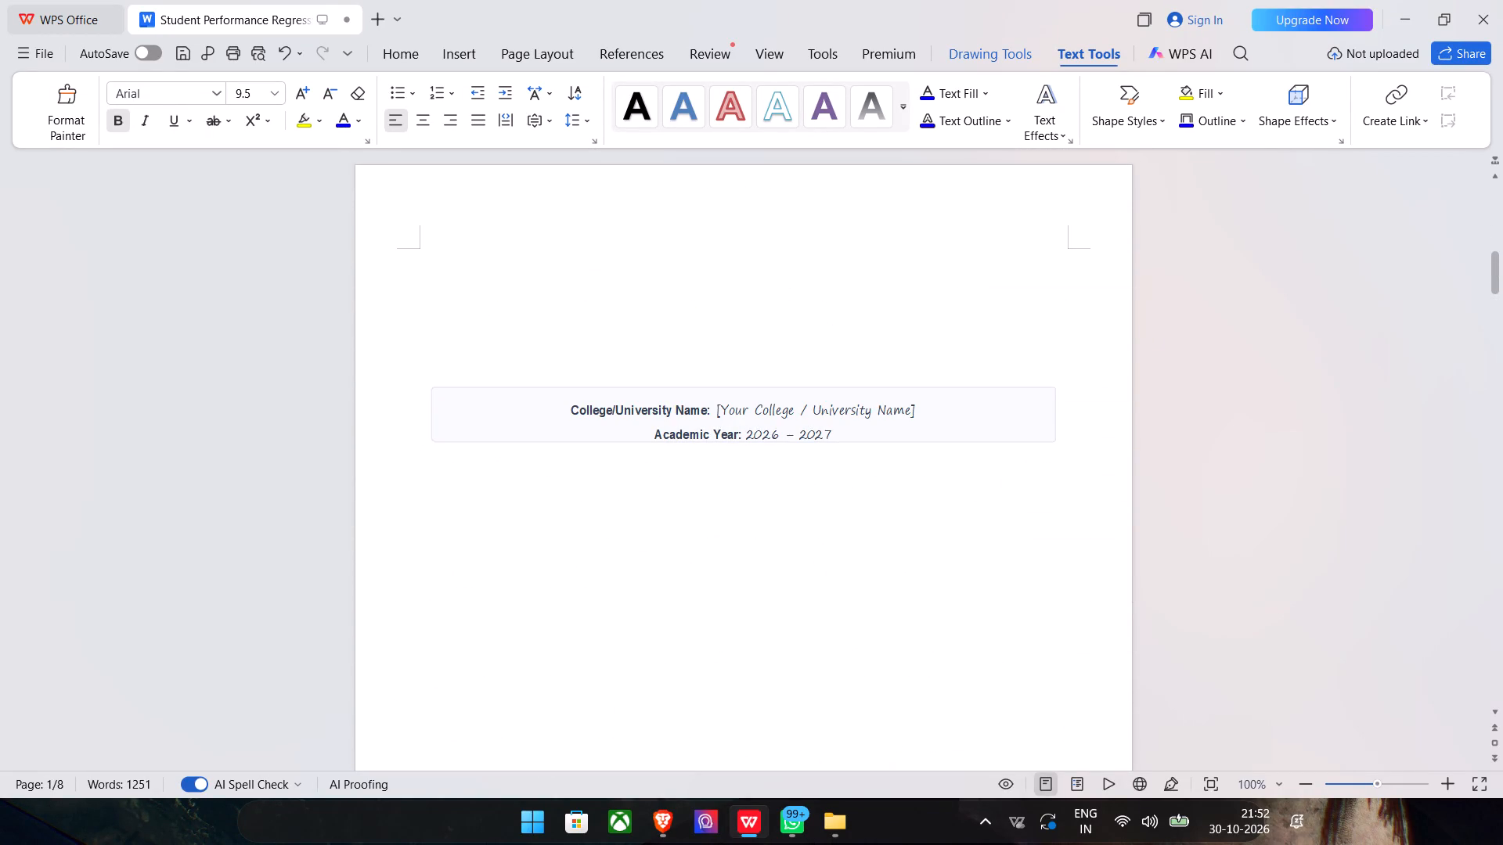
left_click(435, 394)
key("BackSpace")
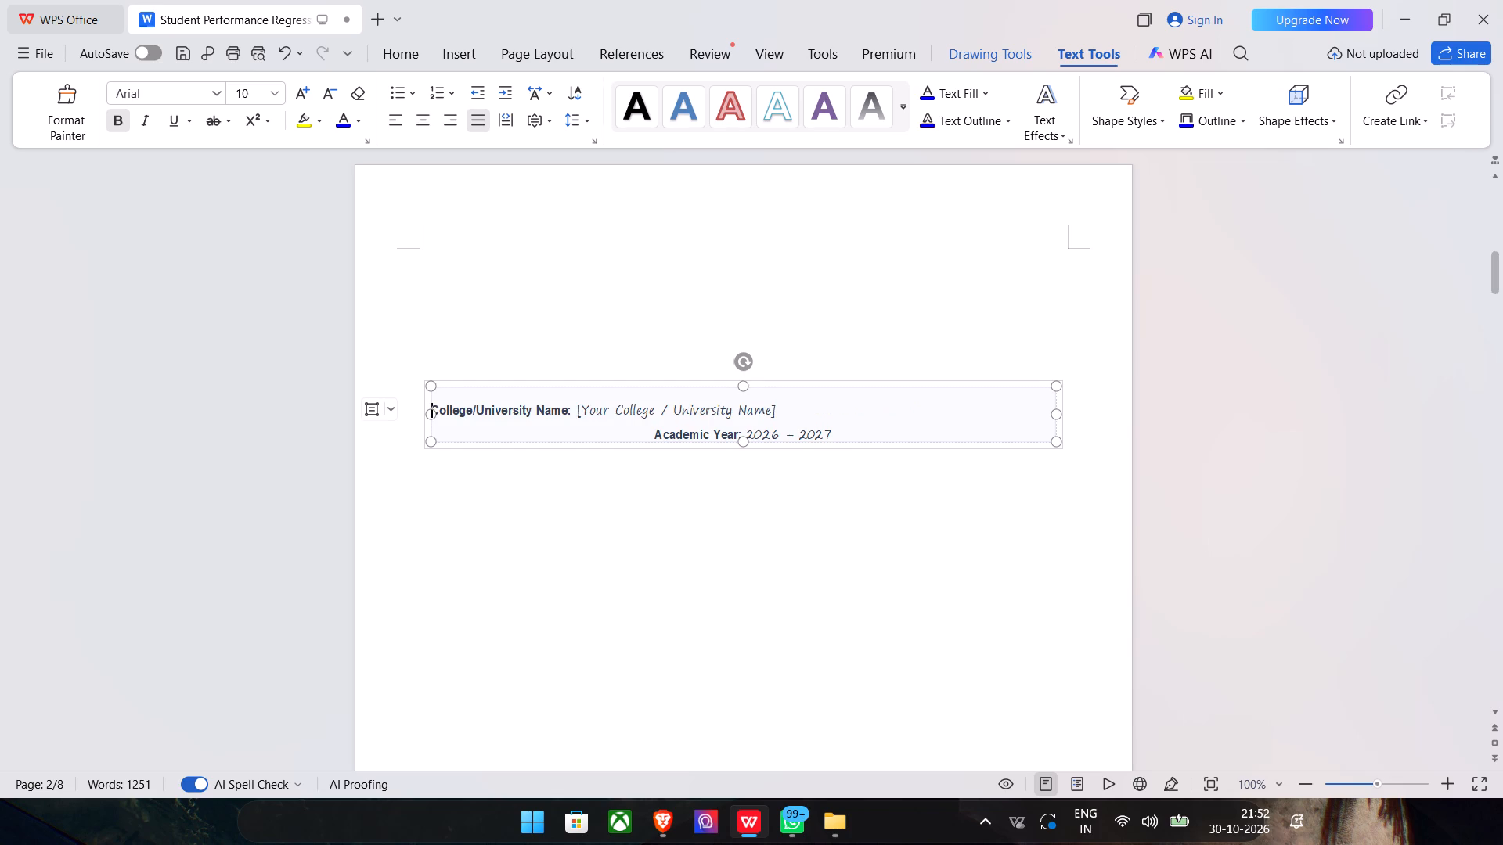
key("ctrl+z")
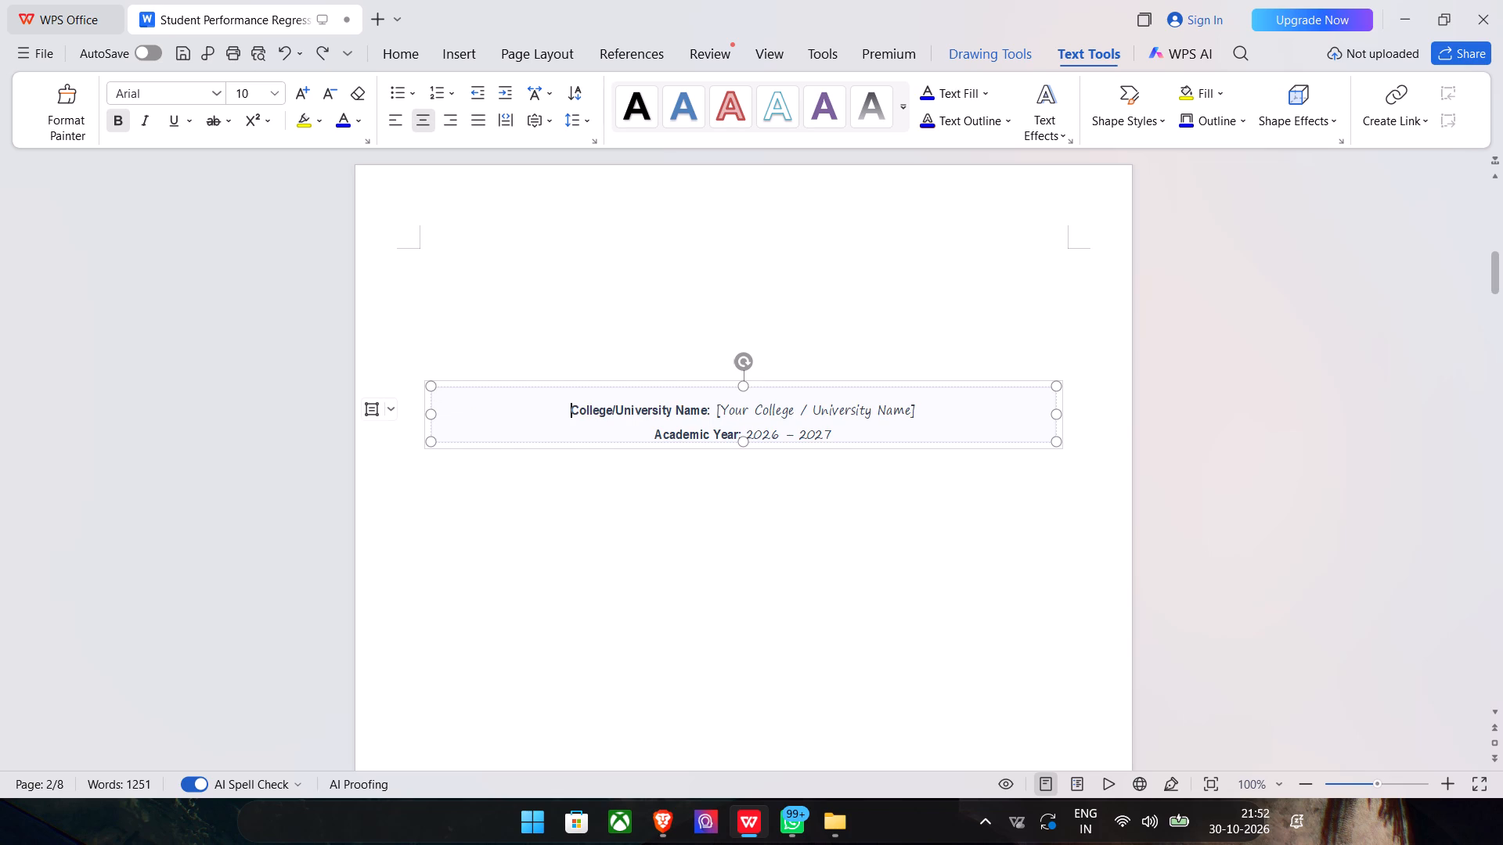
Delete the empty lines around the College/University Name box on page 2 so the box moves up to the page top.
left_click(716, 328)
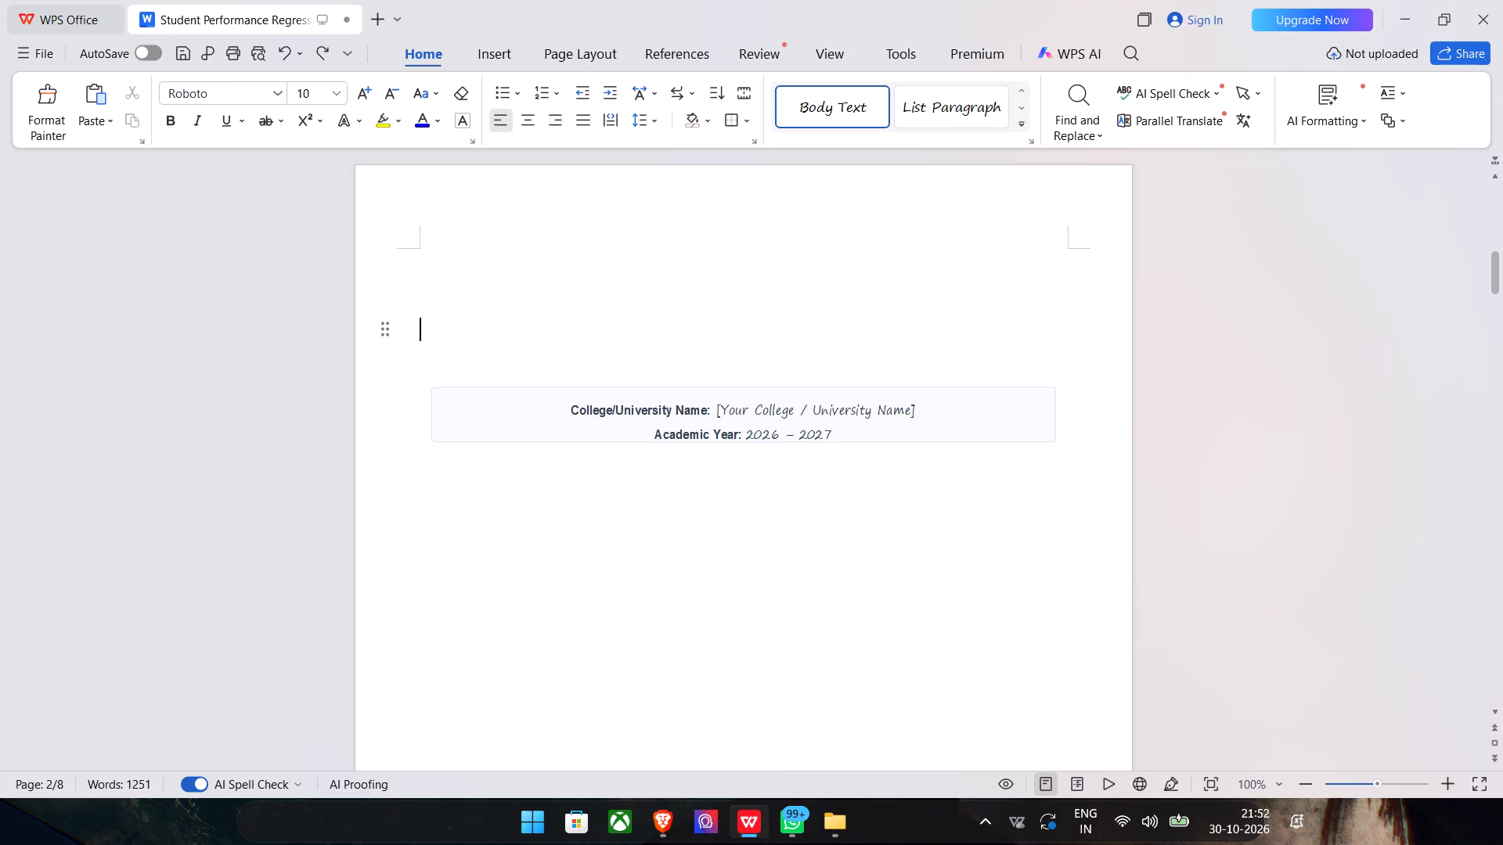
key("Down")
key("Down")
key("Up")
key("BackSpace")
key("BackSpace")
key("BackSpace")
key("BackSpace")
key("BackSpace")
key("BackSpace")
key("BackSpace")
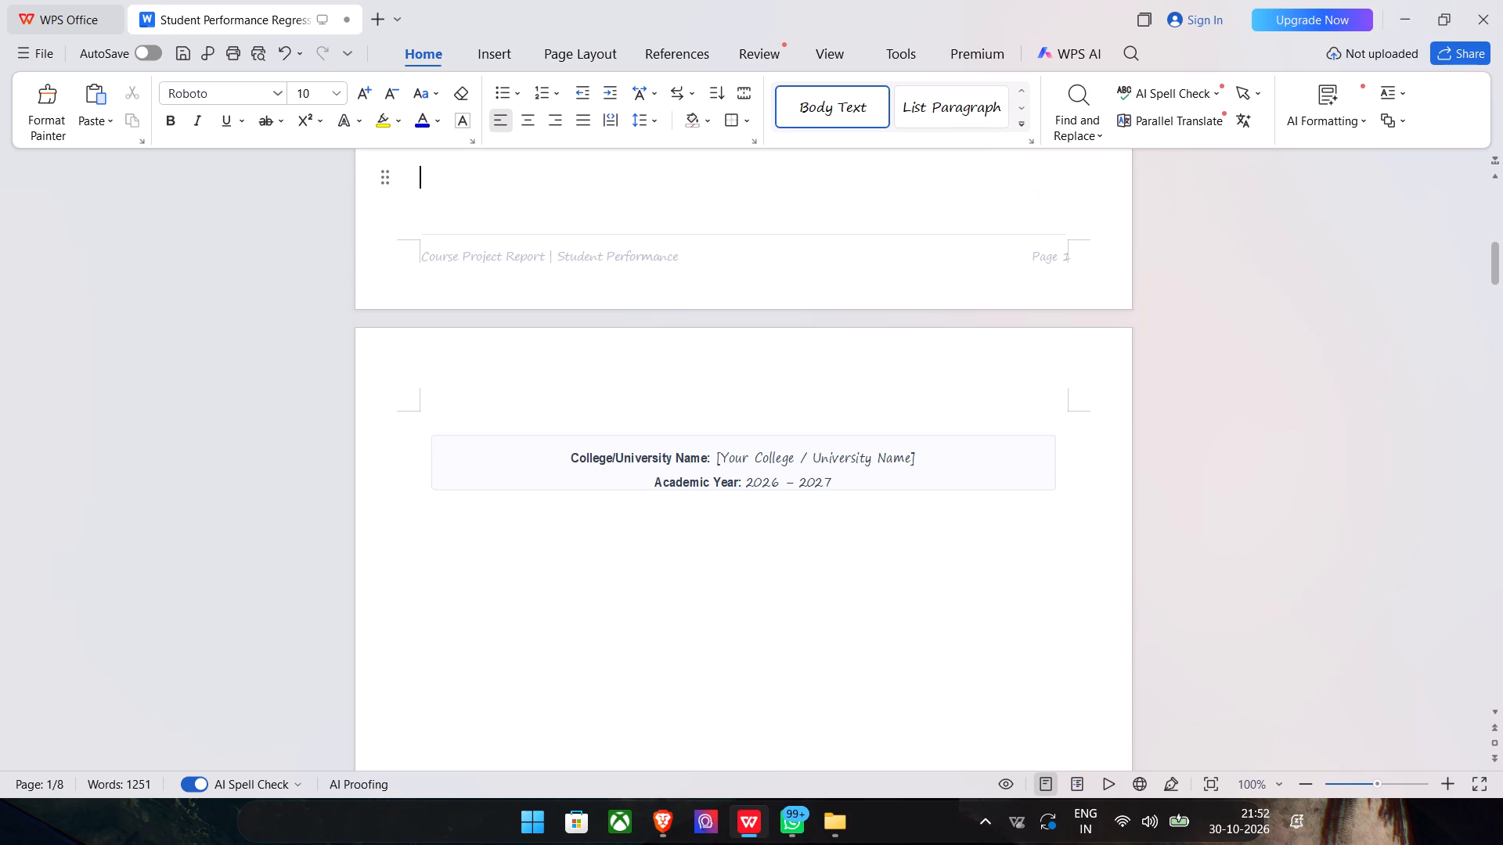
key("Down")
key("Down")
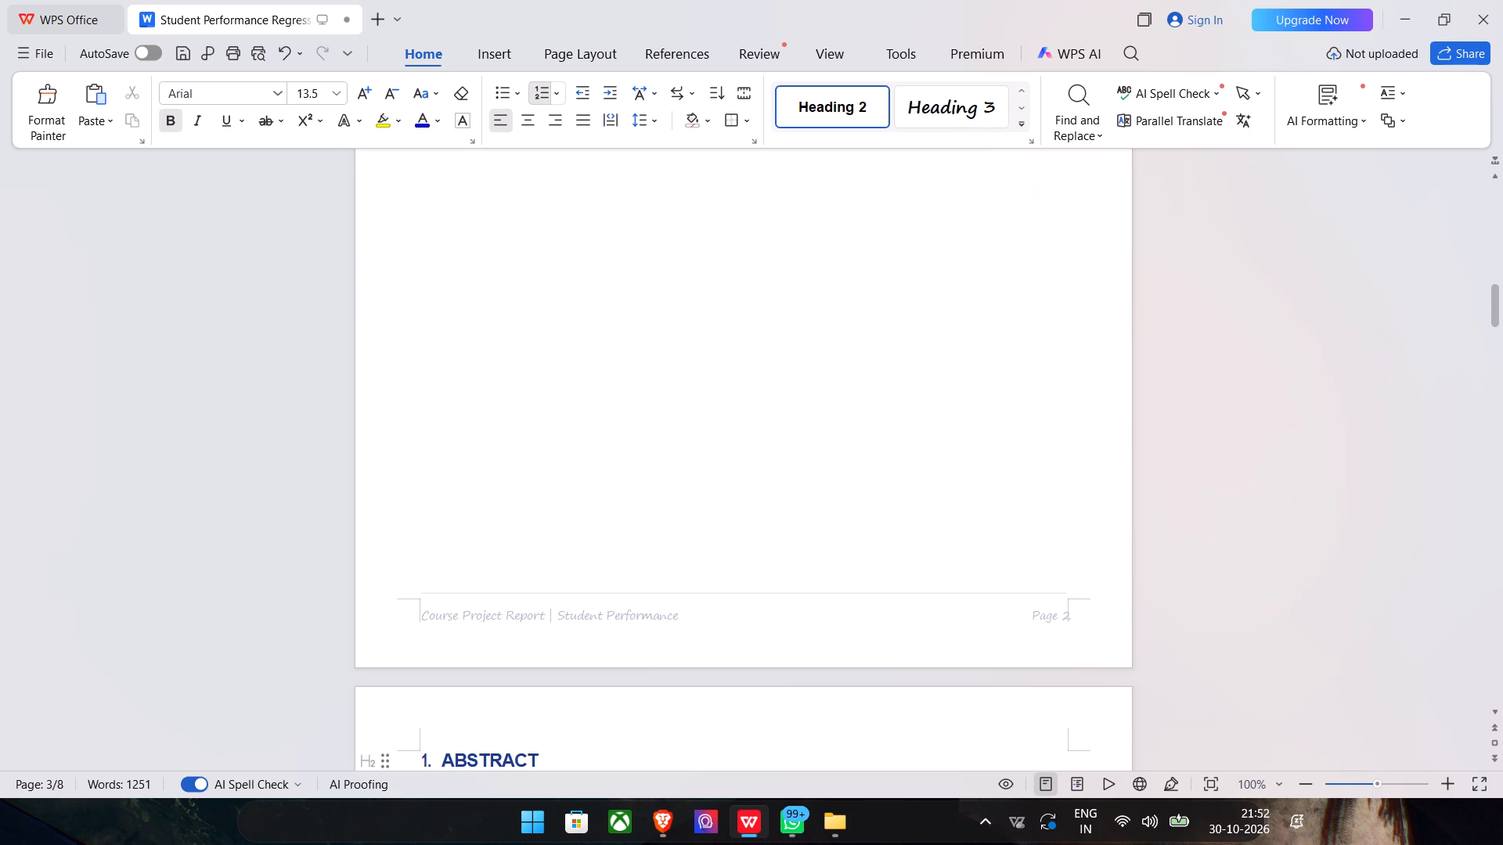
key("Up")
key("BackSpace")
Delete the blank lines above the Submitted By and Academic Supervision boxes to bring the College/University box onto the cover page.
scroll(719, 390, "up", 2)
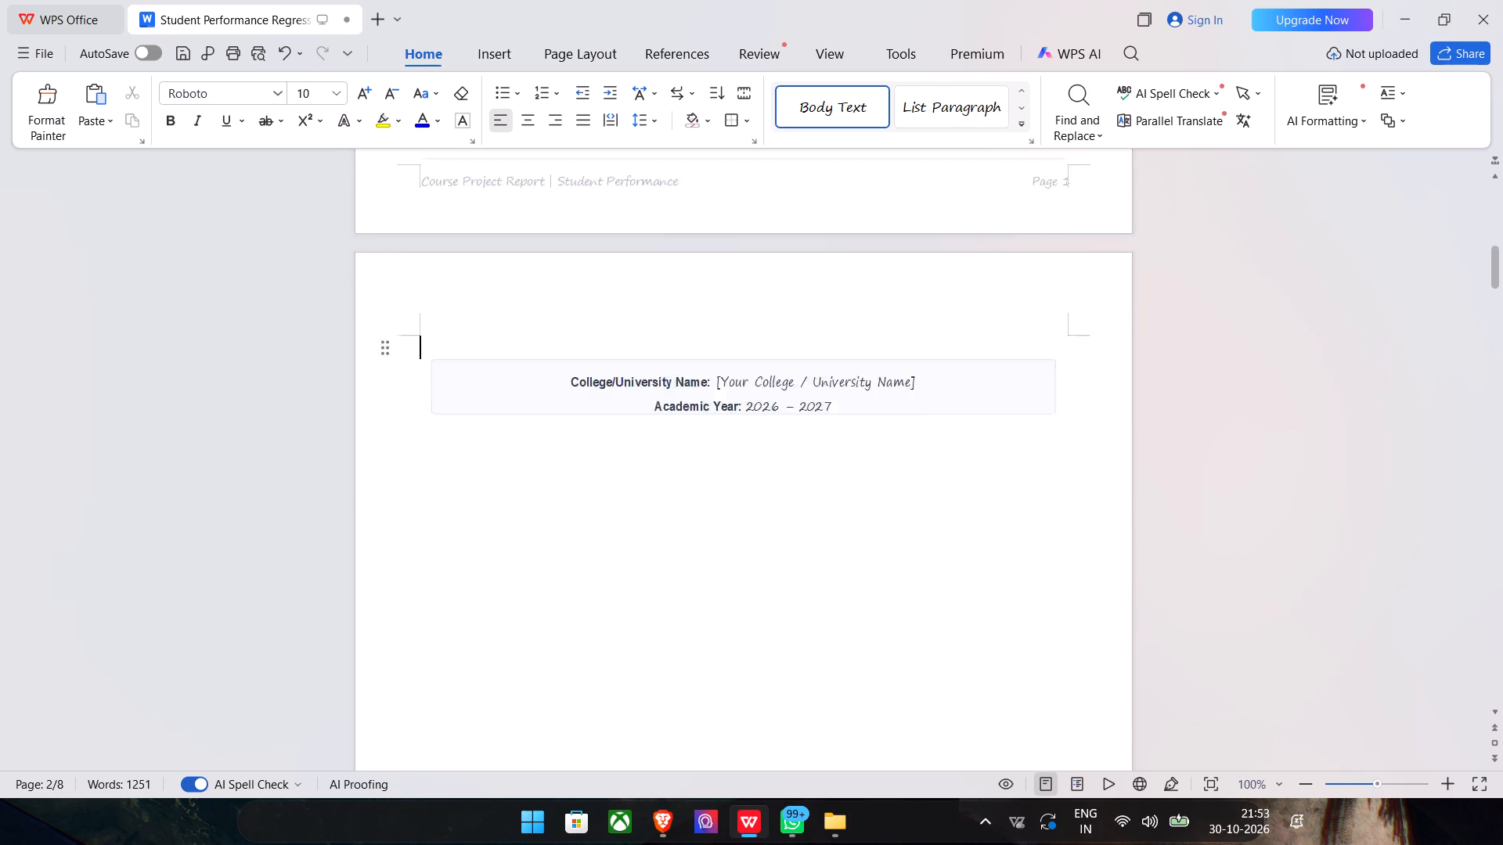
scroll(730, 397, "up", 5)
scroll(754, 275, "up", 4)
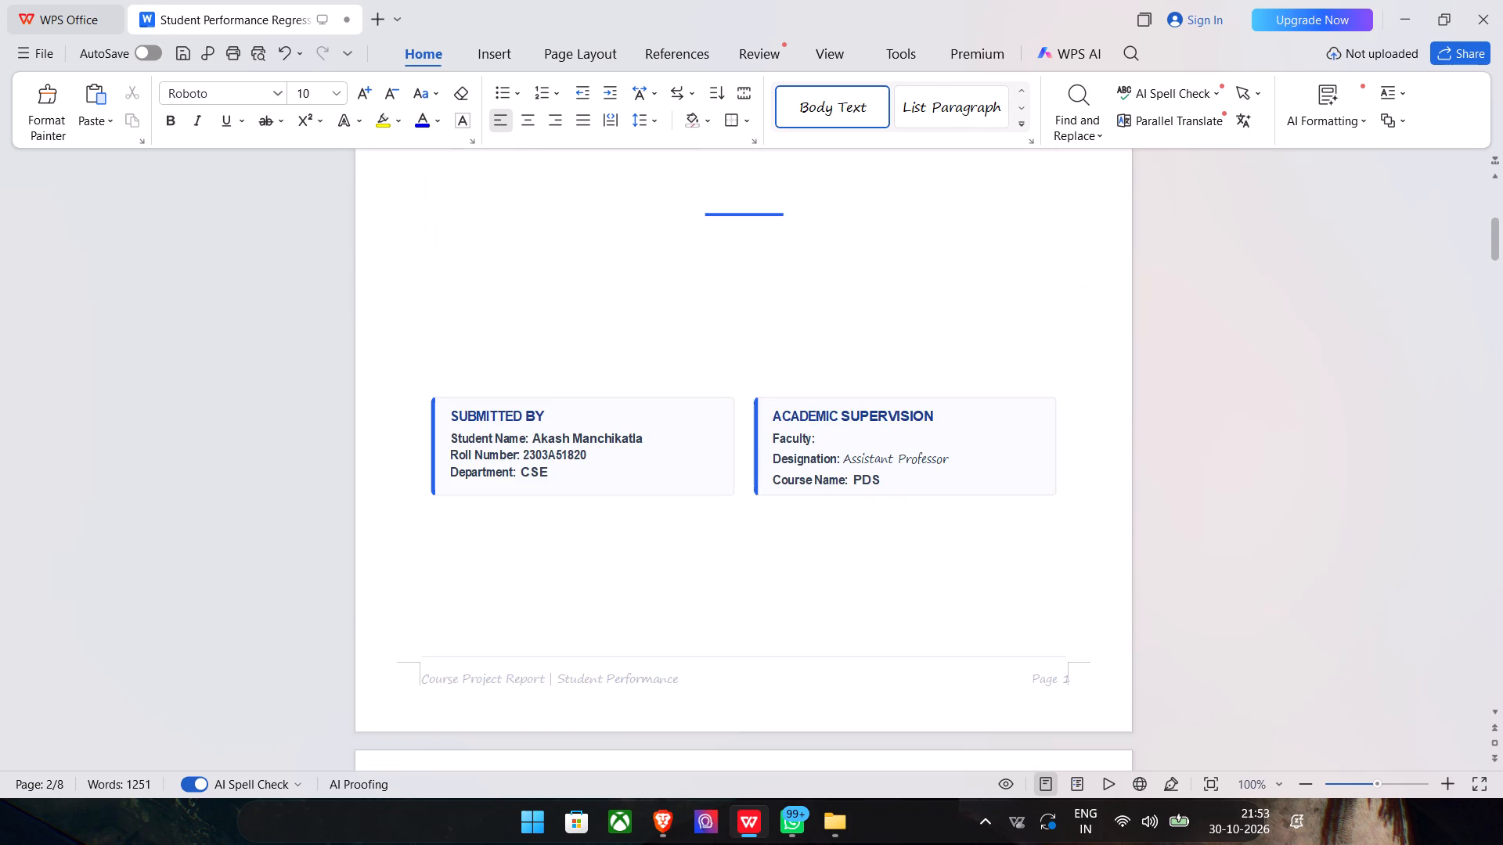
left_click(424, 393)
left_click(430, 397)
left_click(442, 359)
key("BackSpace")
key("BackSpace")
key("BackSpace")
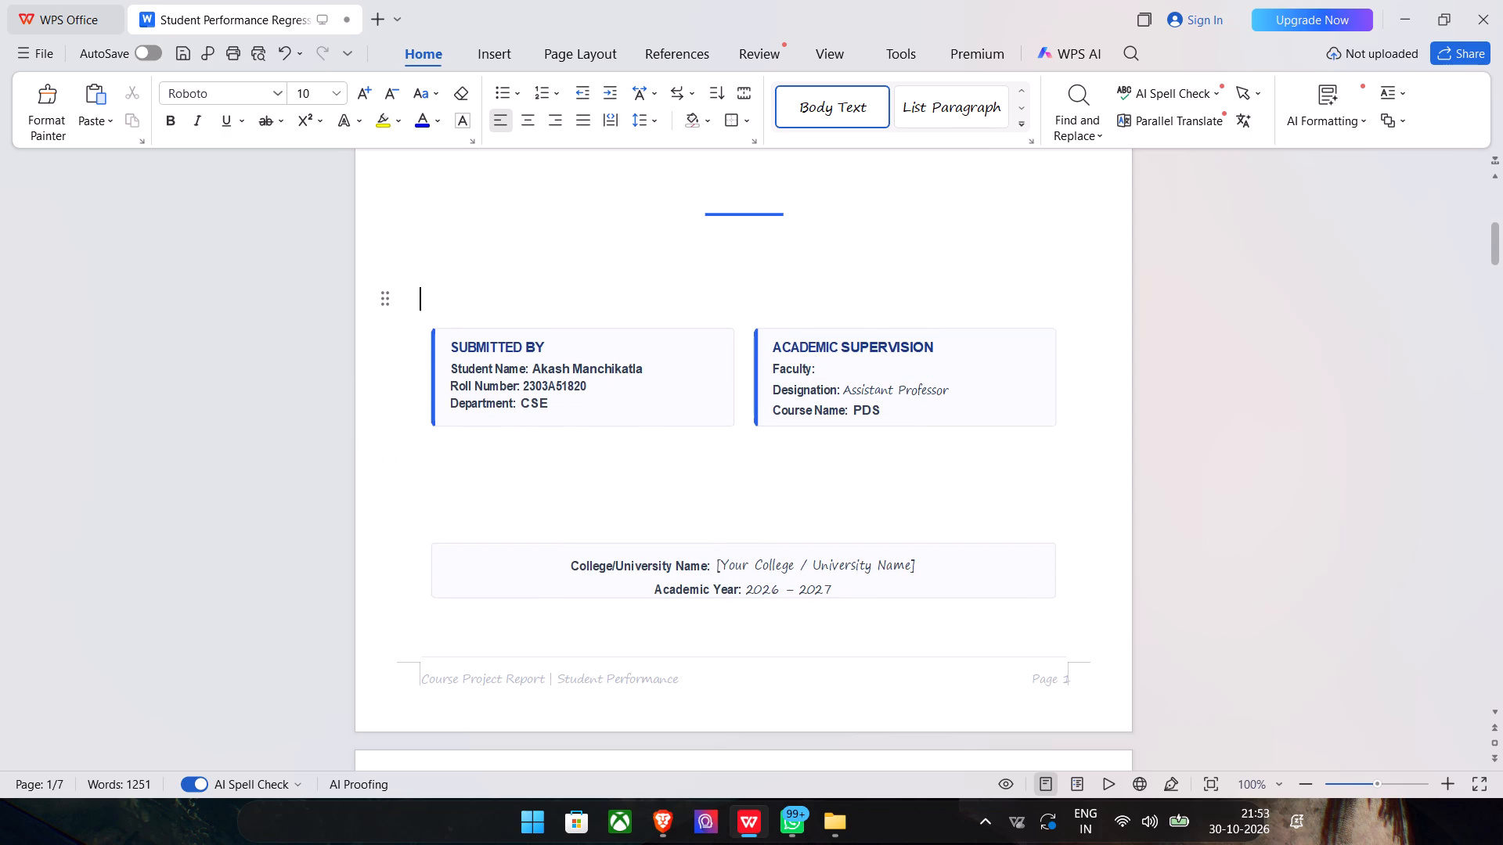
key("BackSpace")
key("BackSpace")
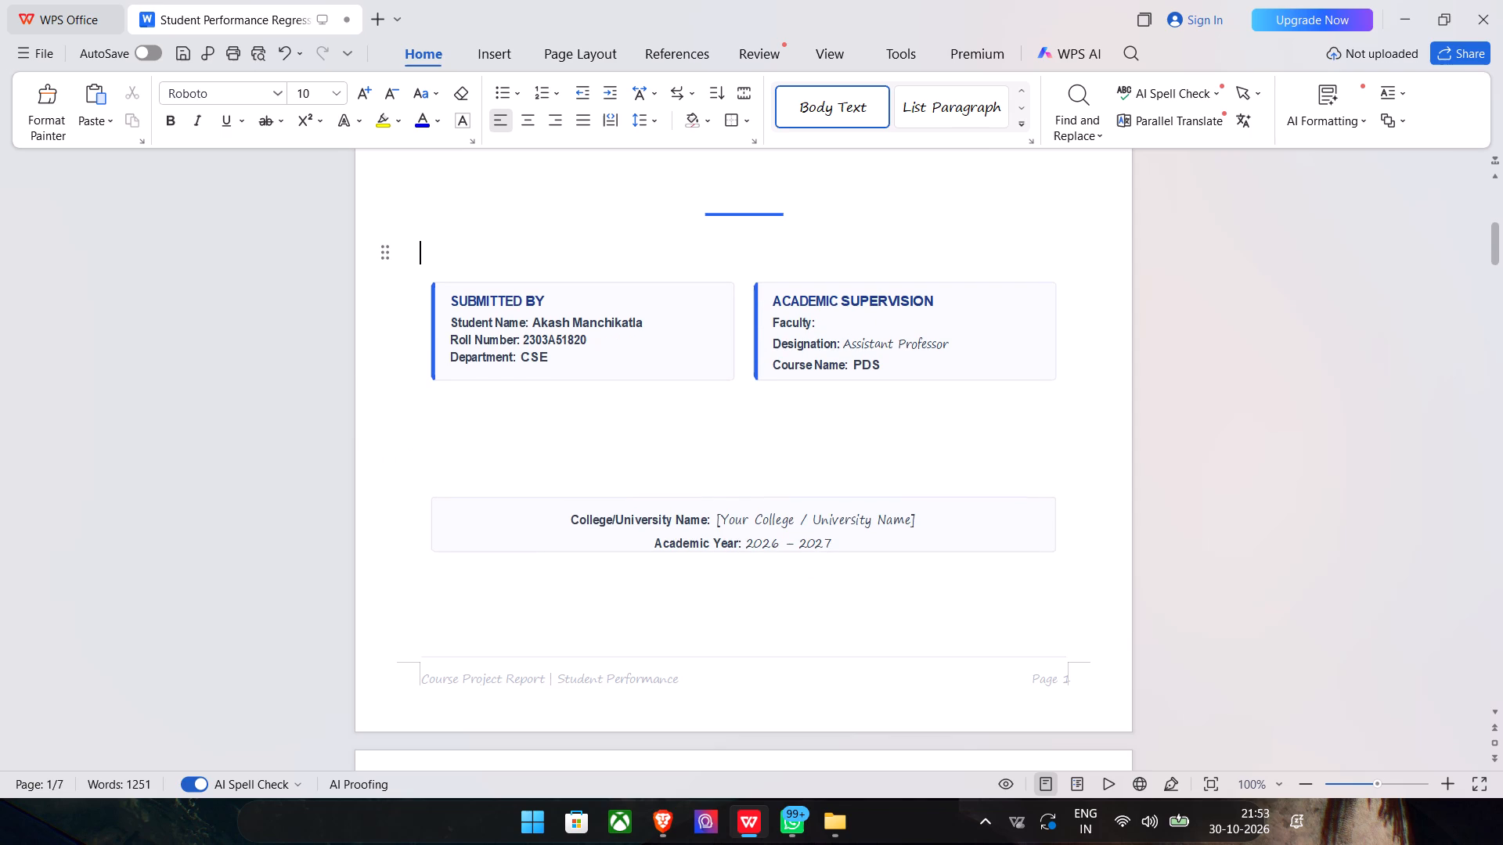
Place the text cursor at the end of the Faculty line in the Academic Supervision box.
left_click(654, 462)
scroll(806, 570, "down", 9)
scroll(796, 566, "up", 11)
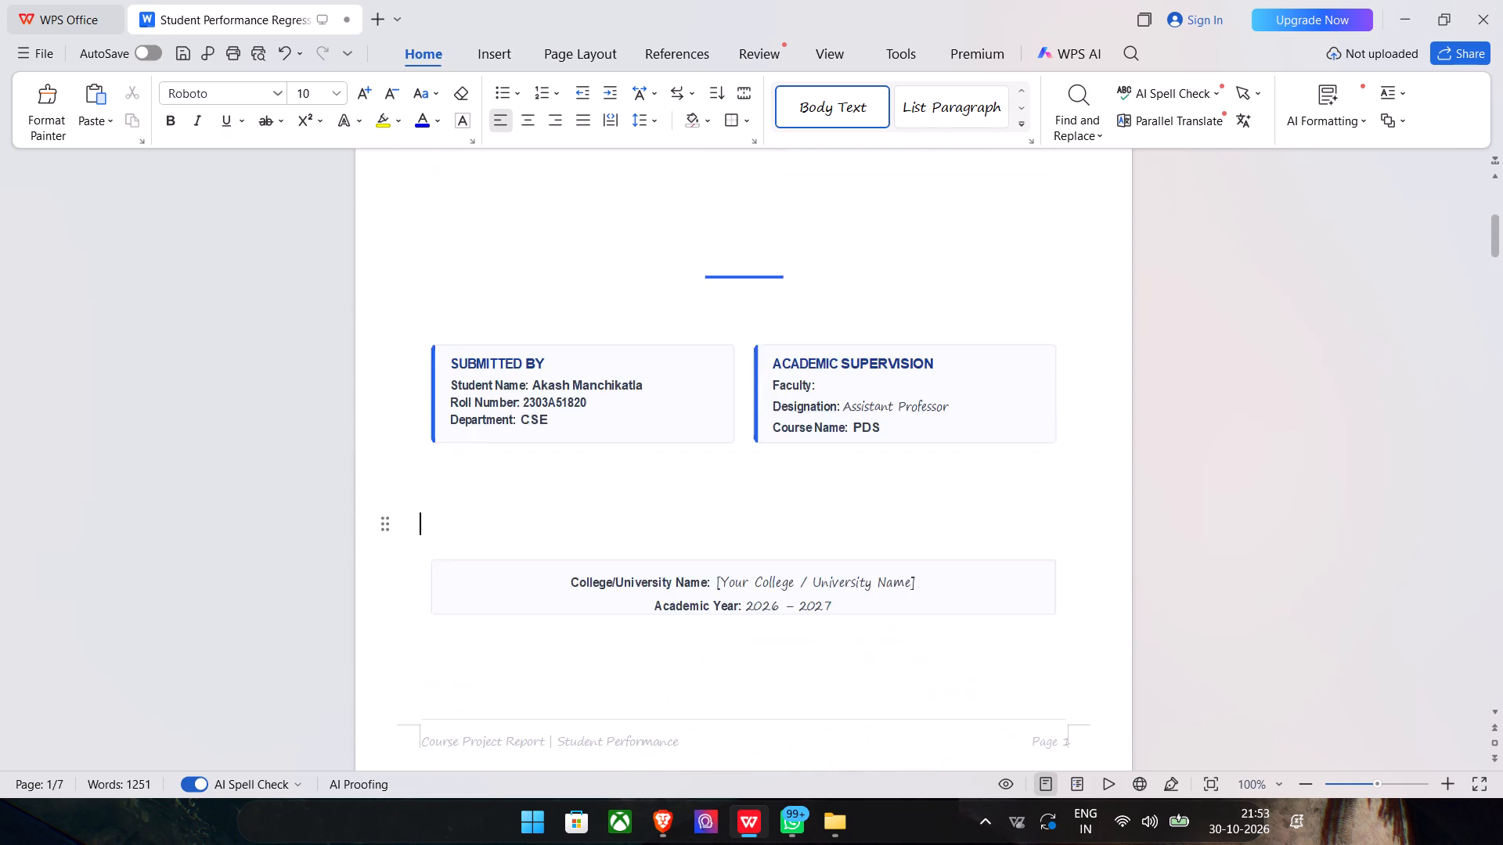
left_click(852, 447)
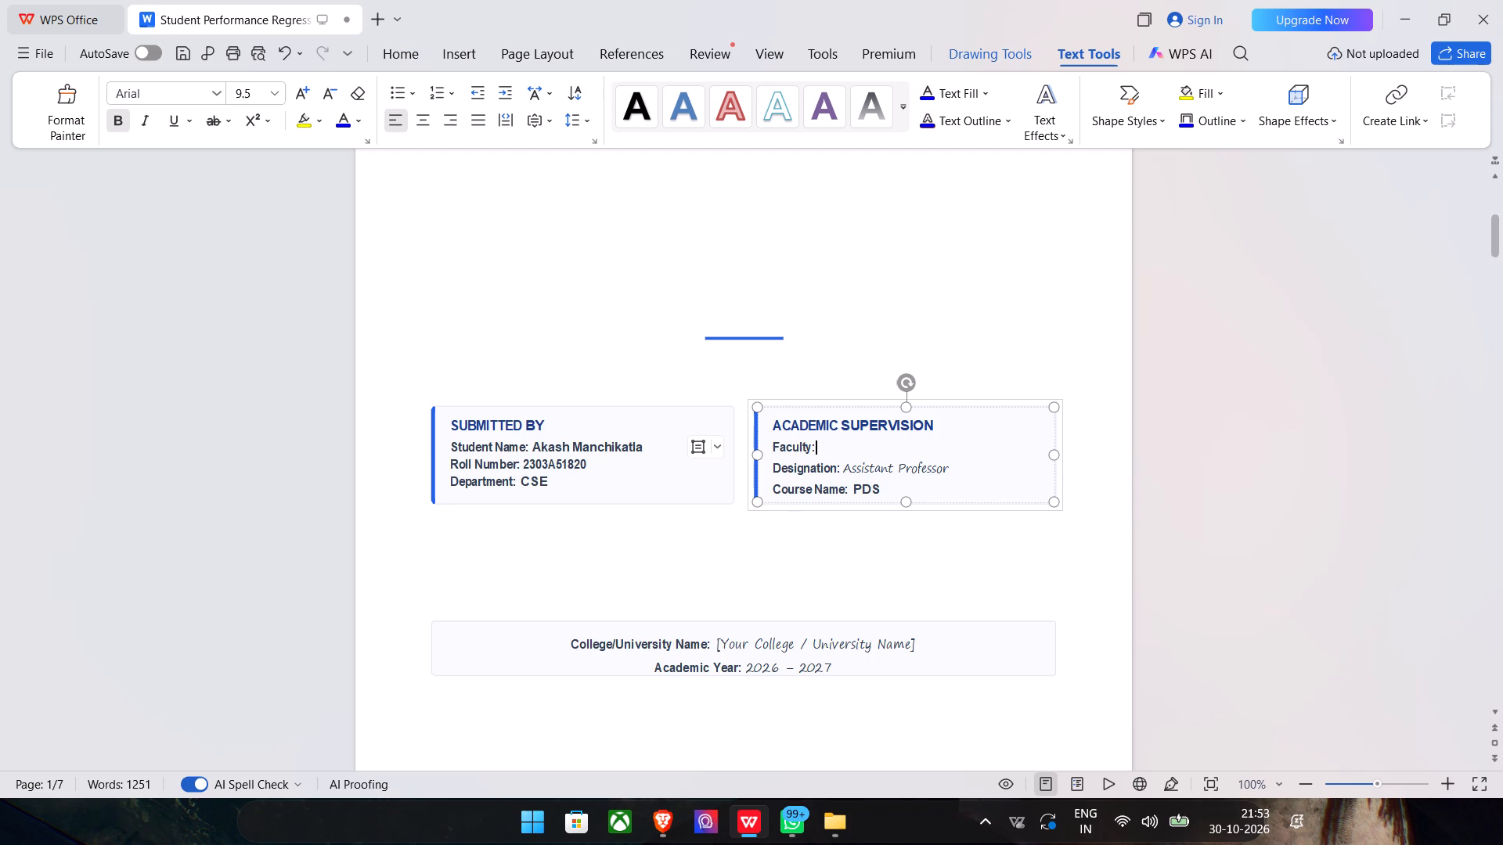
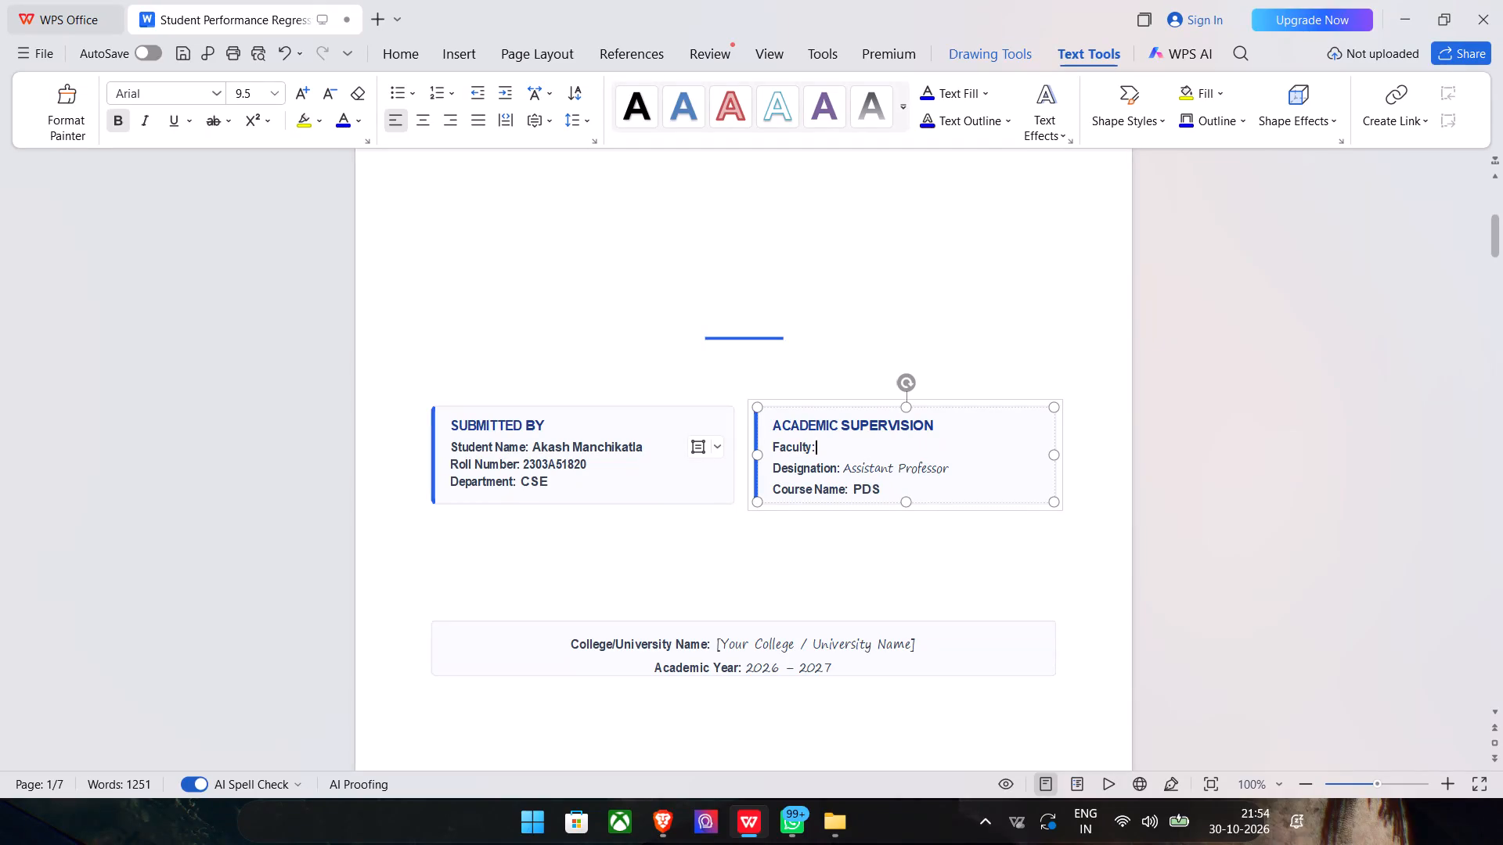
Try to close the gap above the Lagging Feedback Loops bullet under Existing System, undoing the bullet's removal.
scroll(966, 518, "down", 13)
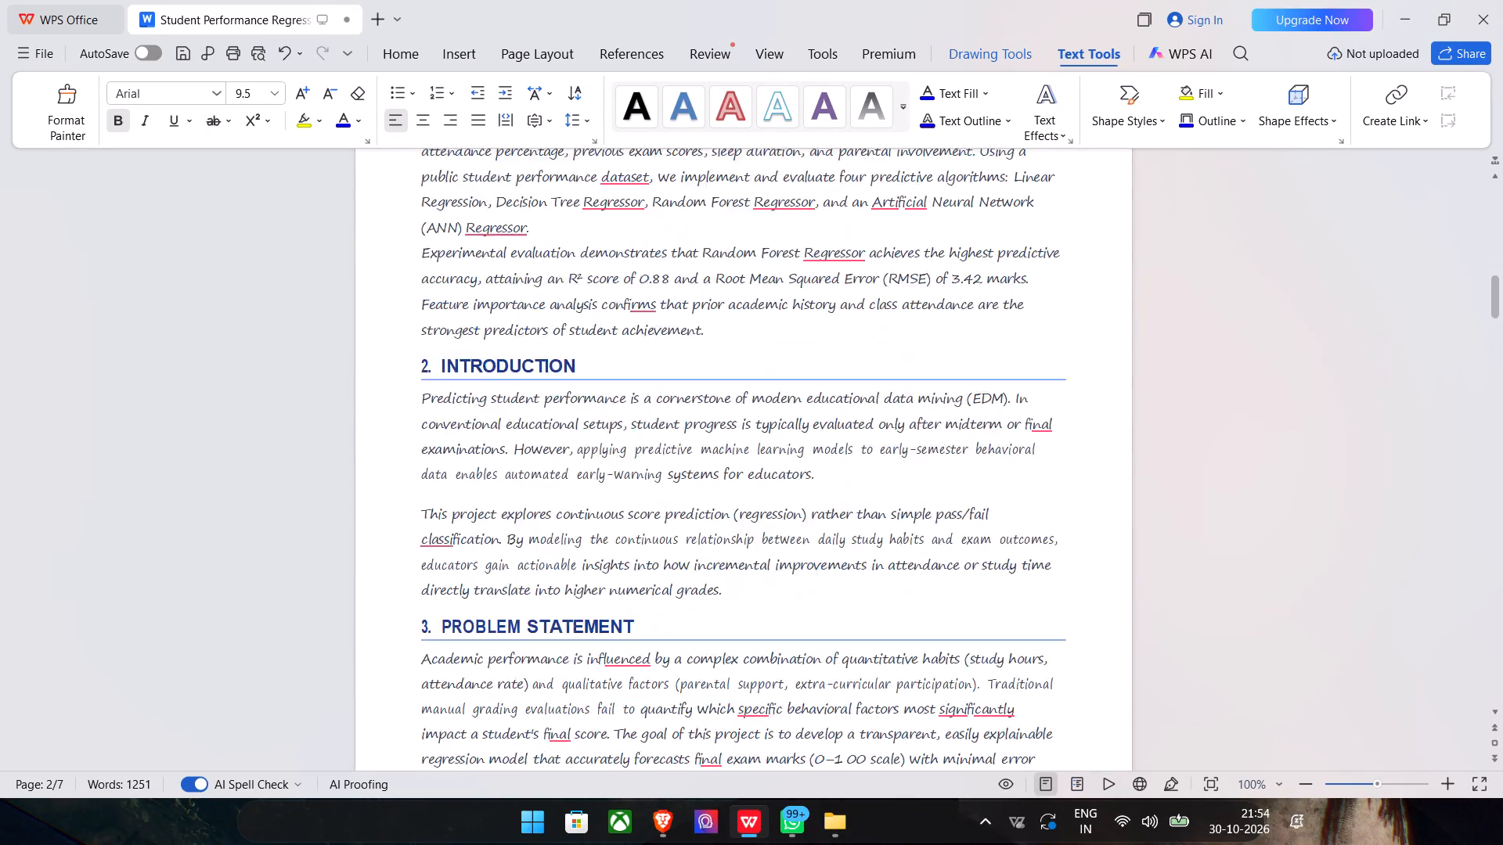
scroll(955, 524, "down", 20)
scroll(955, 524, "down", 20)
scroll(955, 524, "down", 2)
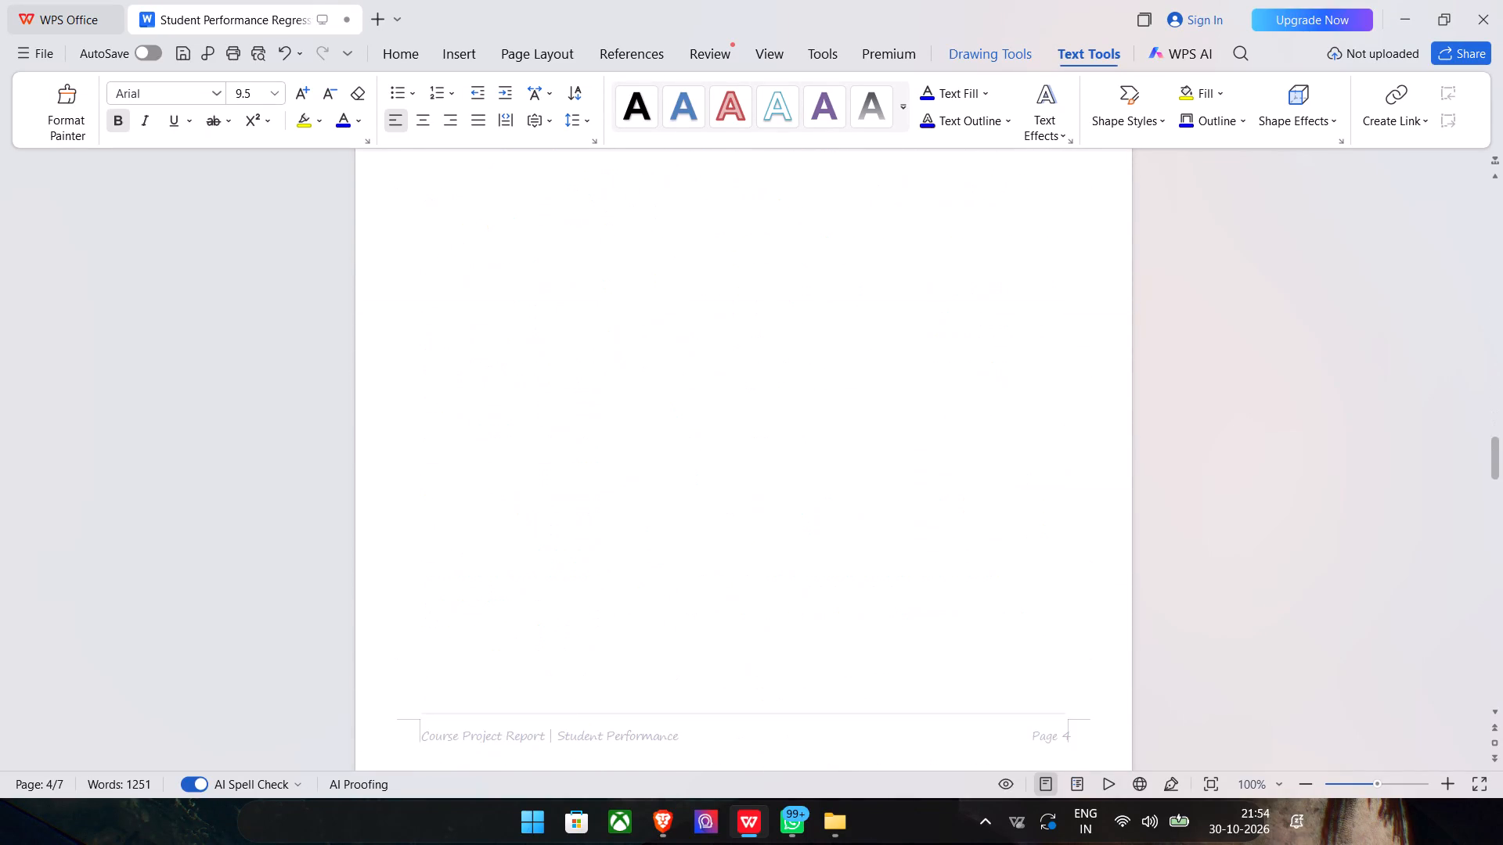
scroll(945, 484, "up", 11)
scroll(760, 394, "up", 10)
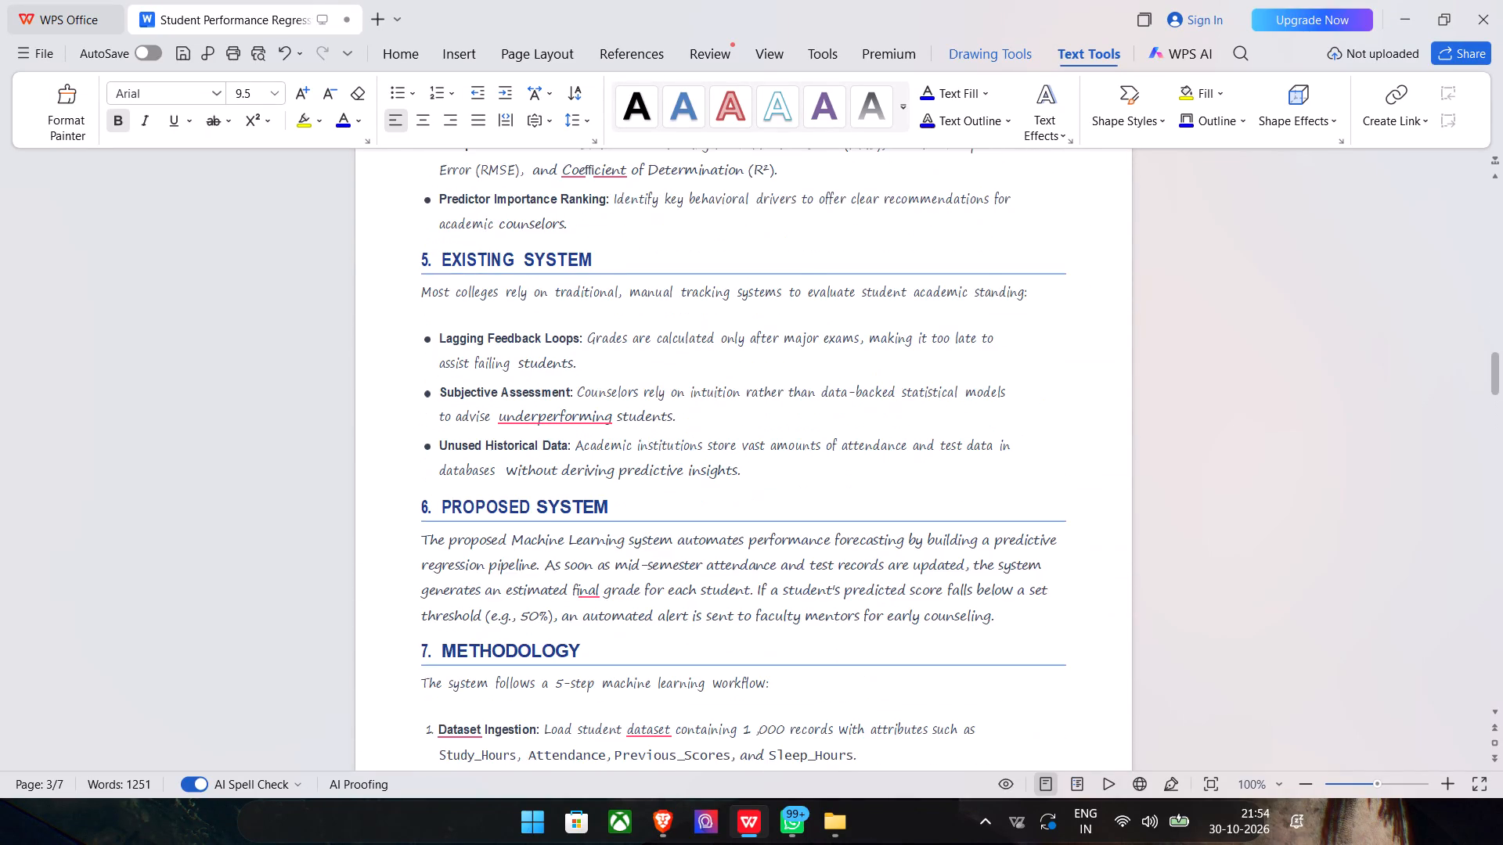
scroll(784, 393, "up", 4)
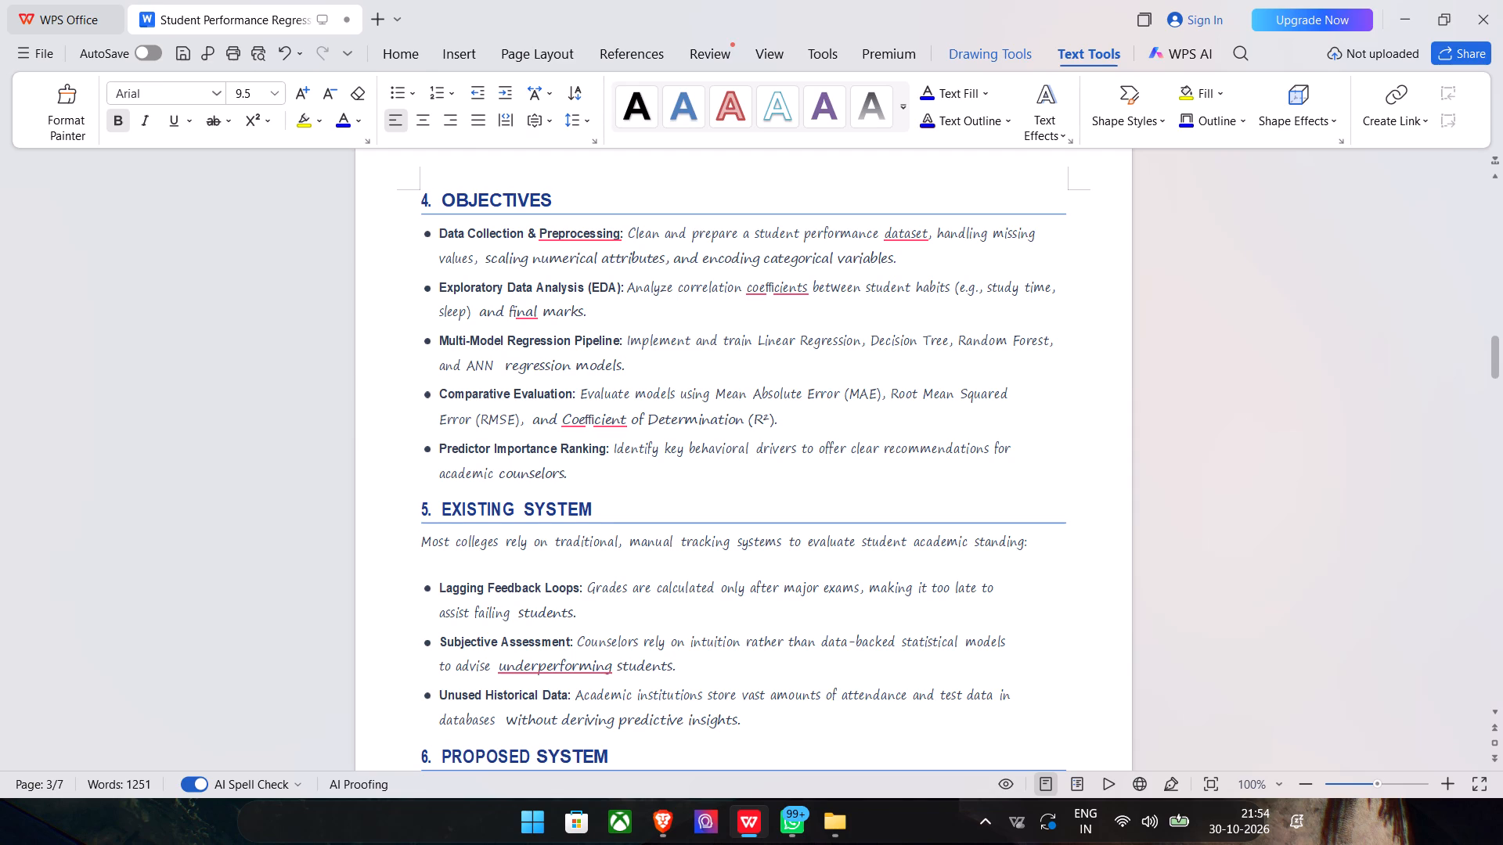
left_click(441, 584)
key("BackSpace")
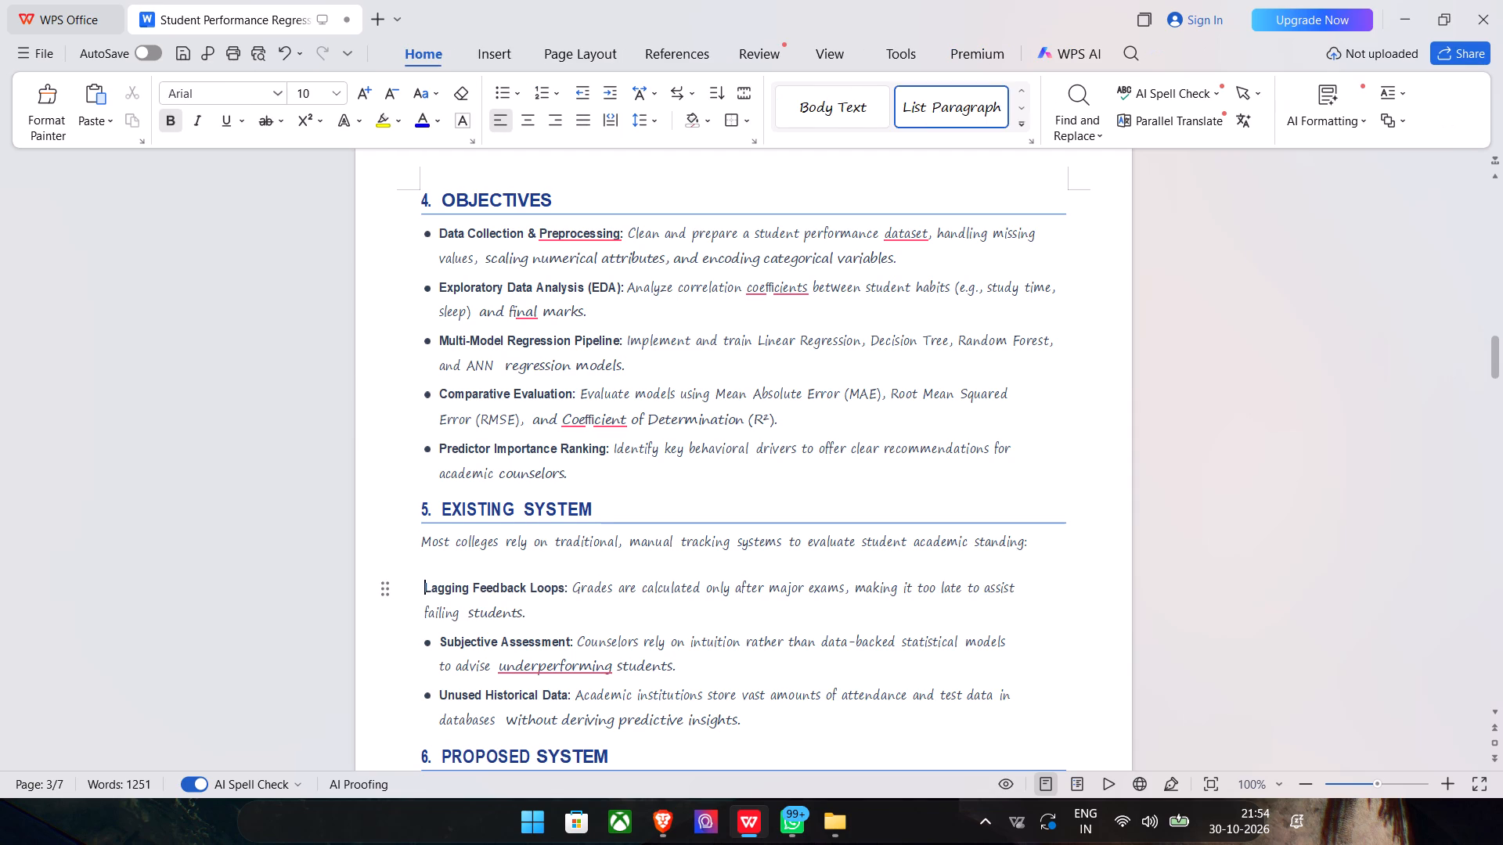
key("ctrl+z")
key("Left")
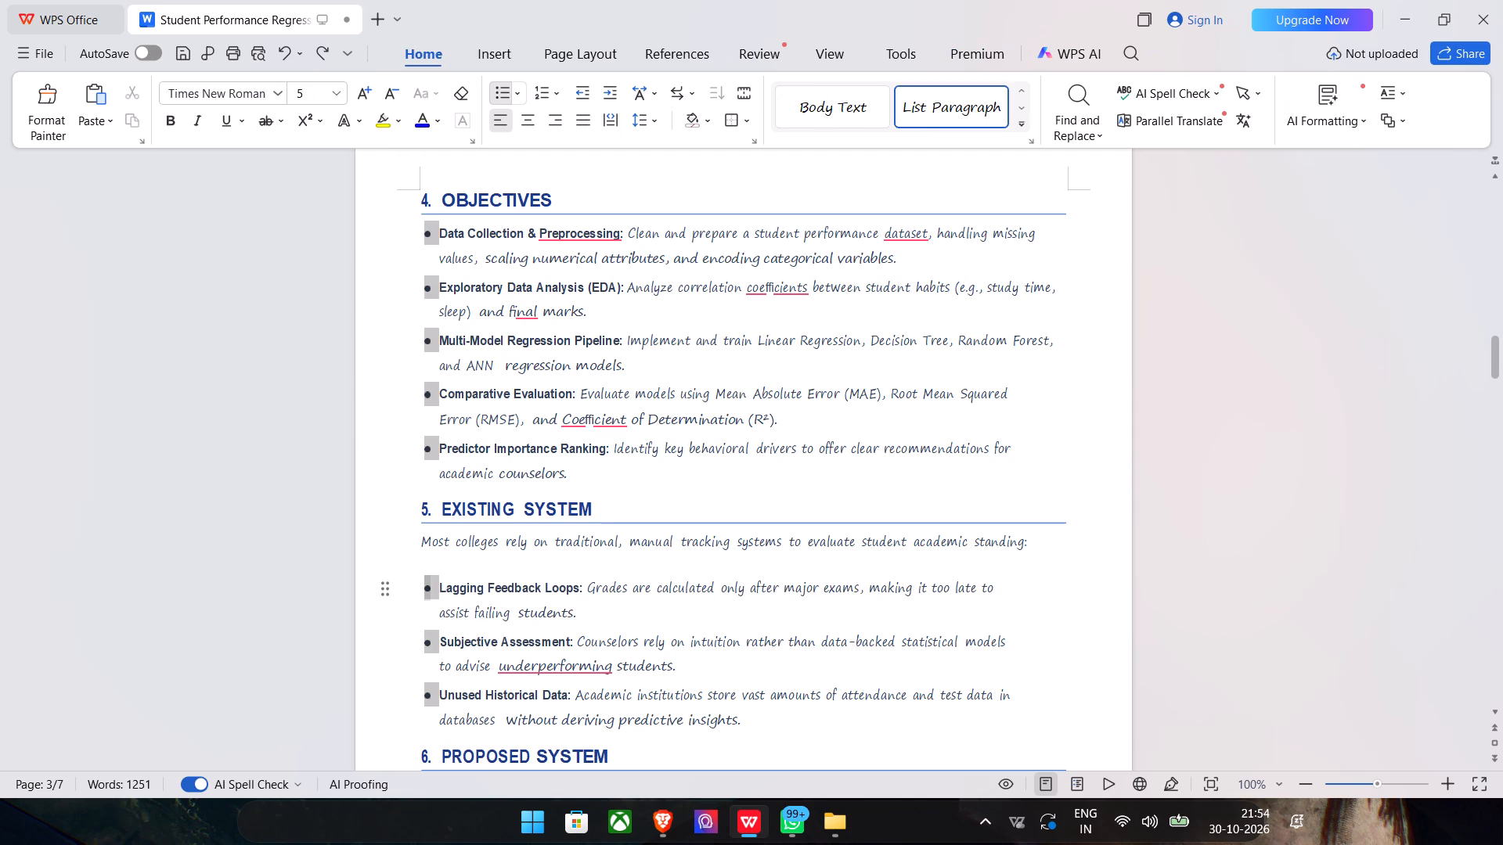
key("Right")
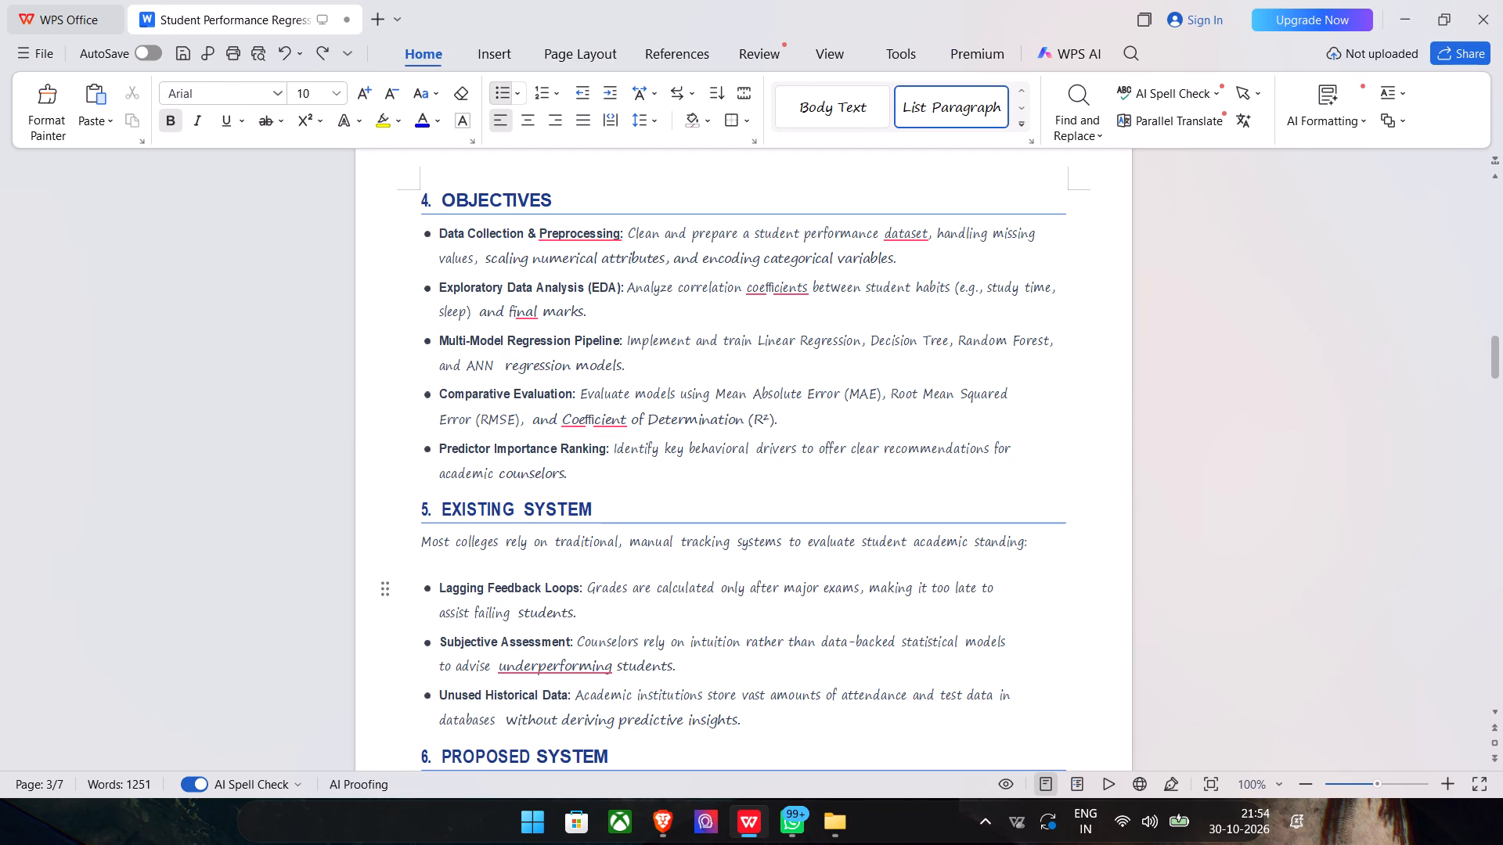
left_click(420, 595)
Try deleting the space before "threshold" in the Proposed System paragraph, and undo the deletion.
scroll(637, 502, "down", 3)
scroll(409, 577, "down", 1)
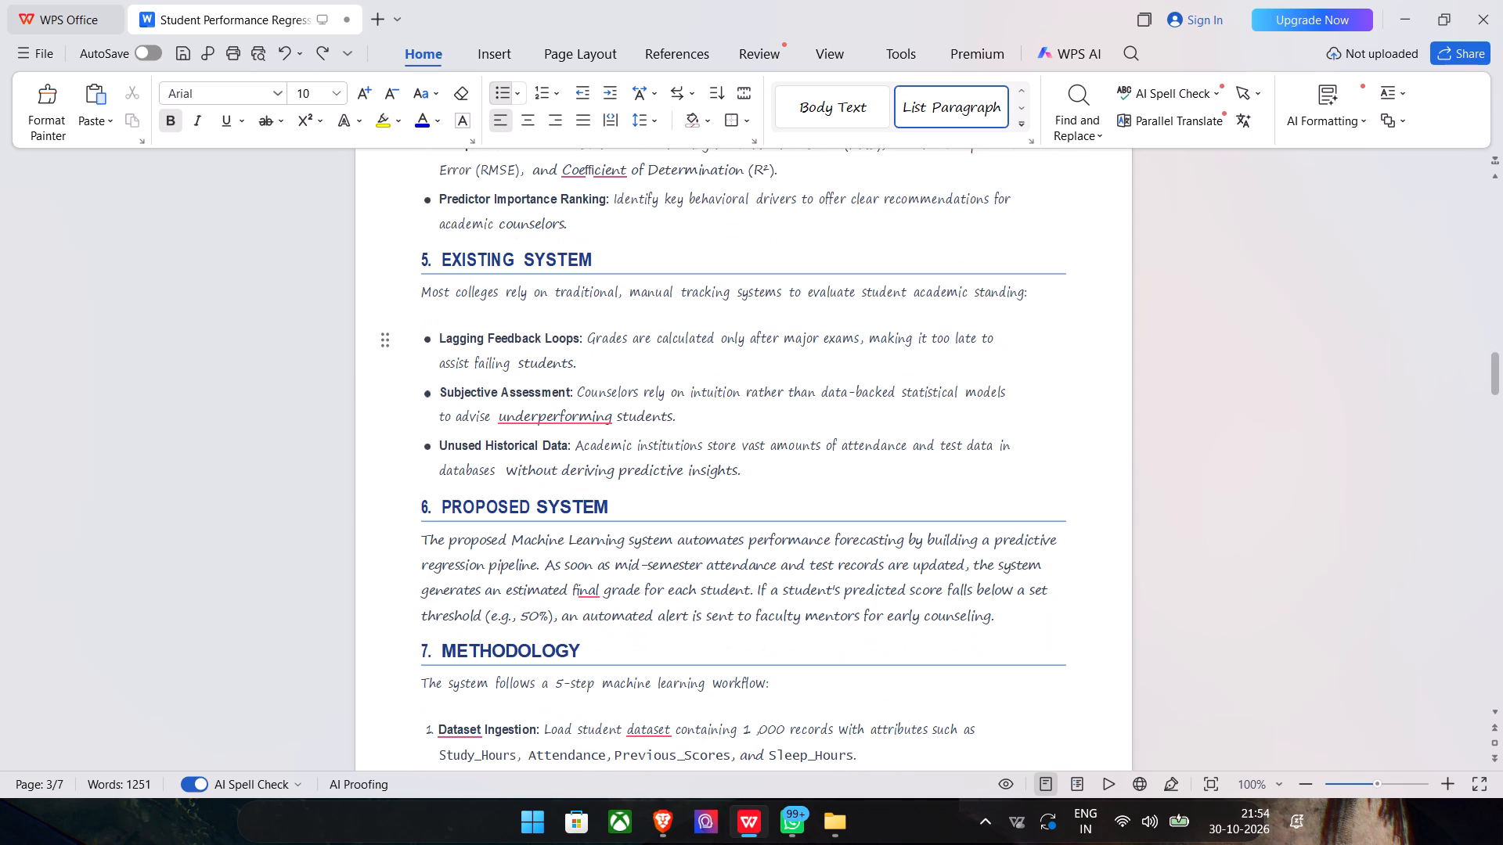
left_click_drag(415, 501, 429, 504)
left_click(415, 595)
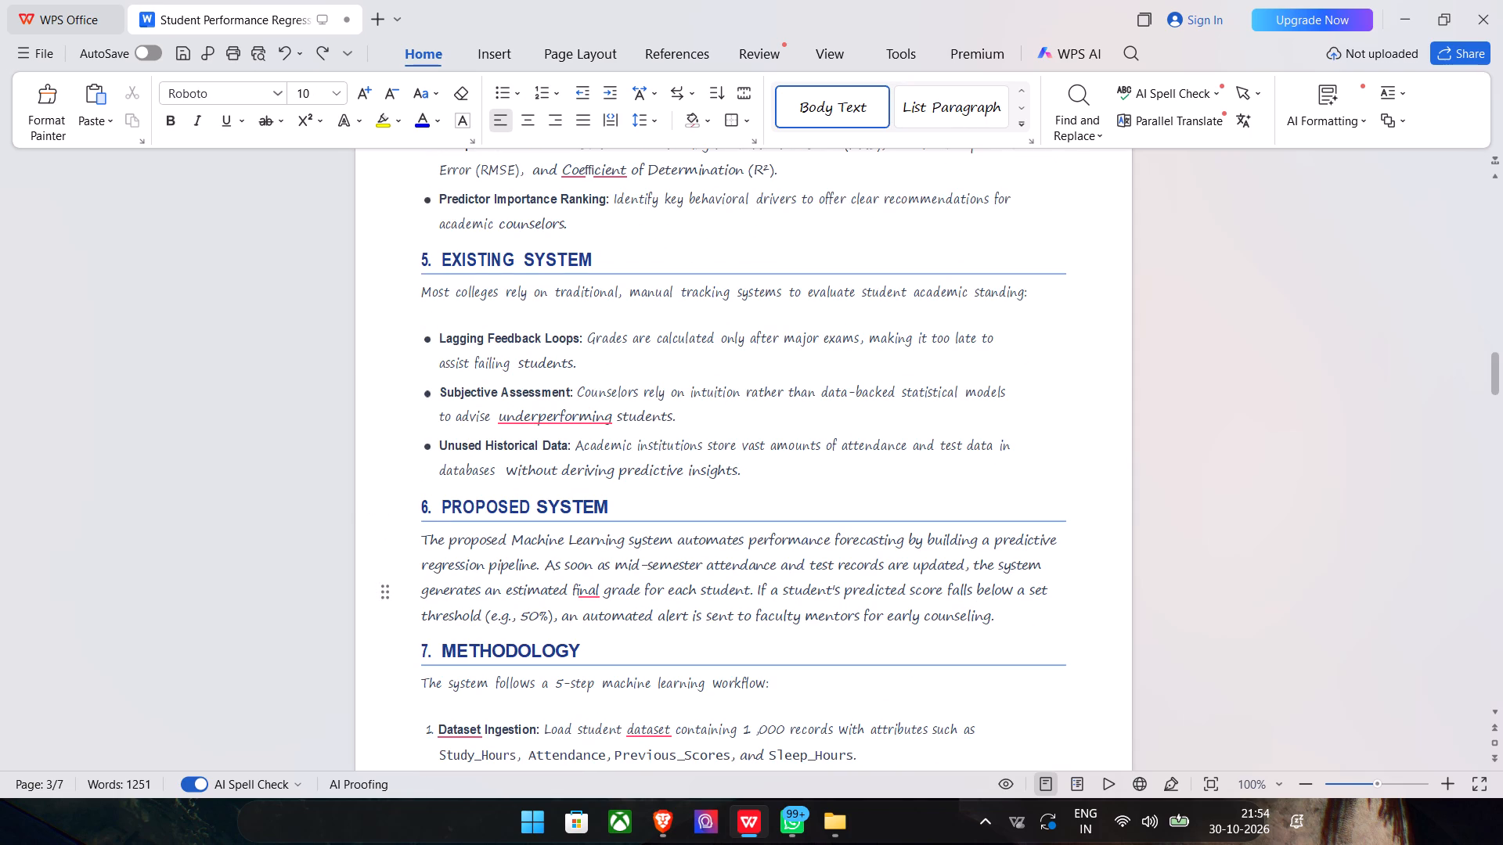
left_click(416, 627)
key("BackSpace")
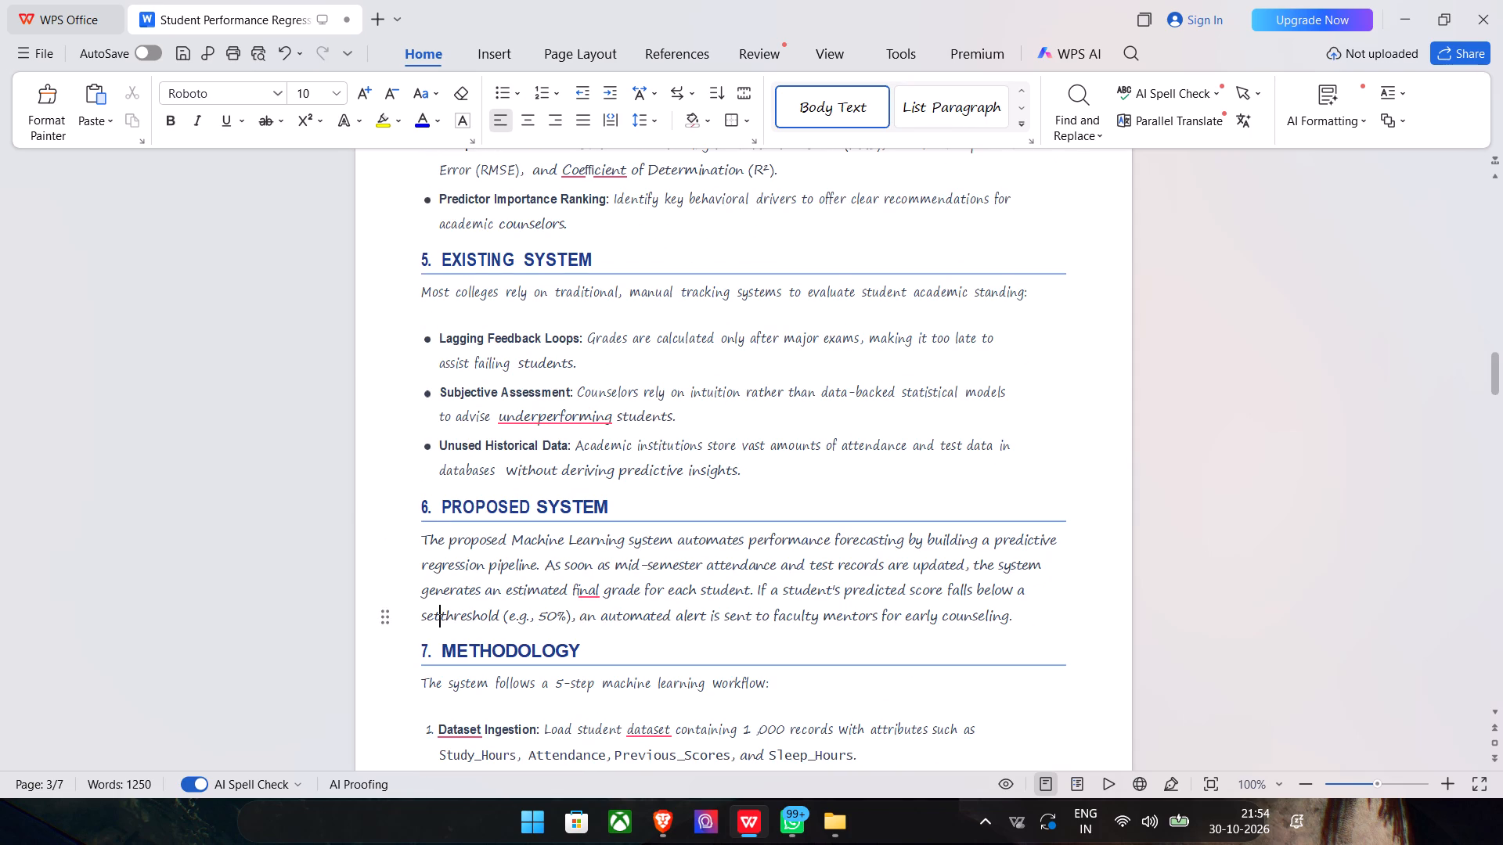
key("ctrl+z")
Delete the empty line above the Lagging Feedback Loops bullet in the Existing System section.
scroll(442, 595, "up", 4)
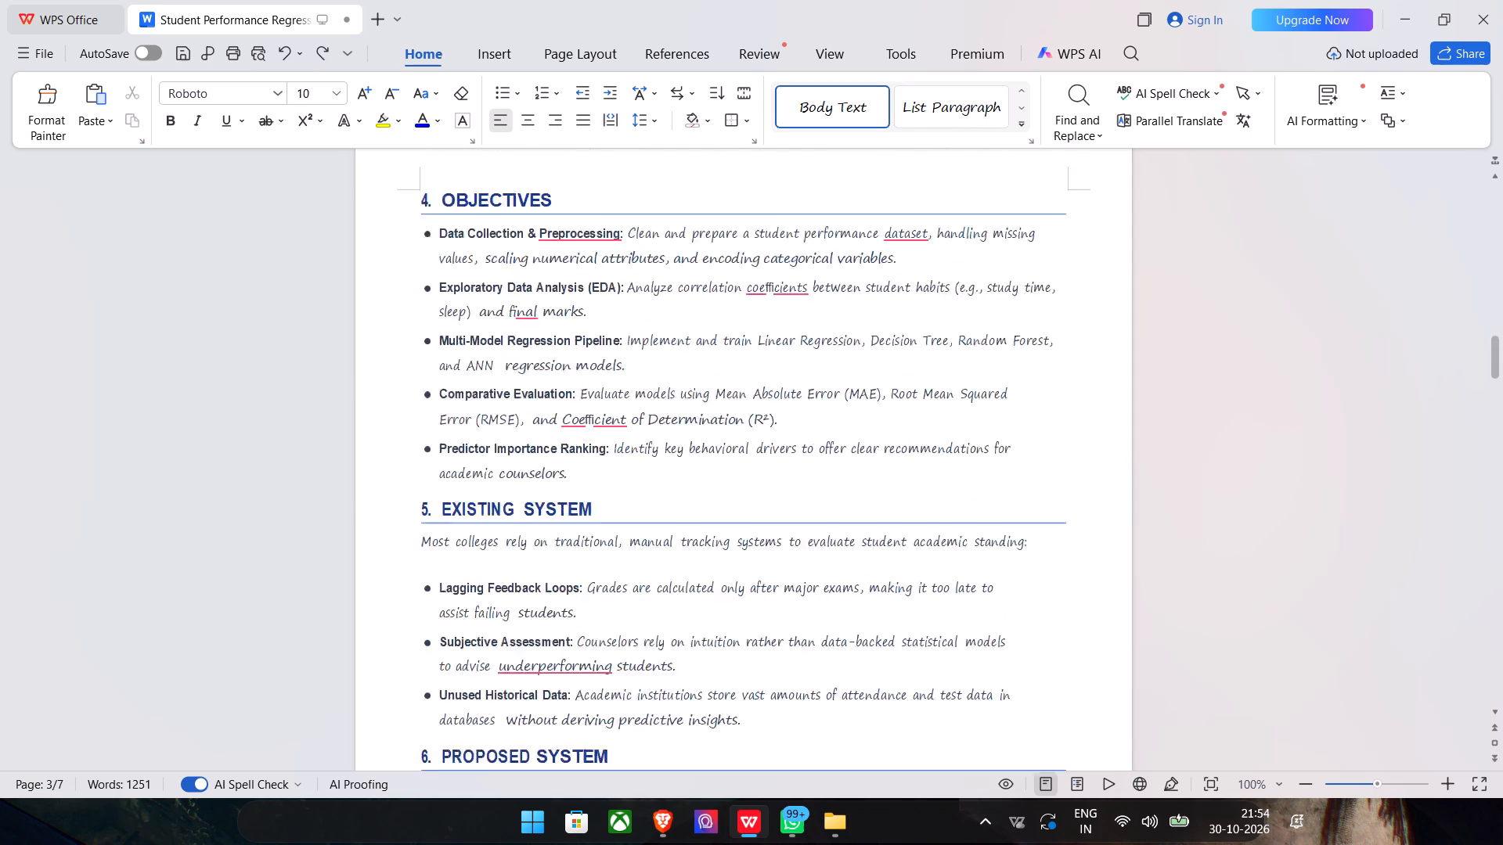
scroll(442, 595, "up", 1)
left_click(440, 628)
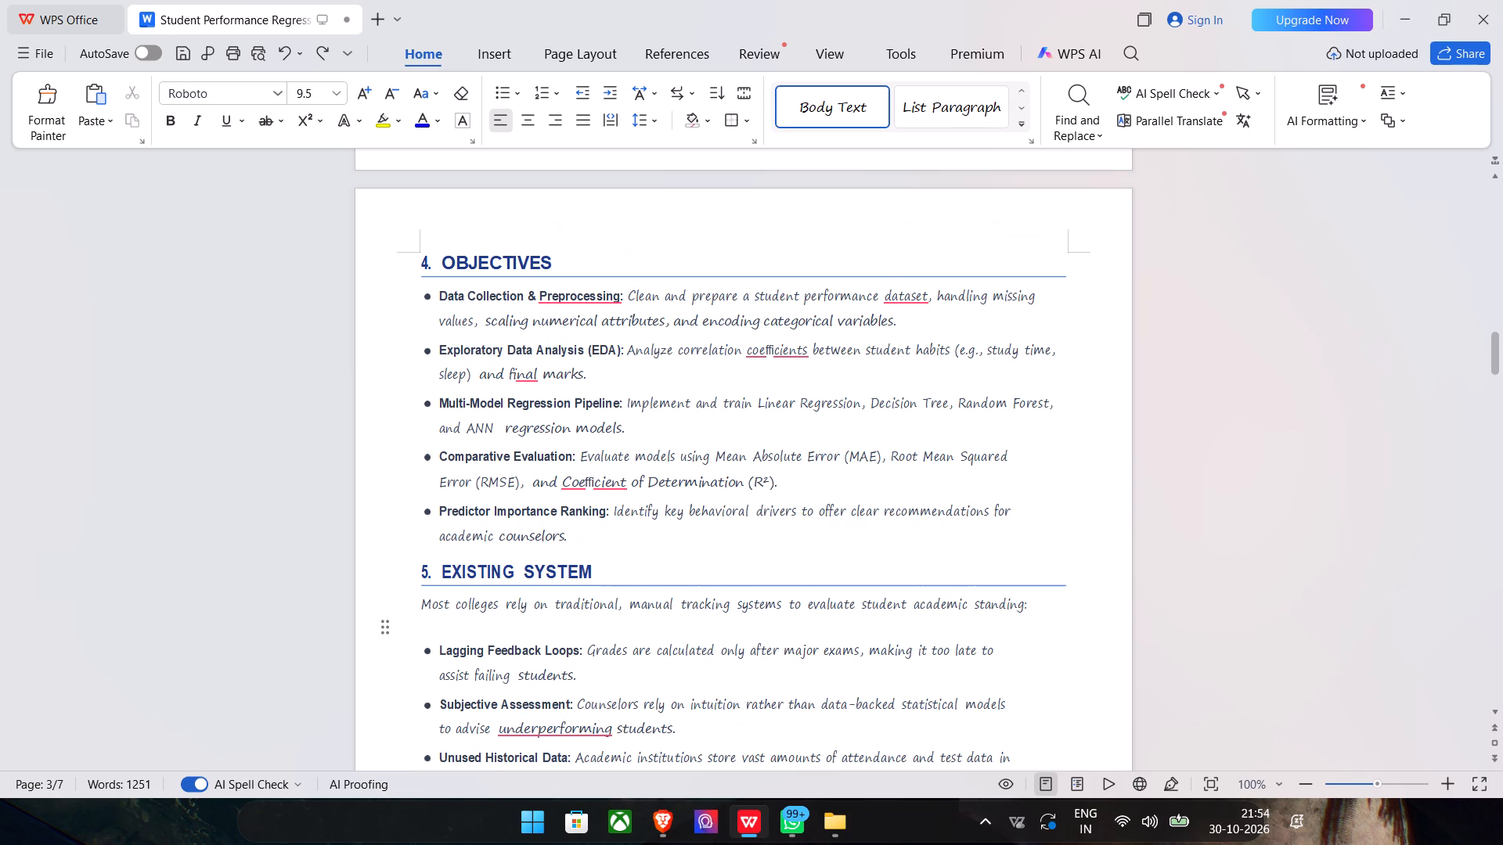
key("BackSpace")
Delete the empty line between the Methodology intro sentence and the Dataset Ingestion item.
key("Down")
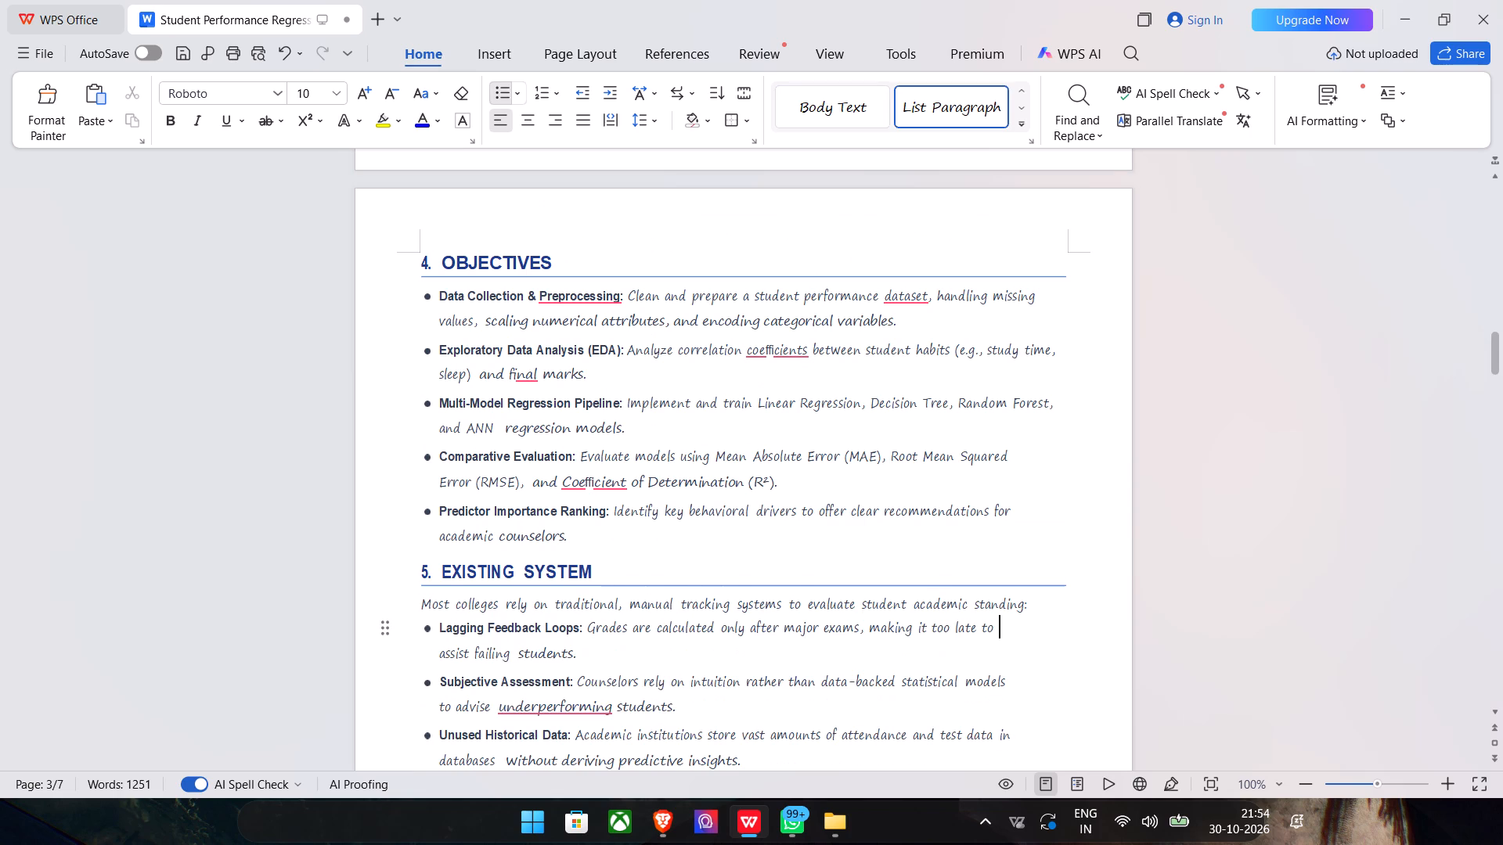
key("Down")
key("Down")
key("Down")
scroll(582, 635, "down", 1)
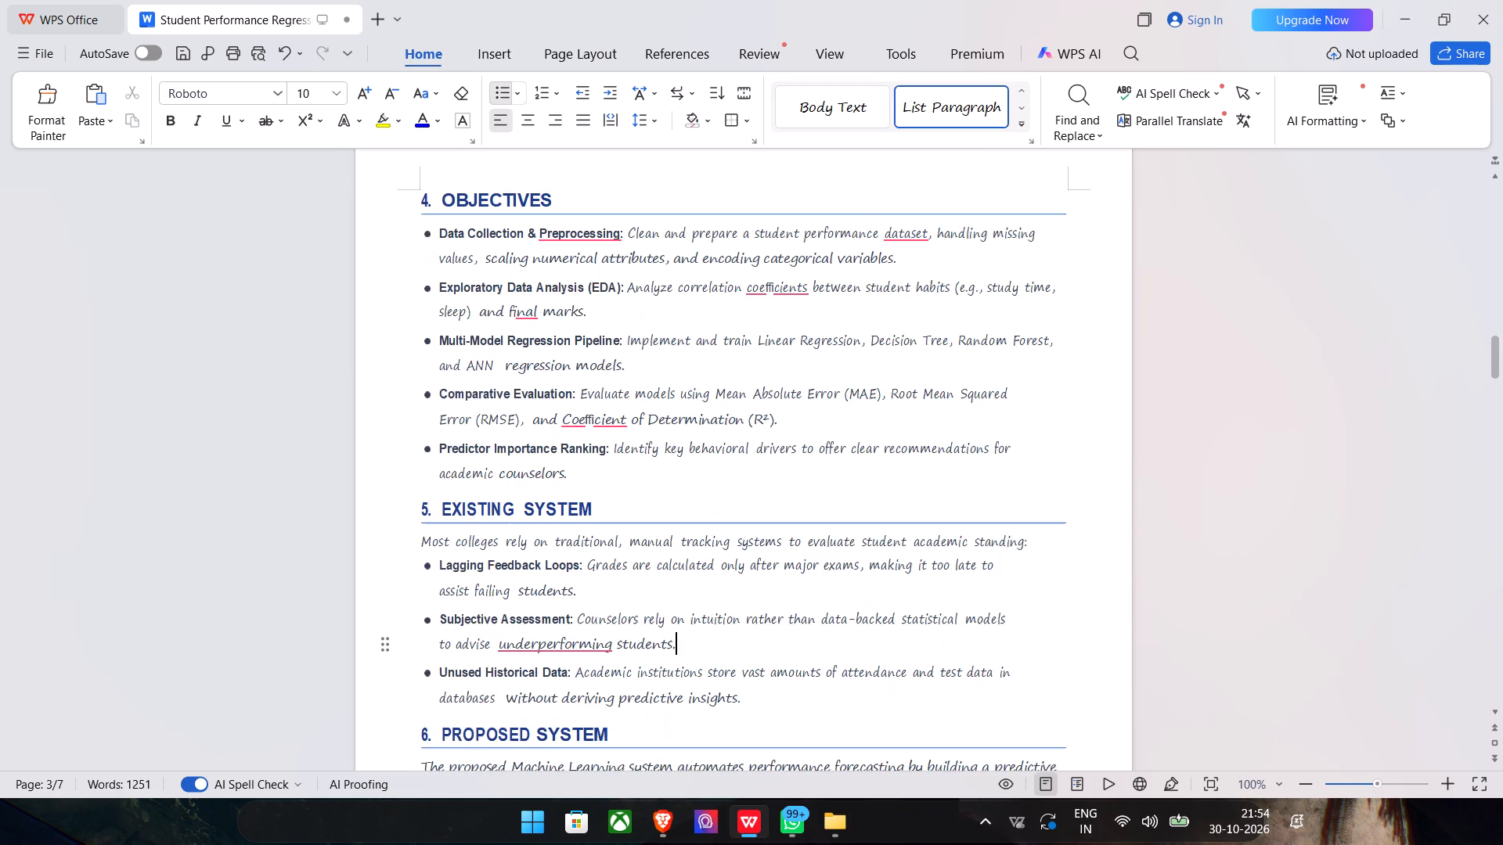
scroll(582, 635, "down", 8)
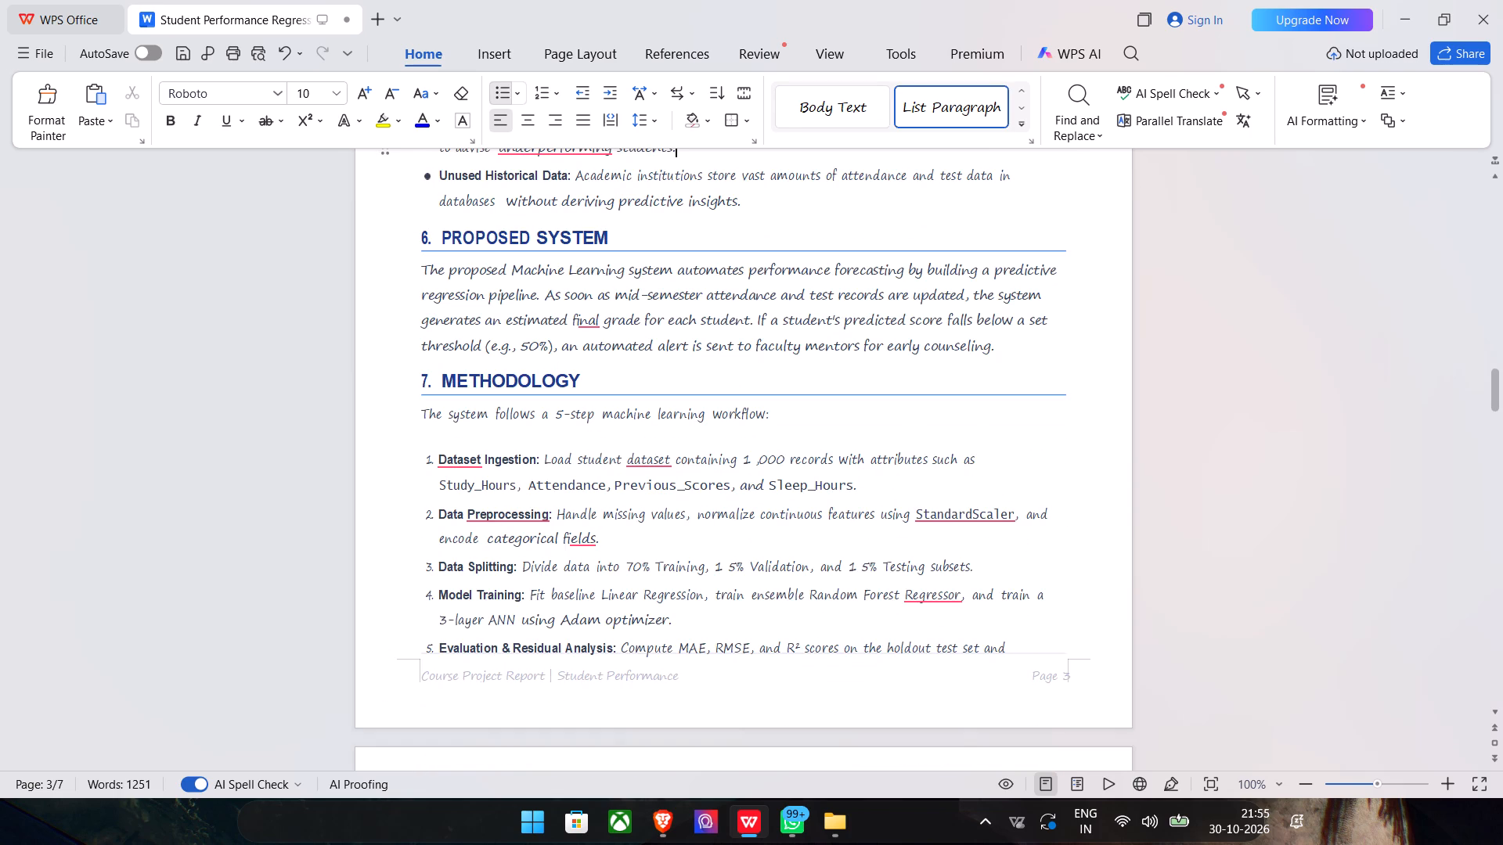
left_click(463, 436)
key("BackSpace")
Check how the Methodology list breaks between pages 3 and 4 and how page 3 is laid out.
scroll(470, 444, "down", 4)
scroll(502, 550, "down", 2)
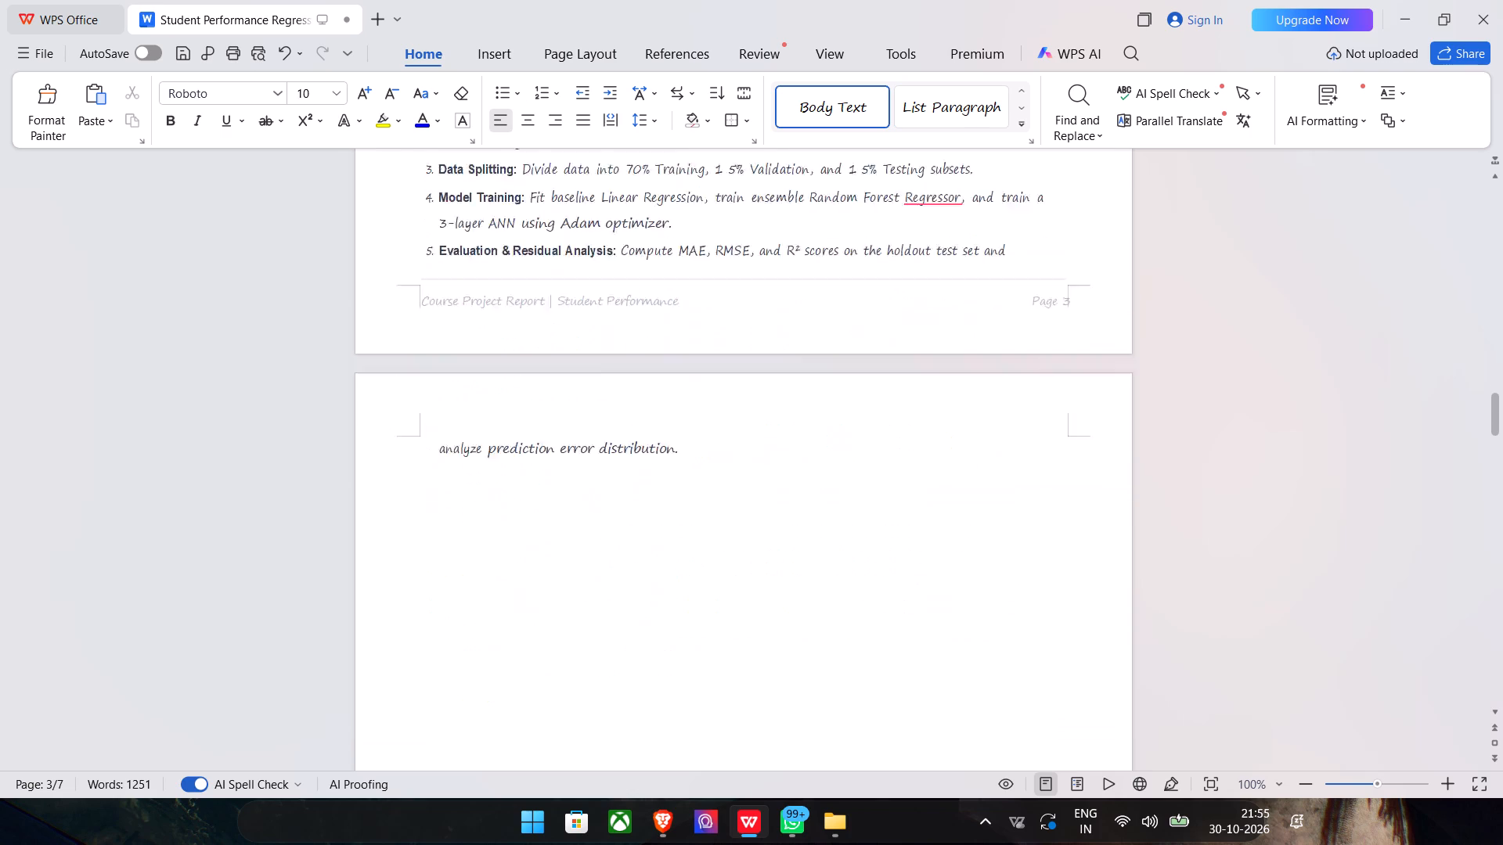
scroll(502, 550, "down", 2)
scroll(533, 455, "up", 1)
scroll(533, 455, "down", 6)
scroll(538, 455, "up", 11)
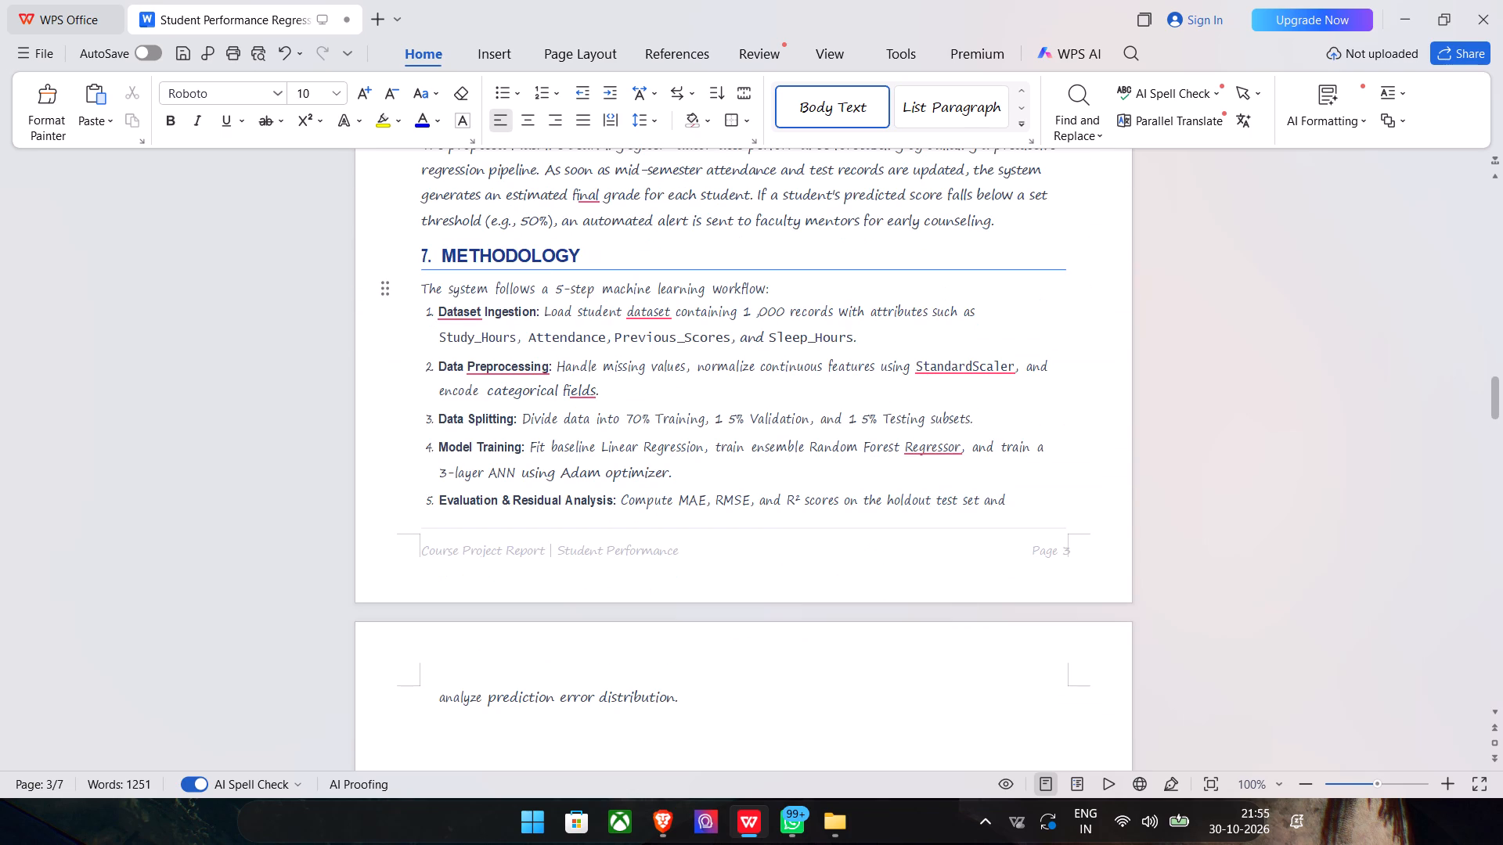
scroll(445, 469, "up", 11)
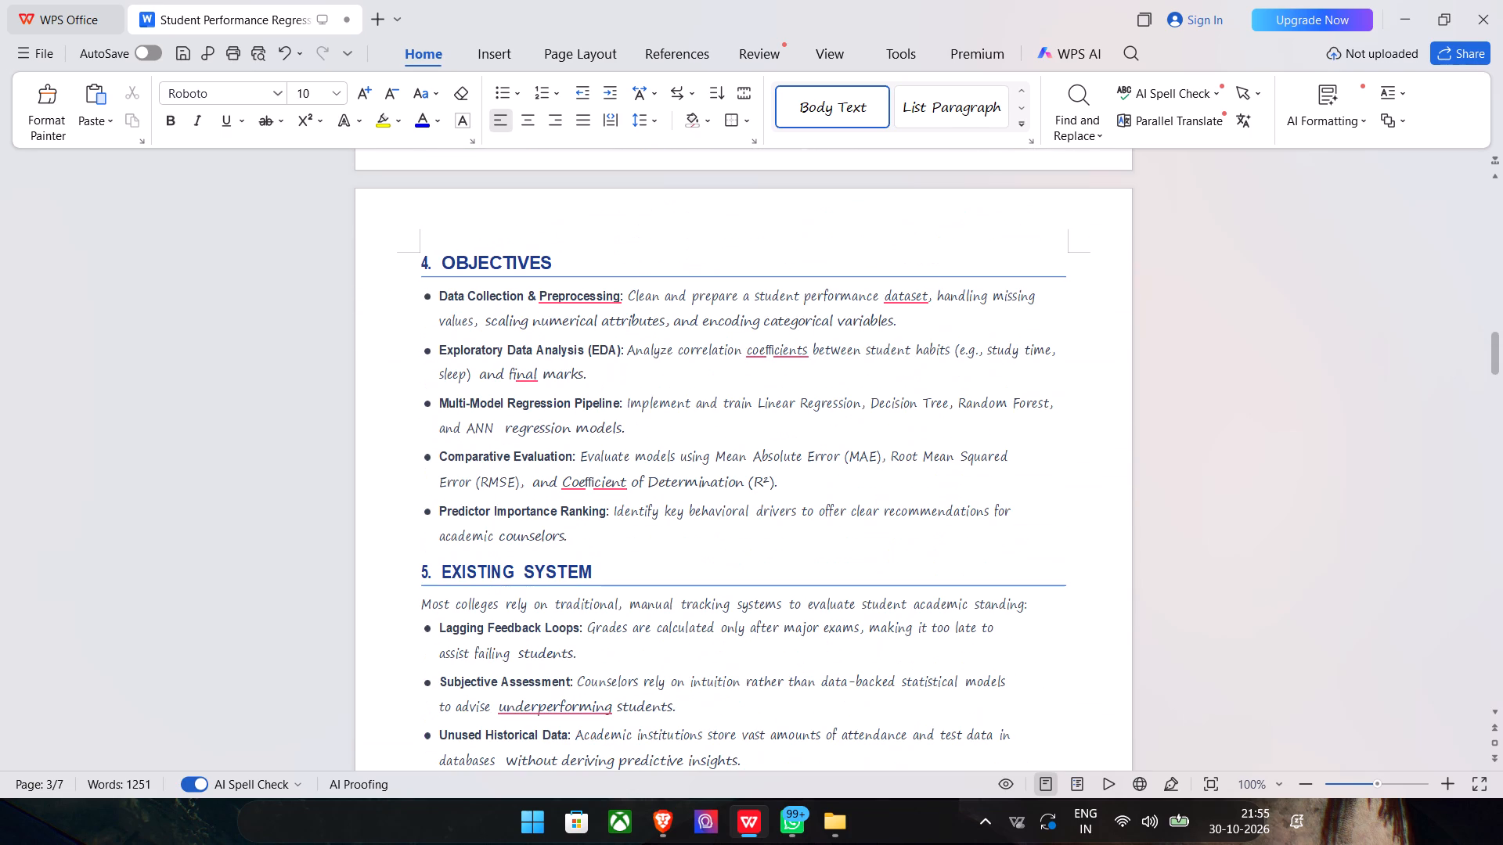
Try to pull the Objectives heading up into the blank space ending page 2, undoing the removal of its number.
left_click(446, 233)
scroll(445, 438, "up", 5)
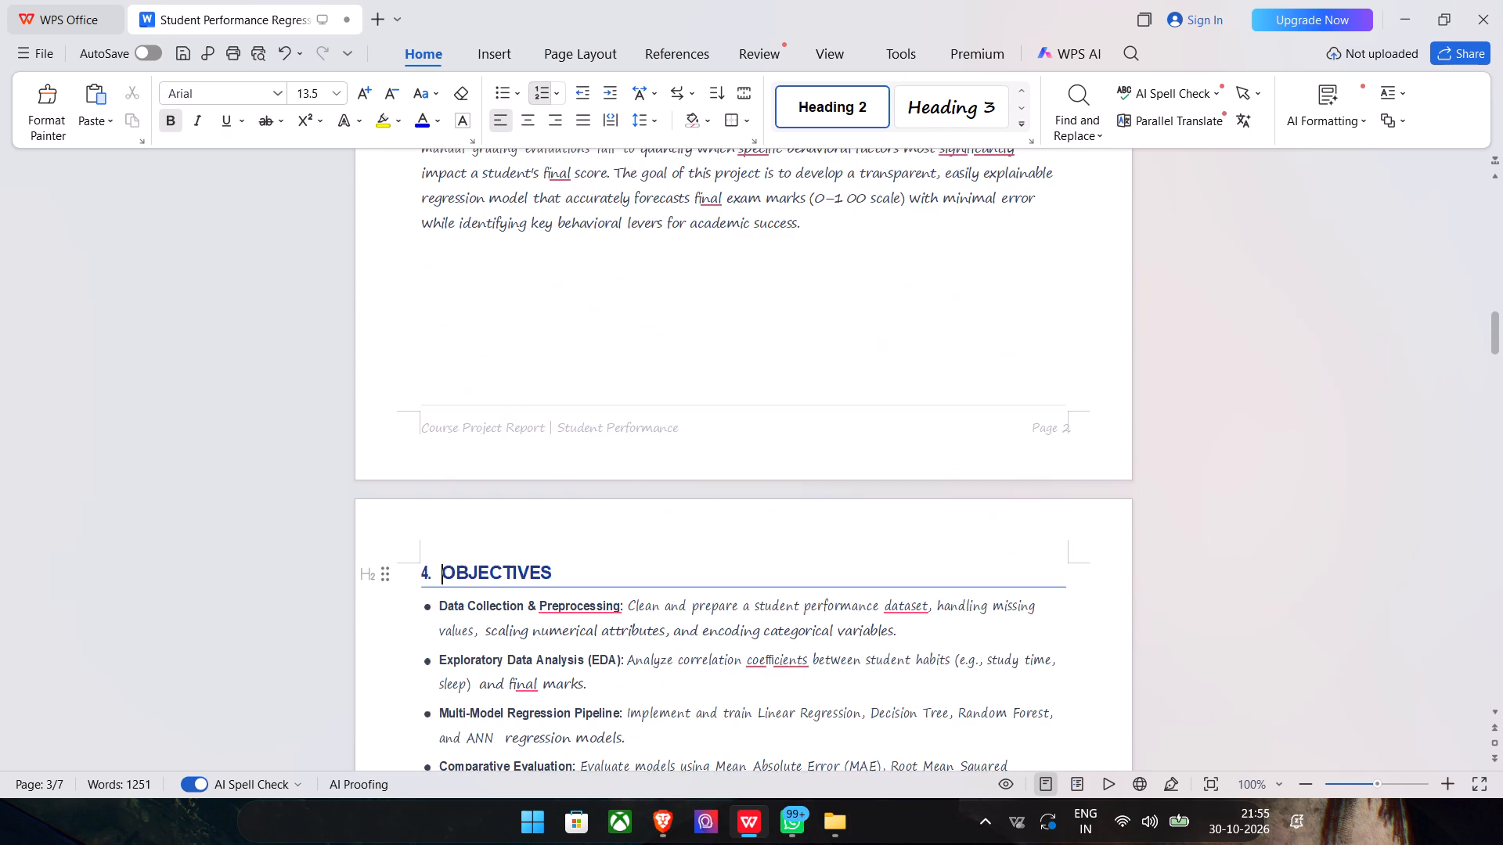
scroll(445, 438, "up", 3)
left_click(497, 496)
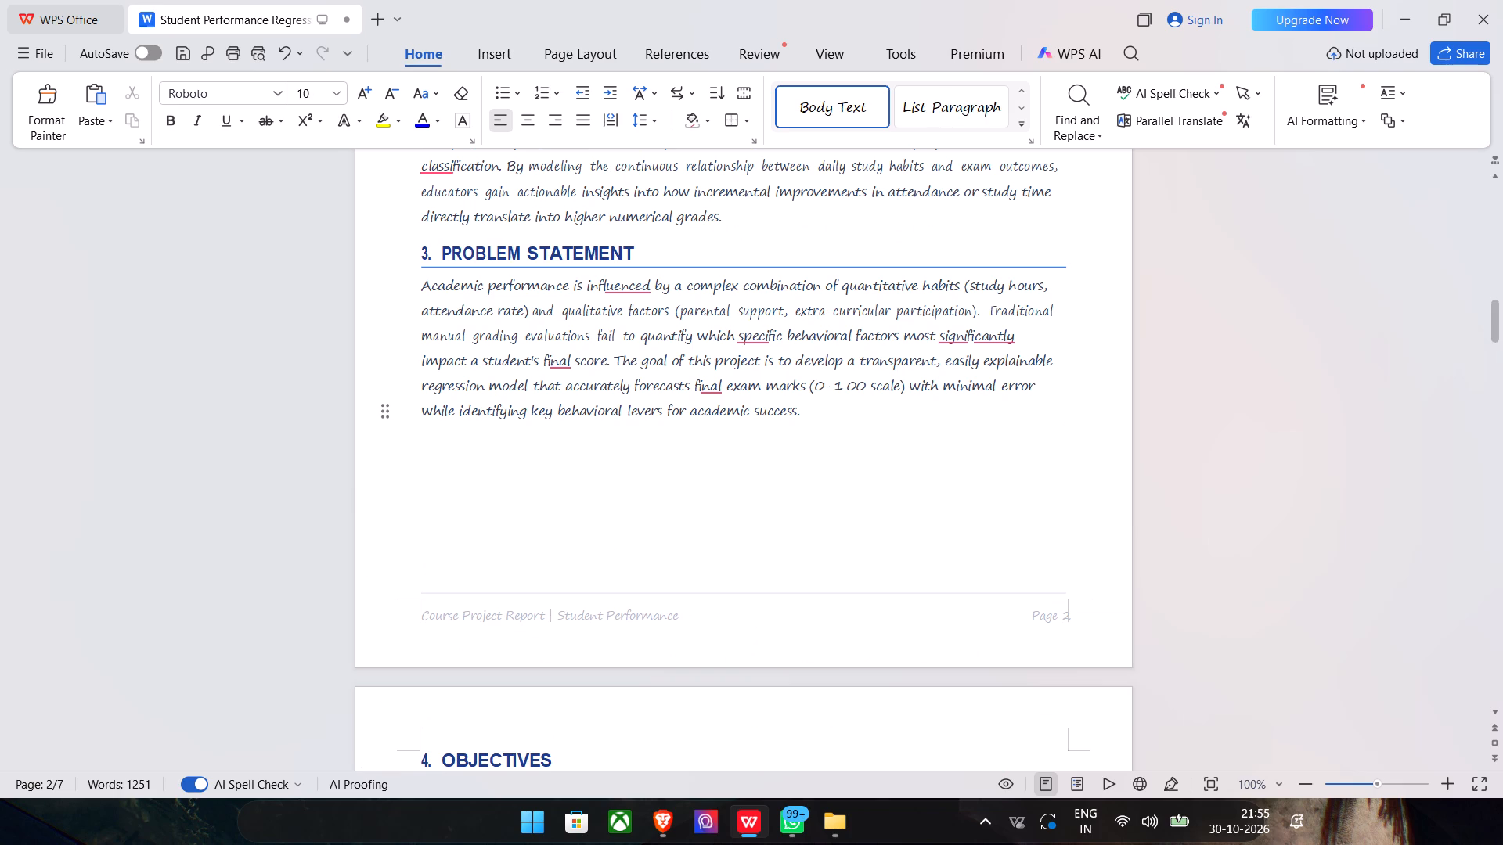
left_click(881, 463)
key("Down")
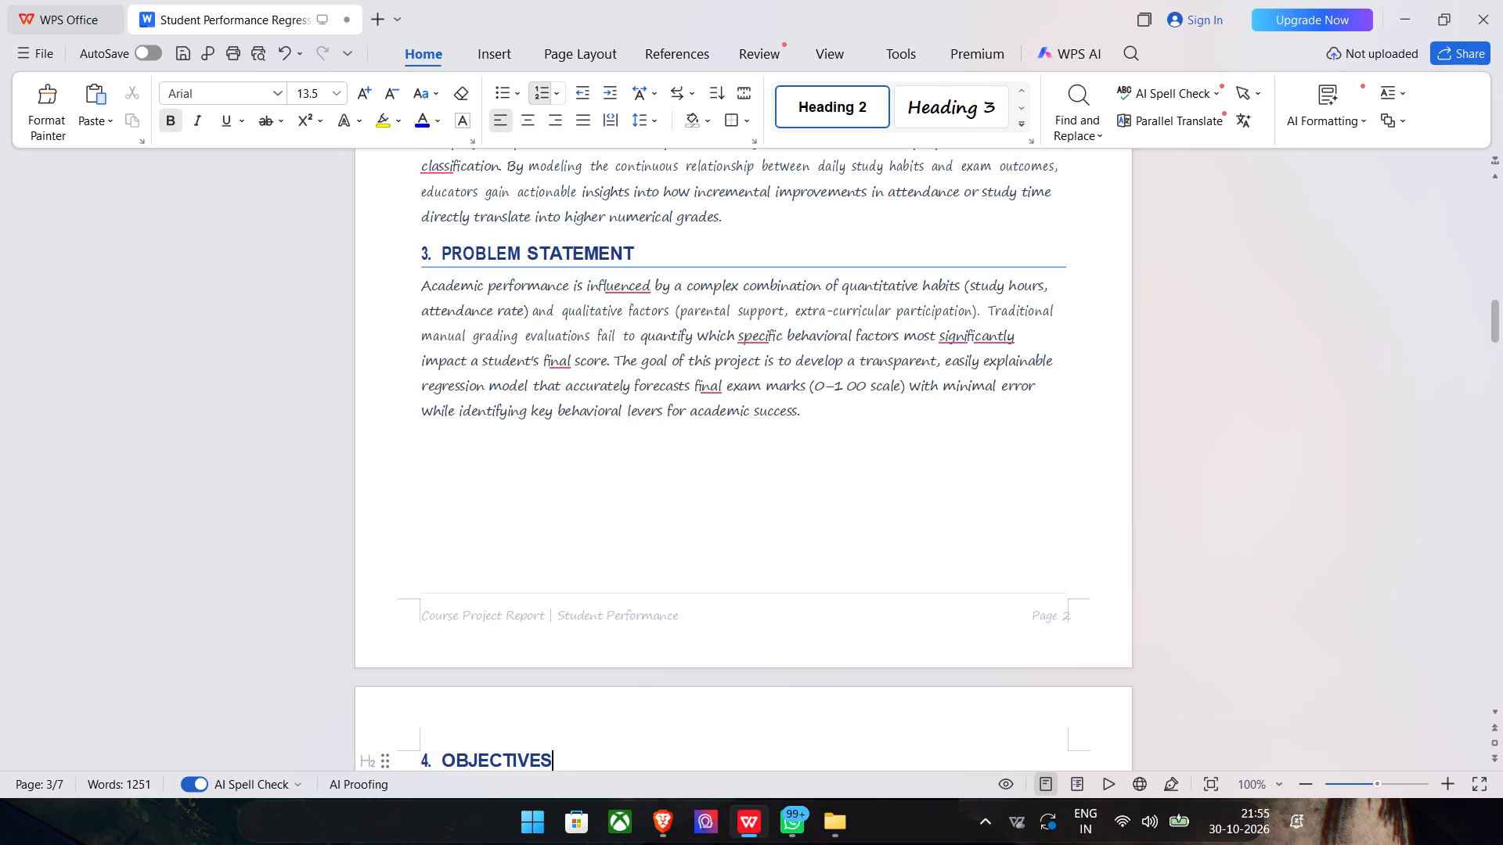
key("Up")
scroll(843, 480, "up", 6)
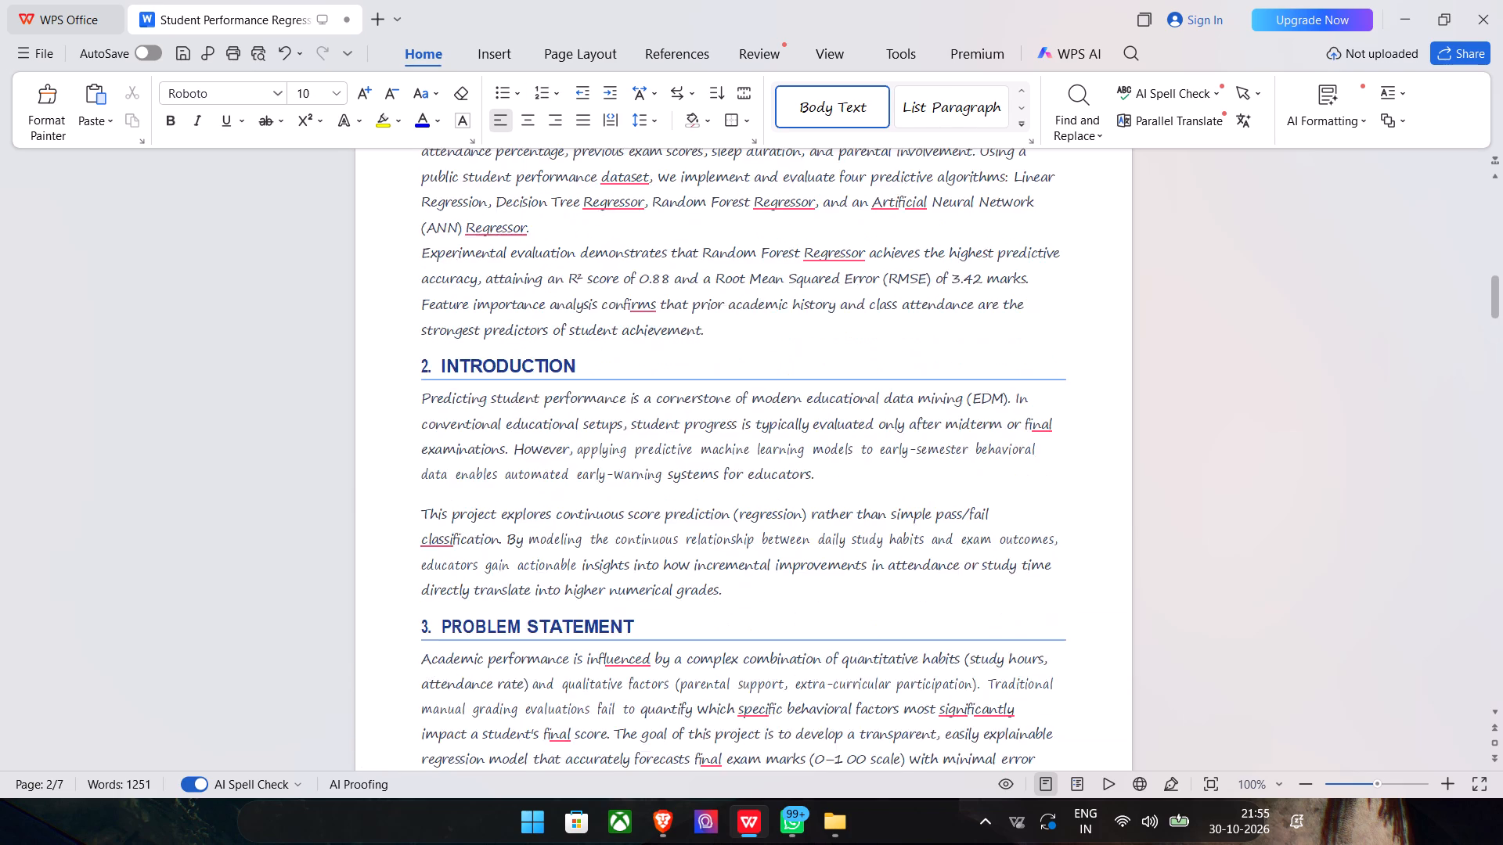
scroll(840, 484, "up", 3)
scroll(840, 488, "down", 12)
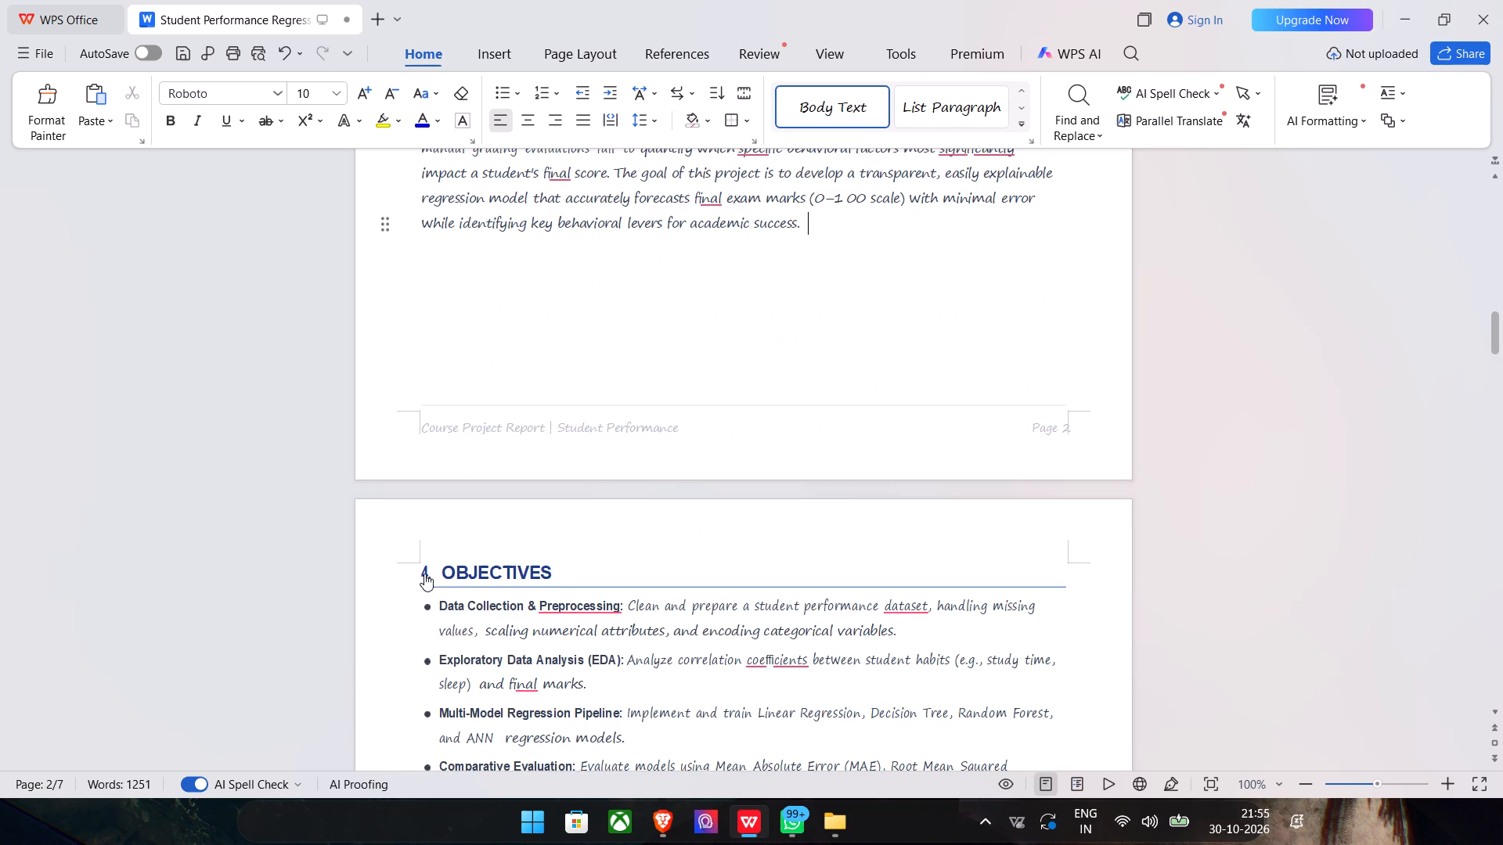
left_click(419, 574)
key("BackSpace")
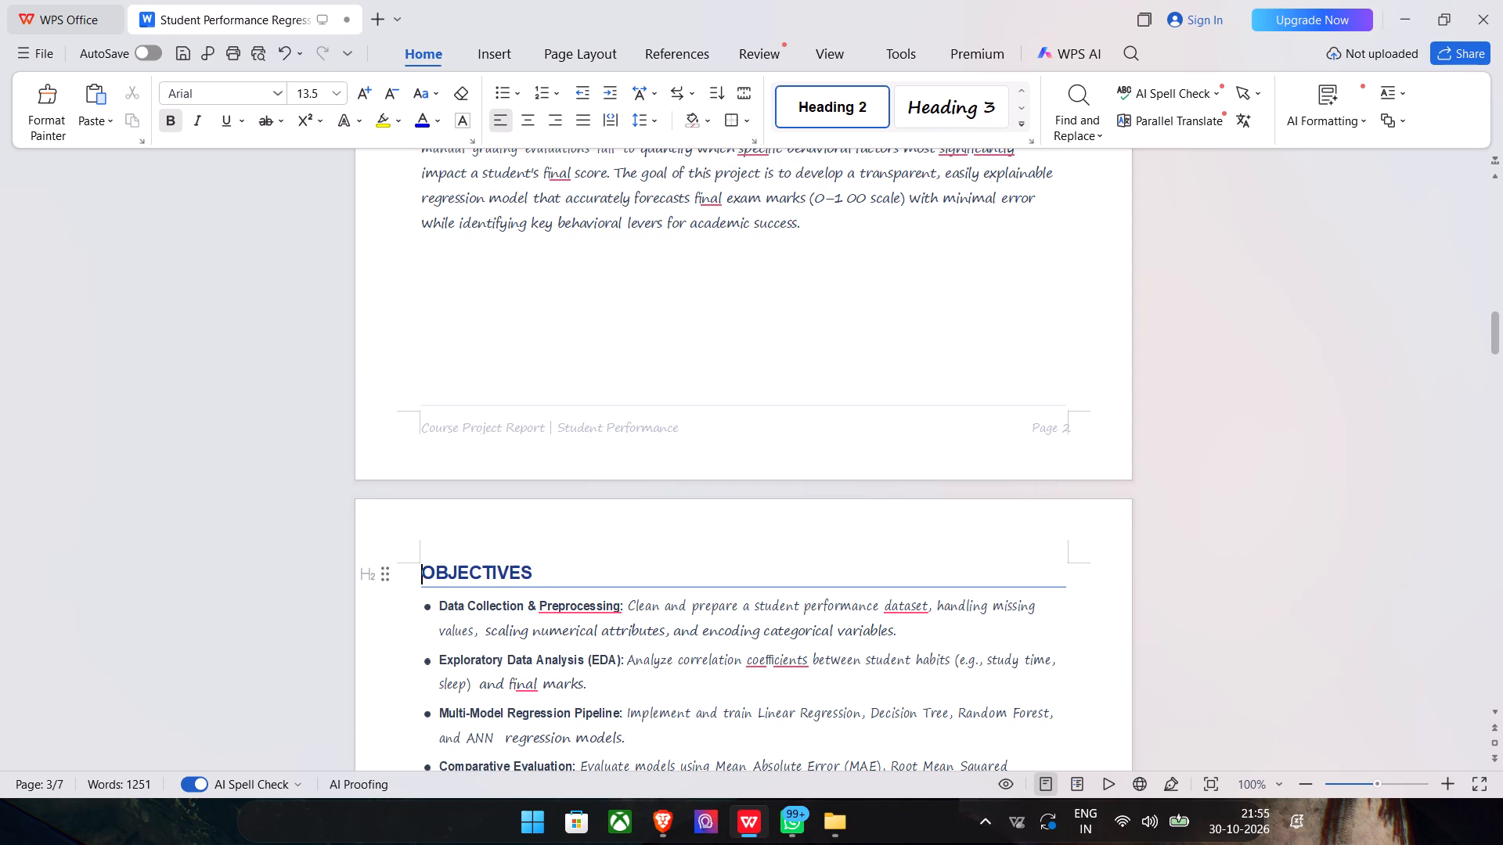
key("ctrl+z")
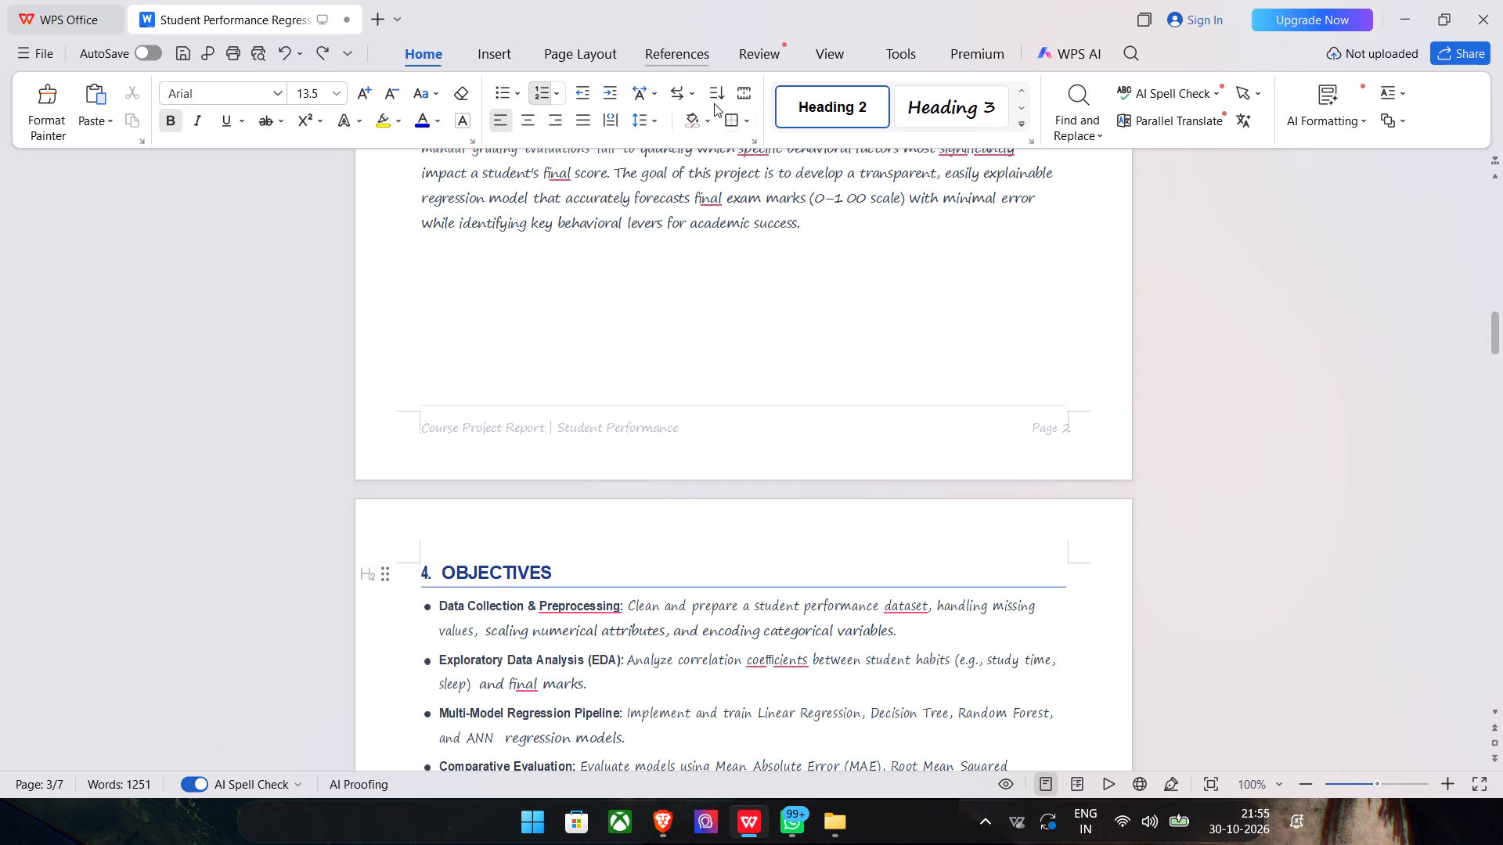
Review the Proposed System and Methodology sections down to the break between pages 3 and 4.
scroll(810, 340, "down", 10)
scroll(634, 476, "down", 3)
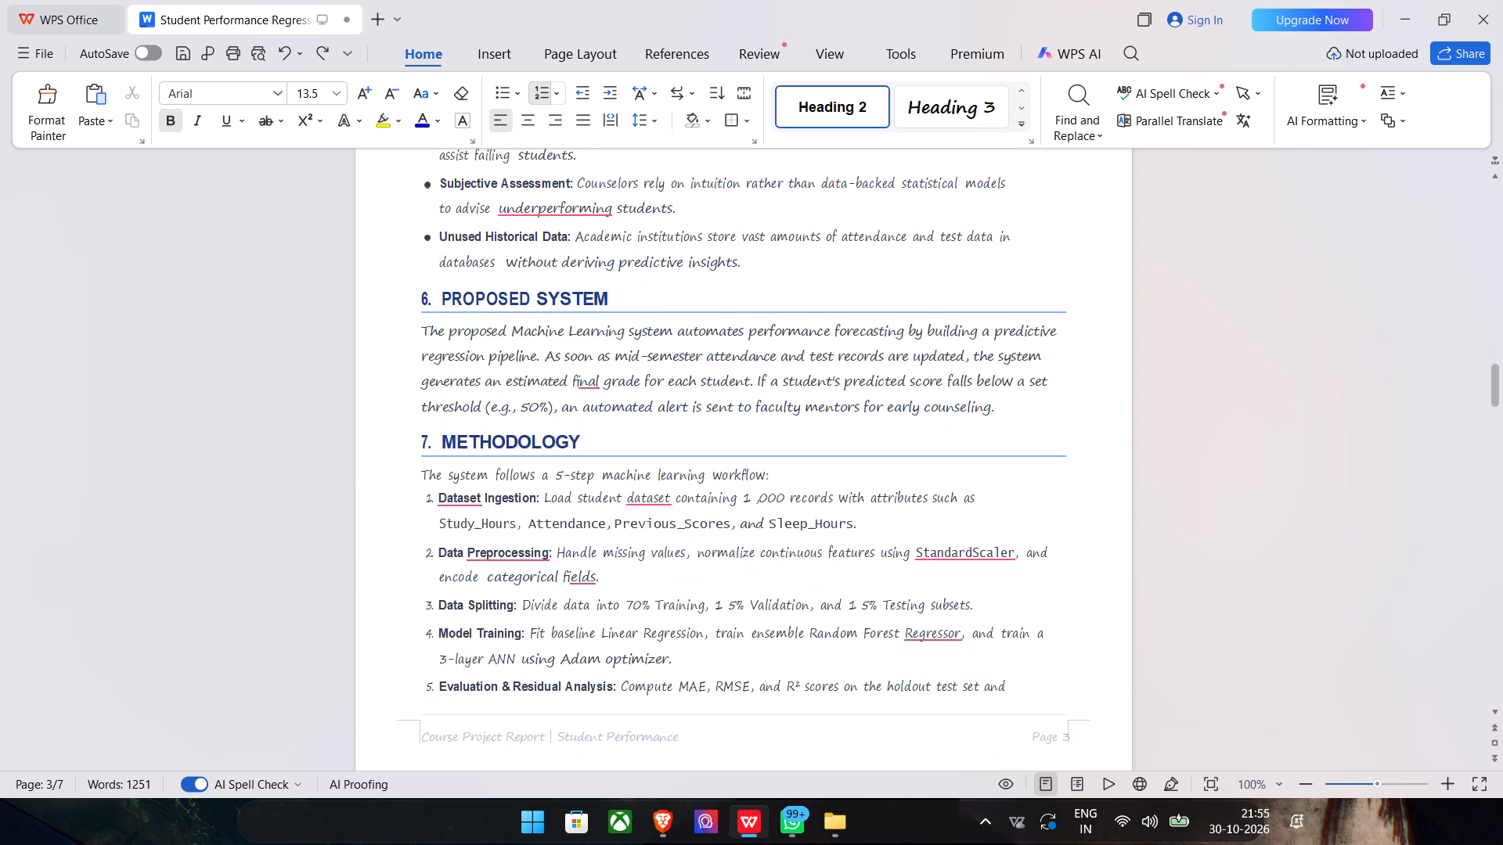
scroll(640, 478, "down", 2)
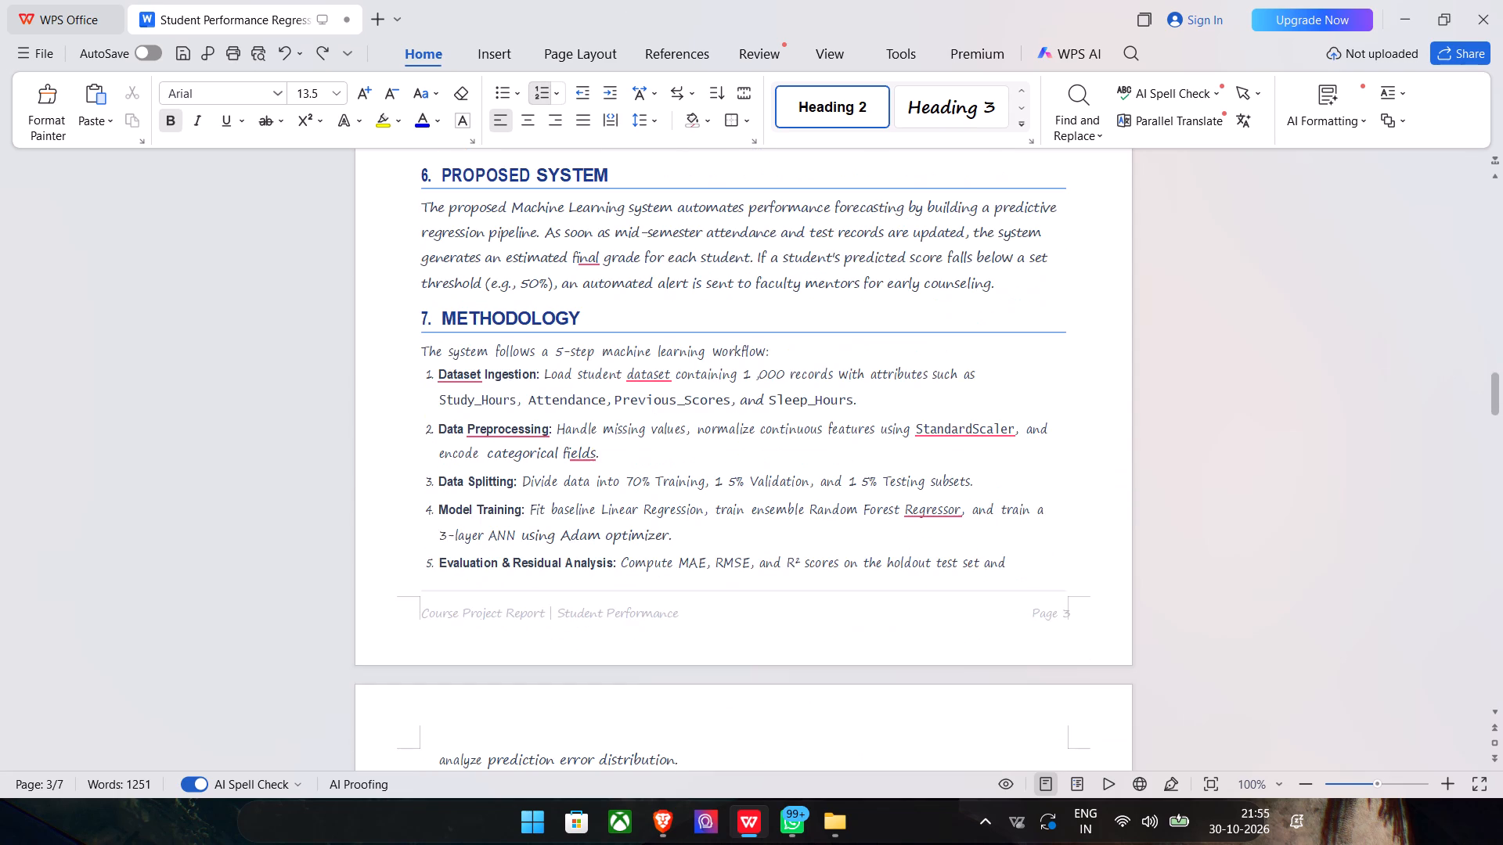
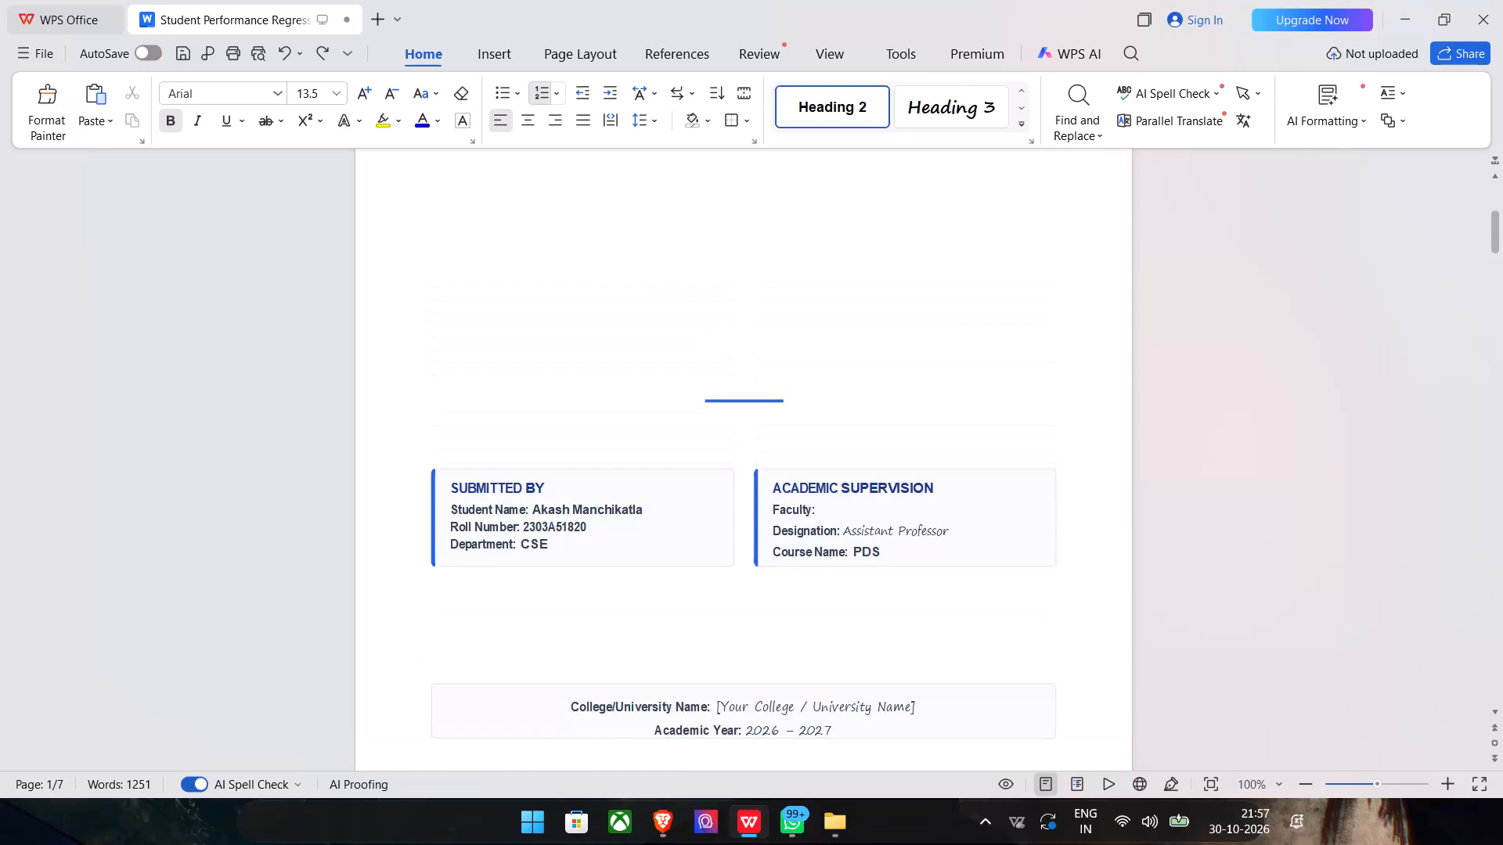
Enter the supervisor's name, prefixed with Dr., on the Faculty line of the cover page's Academic Supervision box.
left_click(841, 498)
left_click(831, 515)
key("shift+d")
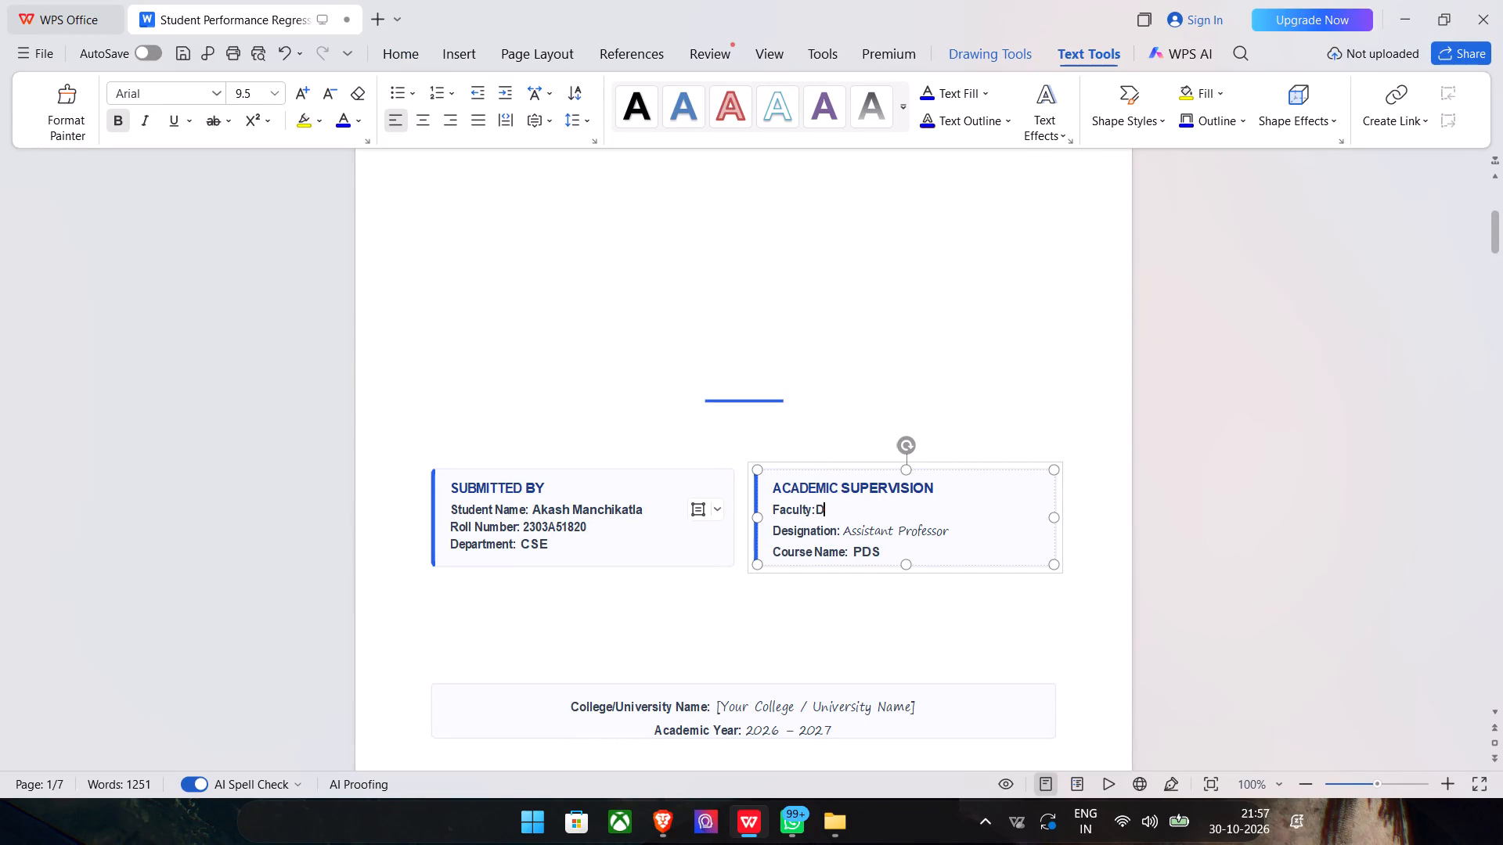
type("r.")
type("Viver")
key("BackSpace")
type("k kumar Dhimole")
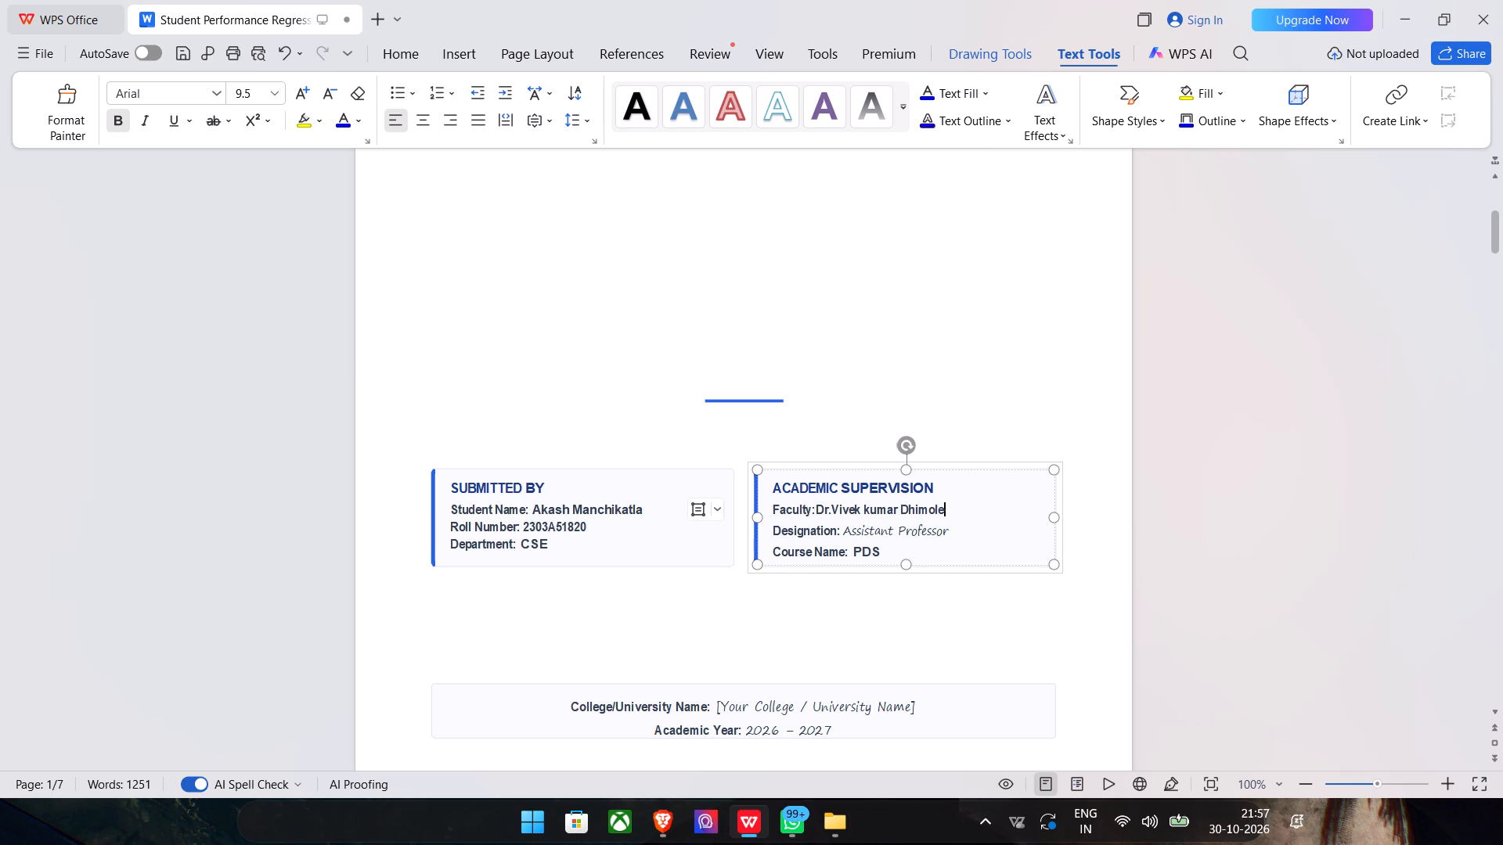
Change the font of both Abstract paragraphs on page 2 to Arial.
scroll(932, 595, "down", 10)
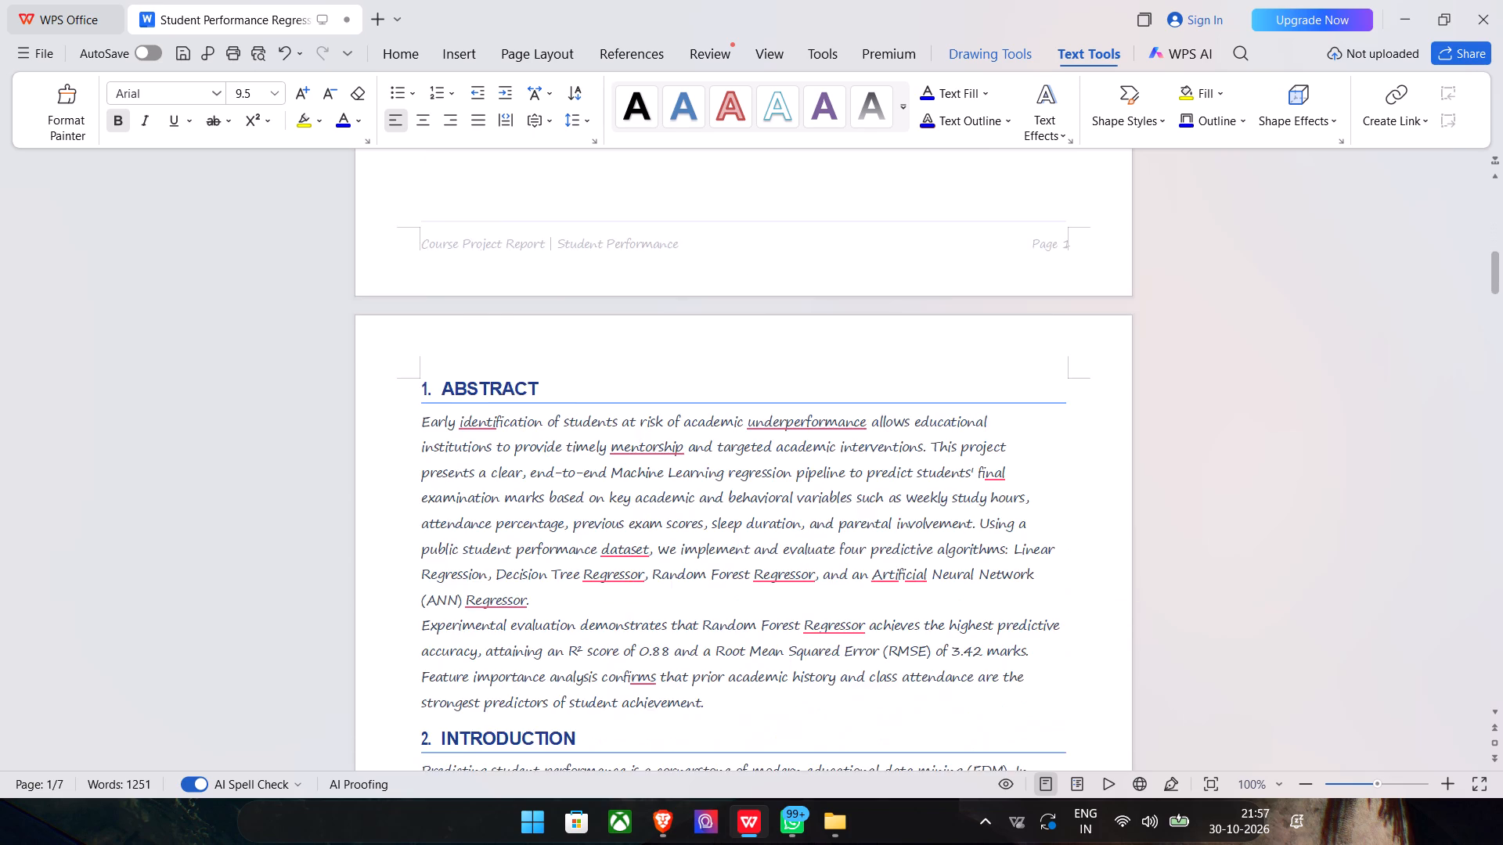
scroll(892, 596, "down", 16)
scroll(881, 595, "down", 5)
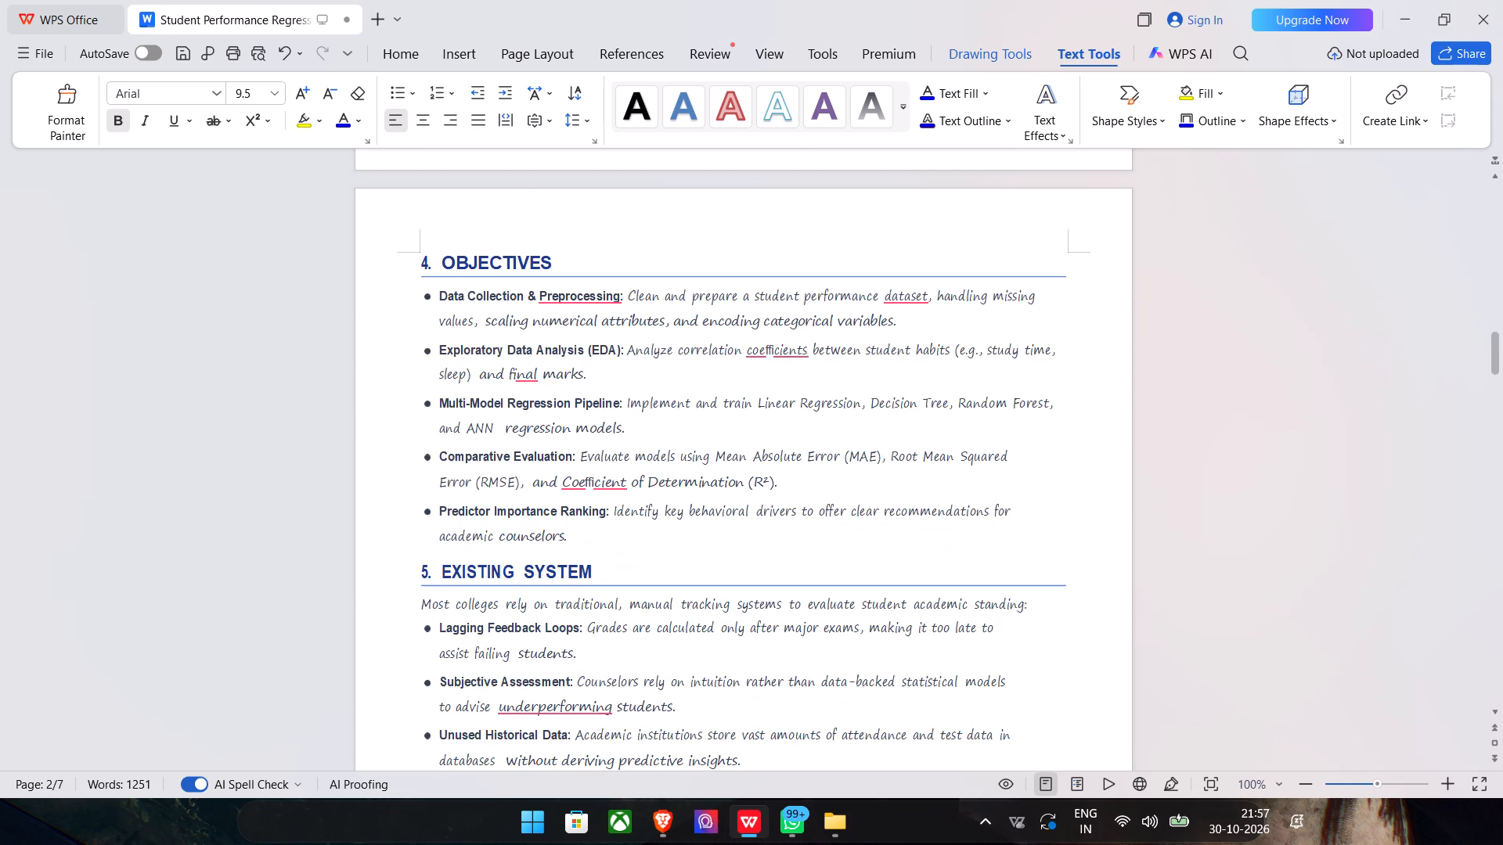
scroll(869, 592, "up", 20)
scroll(869, 592, "up", 4)
scroll(876, 592, "down", 5)
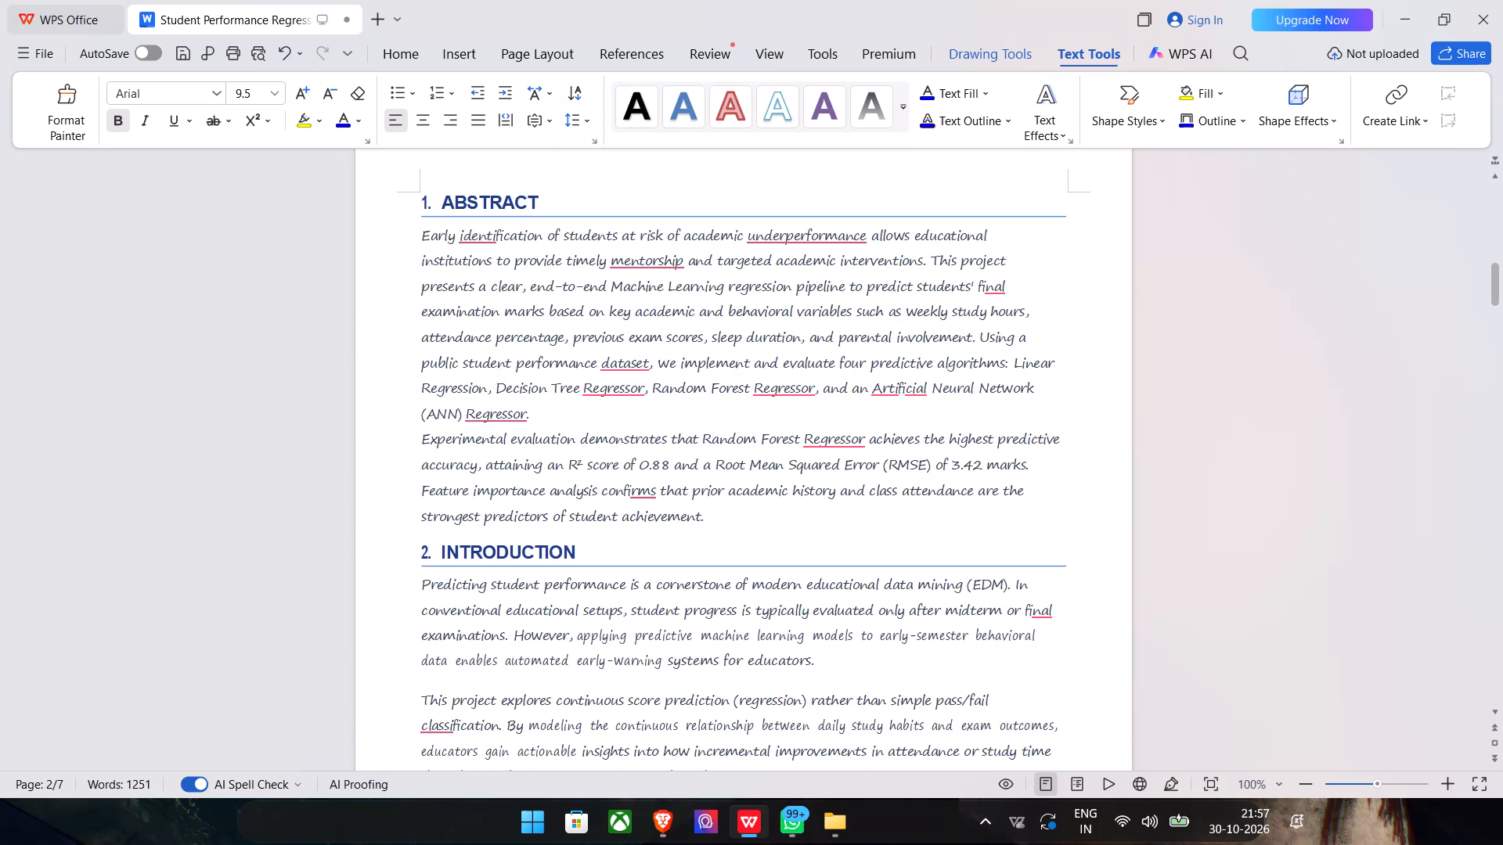
left_click_drag(706, 517, 415, 239)
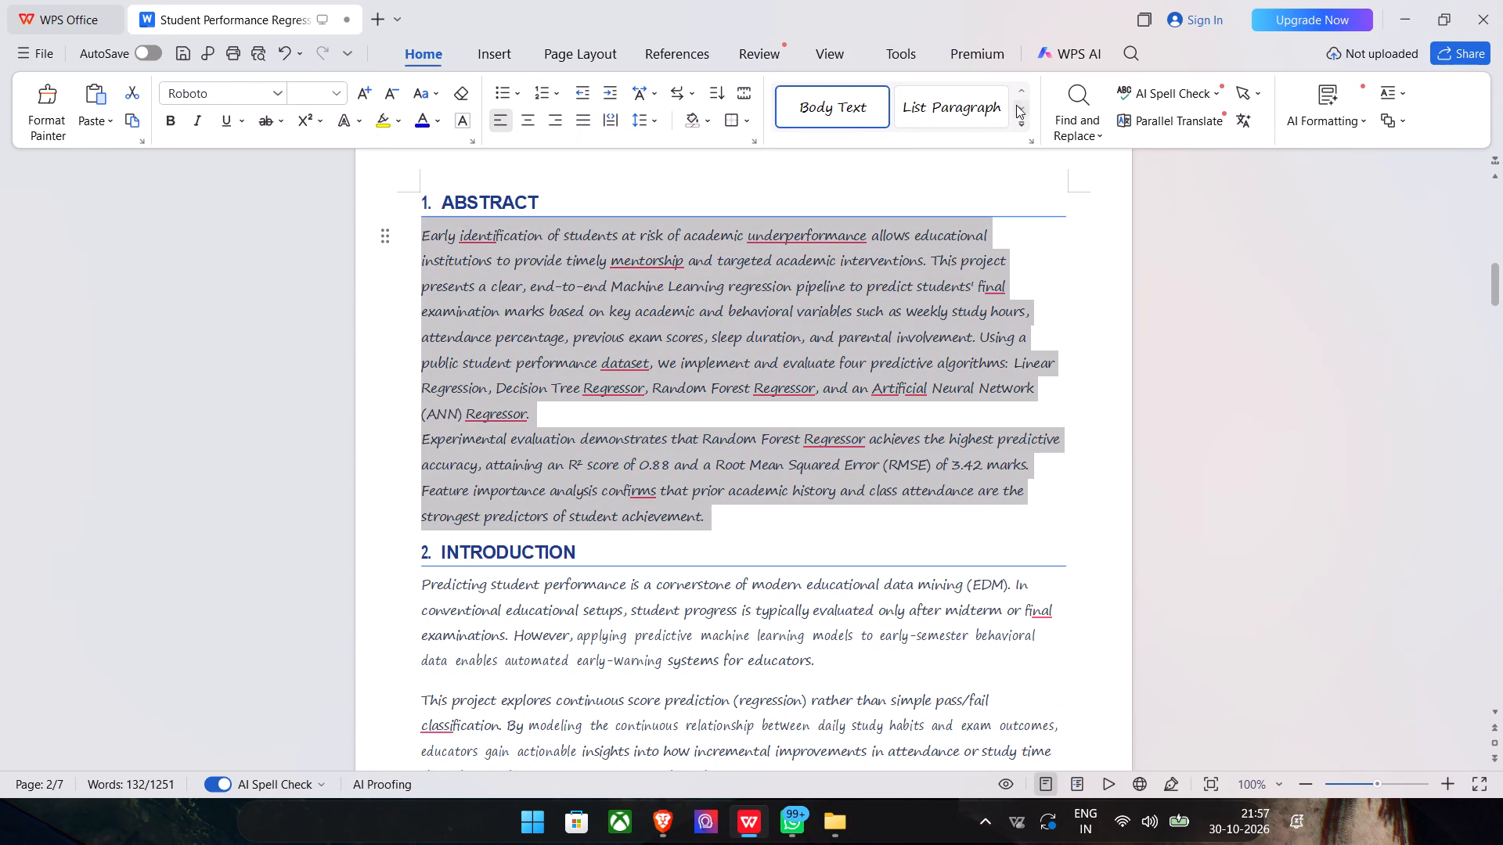
right_click(619, 264)
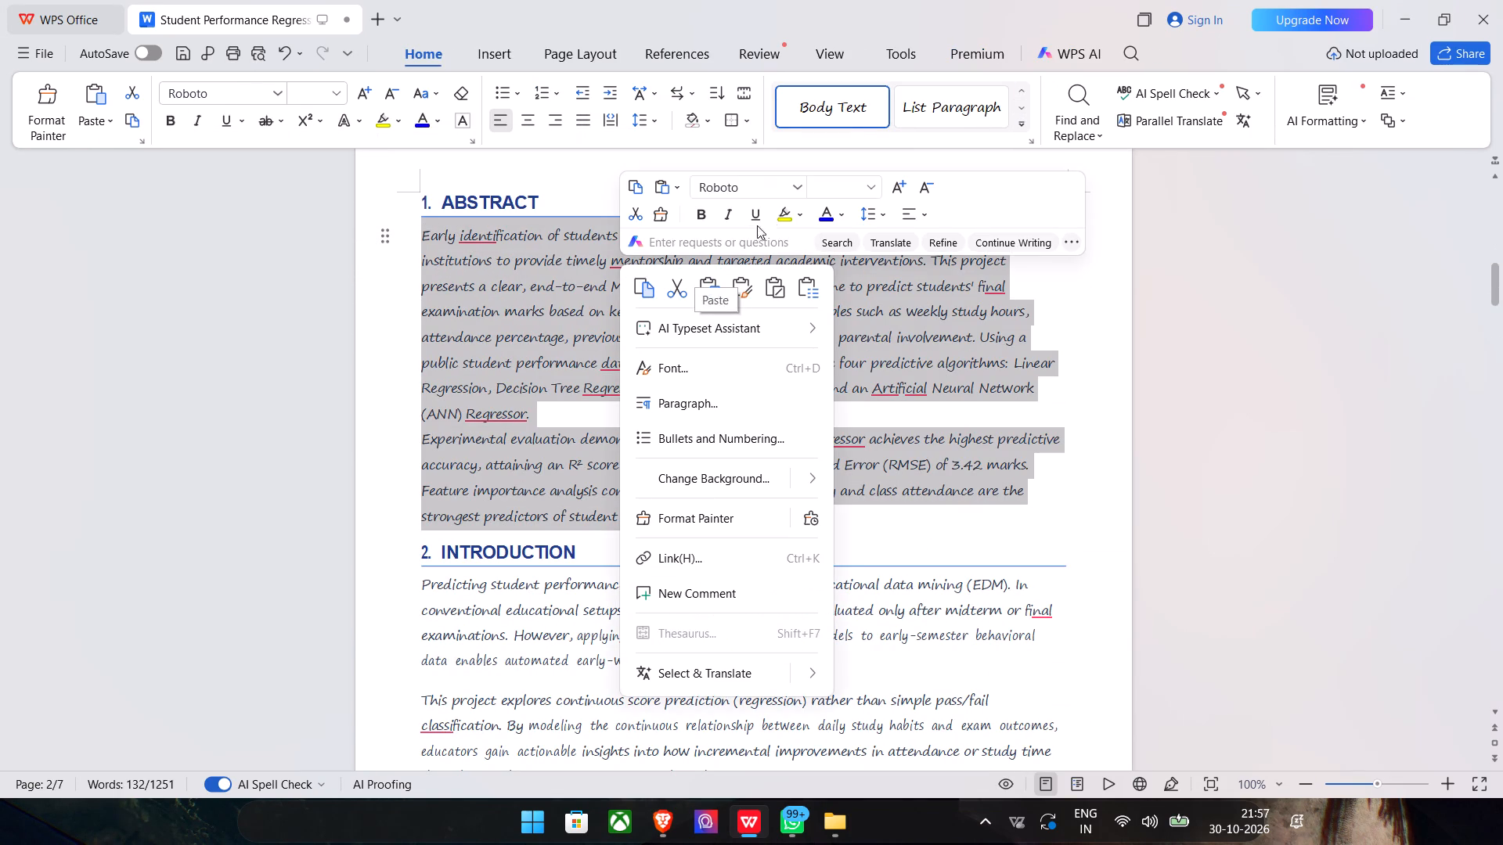
left_click(795, 188)
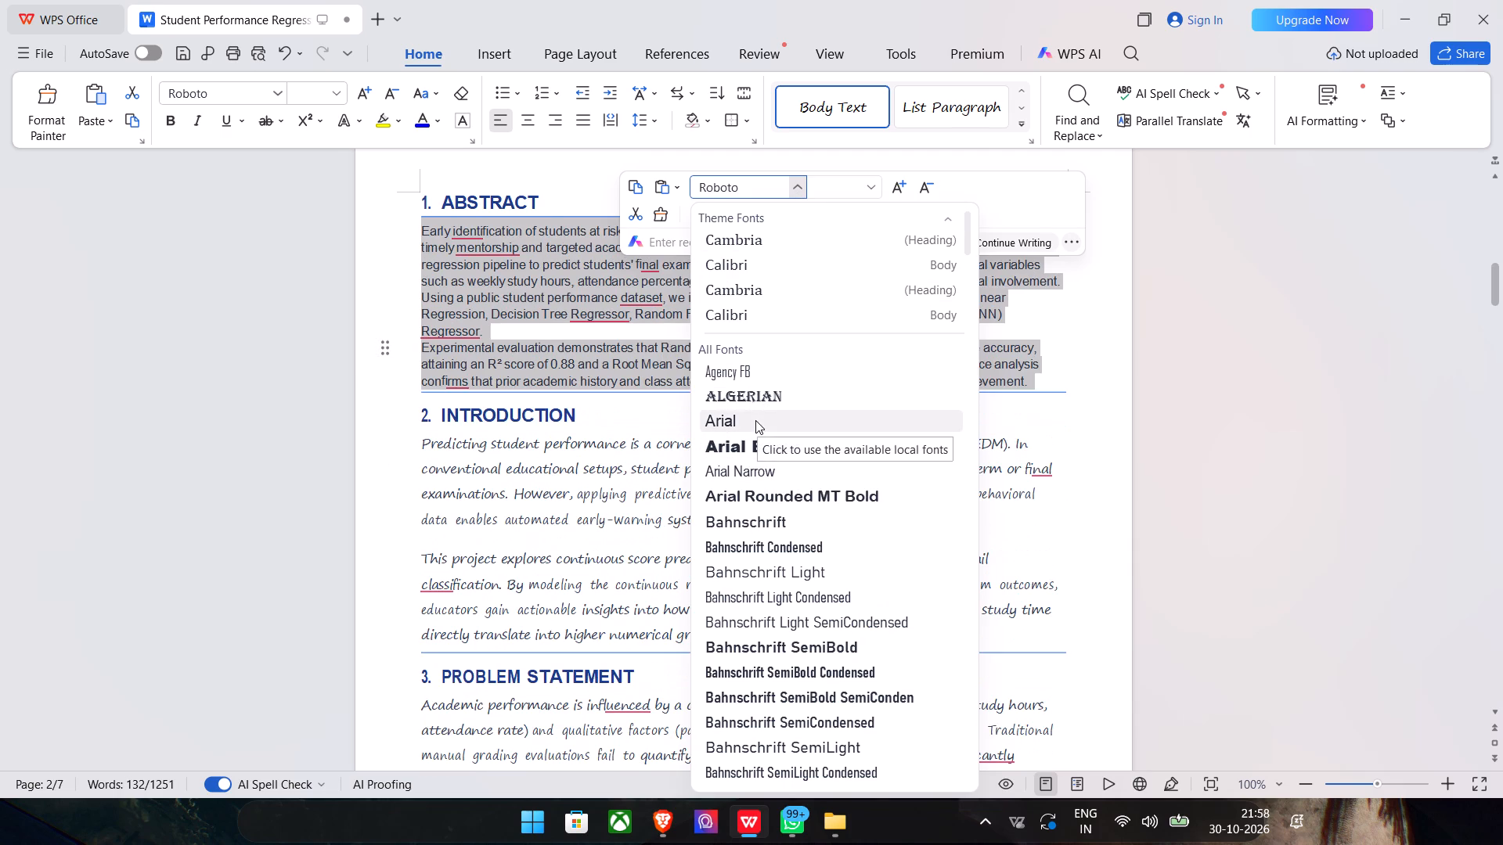
left_click(755, 420)
left_click(941, 371)
left_click(1025, 384)
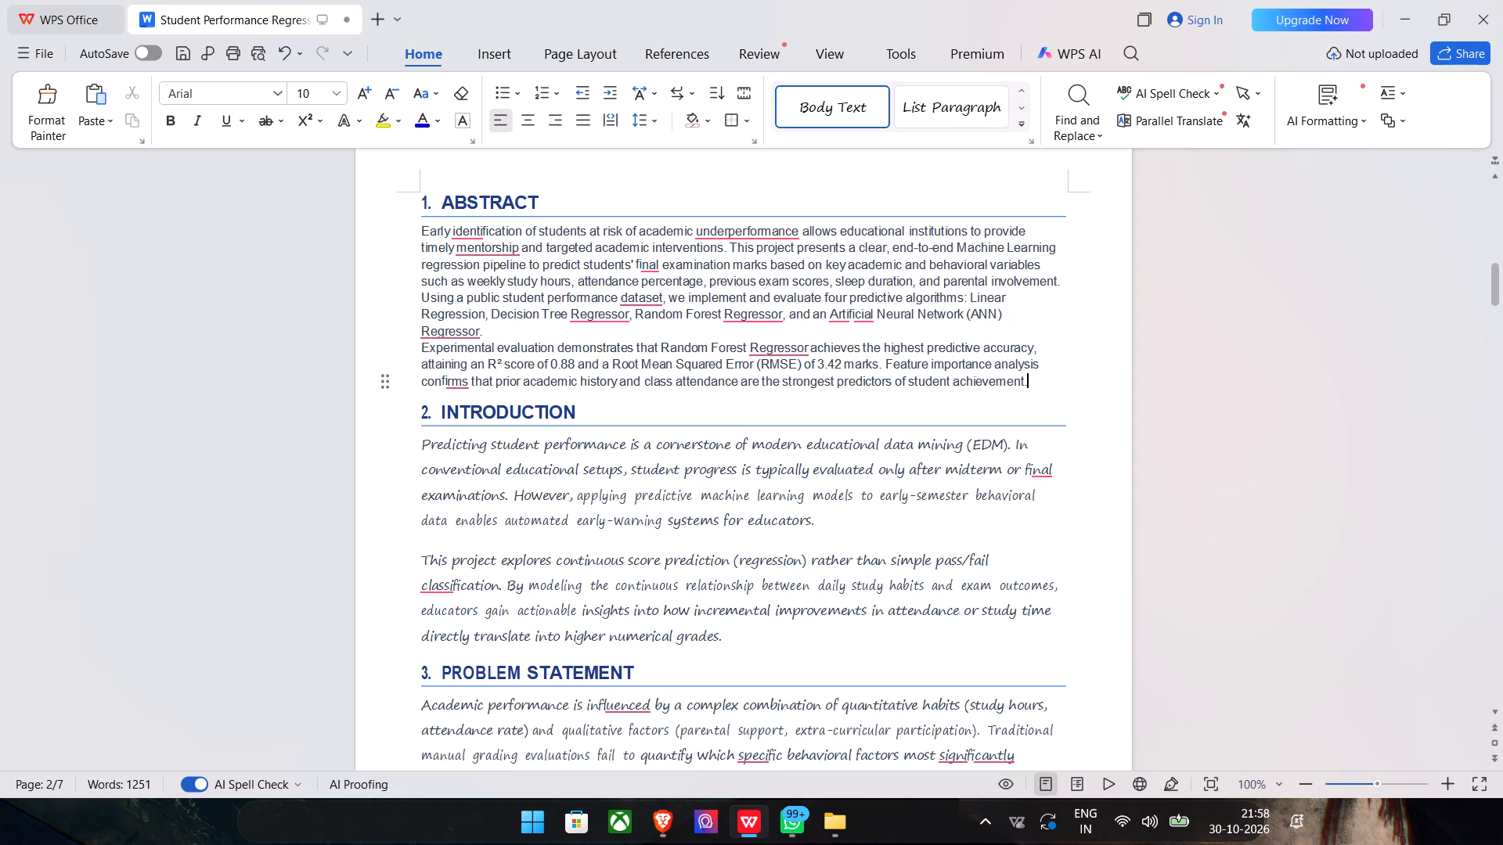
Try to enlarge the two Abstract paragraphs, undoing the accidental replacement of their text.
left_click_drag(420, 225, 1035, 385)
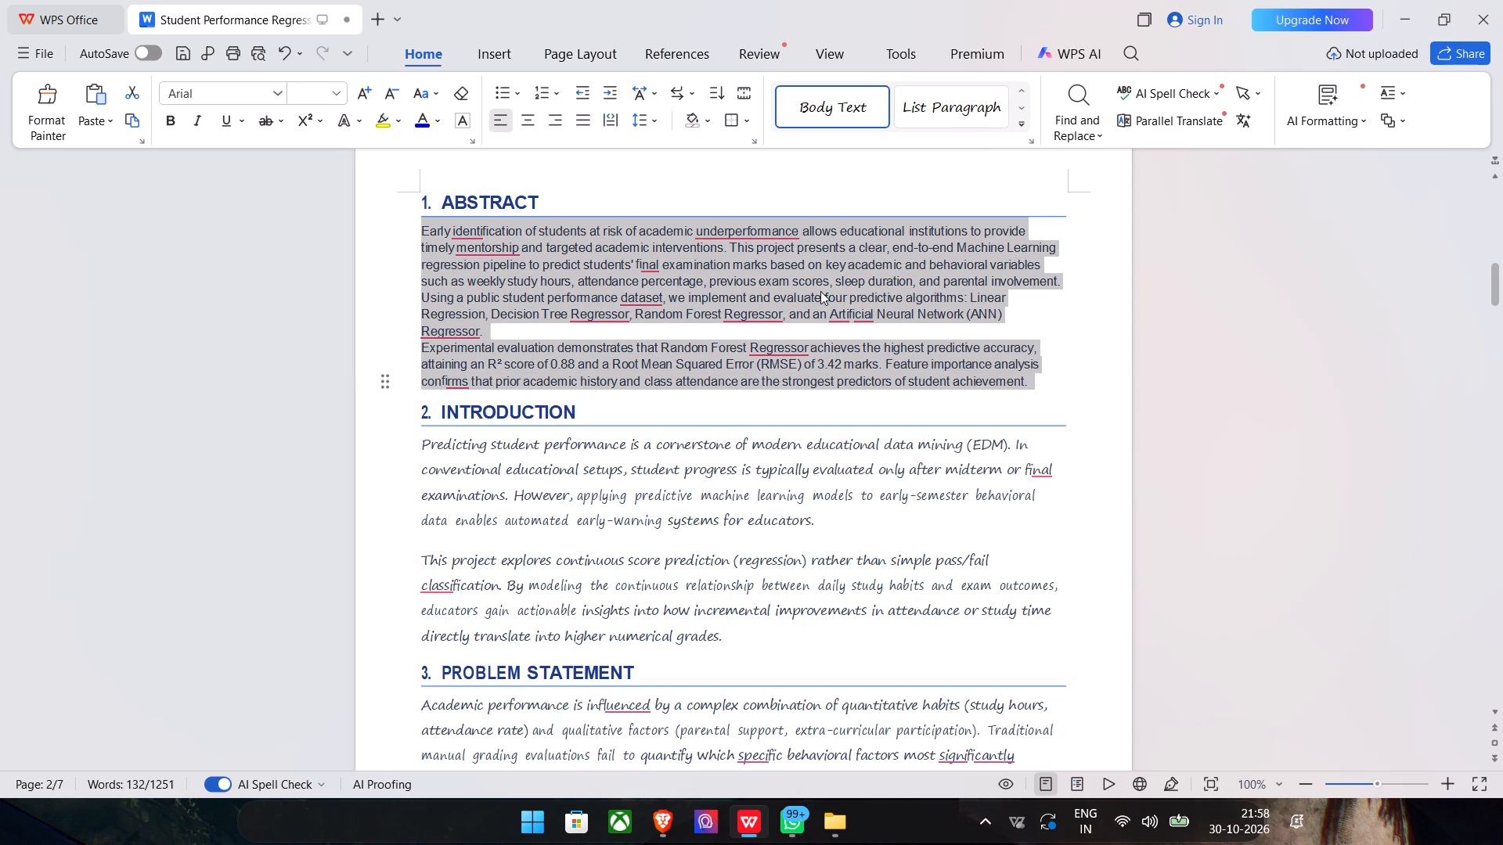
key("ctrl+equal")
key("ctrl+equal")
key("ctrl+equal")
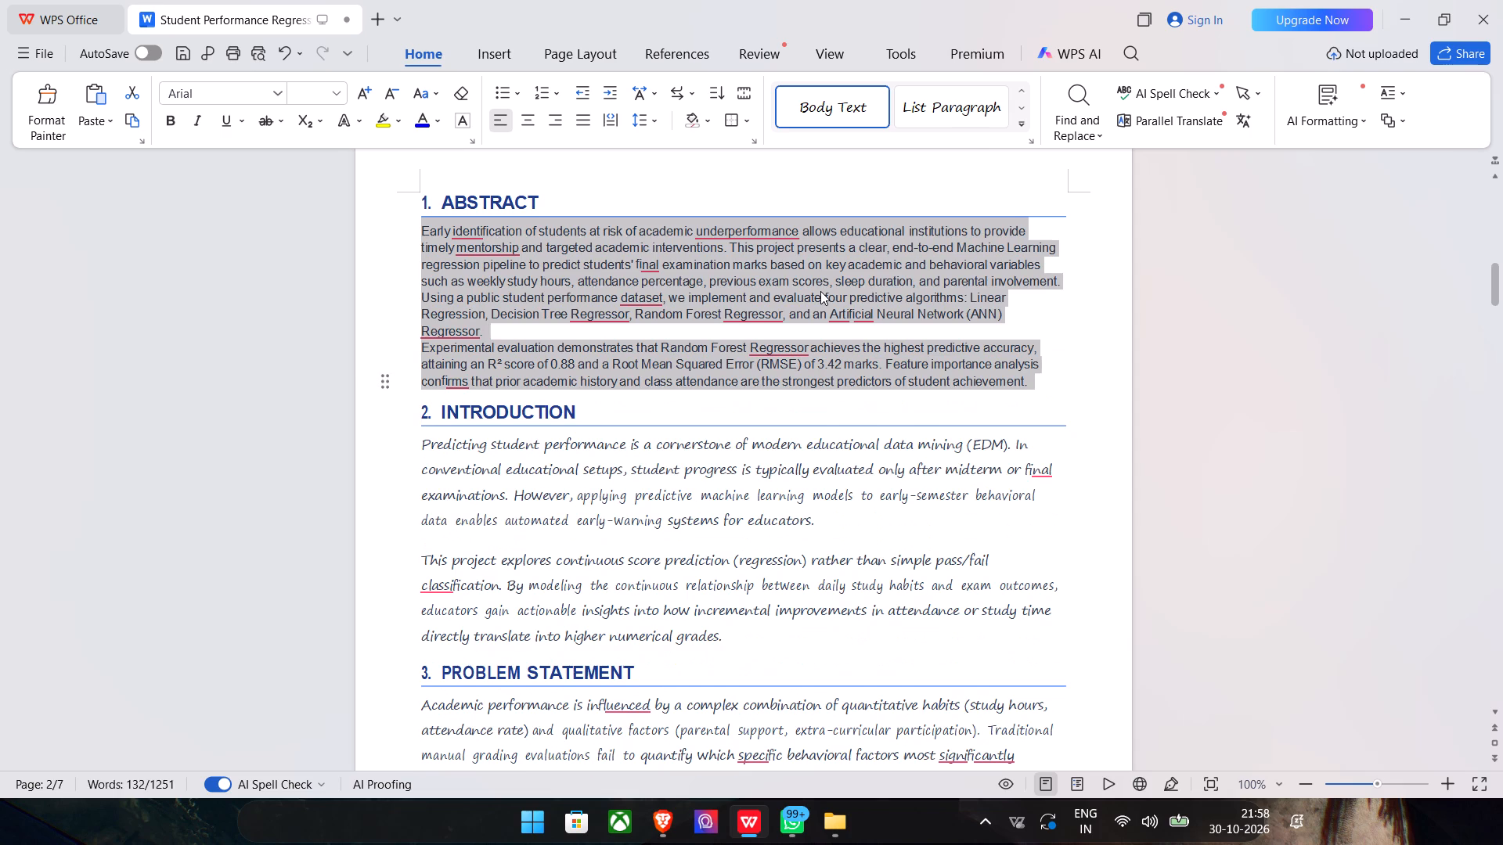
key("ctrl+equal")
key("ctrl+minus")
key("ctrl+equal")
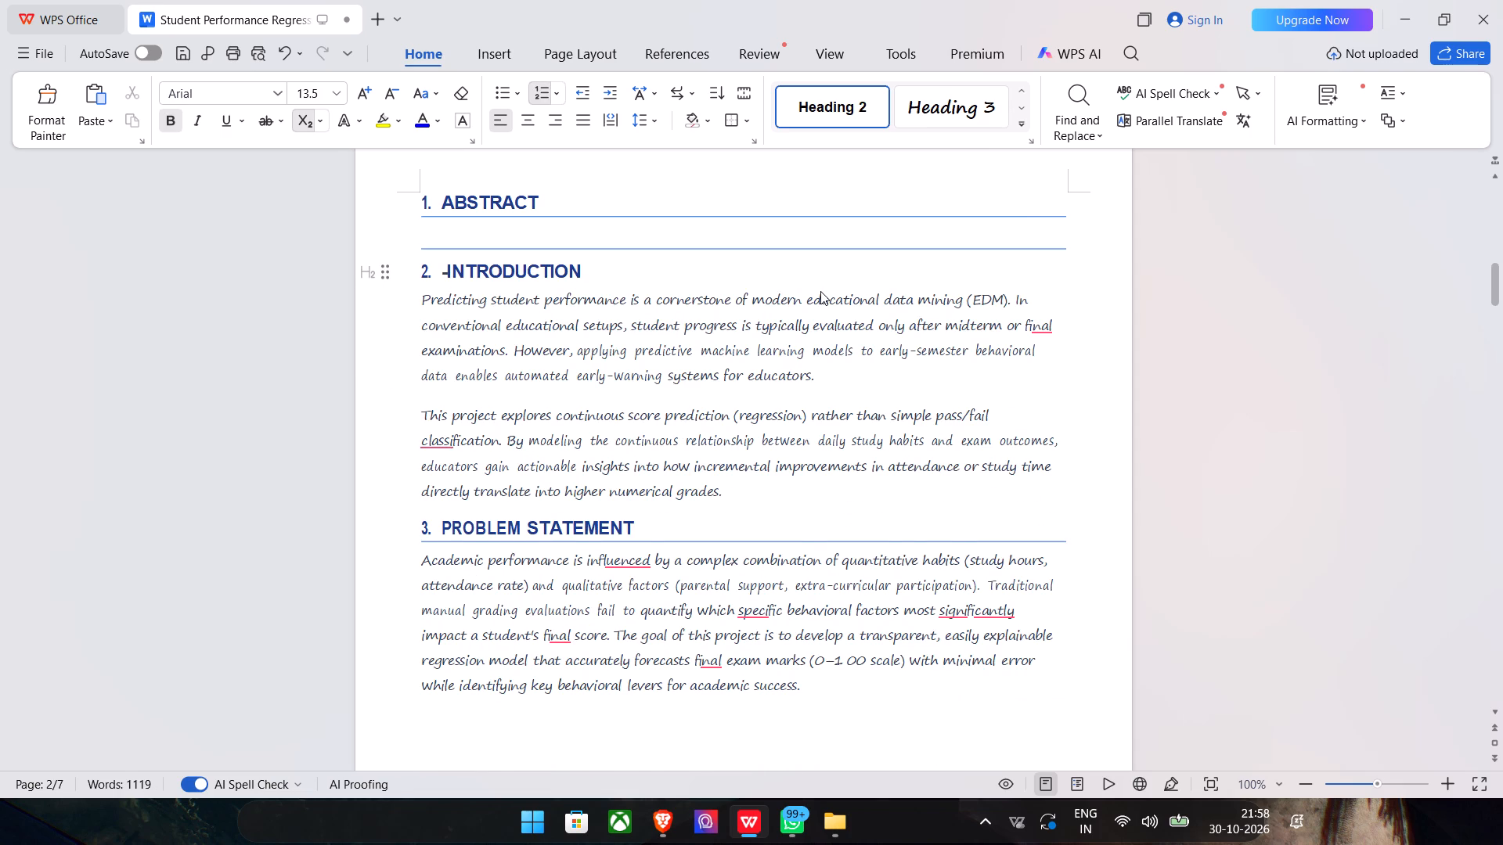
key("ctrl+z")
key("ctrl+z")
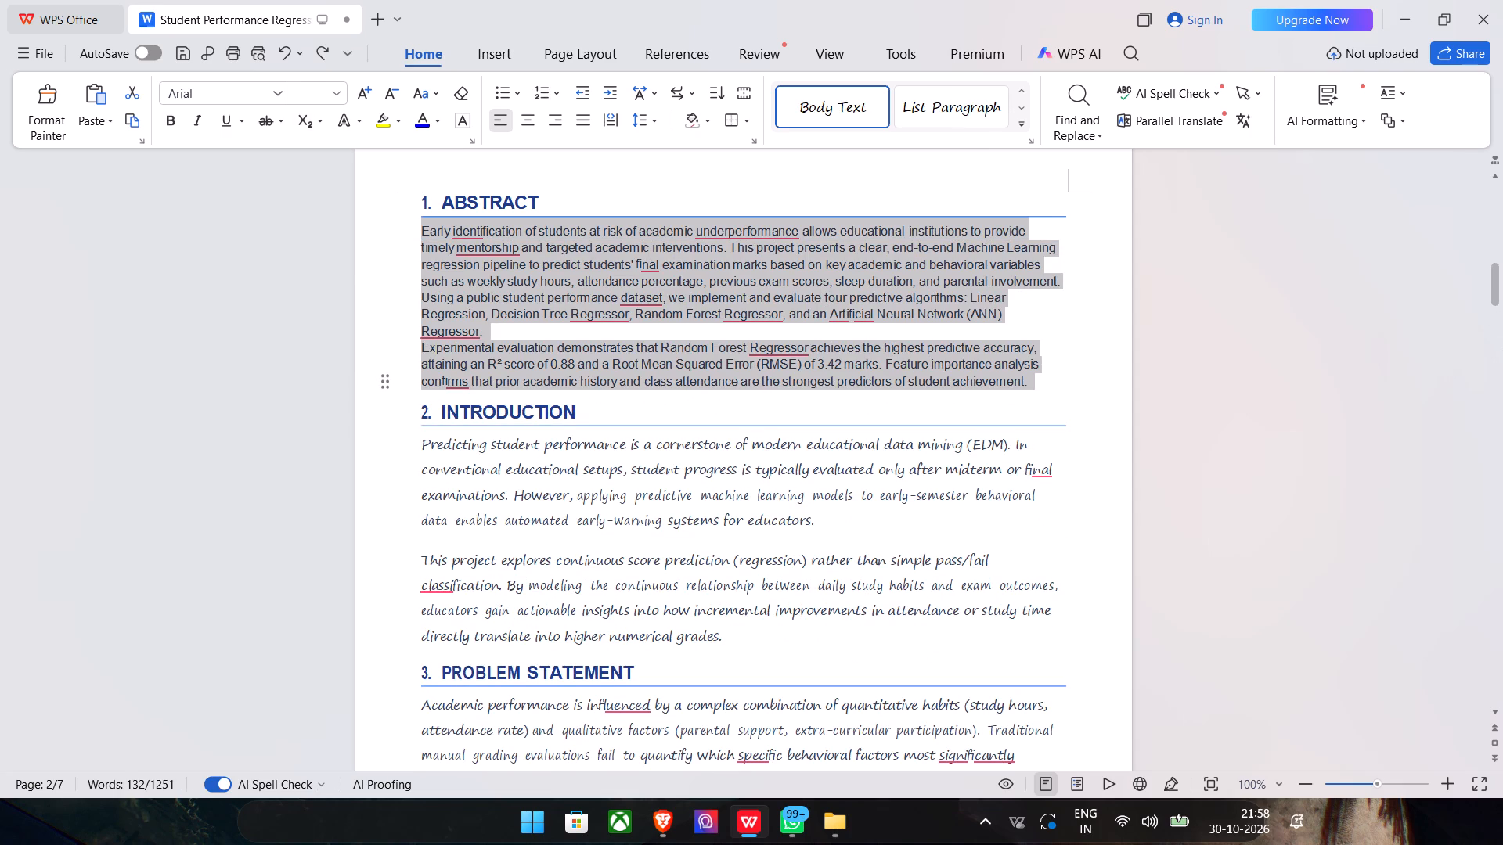
Enlarge the two Abstract paragraphs by three font size increments.
right_click(897, 360)
left_click(1173, 293)
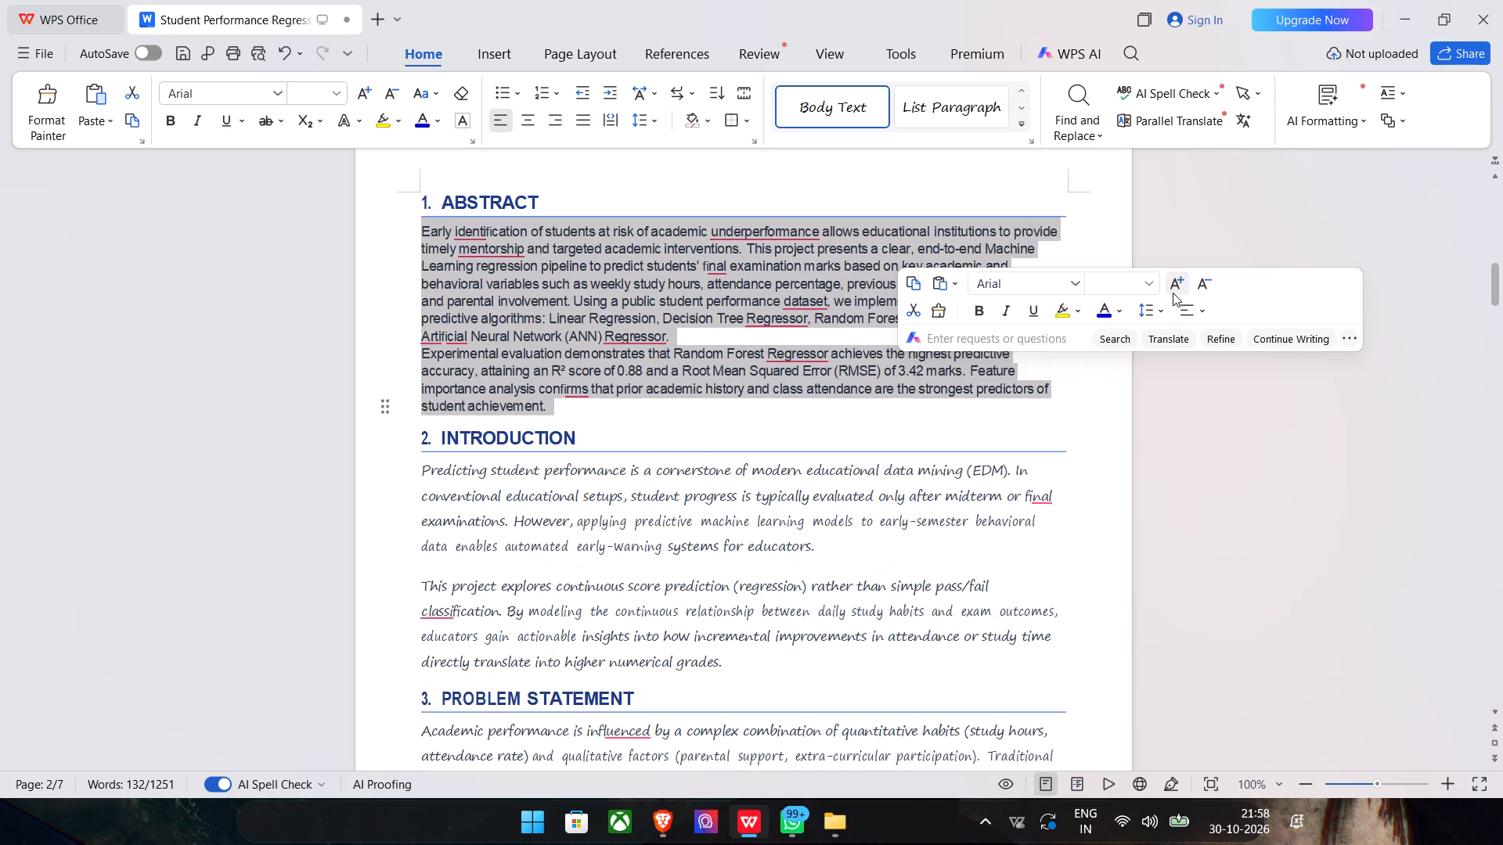
left_click(1173, 293)
left_click(1173, 293)
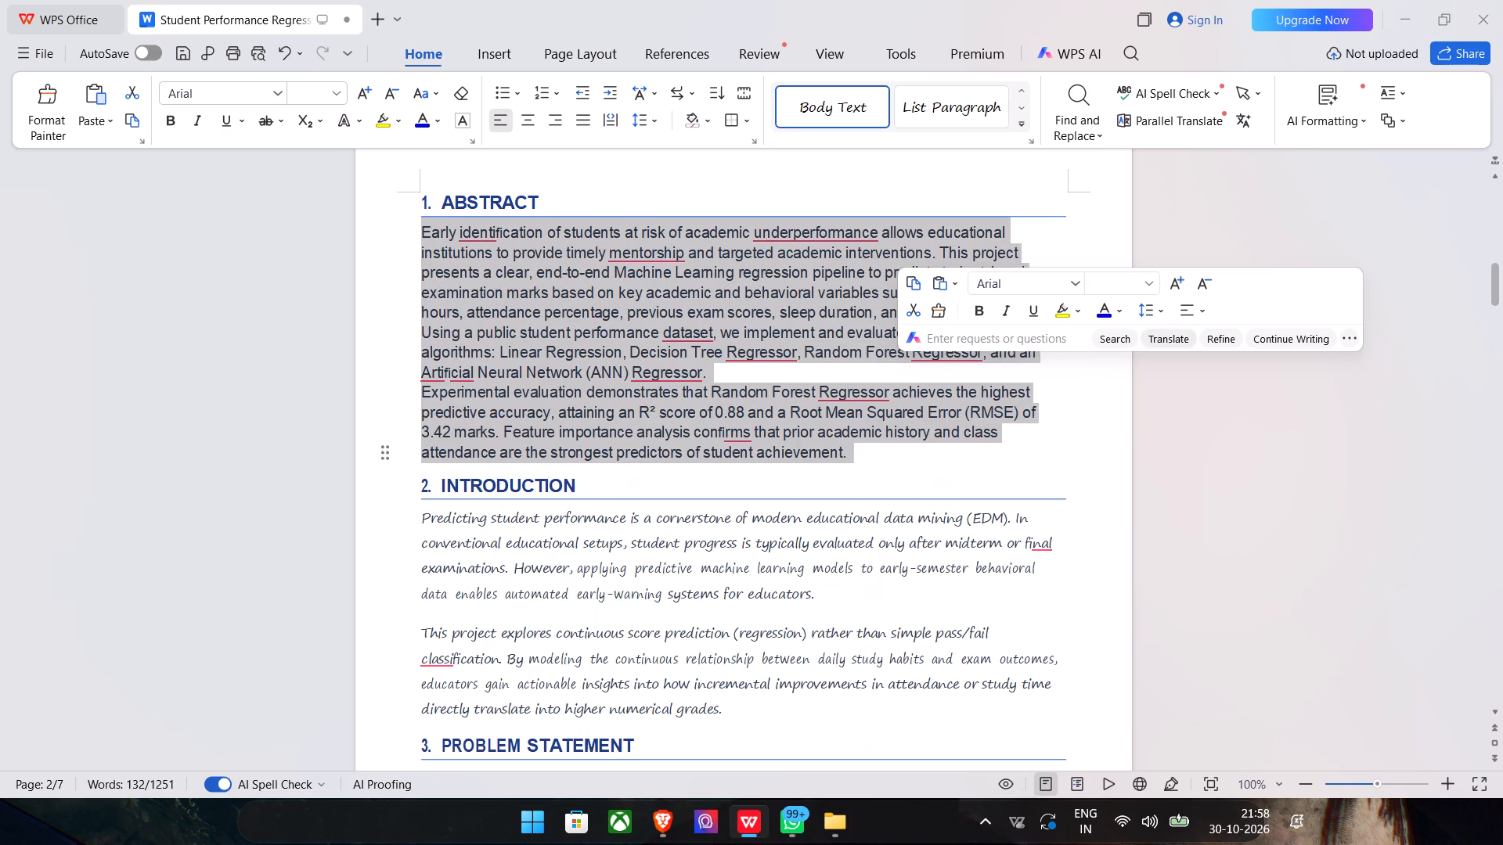
left_click(1011, 484)
Change the font of both Introduction paragraphs to Arial.
scroll(1033, 496, "down", 2)
left_click_drag(429, 390, 653, 467)
left_click(420, 392)
left_click_drag(420, 392, 732, 579)
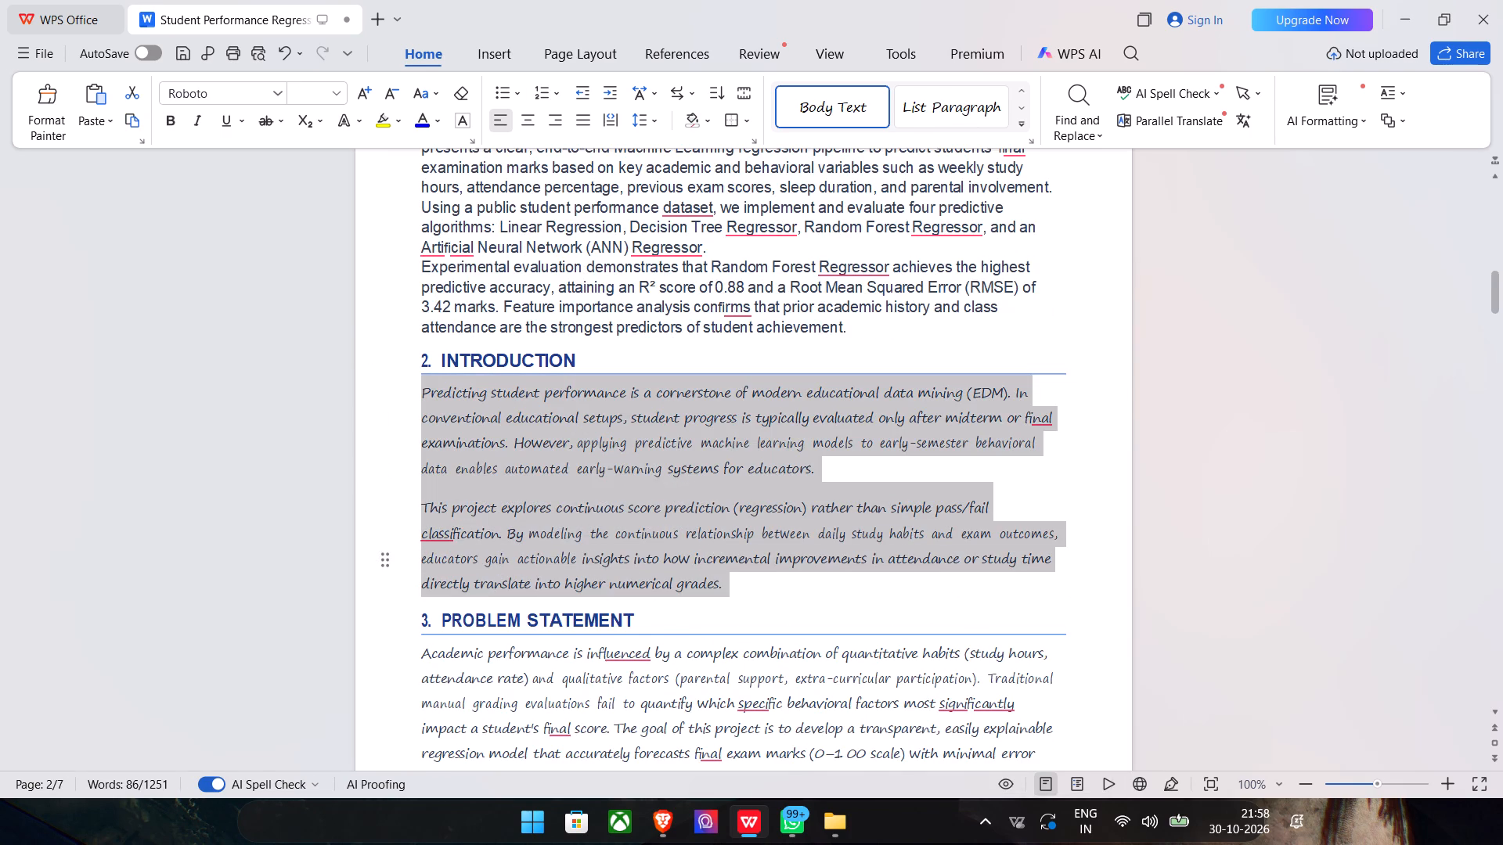
left_click_drag(732, 579, 731, 588)
right_click(752, 440)
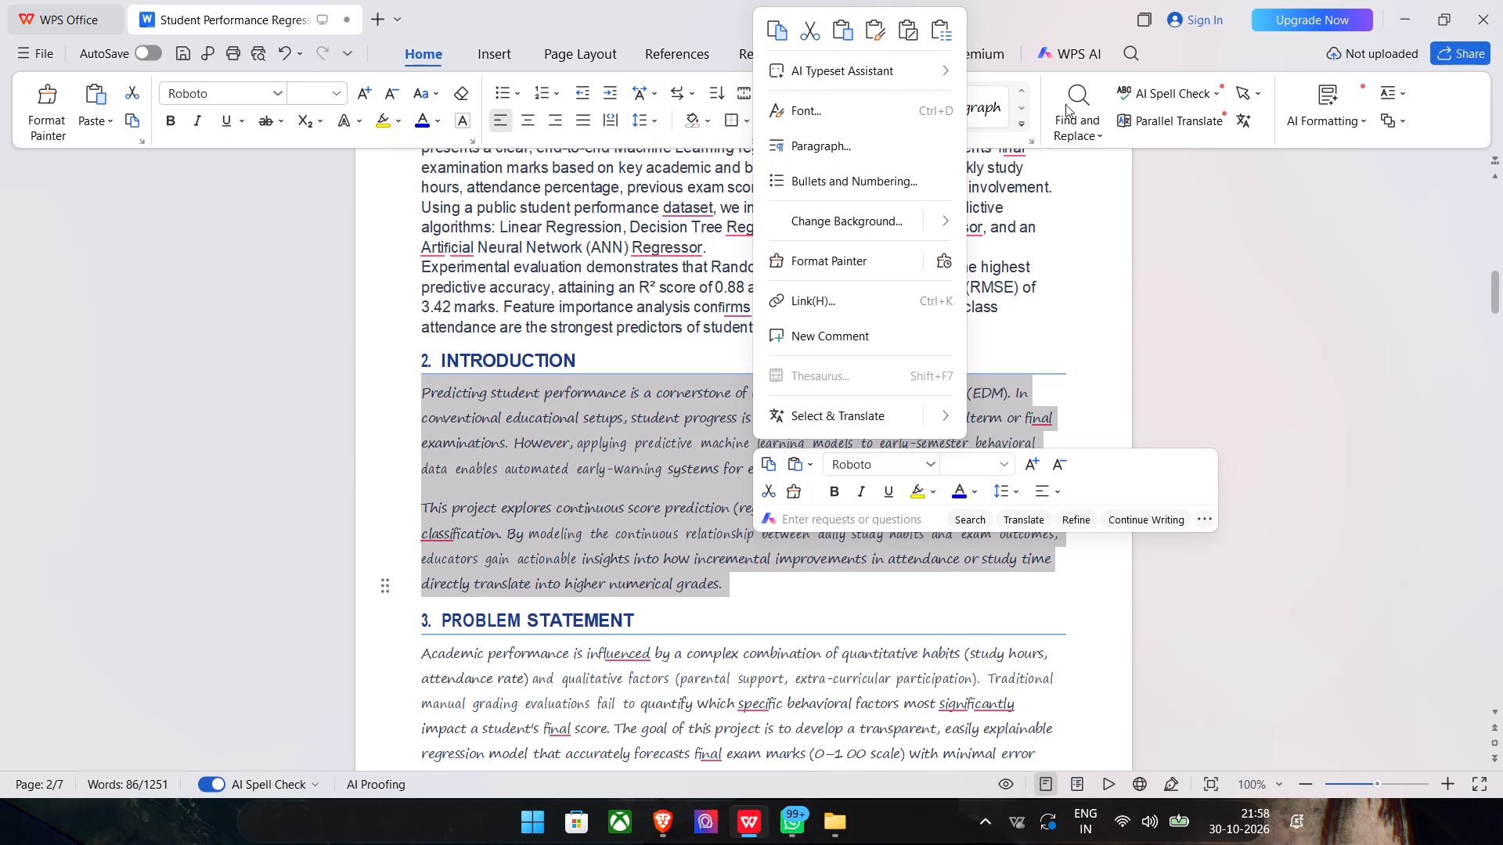
left_click(931, 469)
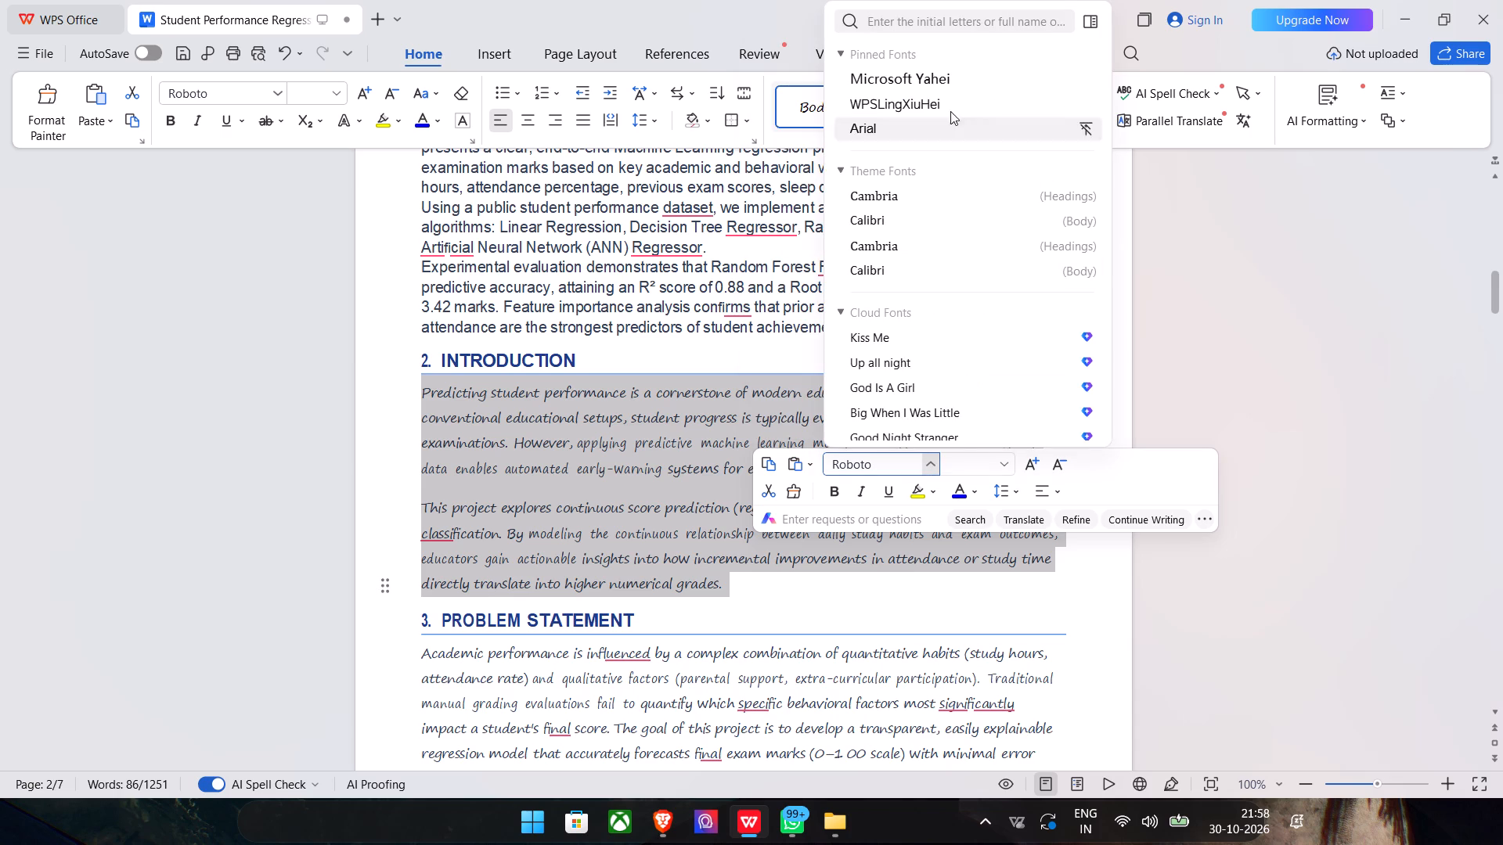
scroll(914, 468, "up", 4)
right_click(717, 650)
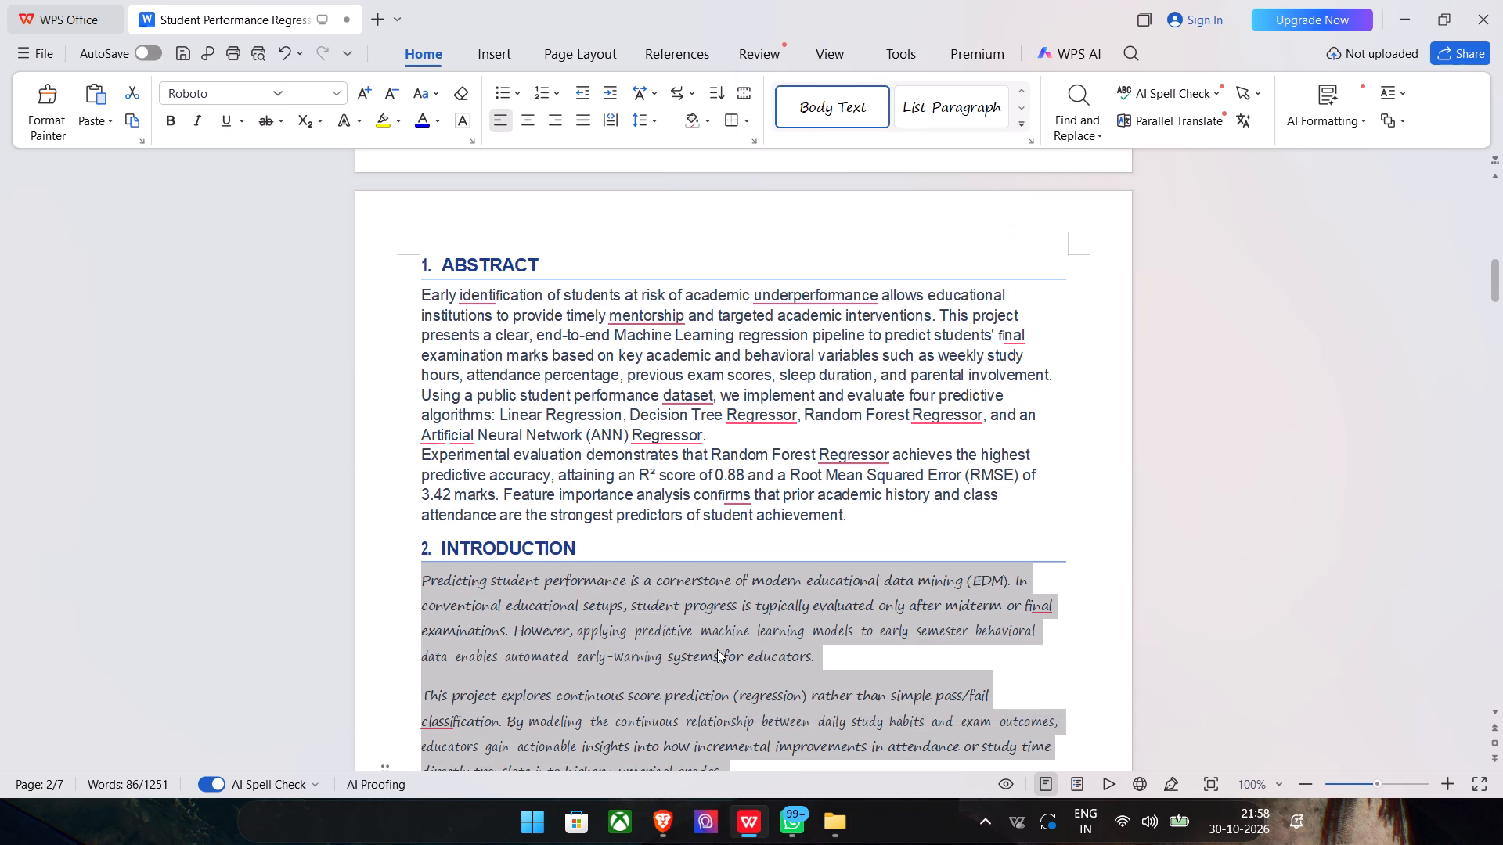
right_click(679, 566)
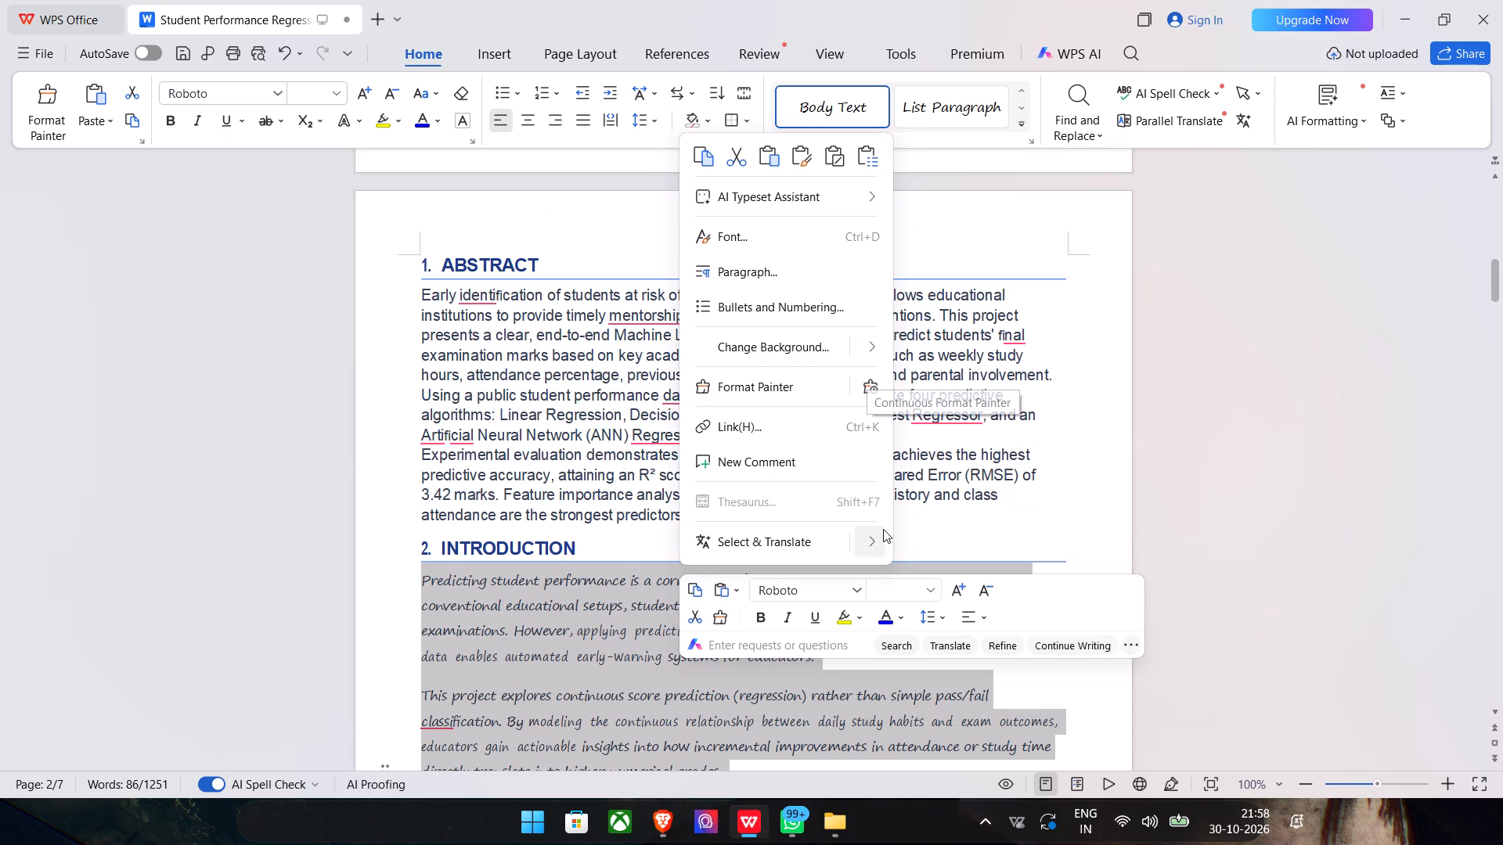
left_click(852, 591)
scroll(860, 361, "down", 4)
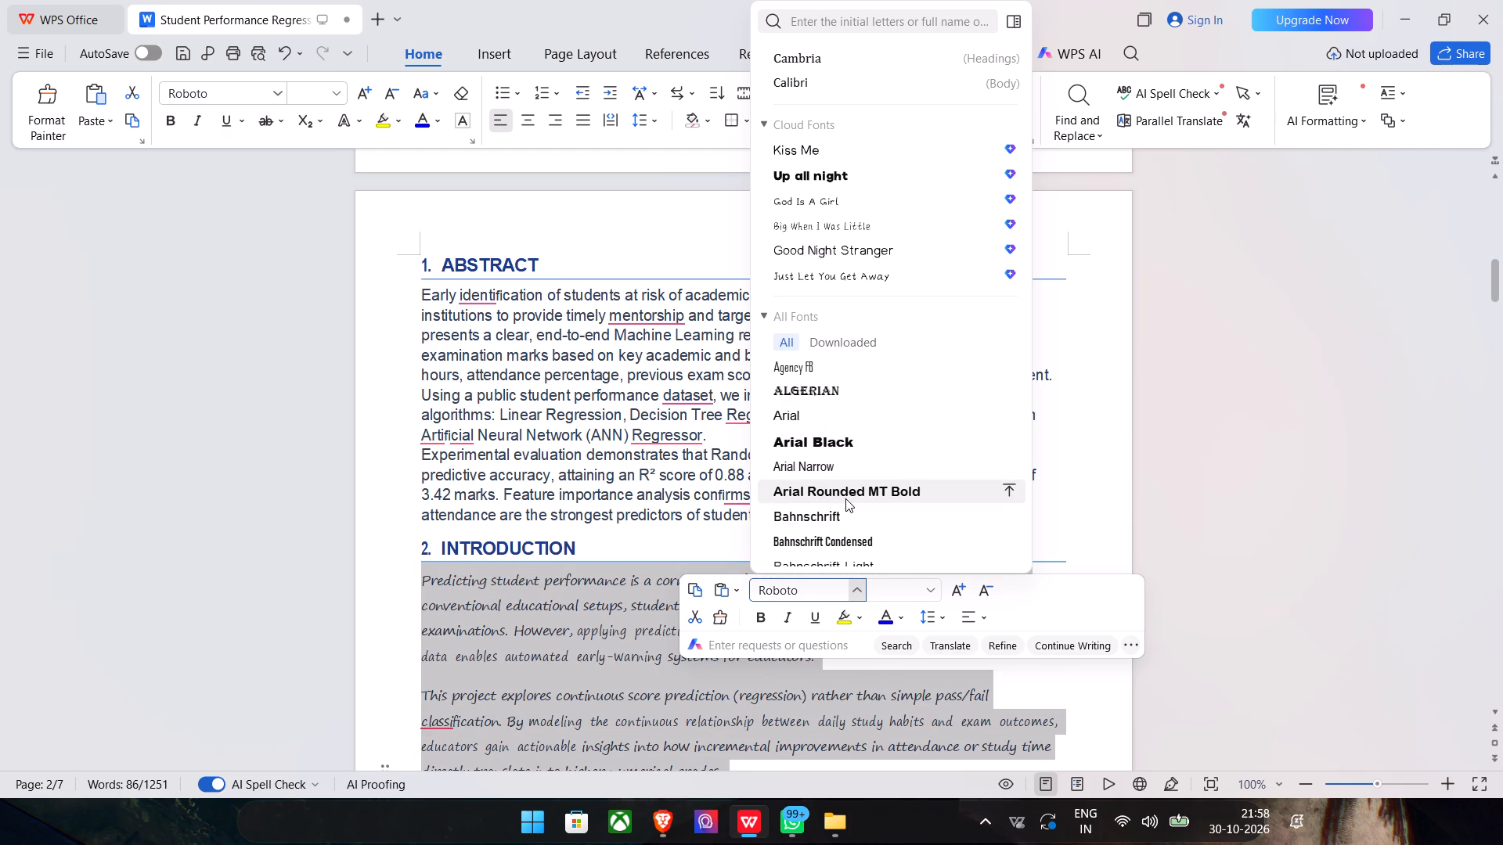
left_click(846, 419)
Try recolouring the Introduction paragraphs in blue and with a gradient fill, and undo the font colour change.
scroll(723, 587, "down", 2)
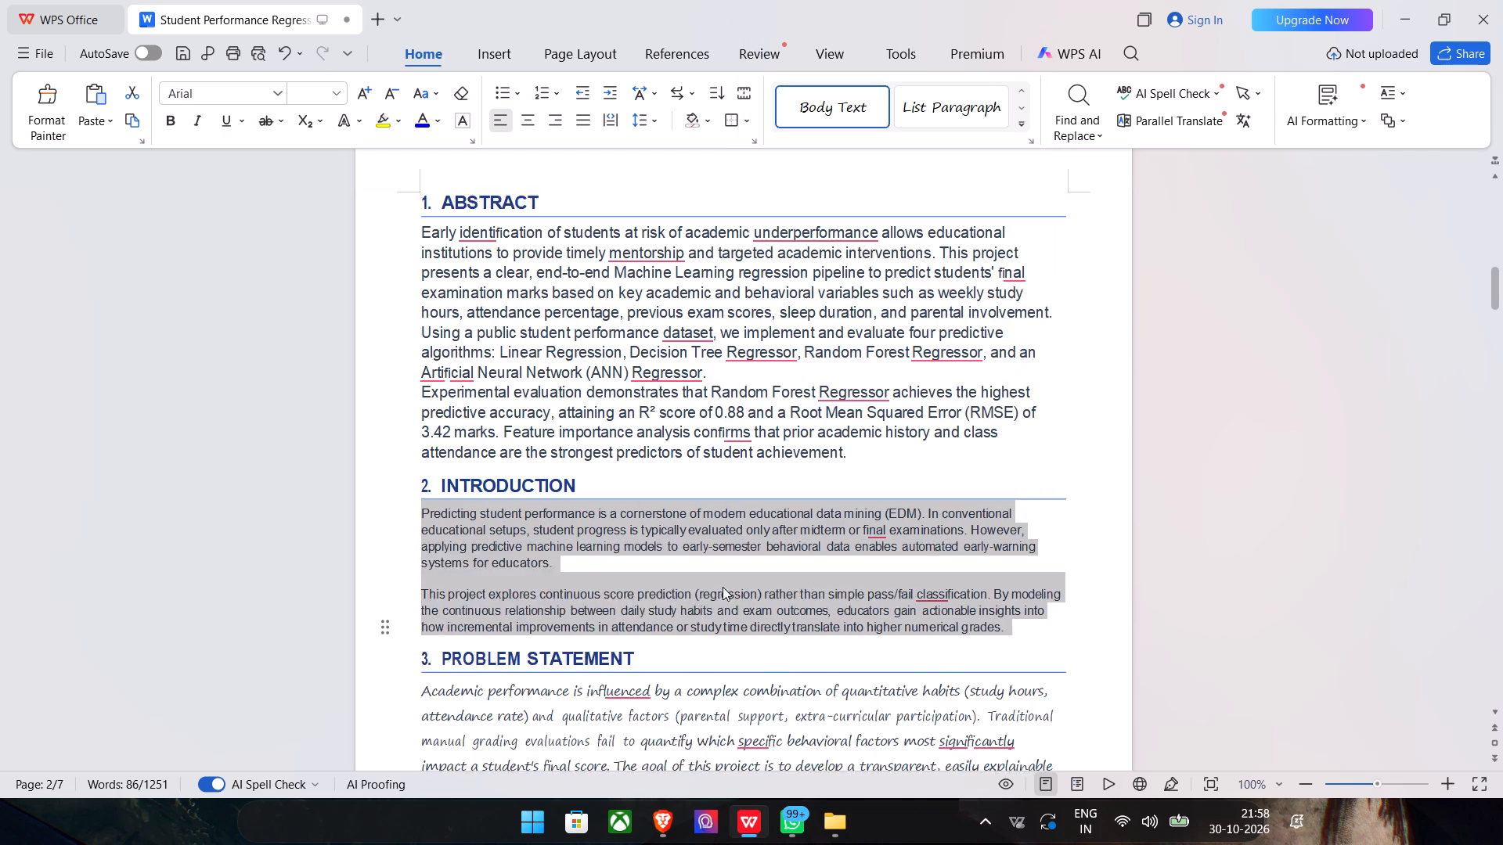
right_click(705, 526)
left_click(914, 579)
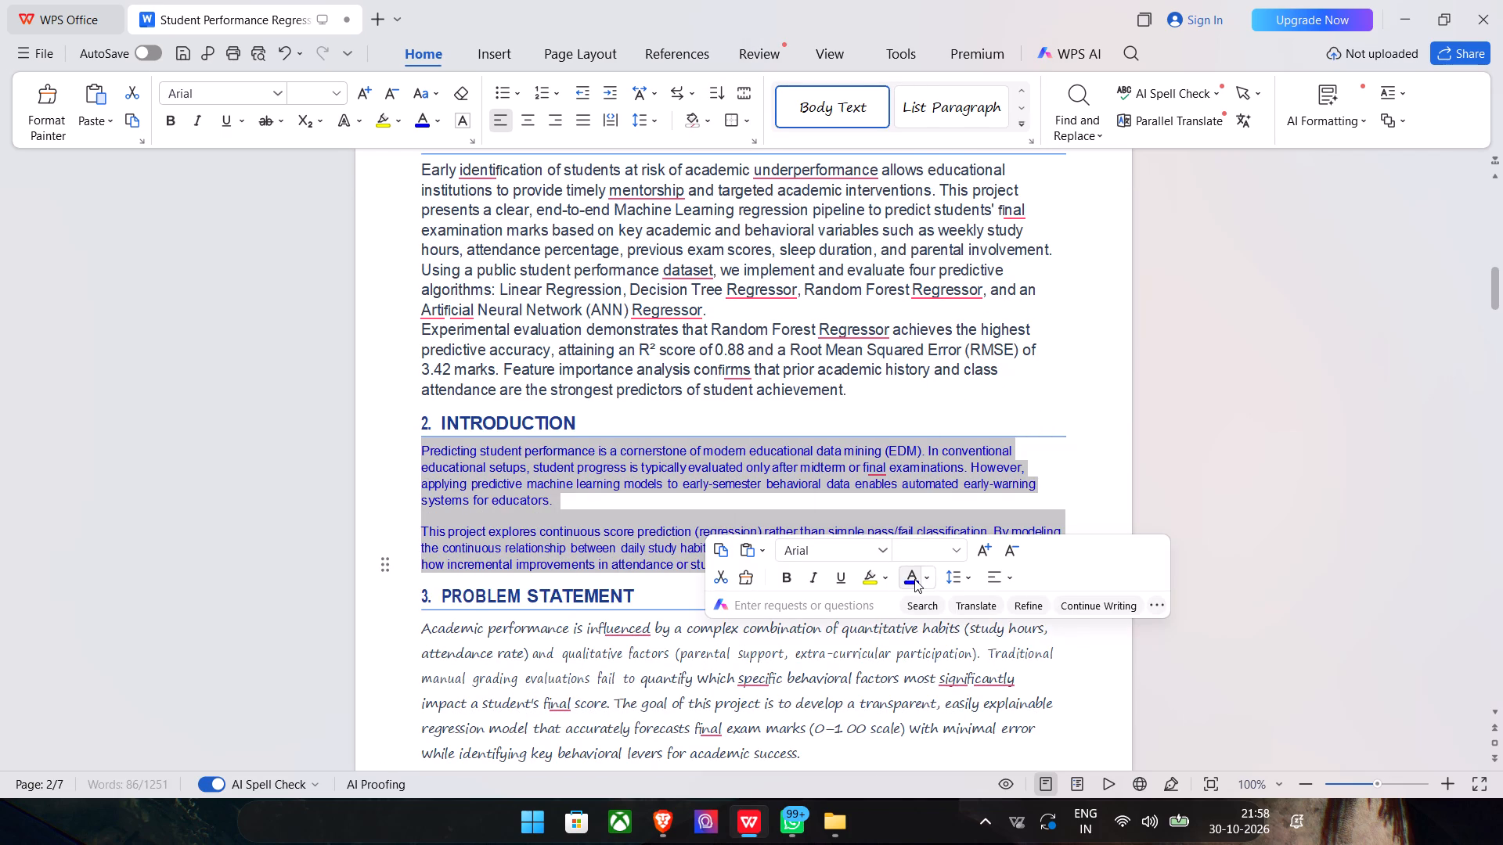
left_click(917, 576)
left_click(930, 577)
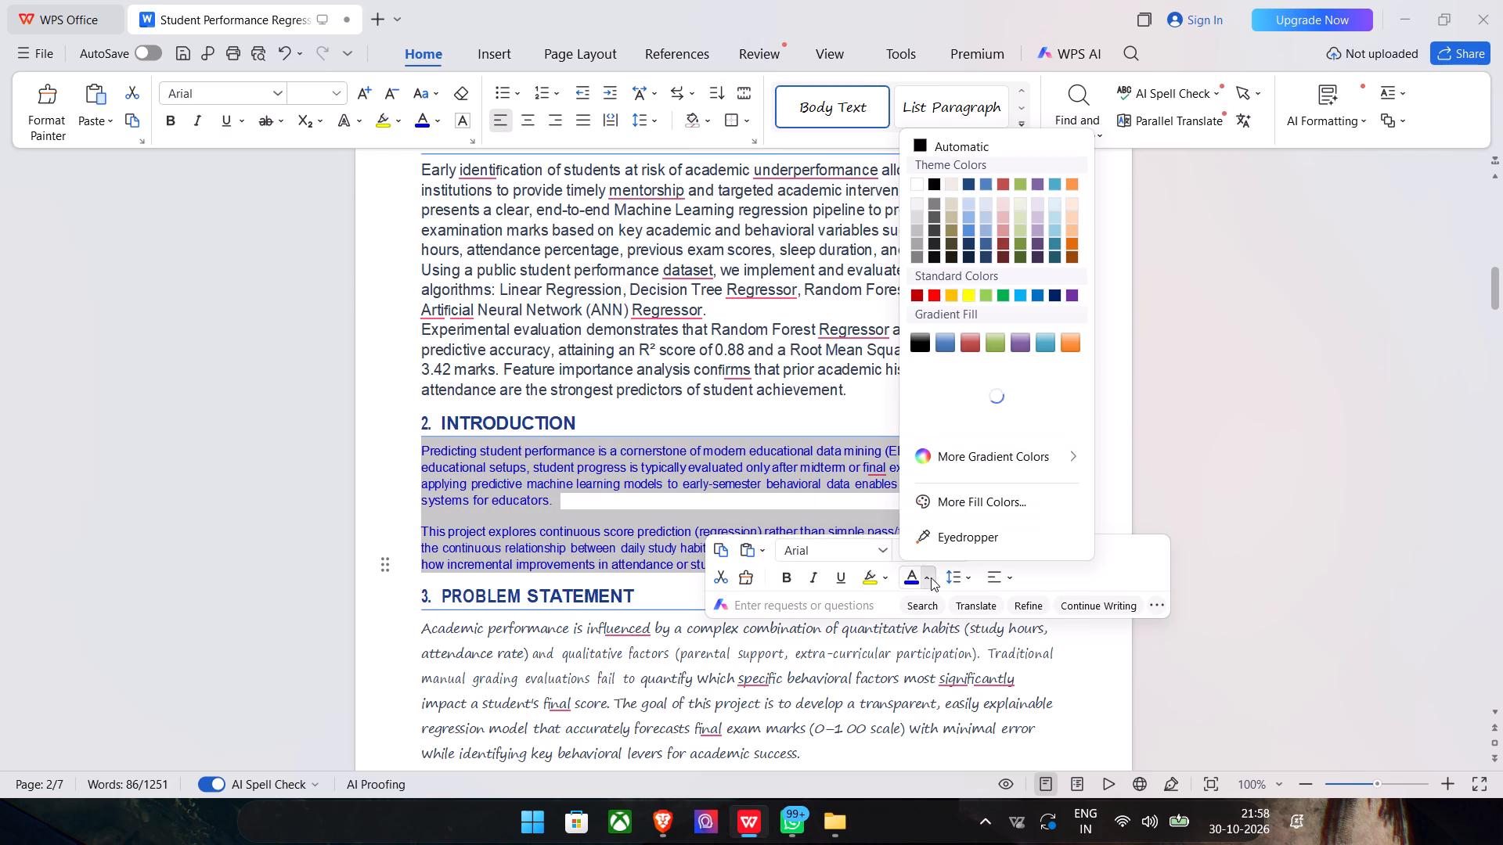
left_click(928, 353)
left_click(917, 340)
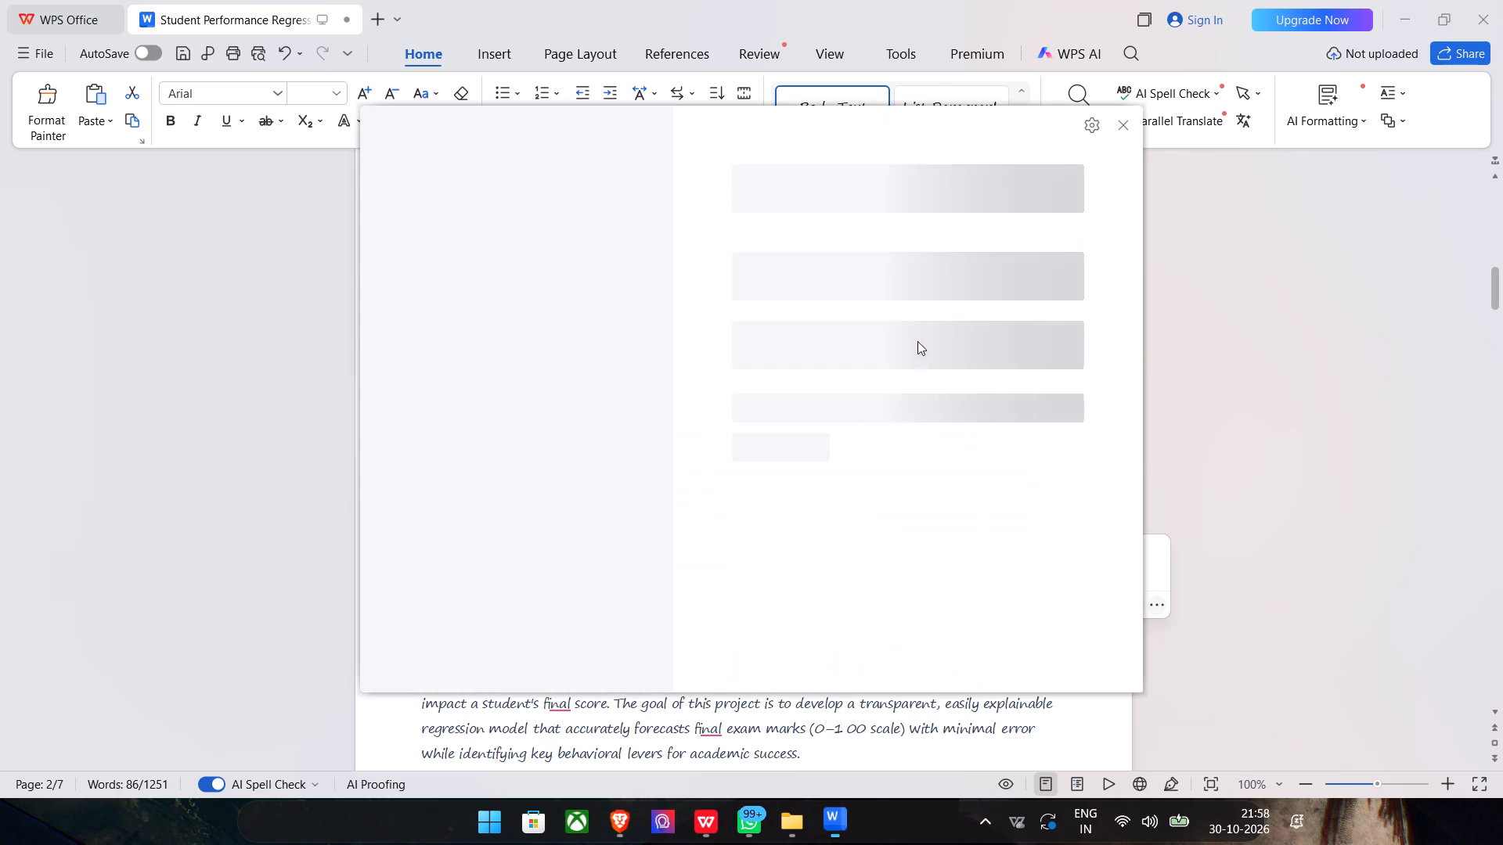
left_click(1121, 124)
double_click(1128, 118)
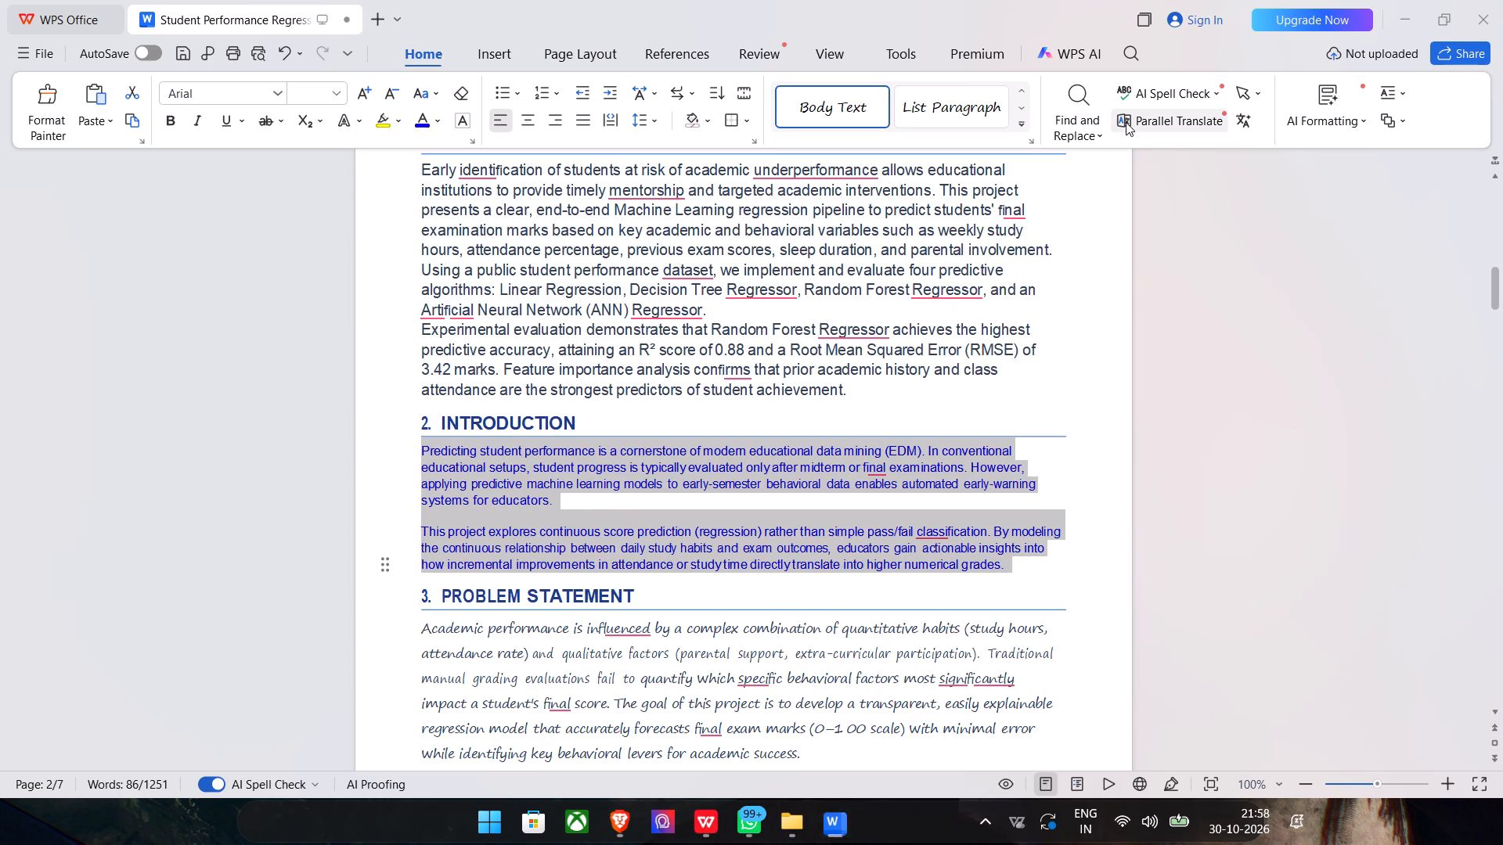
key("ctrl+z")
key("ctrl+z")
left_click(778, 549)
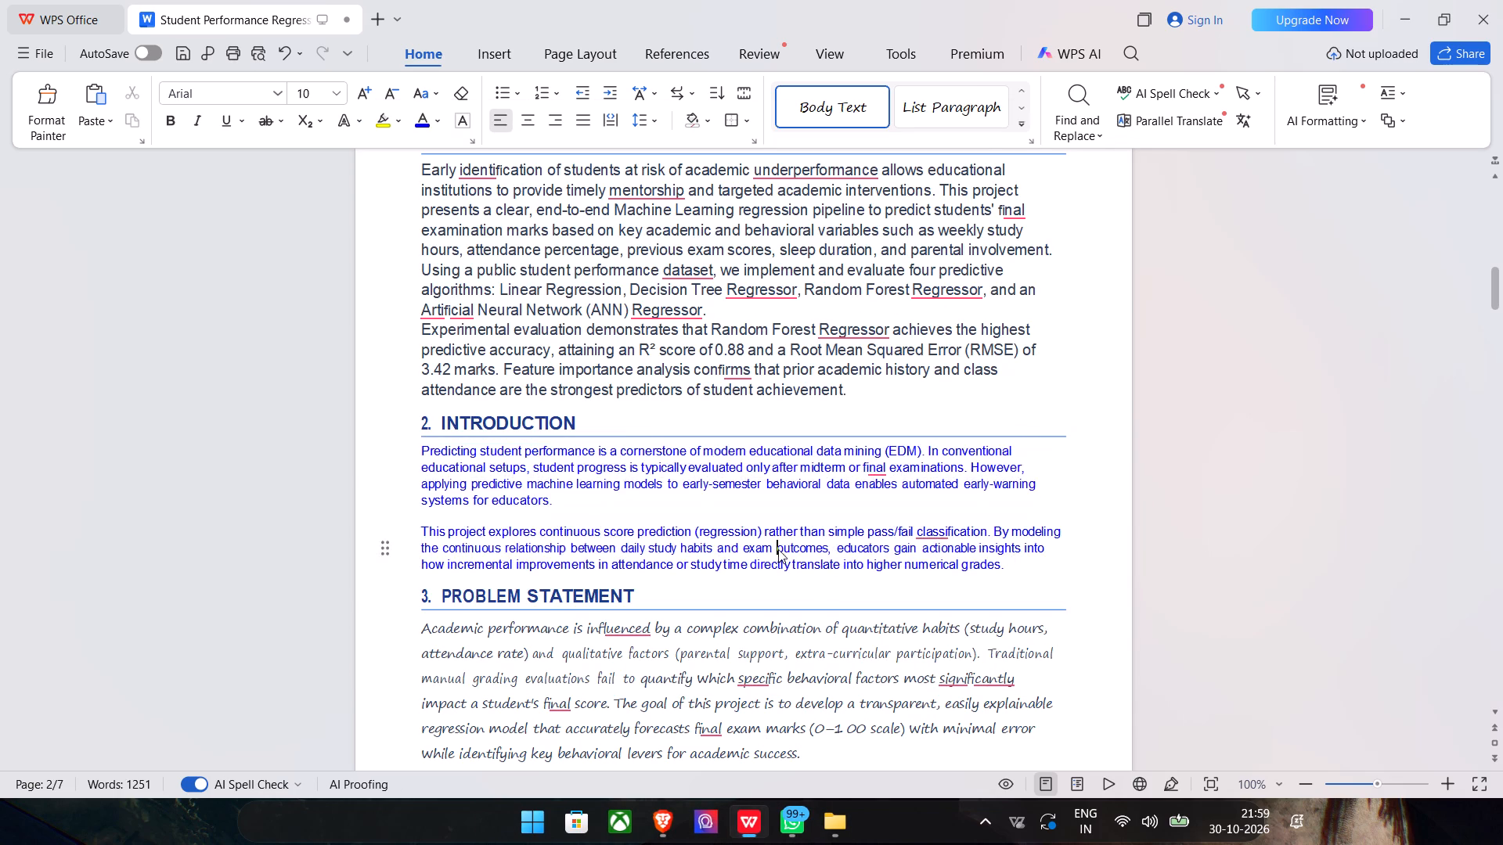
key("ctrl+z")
Enlarge both Introduction paragraphs by three increments to font size 12.
right_click(693, 538)
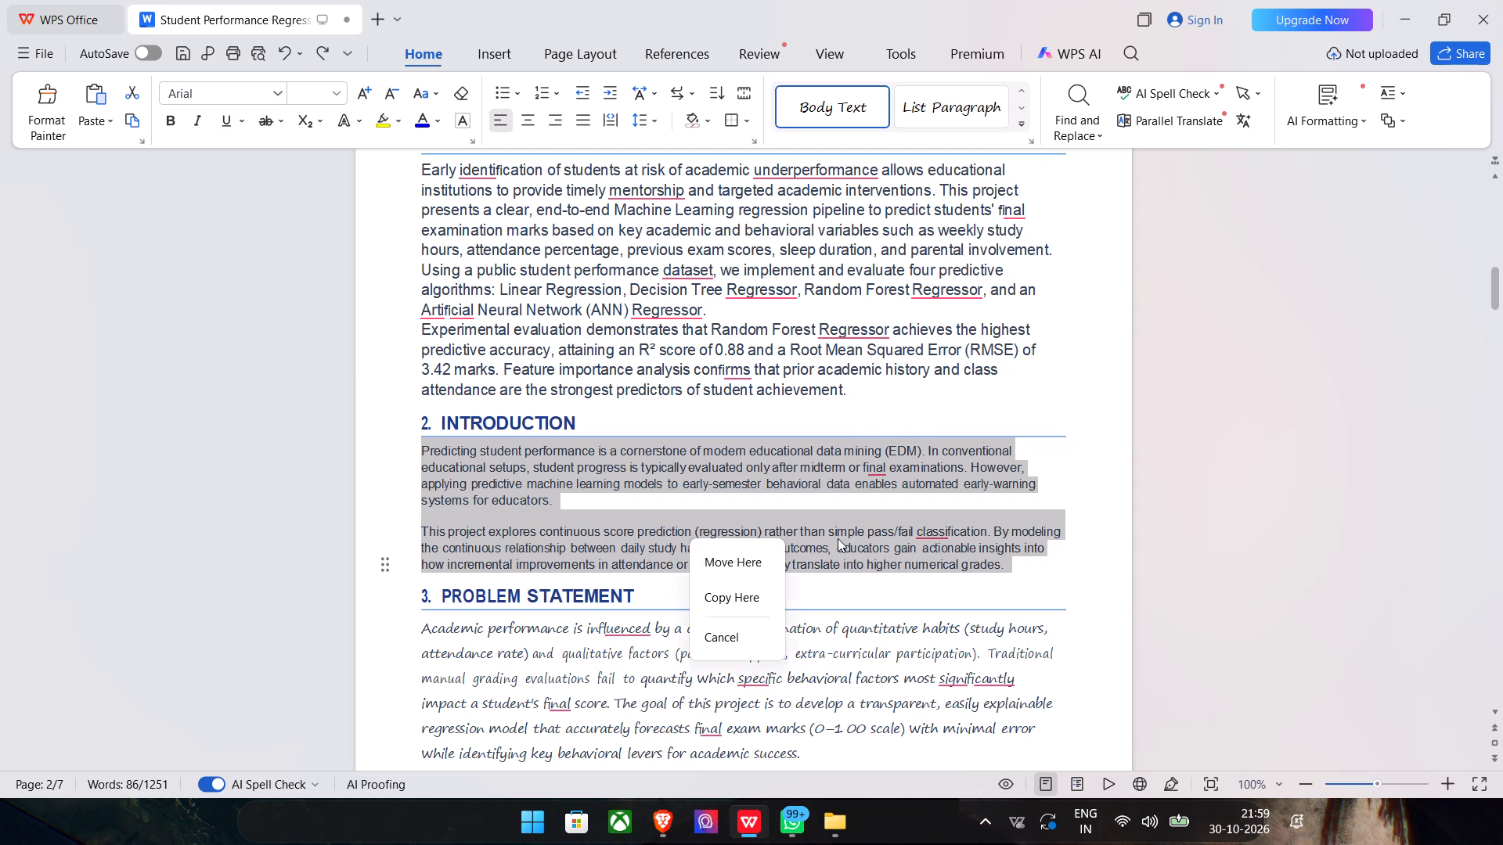
right_click(838, 538)
left_click(1115, 562)
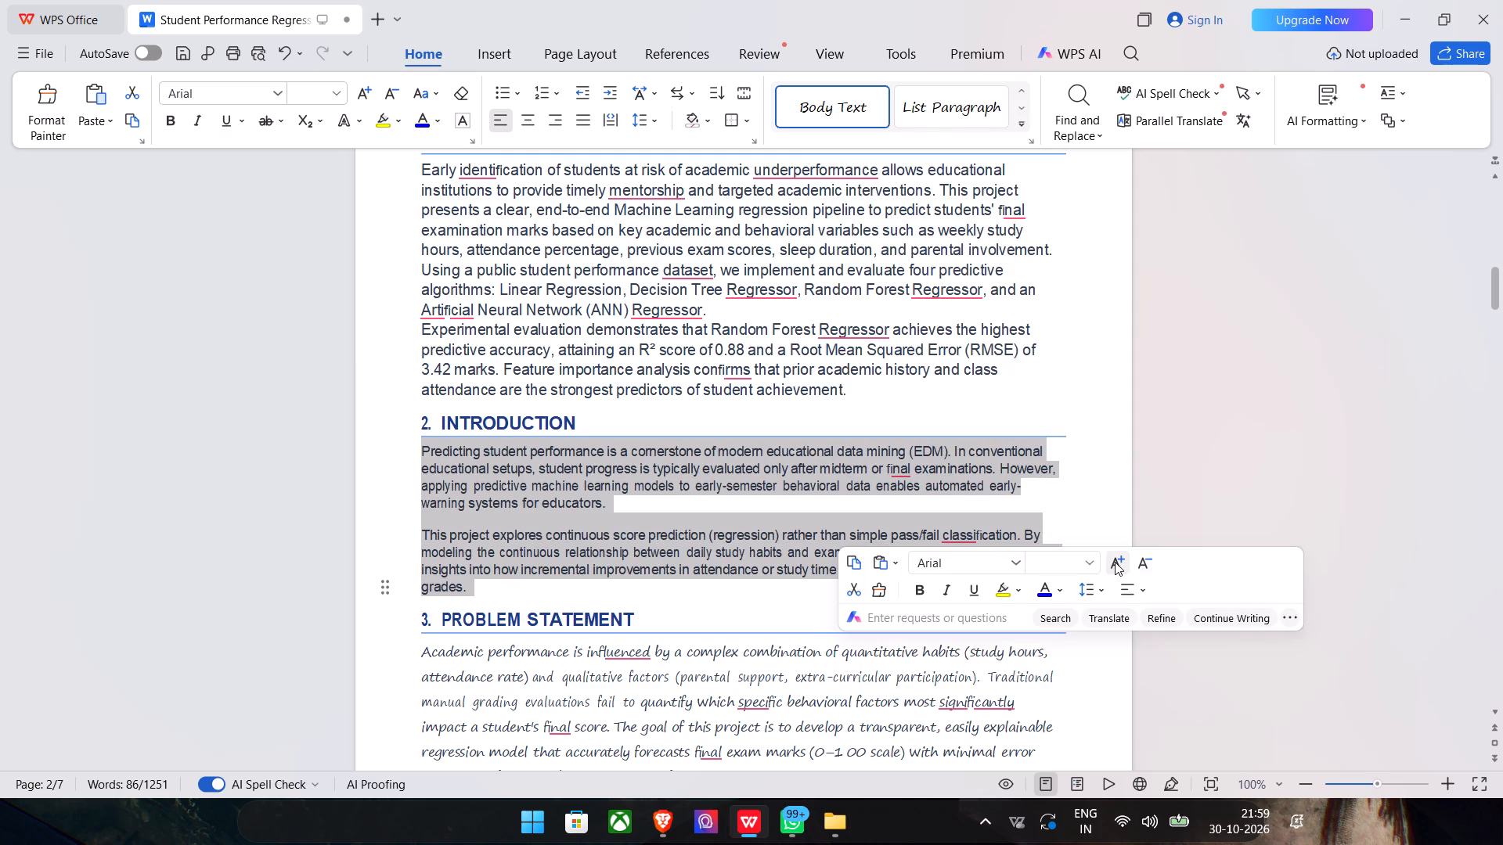
left_click(1115, 562)
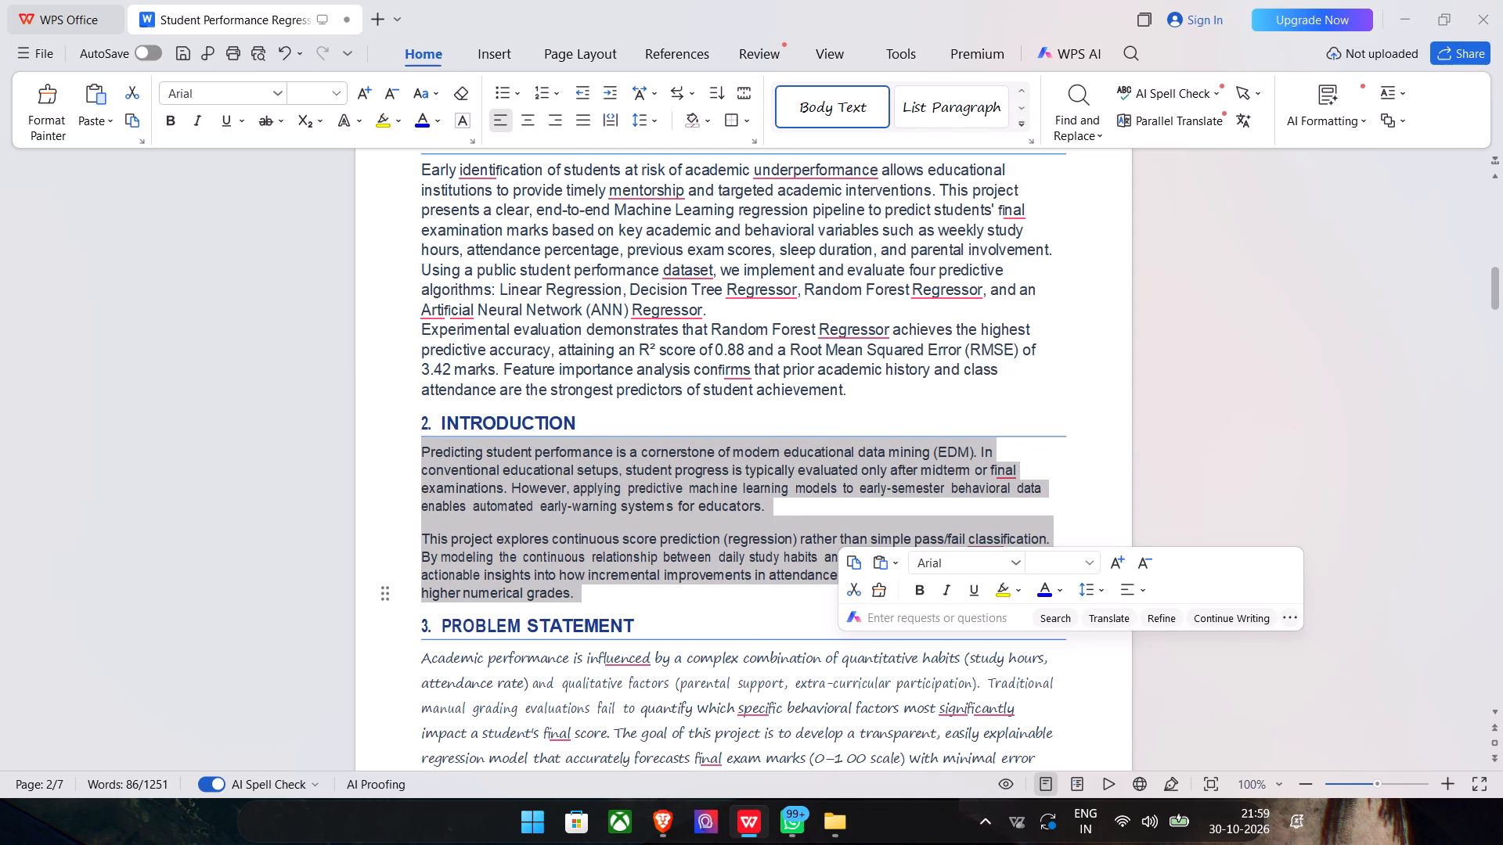
left_click(1114, 563)
left_click(1094, 462)
Change the Problem Statement paragraph's font to Arial and enlarge it by four size increments.
scroll(860, 516, "up", 4)
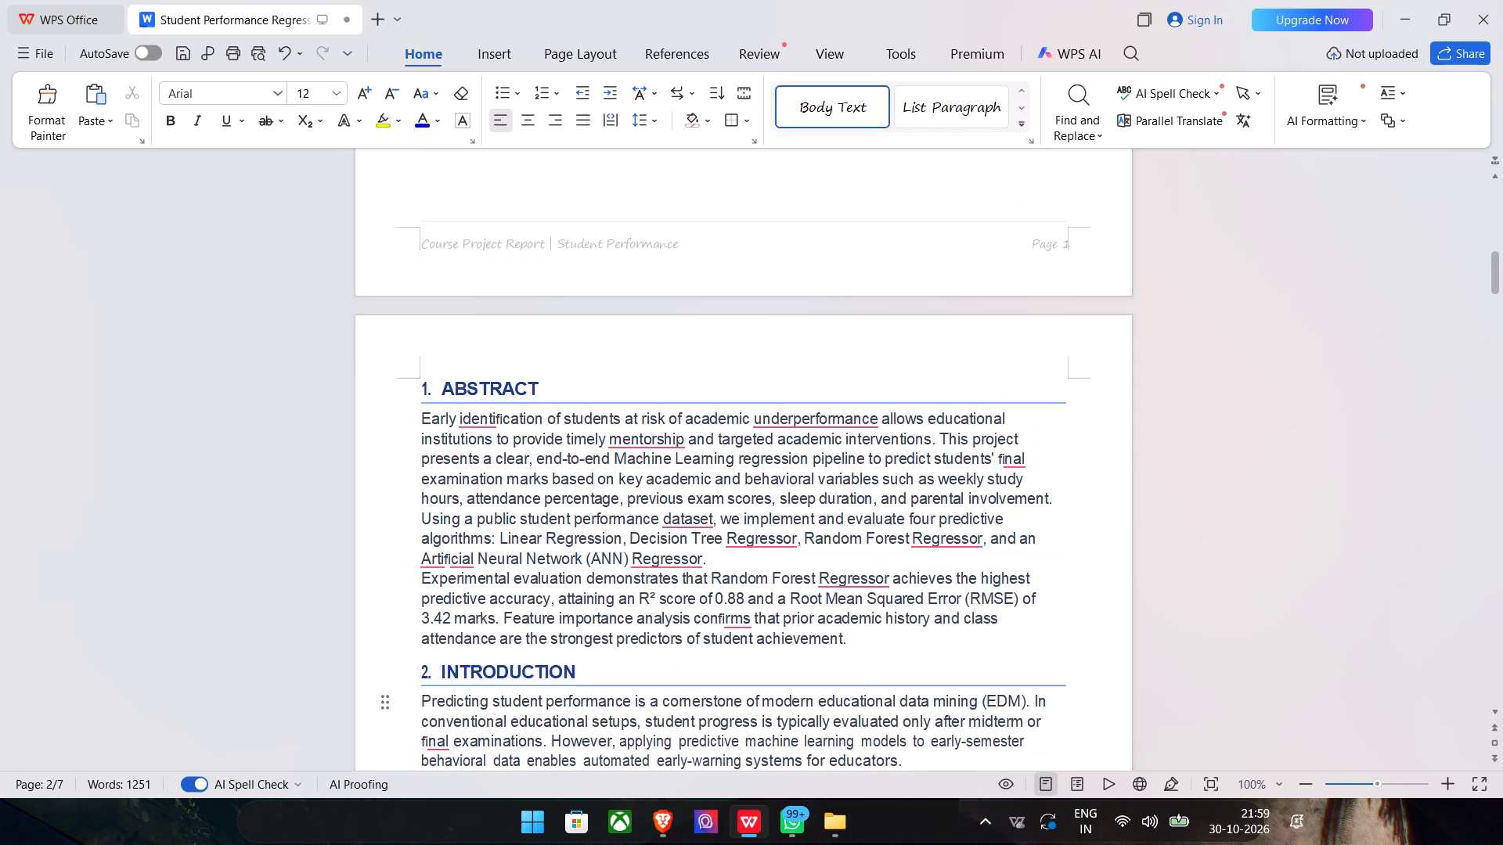
scroll(860, 516, "down", 9)
left_click_drag(417, 354, 592, 416)
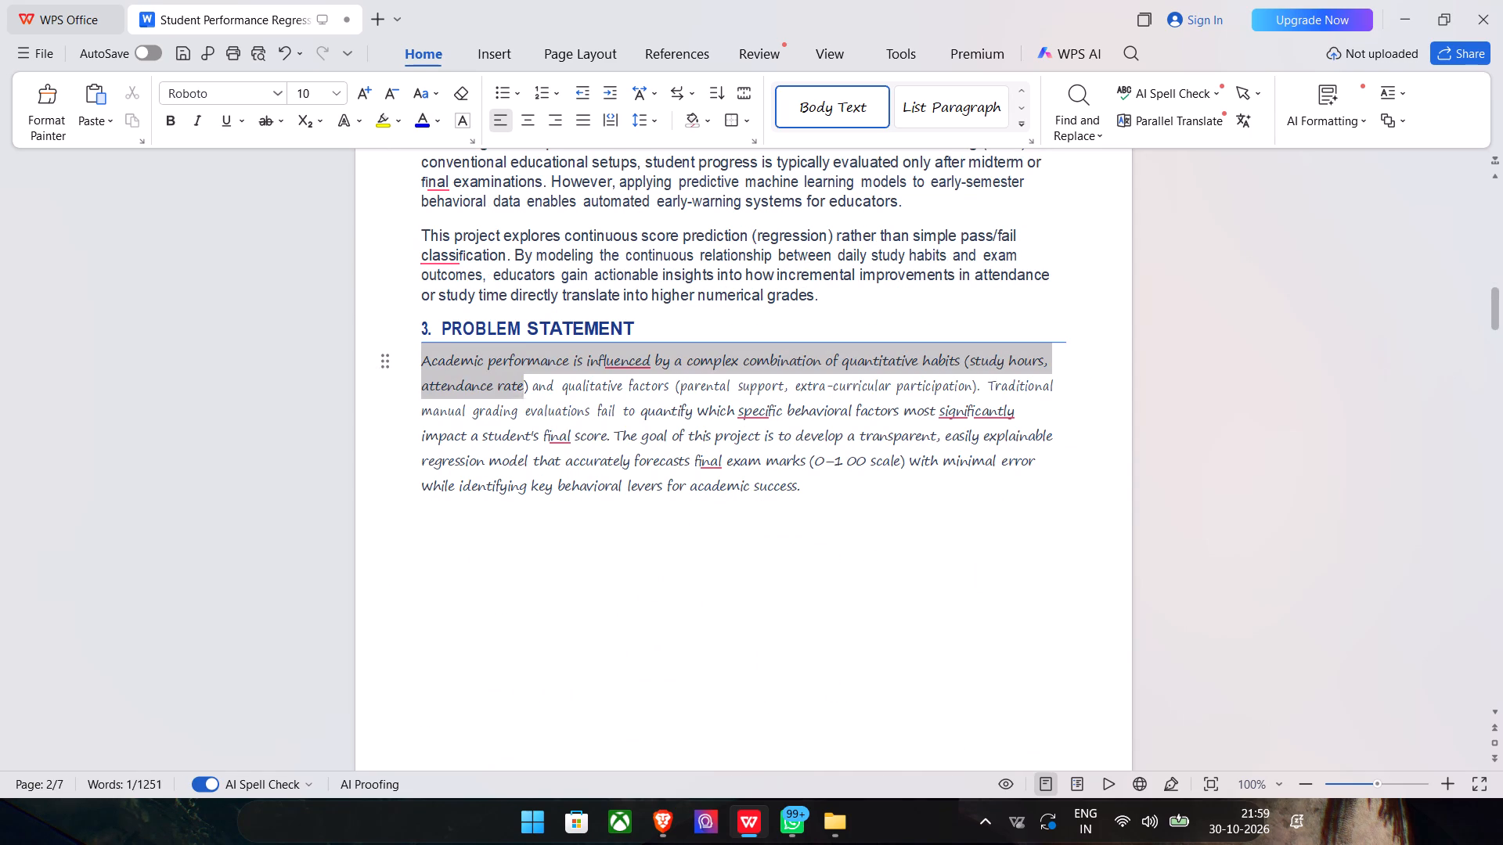
left_click_drag(592, 416, 827, 498)
left_click(755, 517)
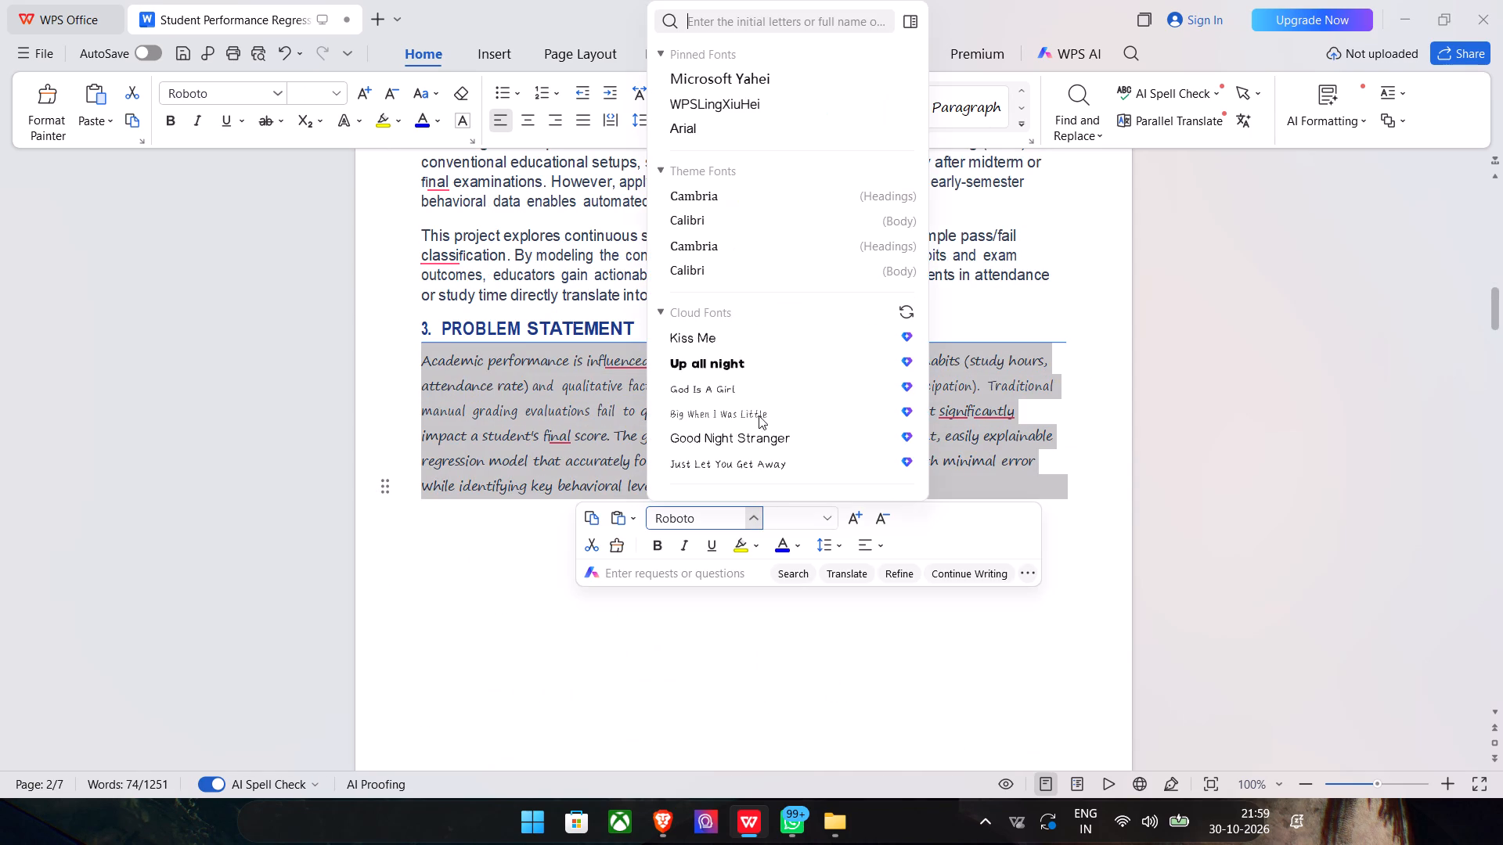
scroll(756, 386, "down", 5)
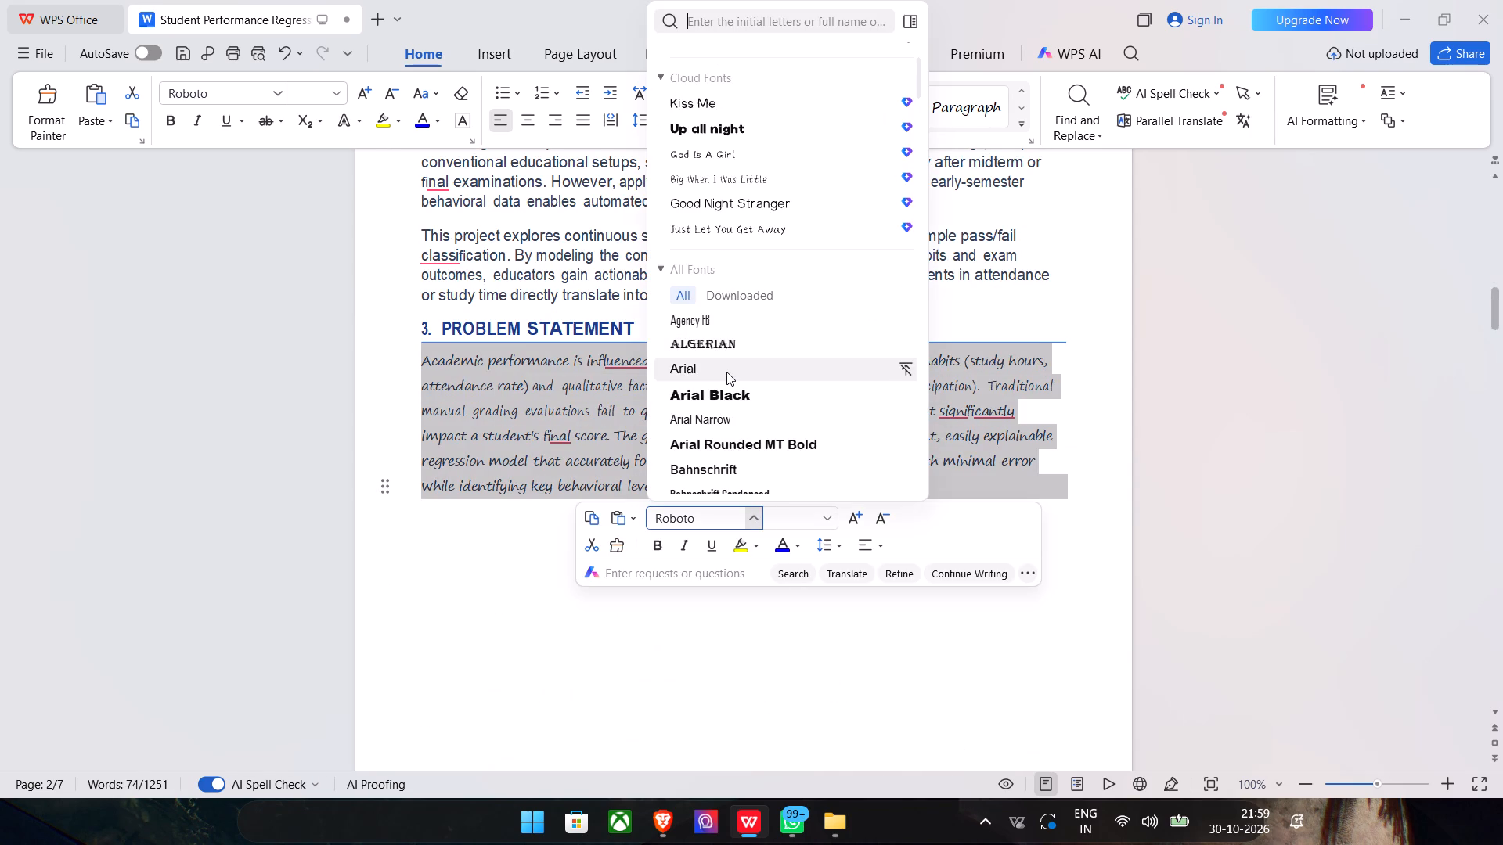
left_click(726, 372)
triple_click(862, 518)
left_click(862, 518)
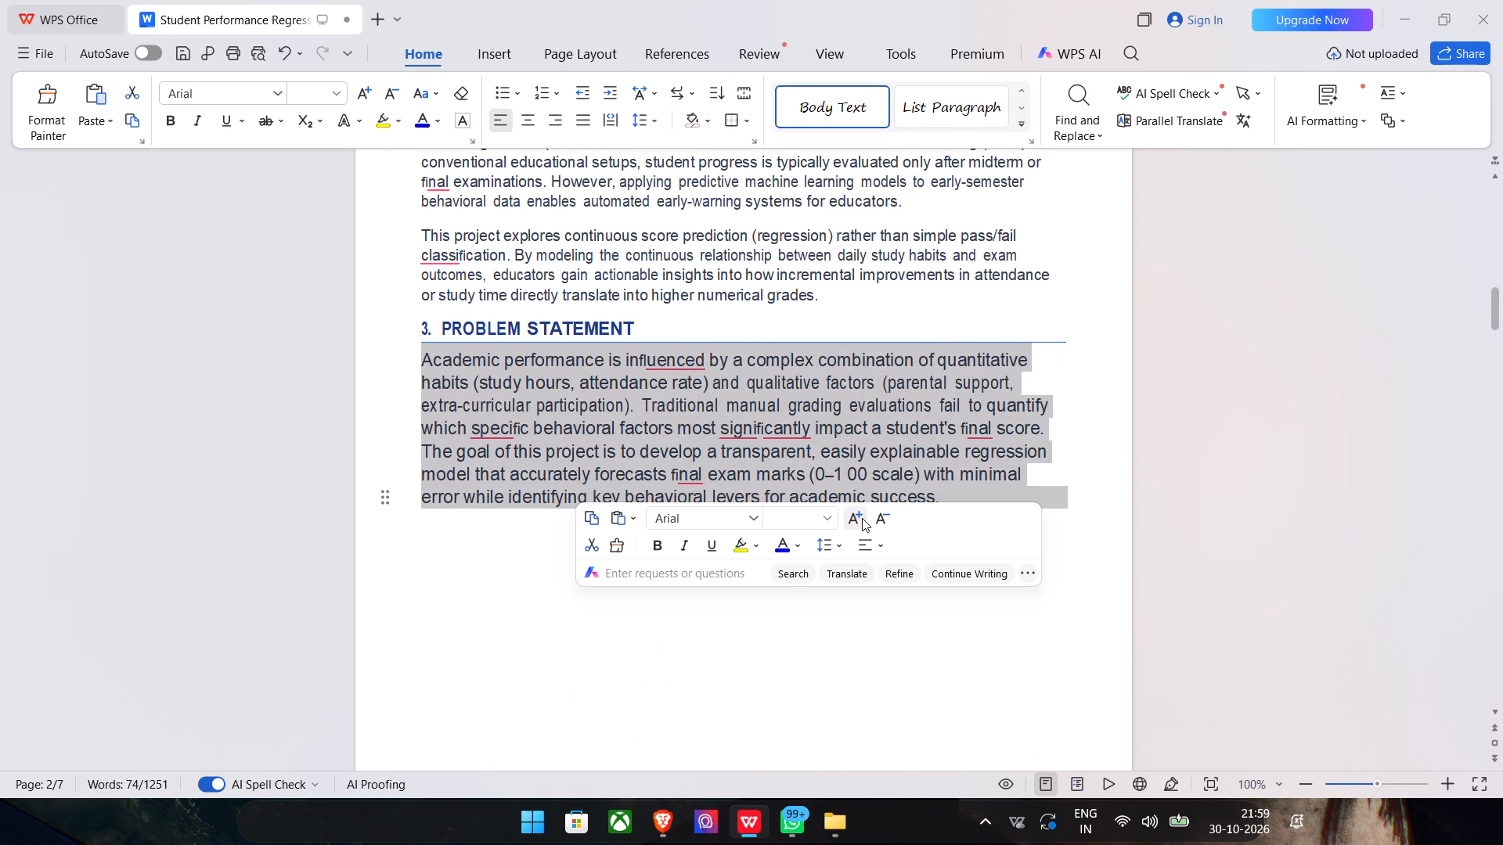
Examine the reformatted Introduction and Problem Statement paragraphs on page 2.
left_click(1070, 384)
scroll(1070, 398, "up", 4)
scroll(1094, 451, "down", 4)
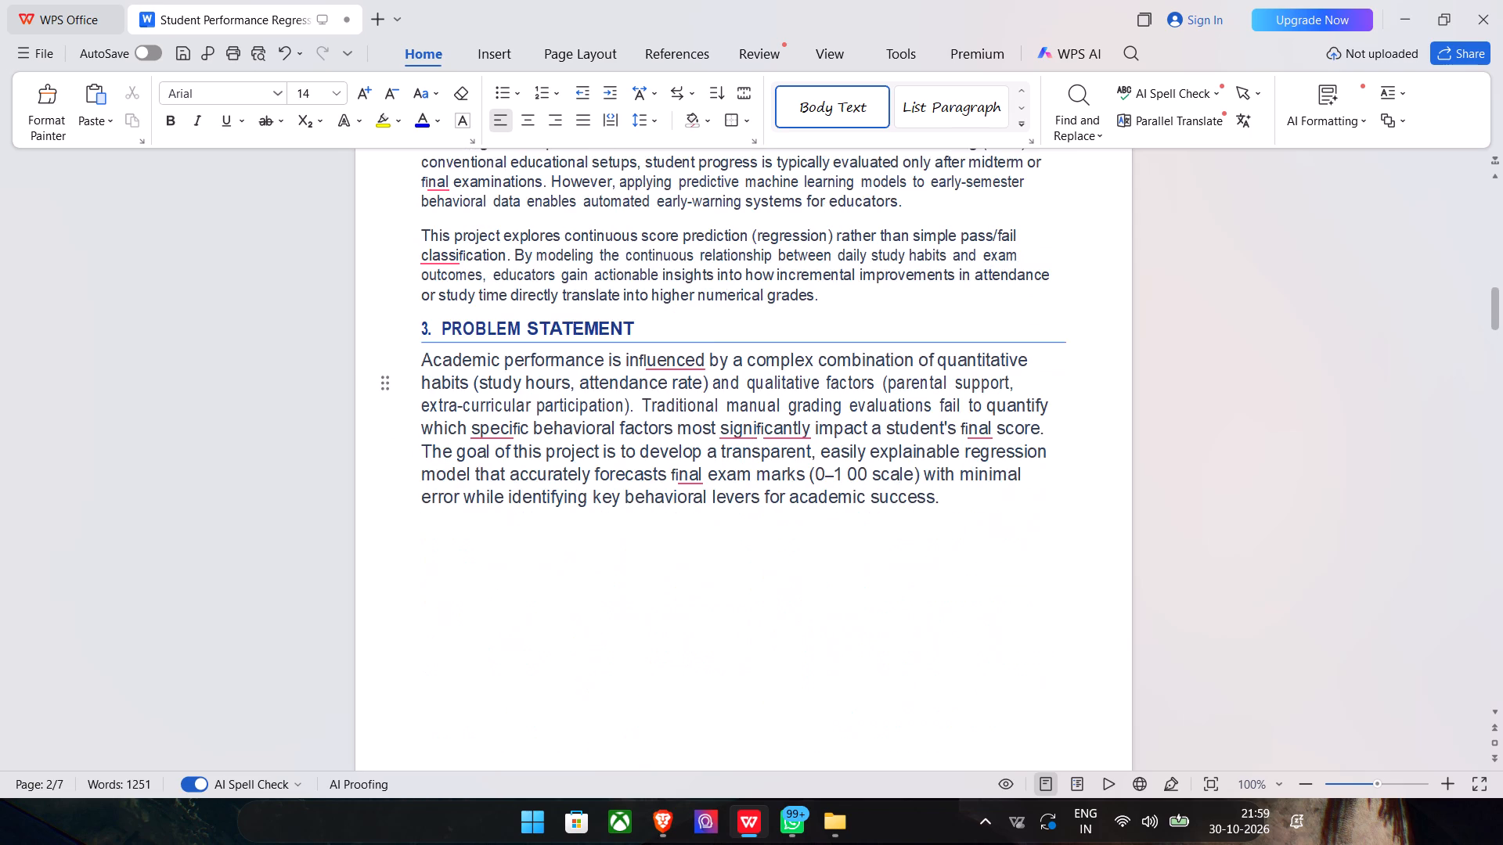
scroll(878, 552, "up", 5)
scroll(853, 598, "down", 8)
scroll(853, 599, "up", 4)
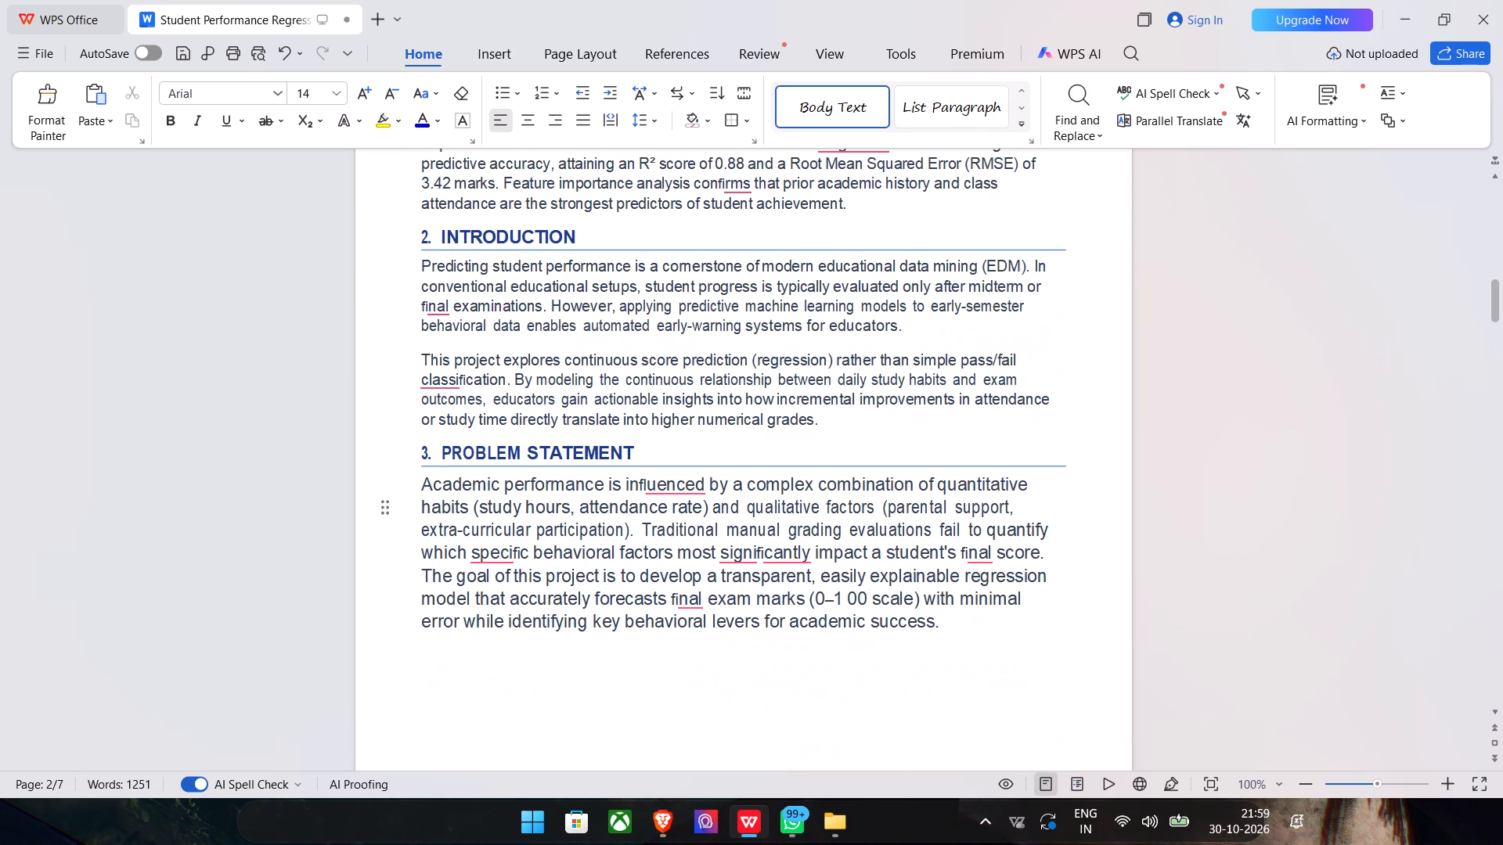
scroll(853, 599, "down", 12)
scroll(503, 410, "up", 4)
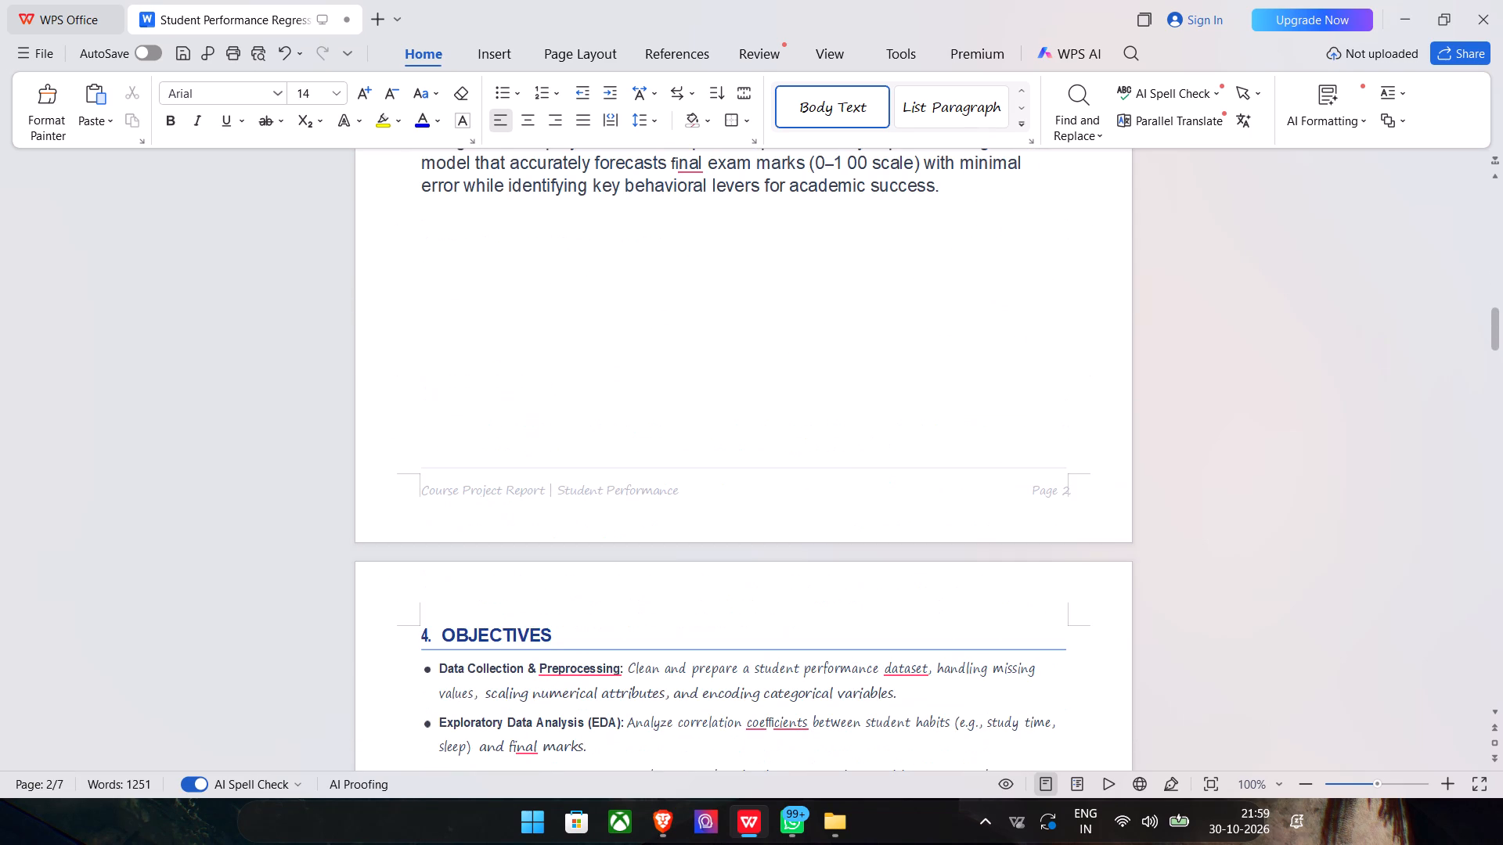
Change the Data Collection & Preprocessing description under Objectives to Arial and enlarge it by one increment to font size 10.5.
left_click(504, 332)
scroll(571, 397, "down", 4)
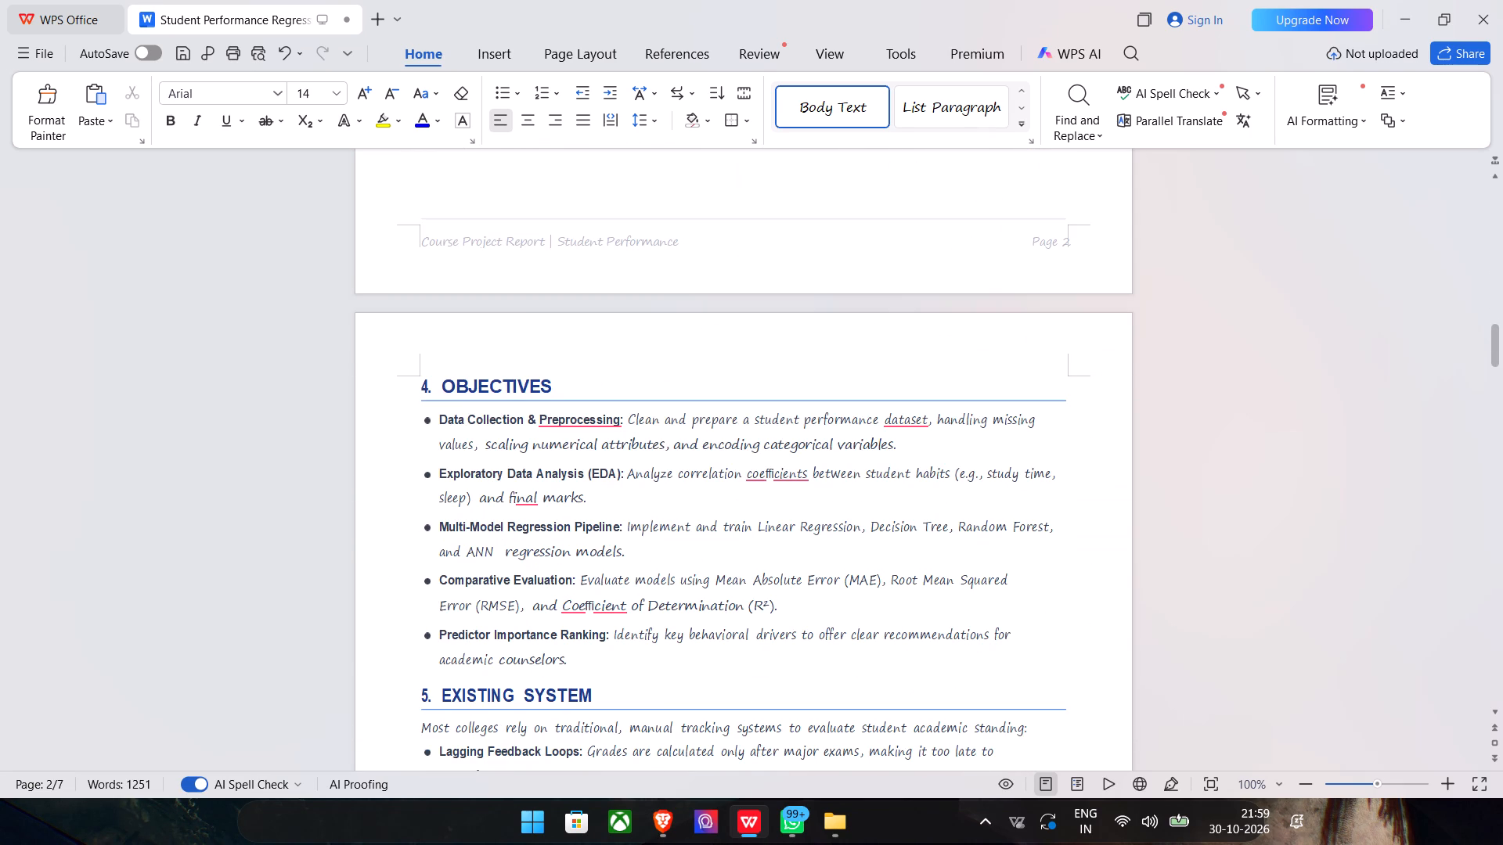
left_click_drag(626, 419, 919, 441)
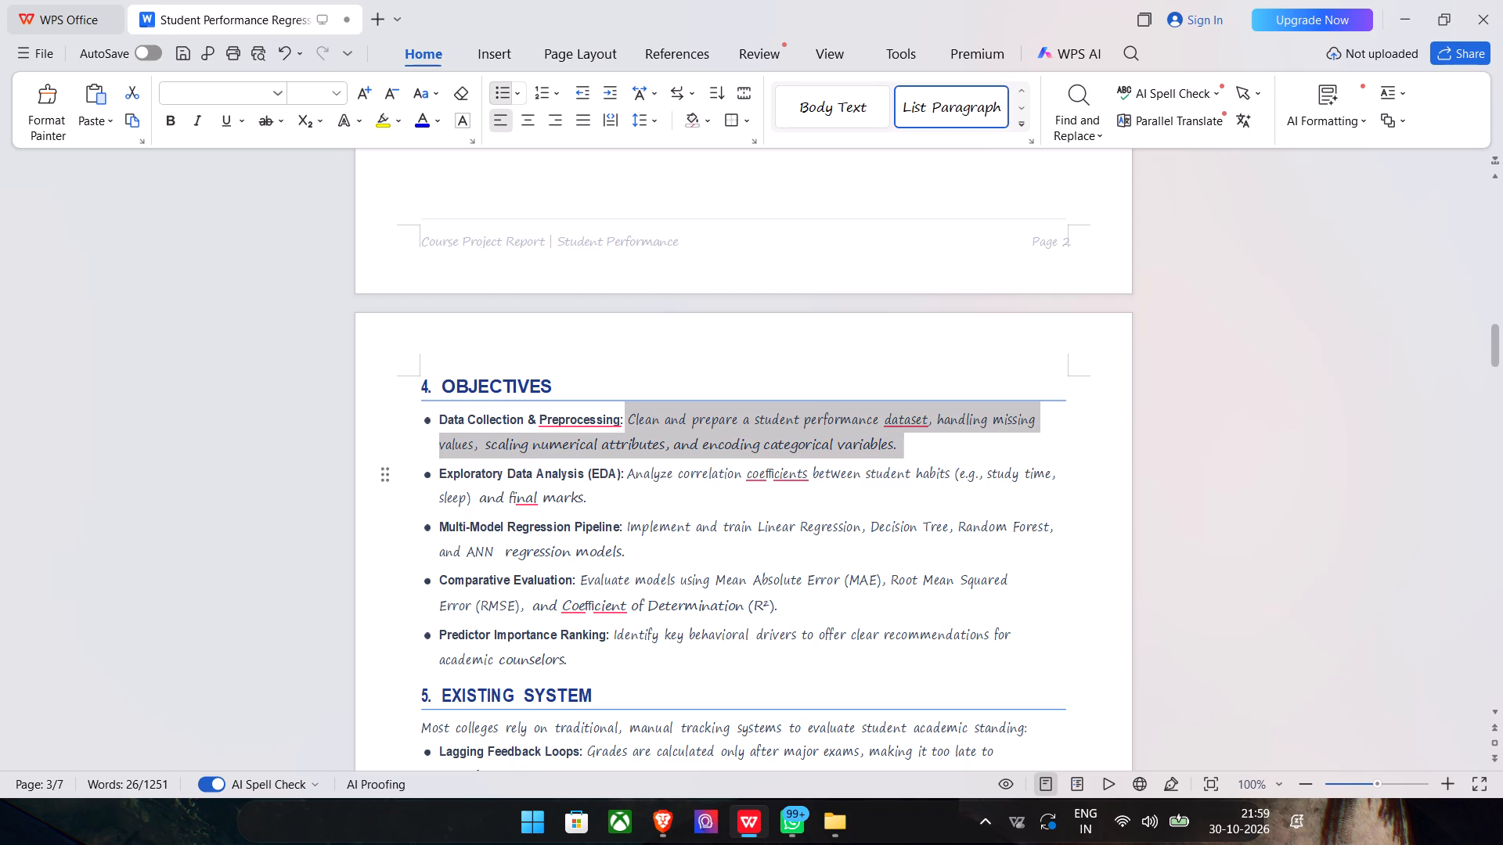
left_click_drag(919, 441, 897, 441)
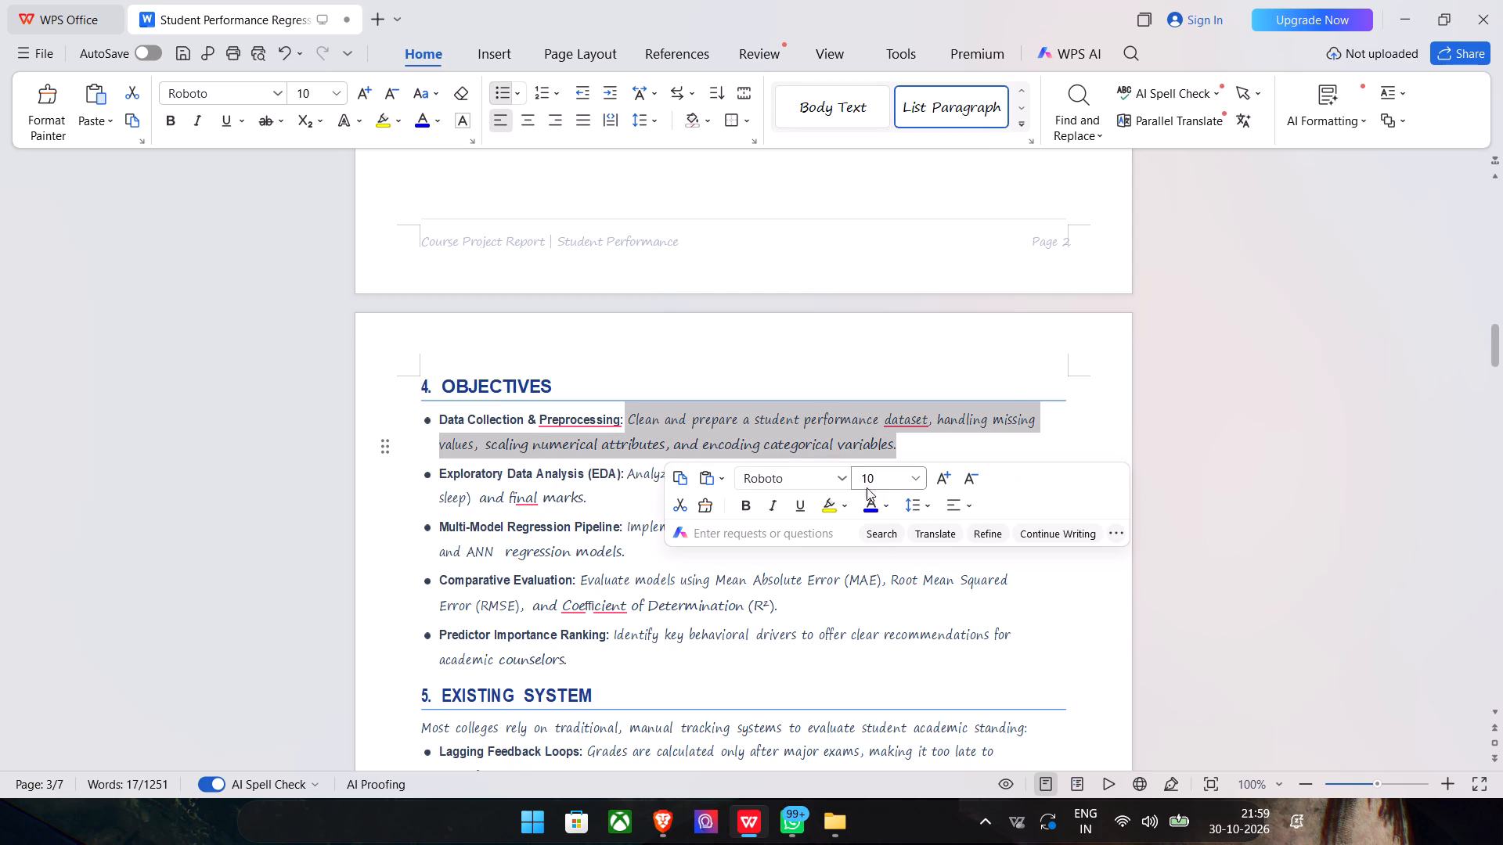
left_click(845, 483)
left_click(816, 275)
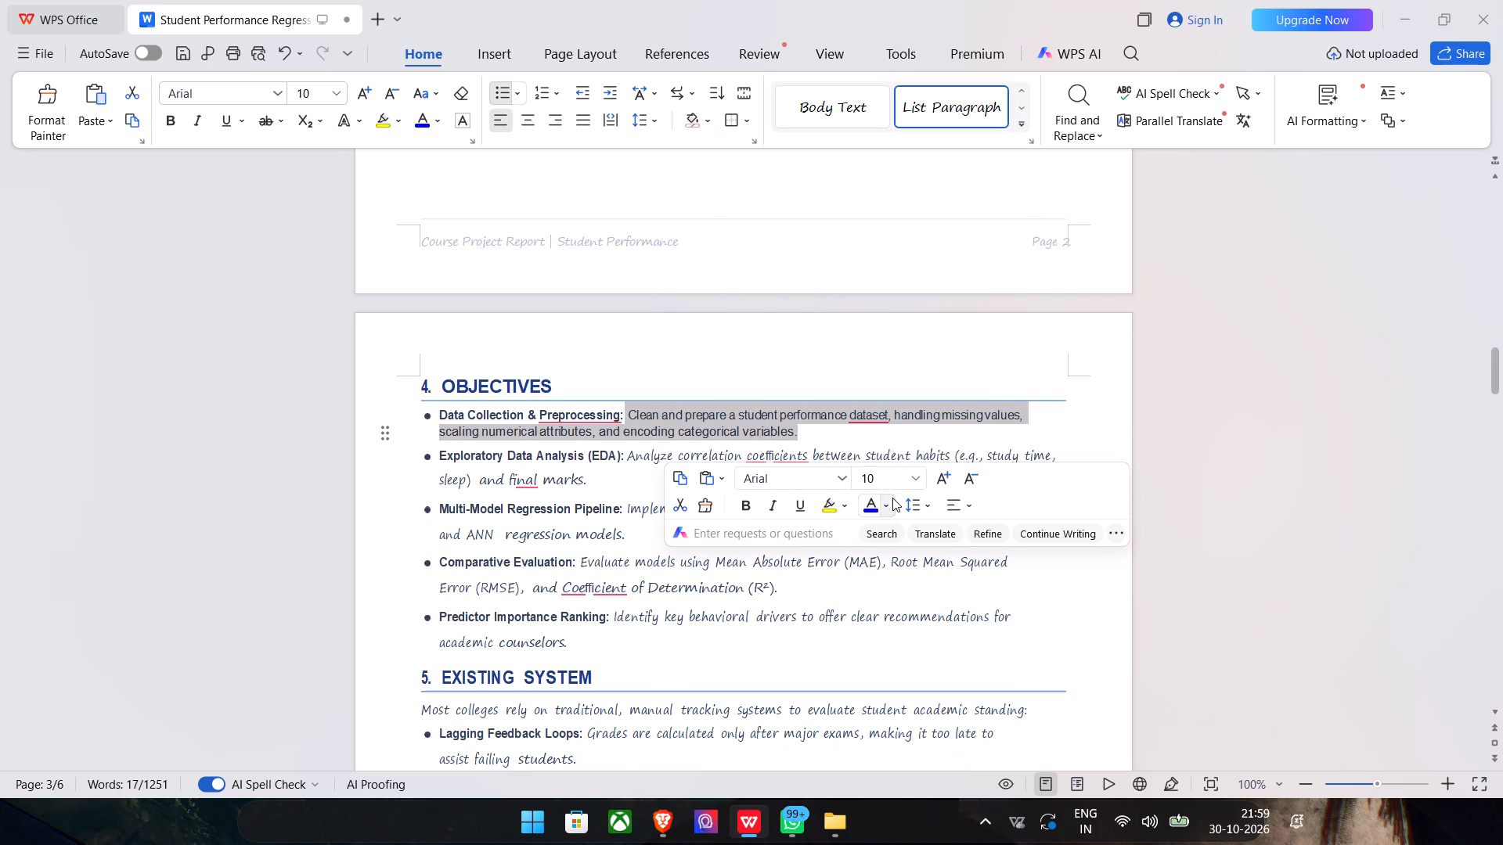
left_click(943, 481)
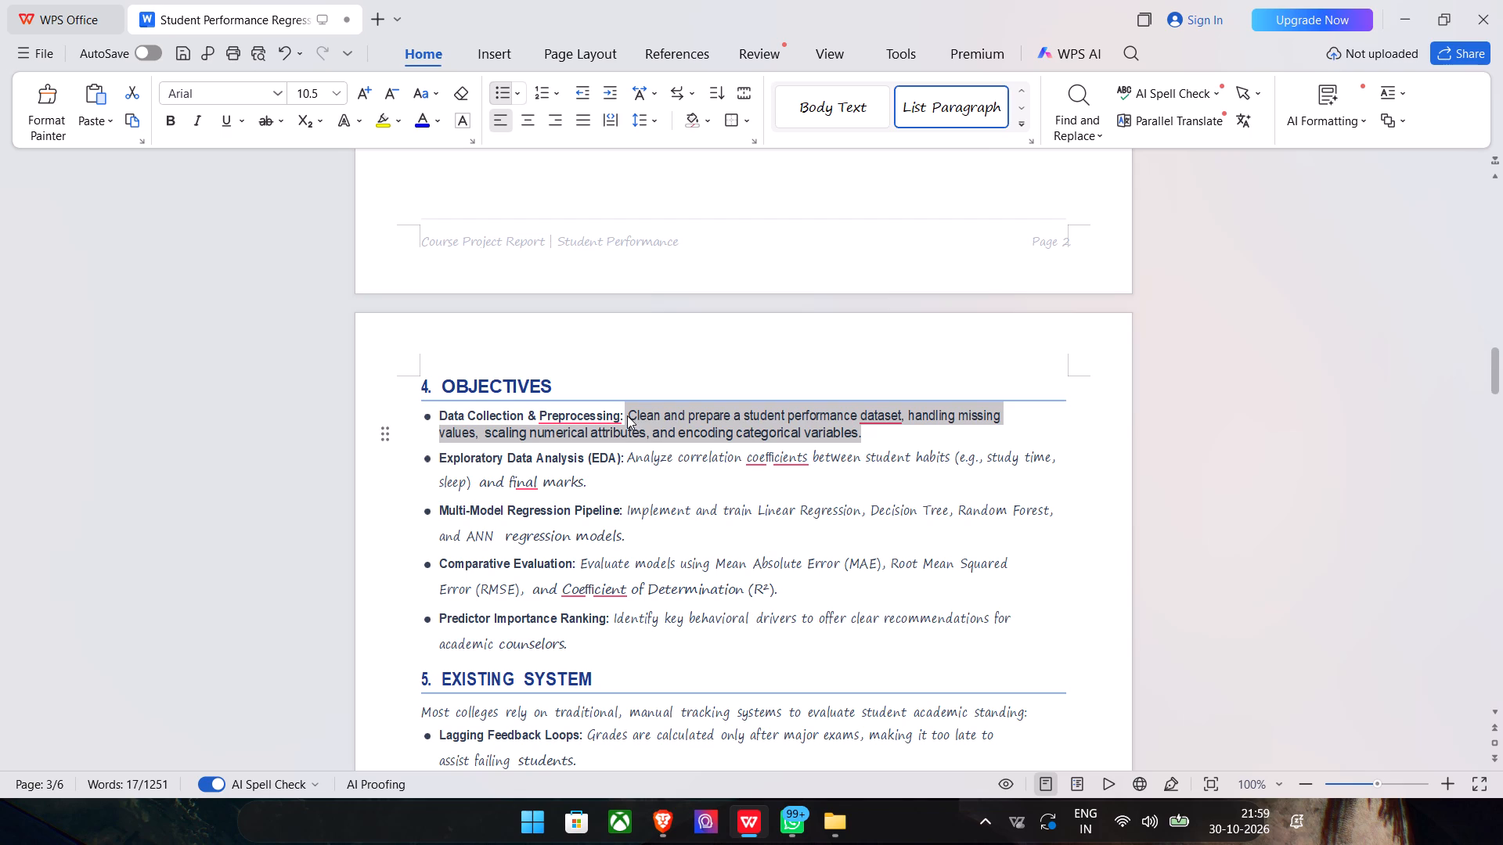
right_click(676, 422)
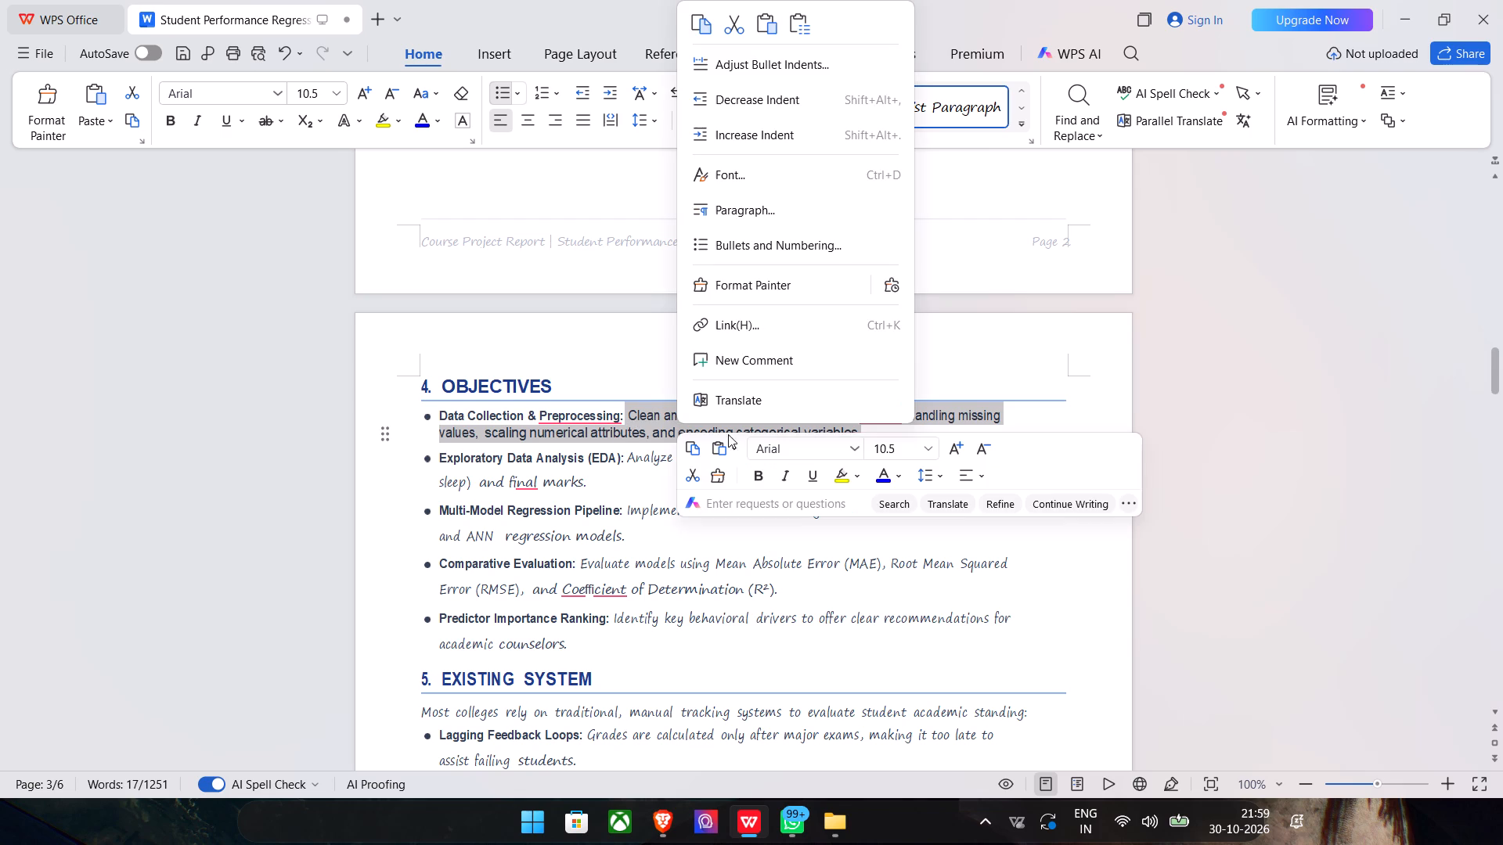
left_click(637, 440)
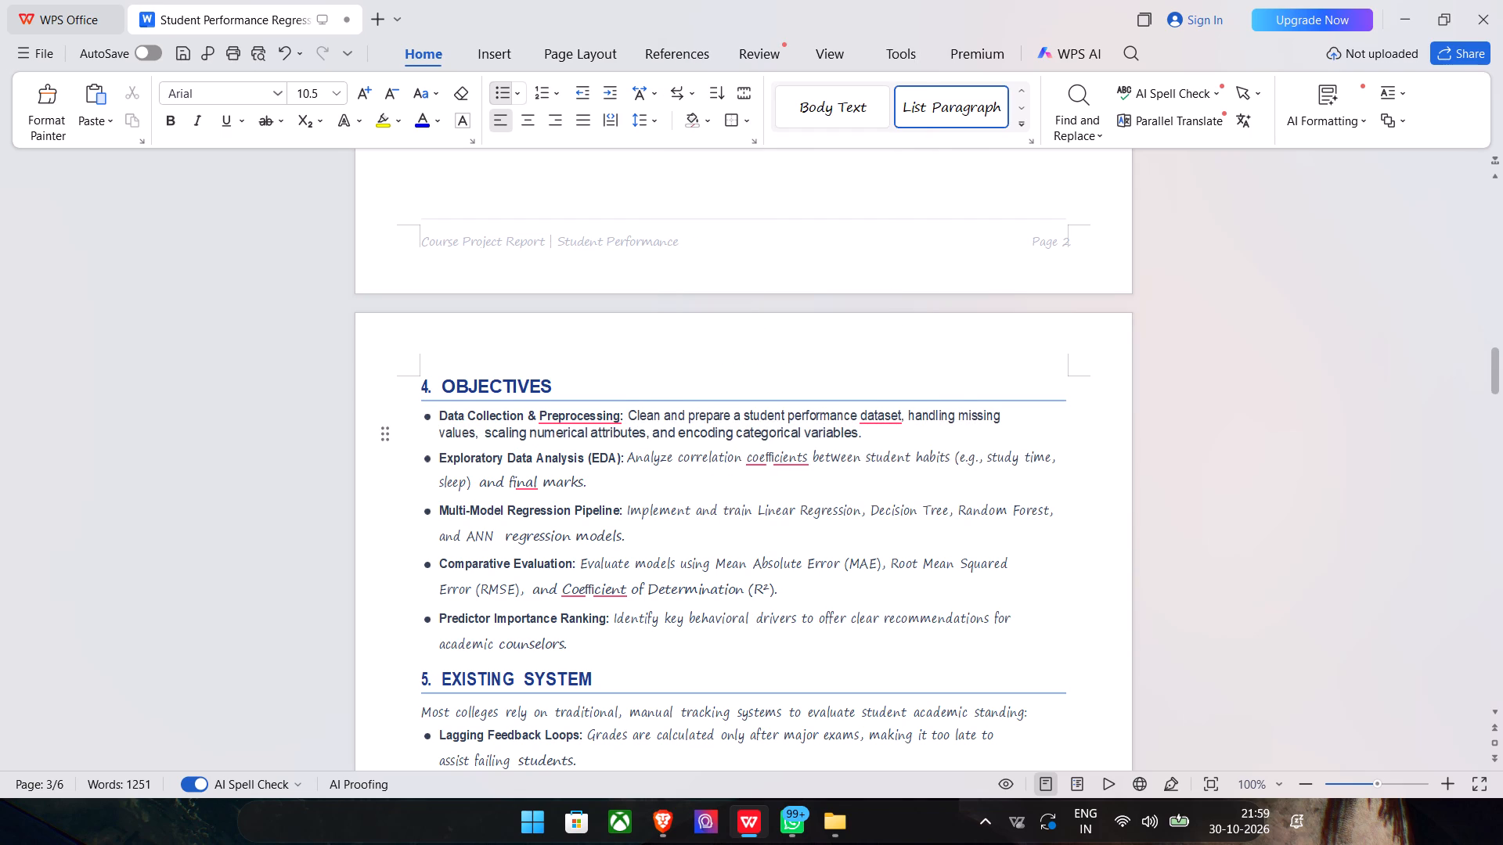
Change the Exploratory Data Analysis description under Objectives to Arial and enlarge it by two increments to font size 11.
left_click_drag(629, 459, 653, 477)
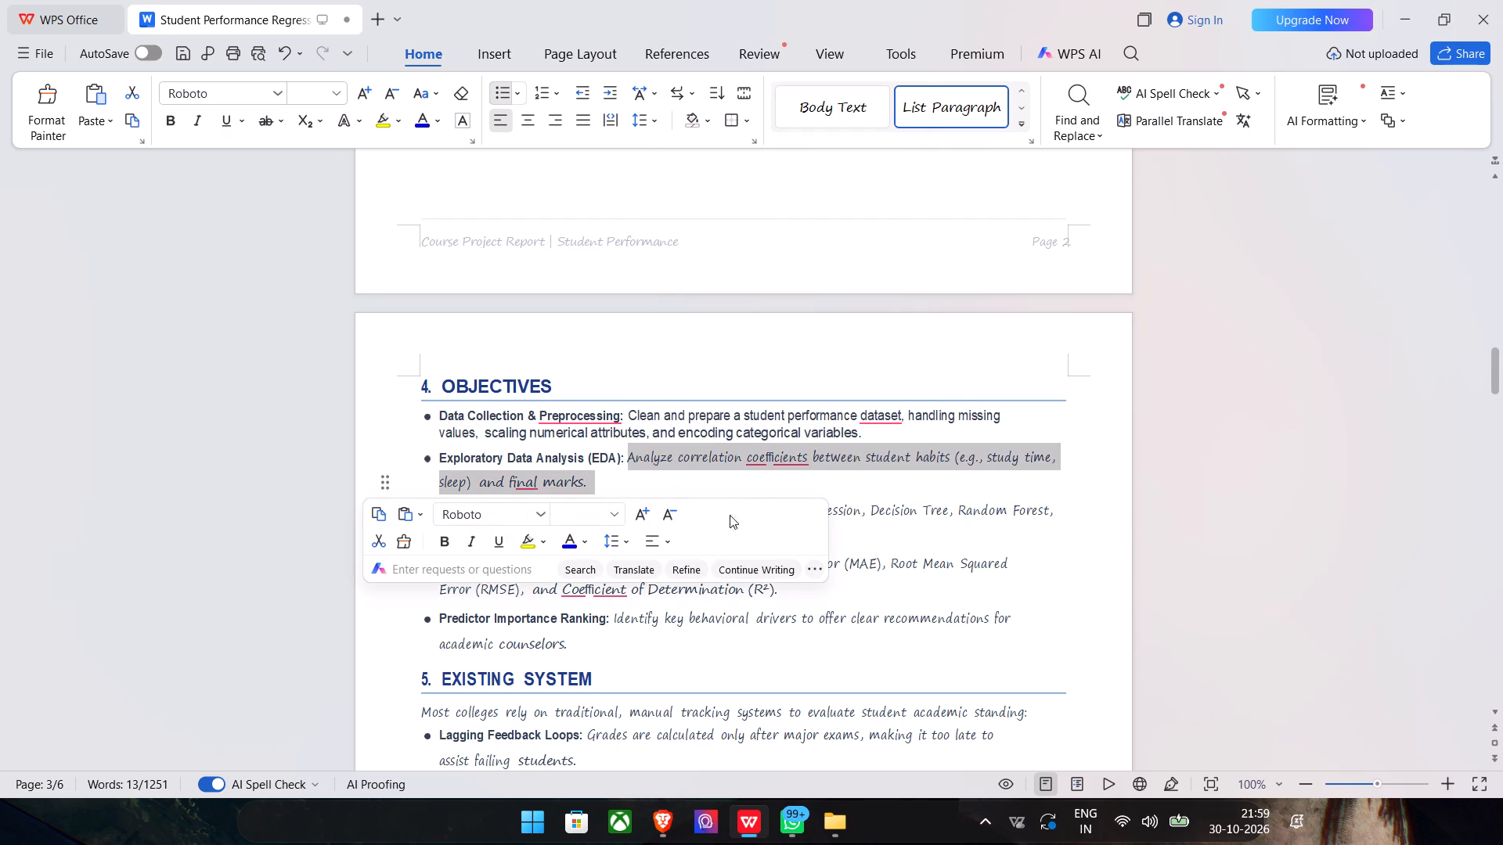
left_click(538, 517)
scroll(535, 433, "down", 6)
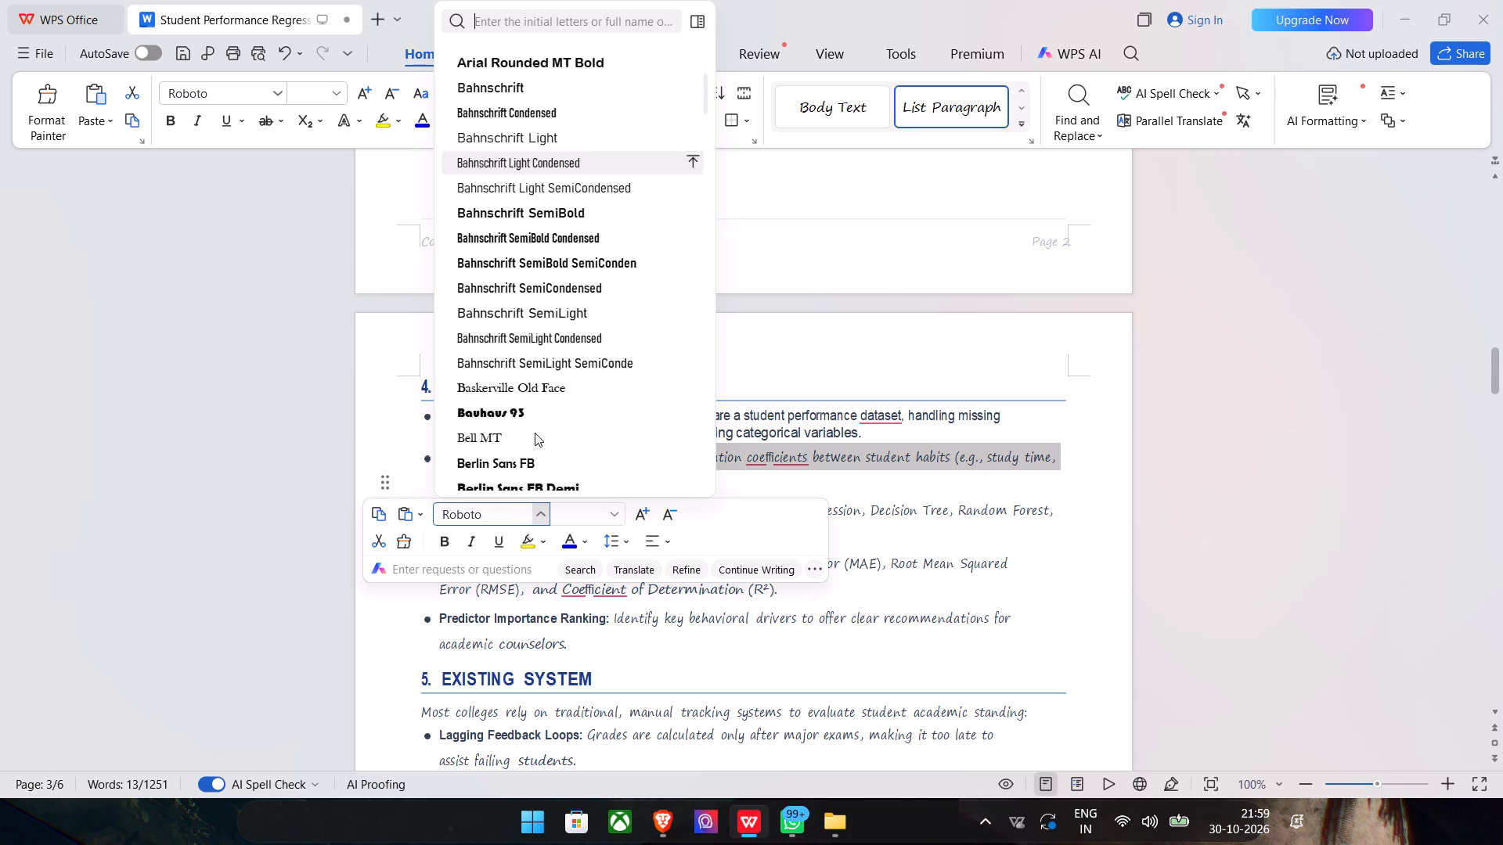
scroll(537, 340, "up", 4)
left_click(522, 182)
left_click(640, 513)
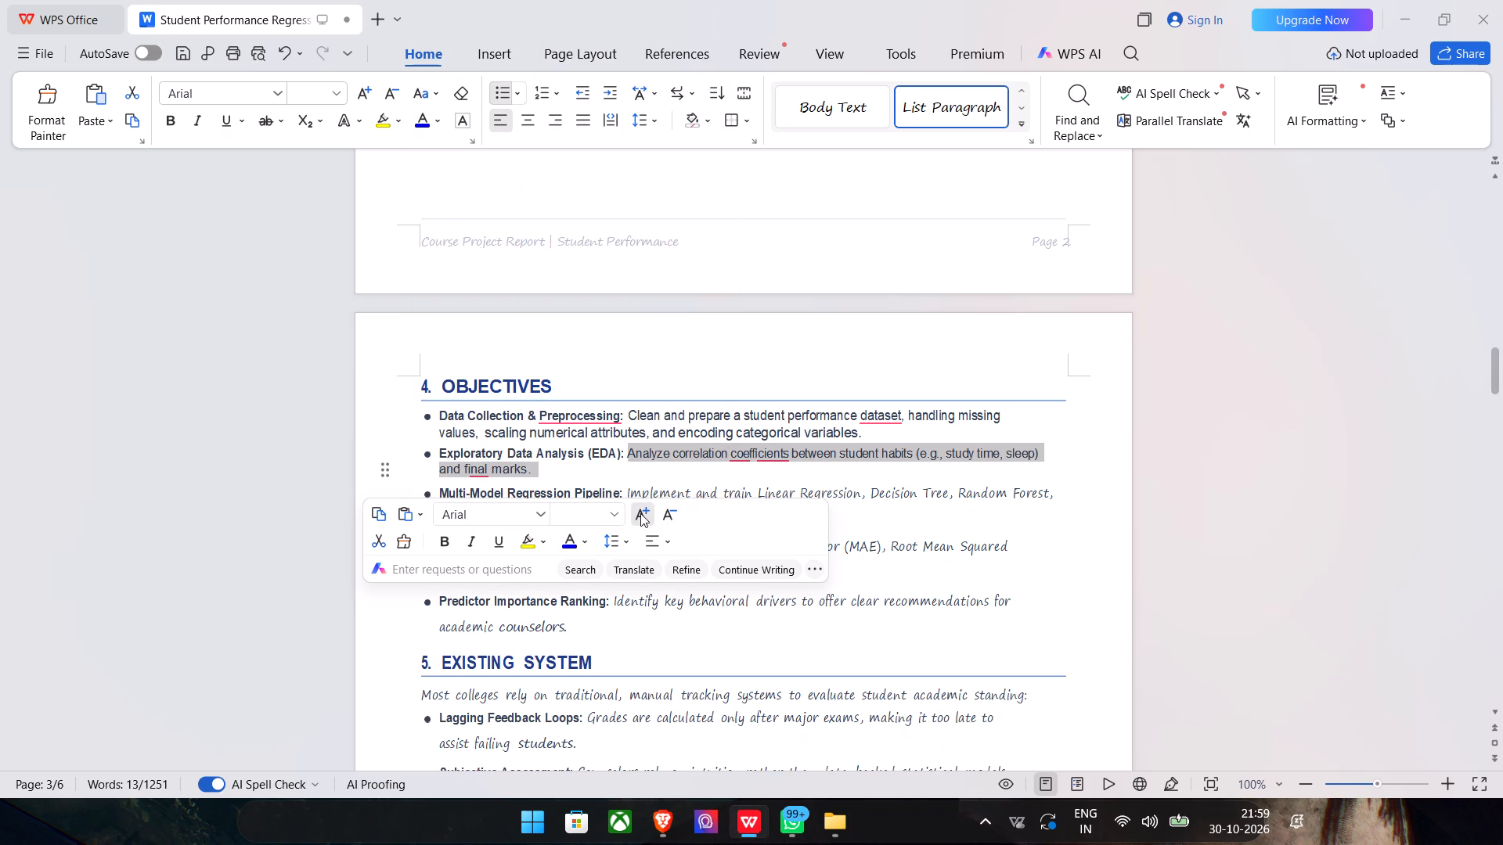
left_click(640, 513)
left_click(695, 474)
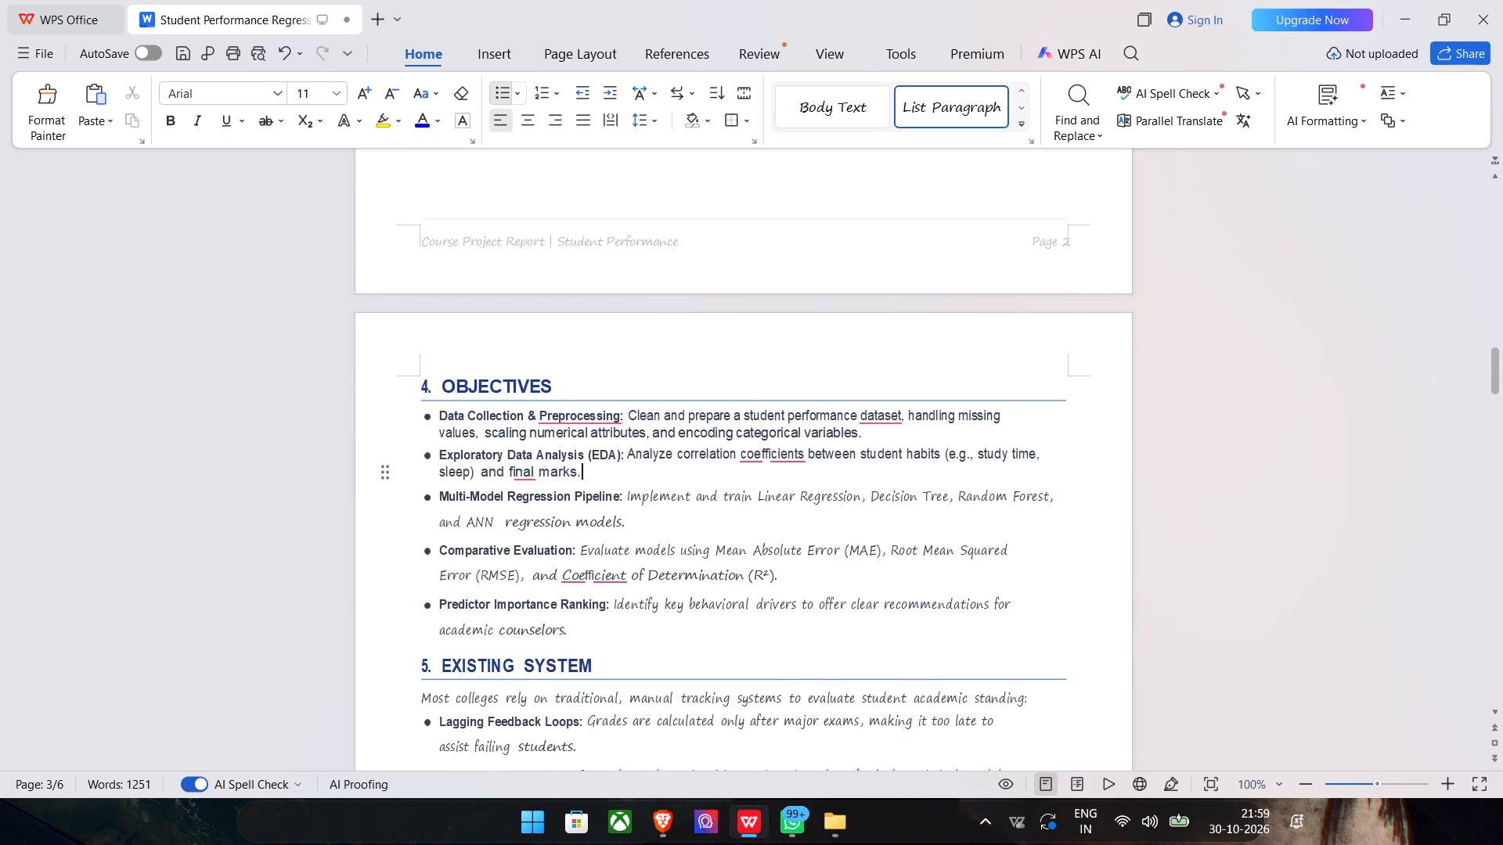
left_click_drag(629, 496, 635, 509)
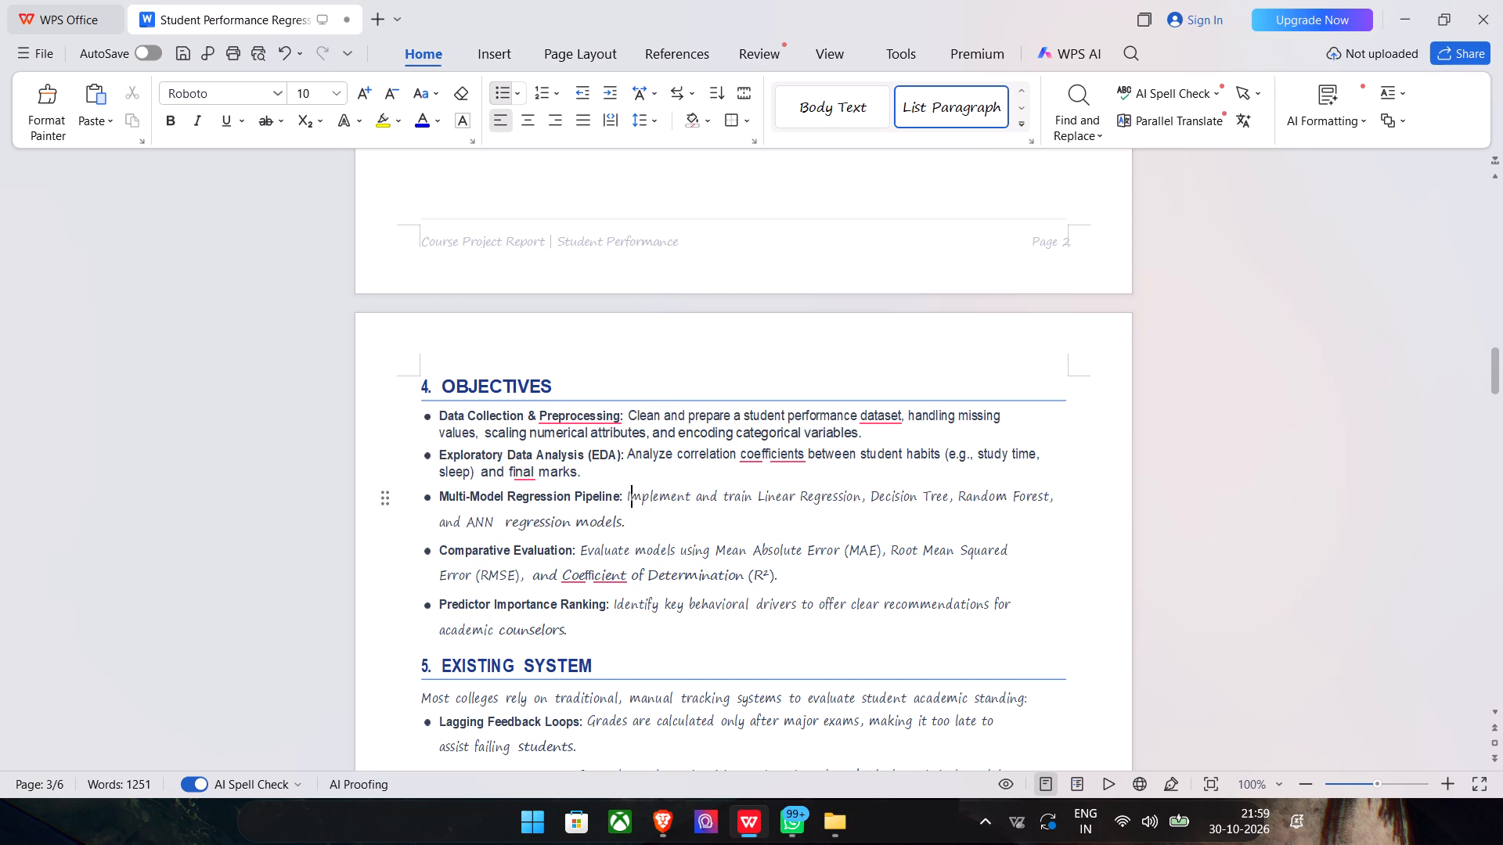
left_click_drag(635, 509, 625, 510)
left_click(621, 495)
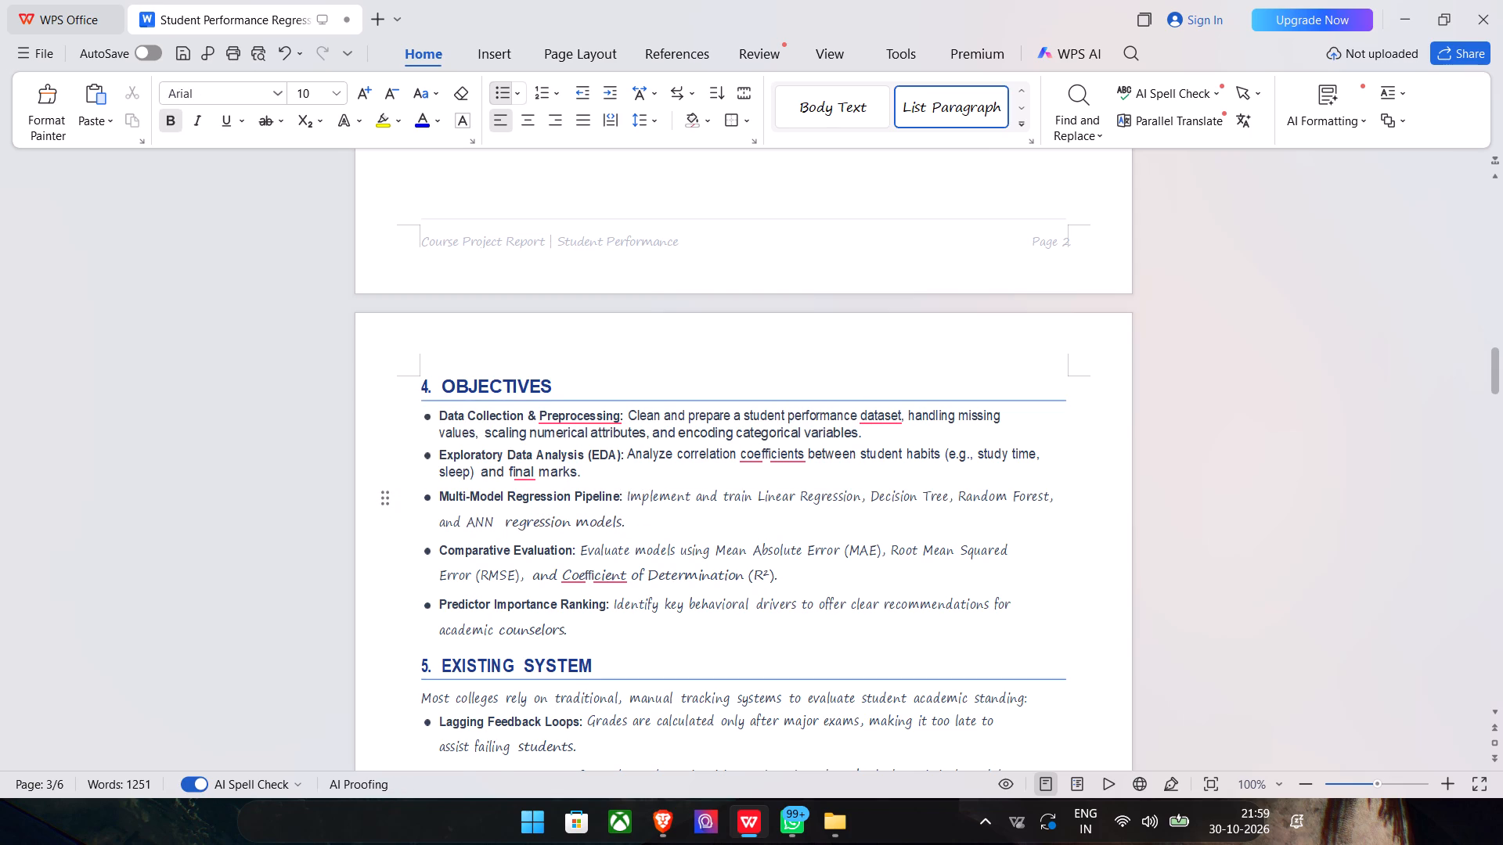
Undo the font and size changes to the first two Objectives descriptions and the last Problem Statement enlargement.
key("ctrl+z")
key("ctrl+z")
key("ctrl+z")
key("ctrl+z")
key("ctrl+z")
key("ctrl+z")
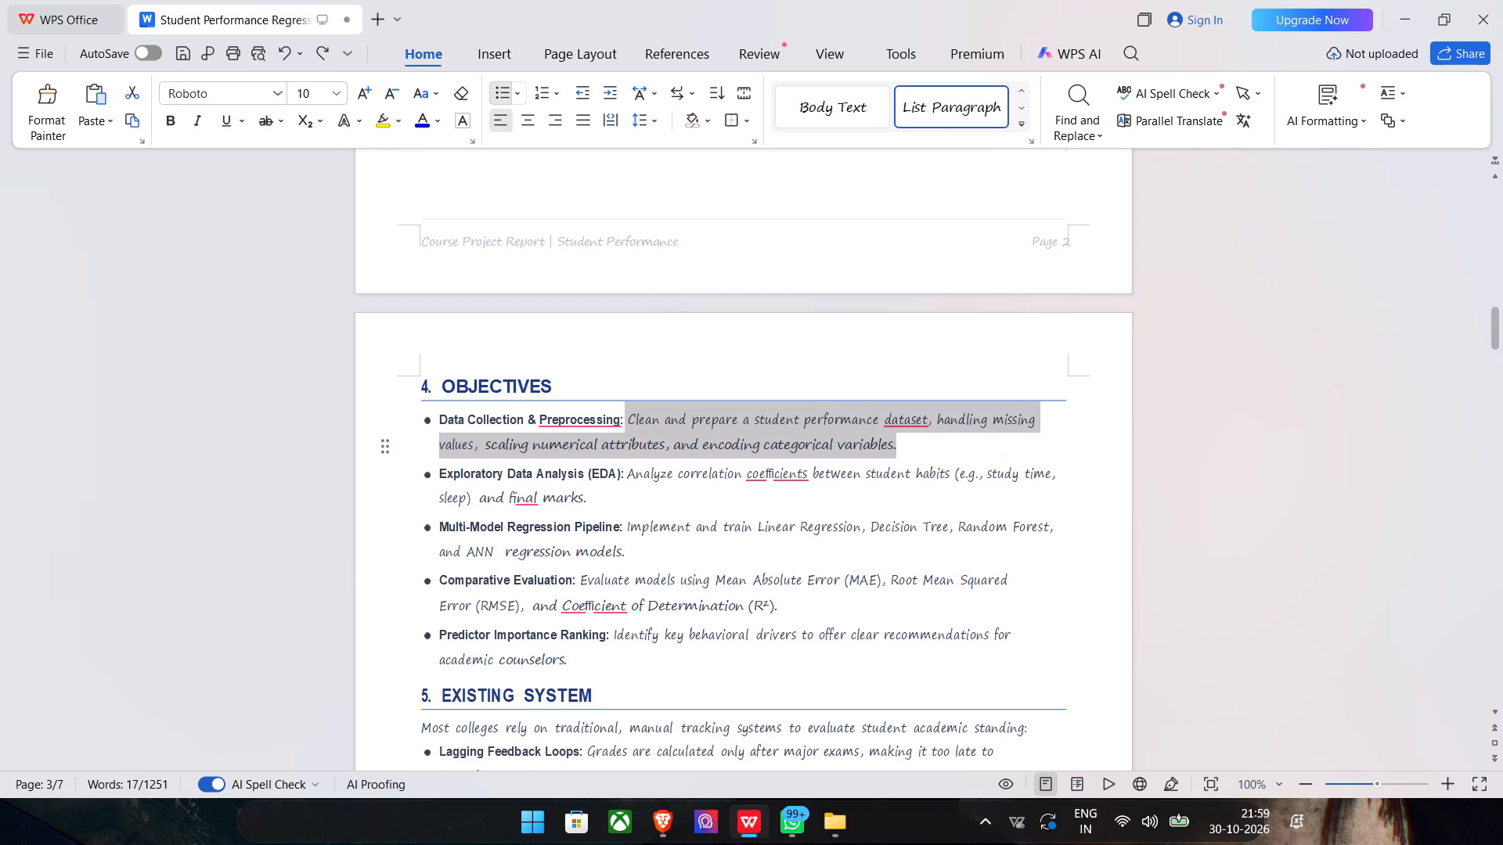
Enlarge the Problem Statement paragraph by one increment to font size 14.
scroll(674, 375, "up", 6)
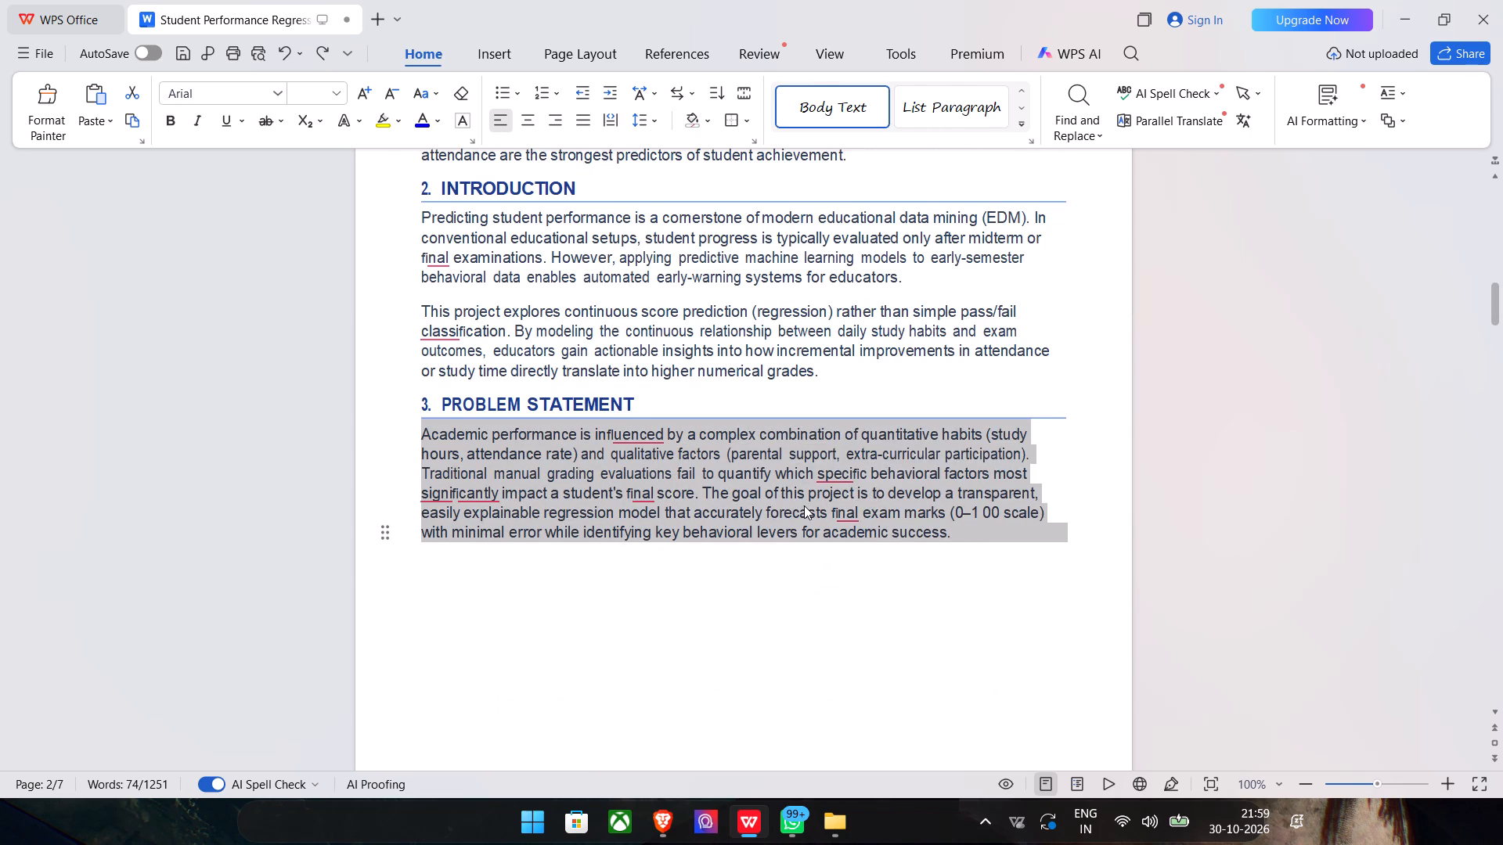
right_click(804, 505)
left_click(1087, 527)
left_click(629, 652)
Enlarge the Data Collection & Preprocessing description under Objectives by two increments to font size 11.
scroll(633, 647, "down", 6)
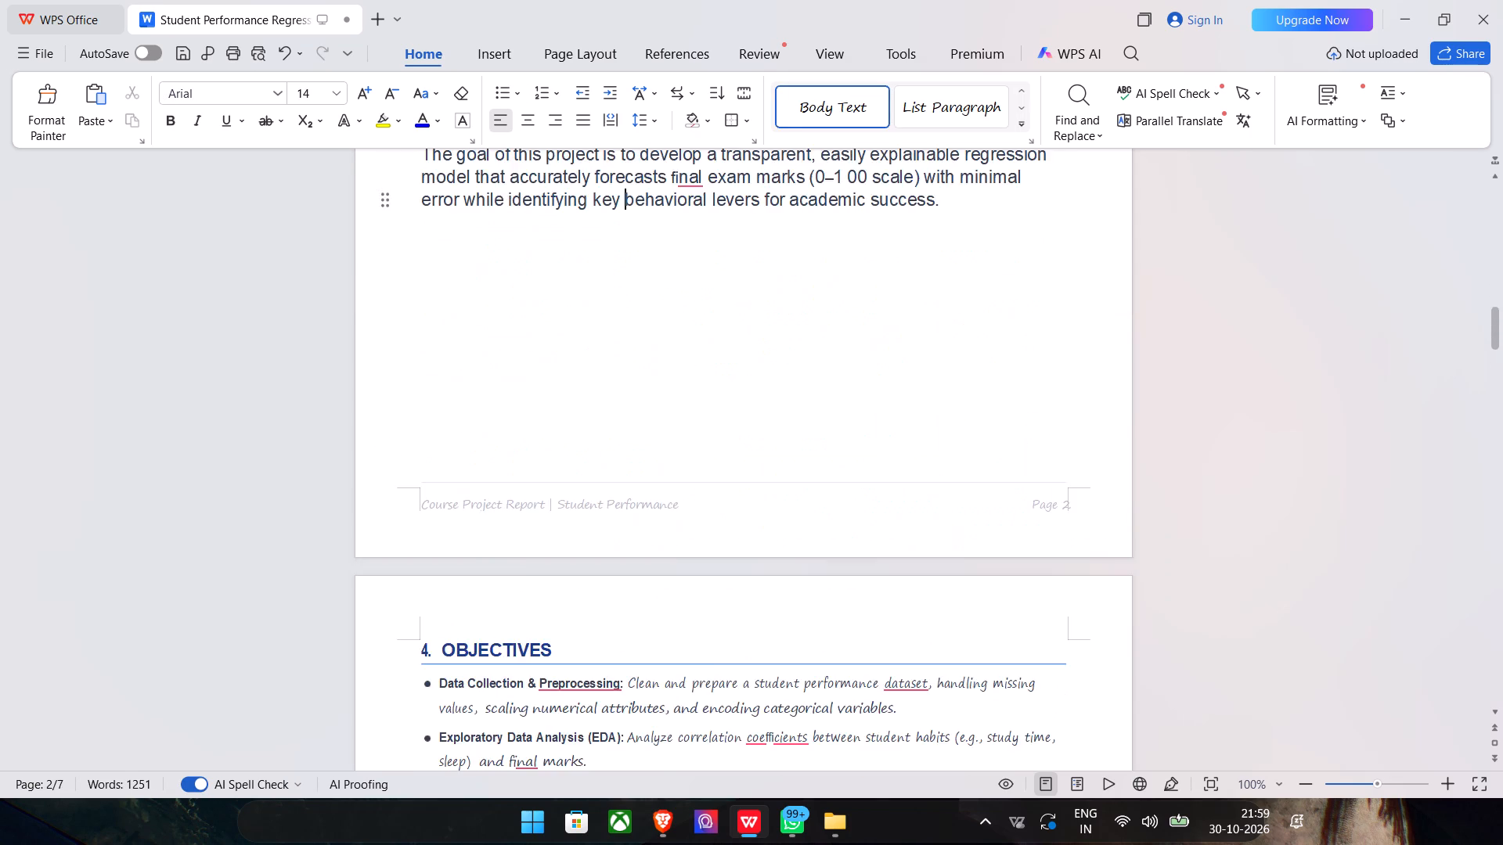
scroll(637, 644, "down", 5)
left_click_drag(629, 366, 912, 404)
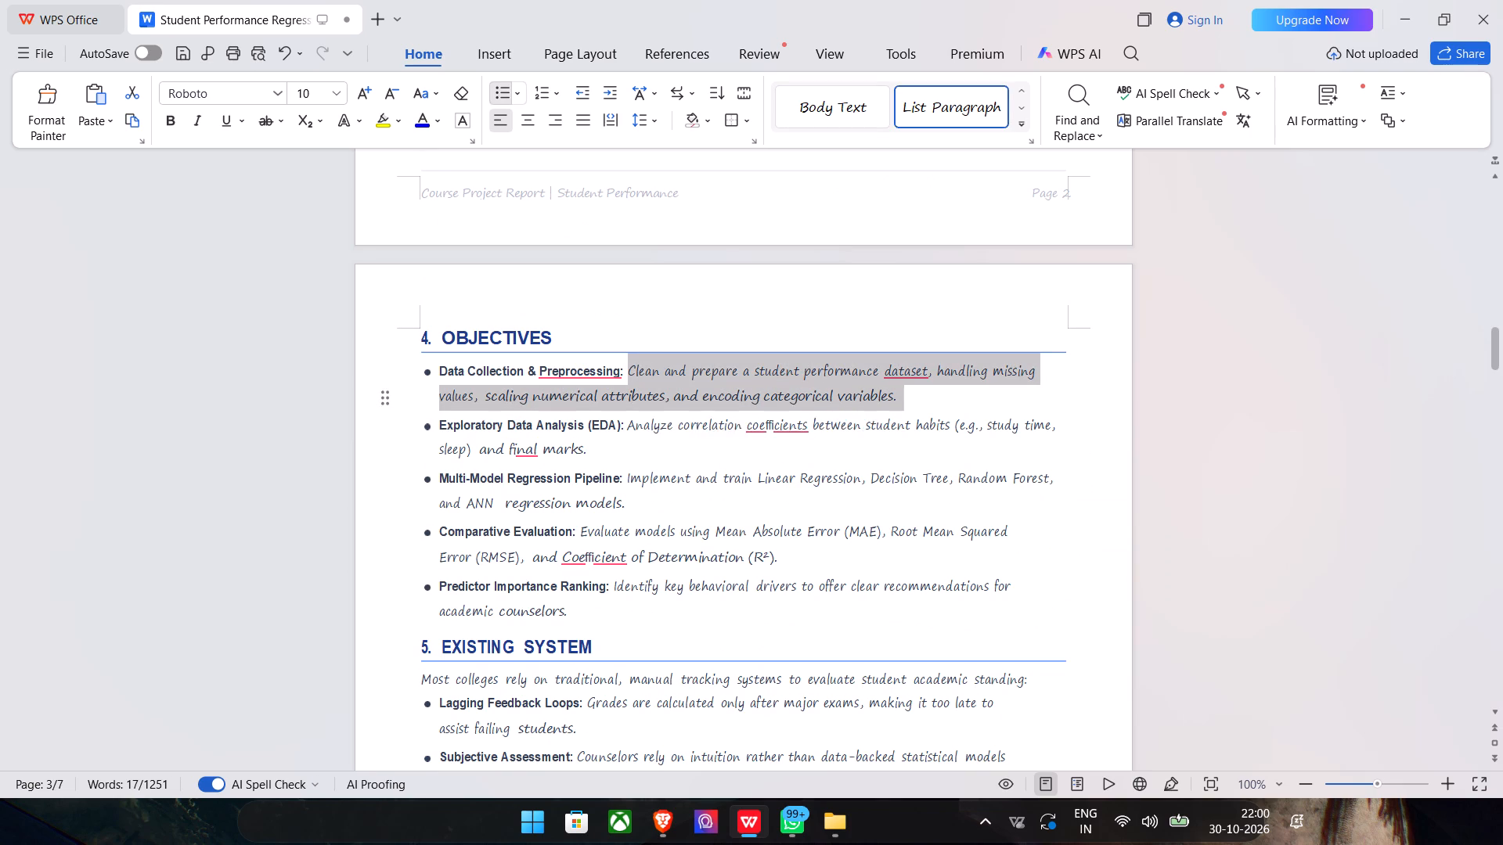
left_click_drag(912, 404, 904, 402)
left_click(940, 433)
left_click(941, 433)
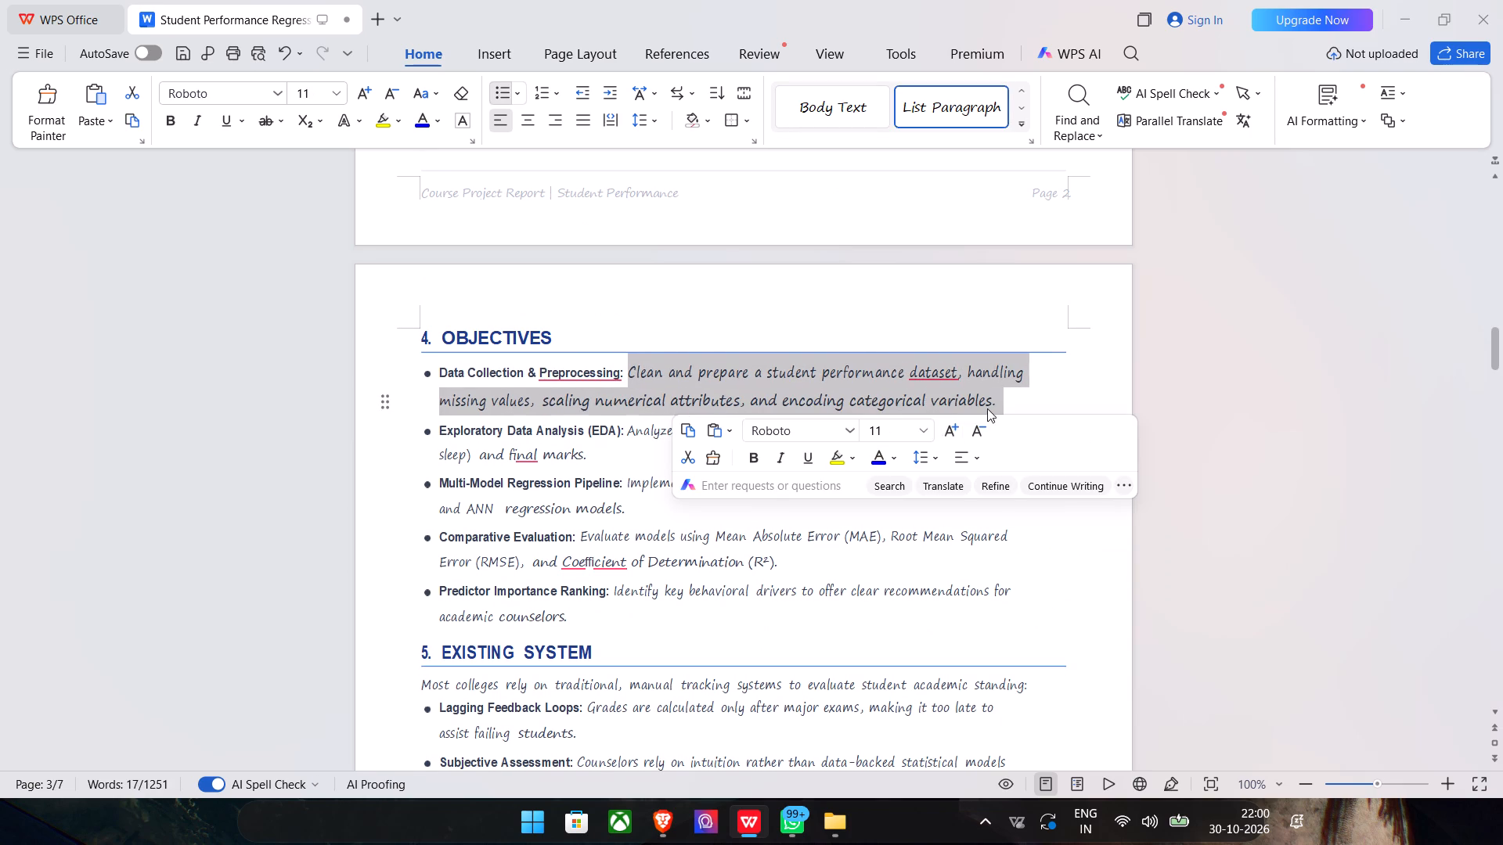
left_click(1043, 395)
Enlarge the Exploratory Data Analysis description under Objectives by two font size increments.
left_click_drag(625, 425, 658, 454)
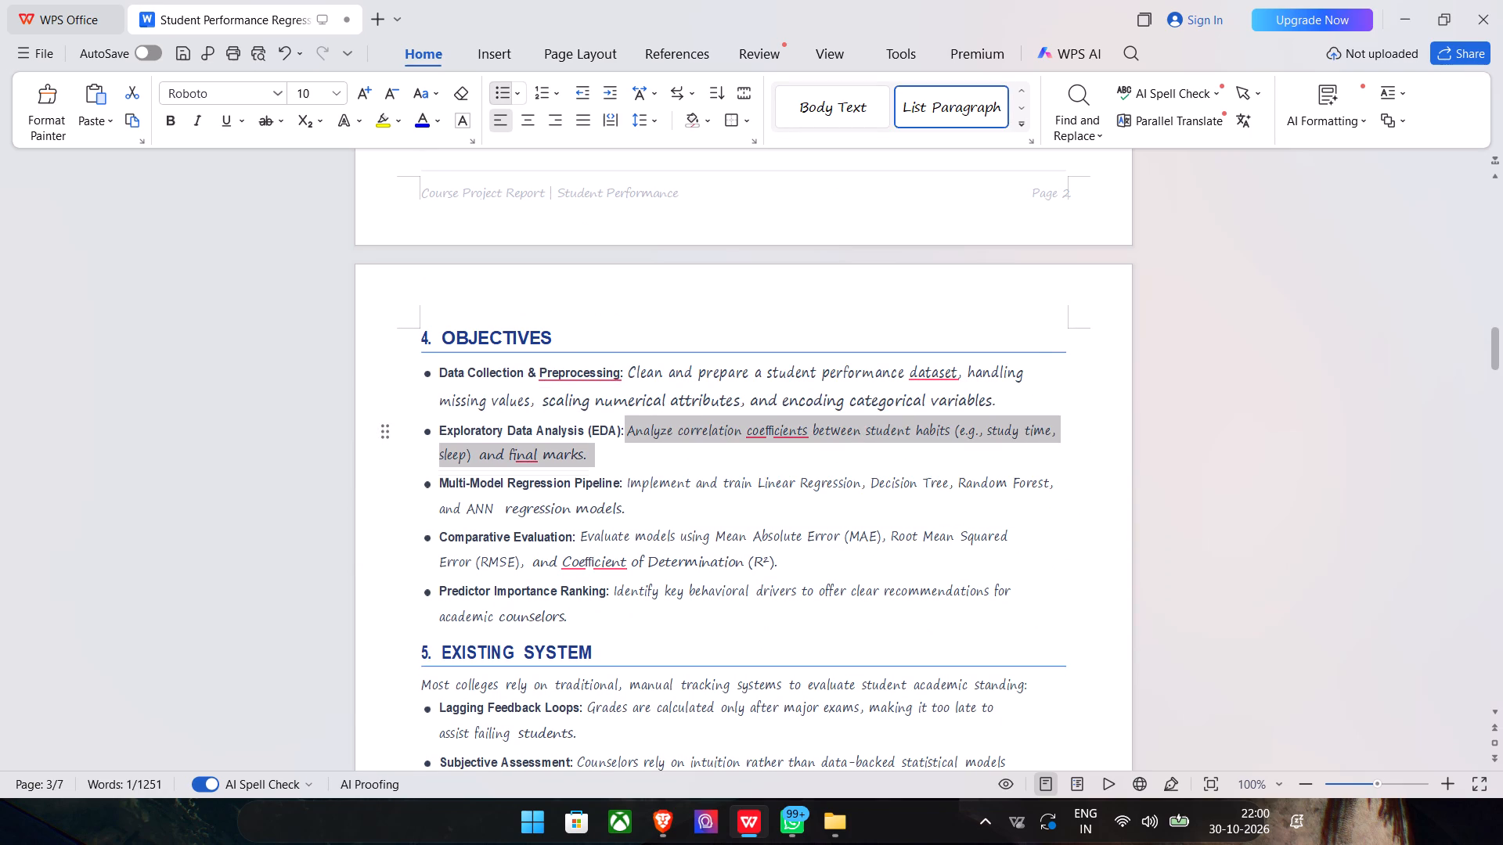
left_click_drag(658, 454, 659, 454)
left_click(646, 484)
left_click(646, 484)
scroll(771, 470, "down", 1)
left_click(779, 464)
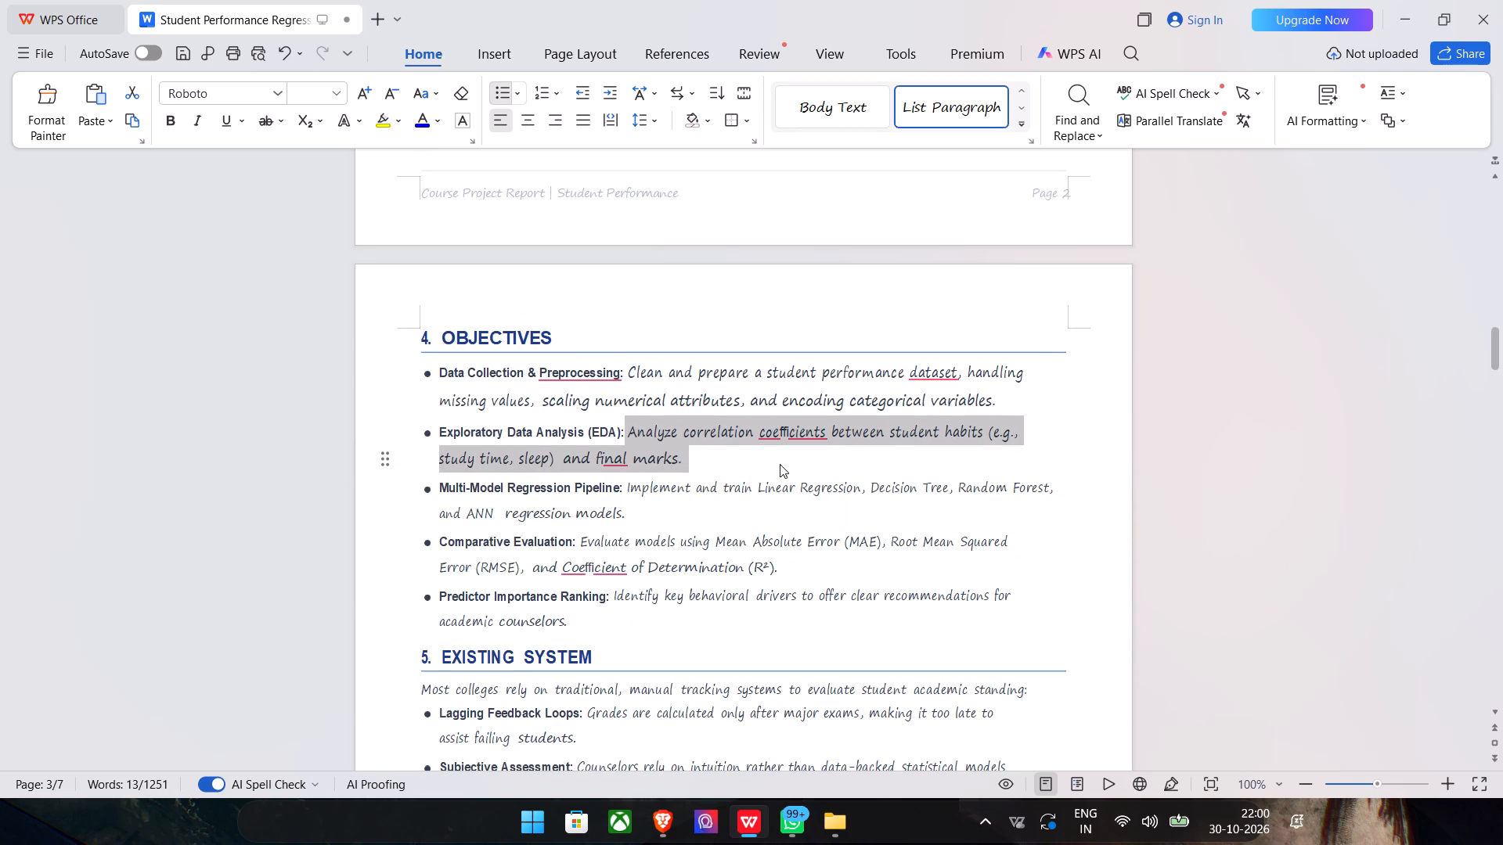
Enlarge the Multi-Model Regression Pipeline description by two font size increments.
left_click_drag(622, 489, 636, 515)
double_click(672, 547)
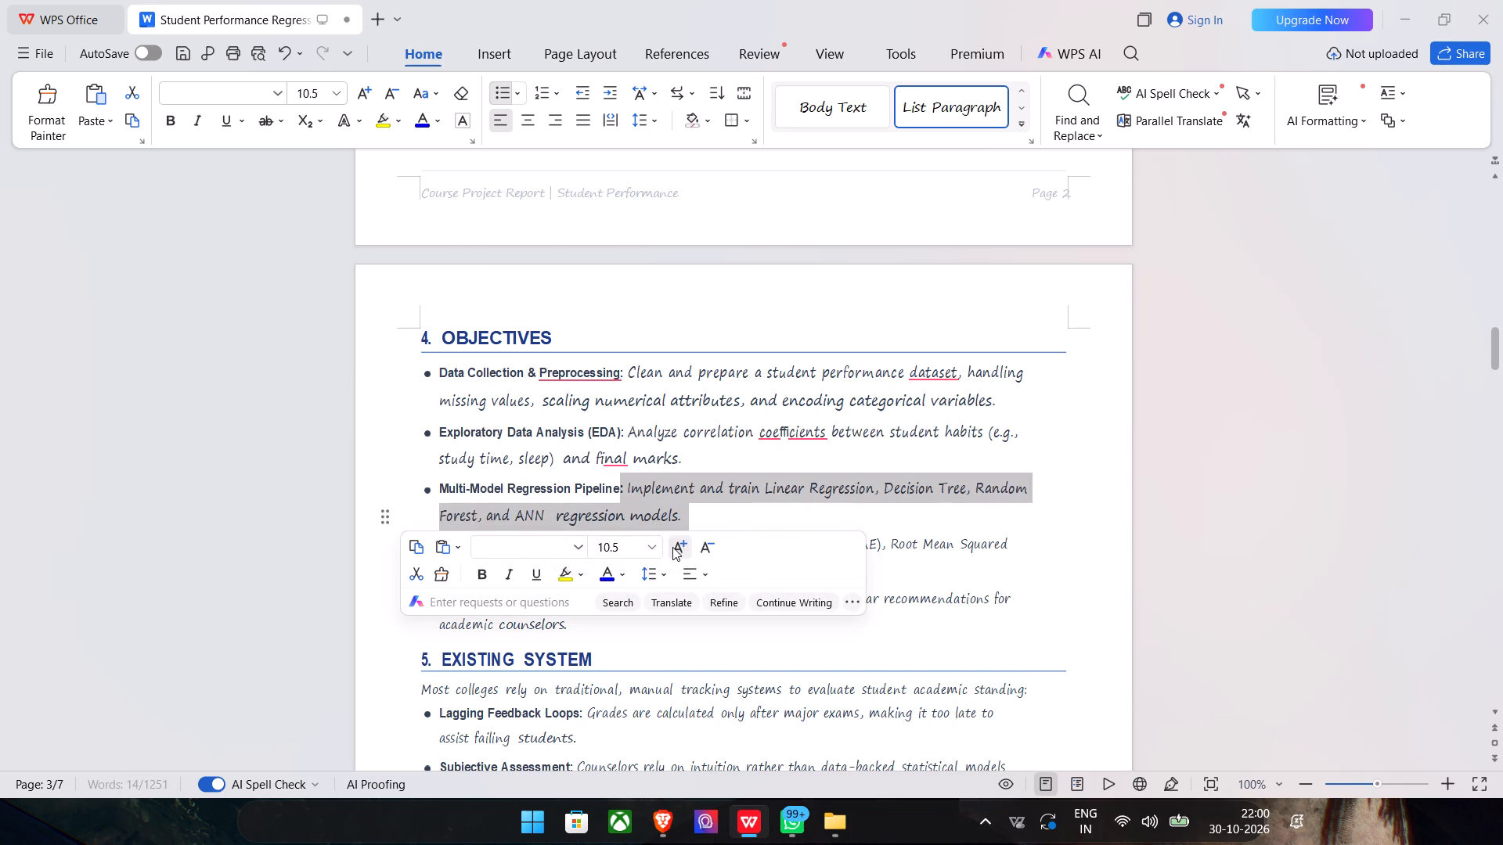
Enlarge the Comparative Evaluation description under Objectives by two increments to font size 11.
scroll(710, 518, "down", 3)
left_click_drag(572, 421, 676, 460)
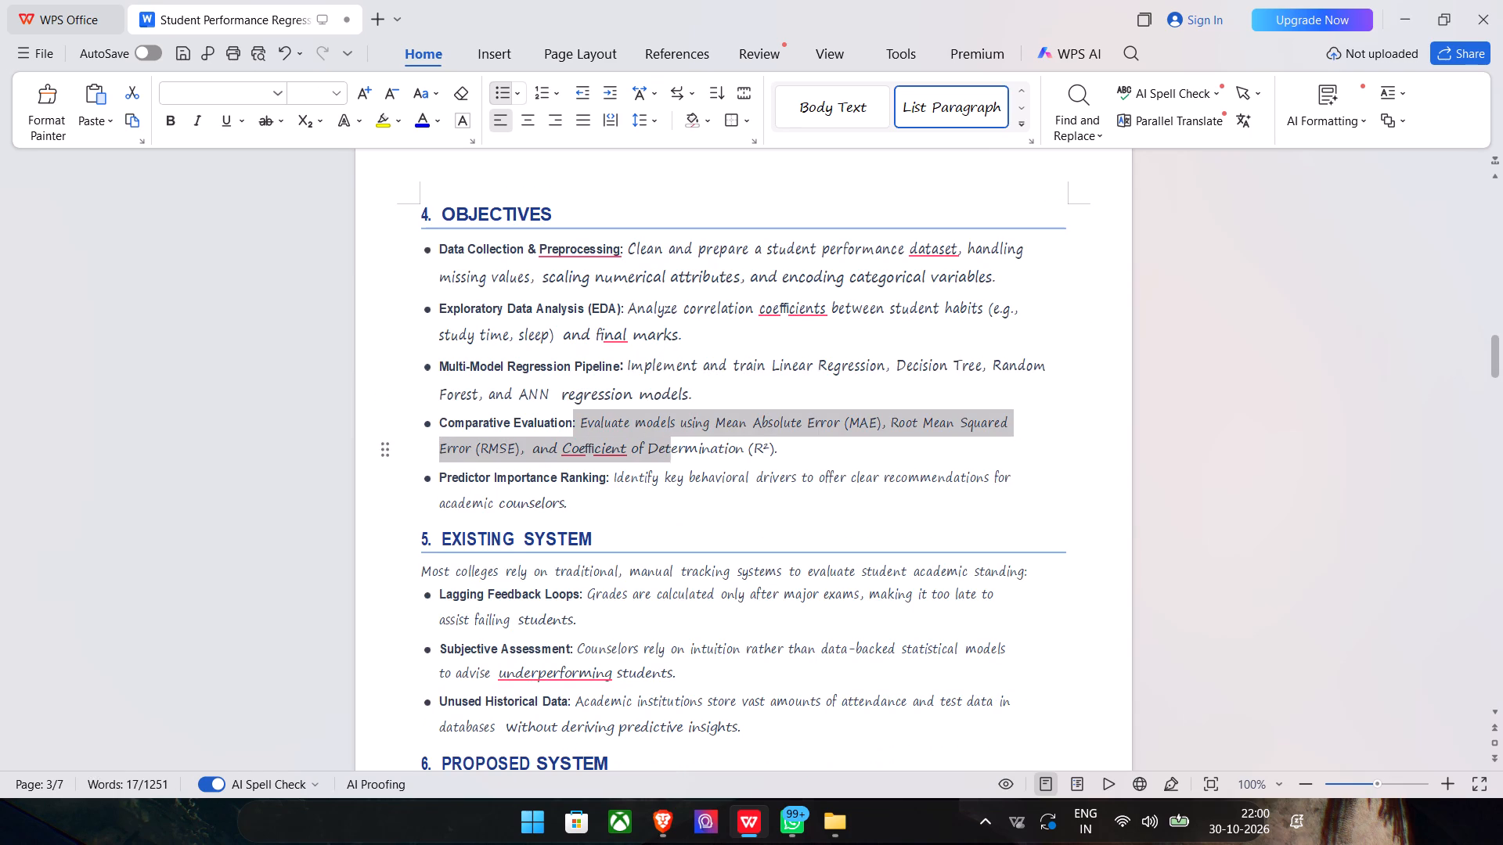
left_click_drag(676, 460, 780, 451)
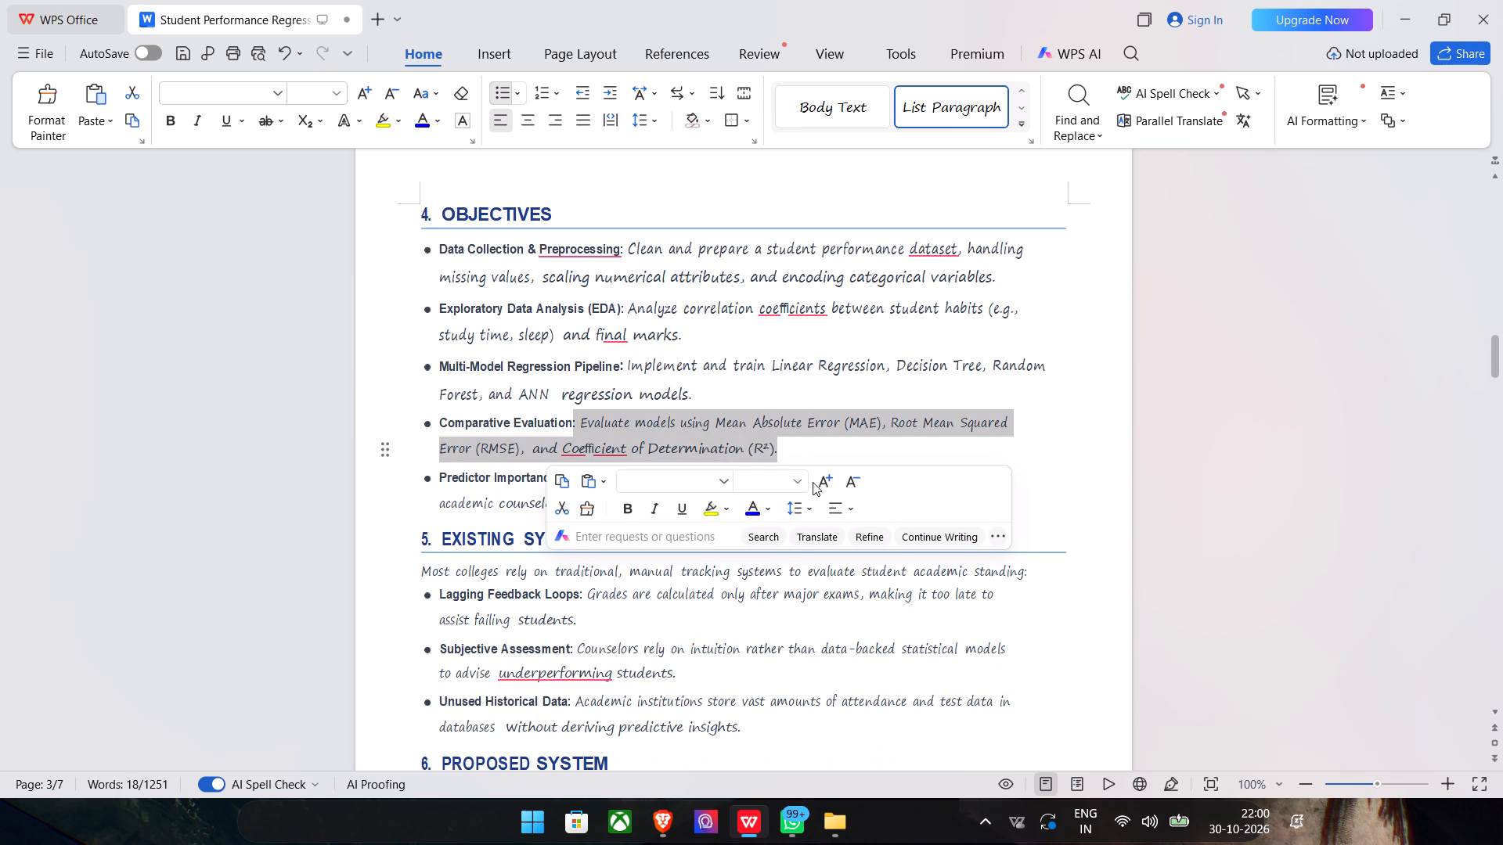
left_click(821, 482)
left_click(821, 482)
left_click(749, 420)
Enlarge the Predictor Importance Ranking description by two increments to font size 11.
scroll(633, 510, "down", 1)
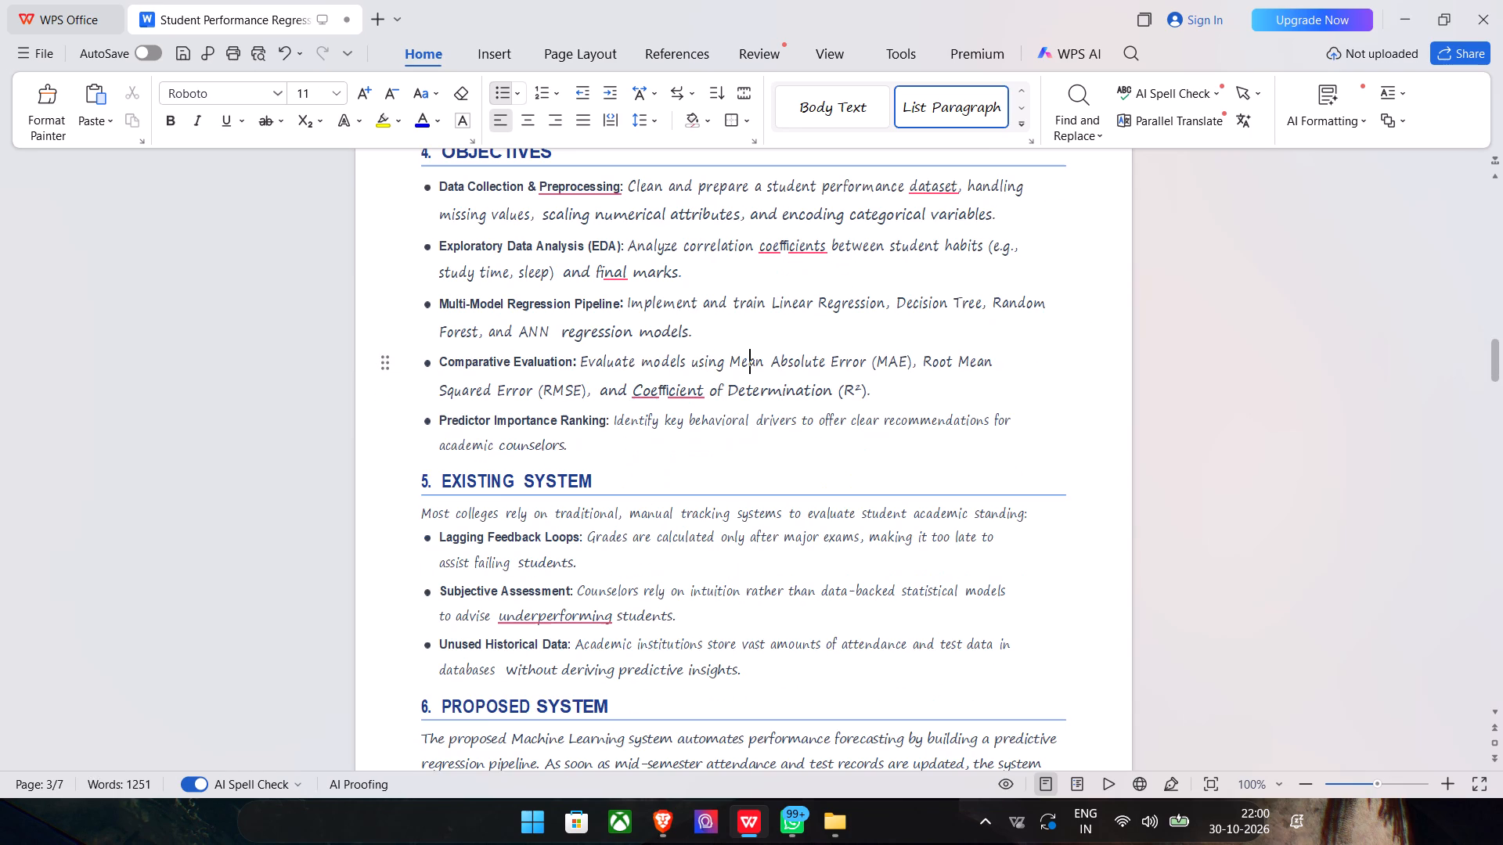
left_click_drag(615, 419, 645, 458)
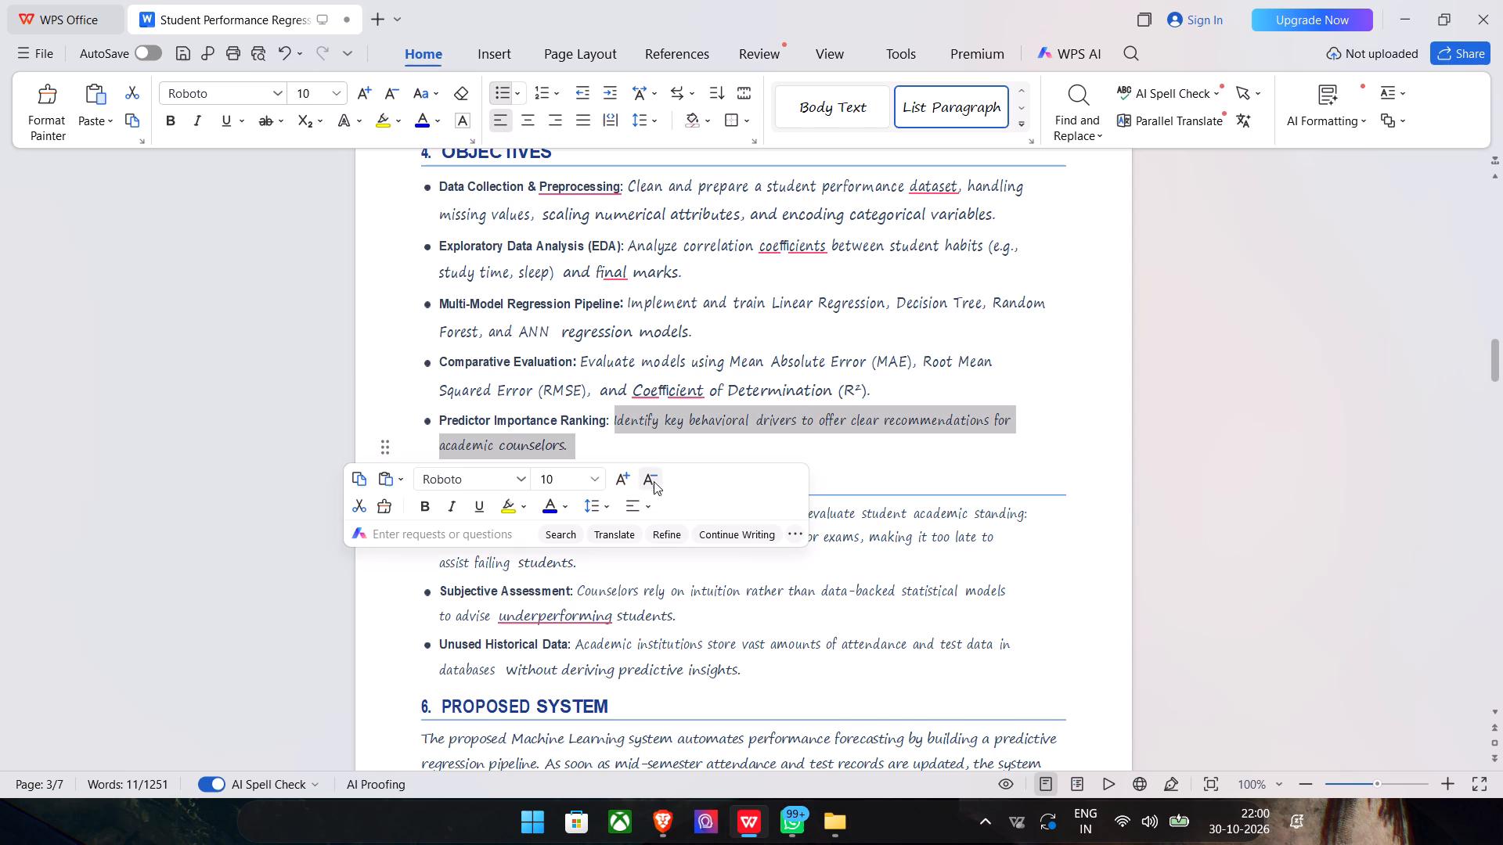
double_click(620, 480)
left_click(672, 438)
Enlarge the introductory sentence under Existing System by two font size increments and reduce it back by one.
scroll(674, 438, "down", 2)
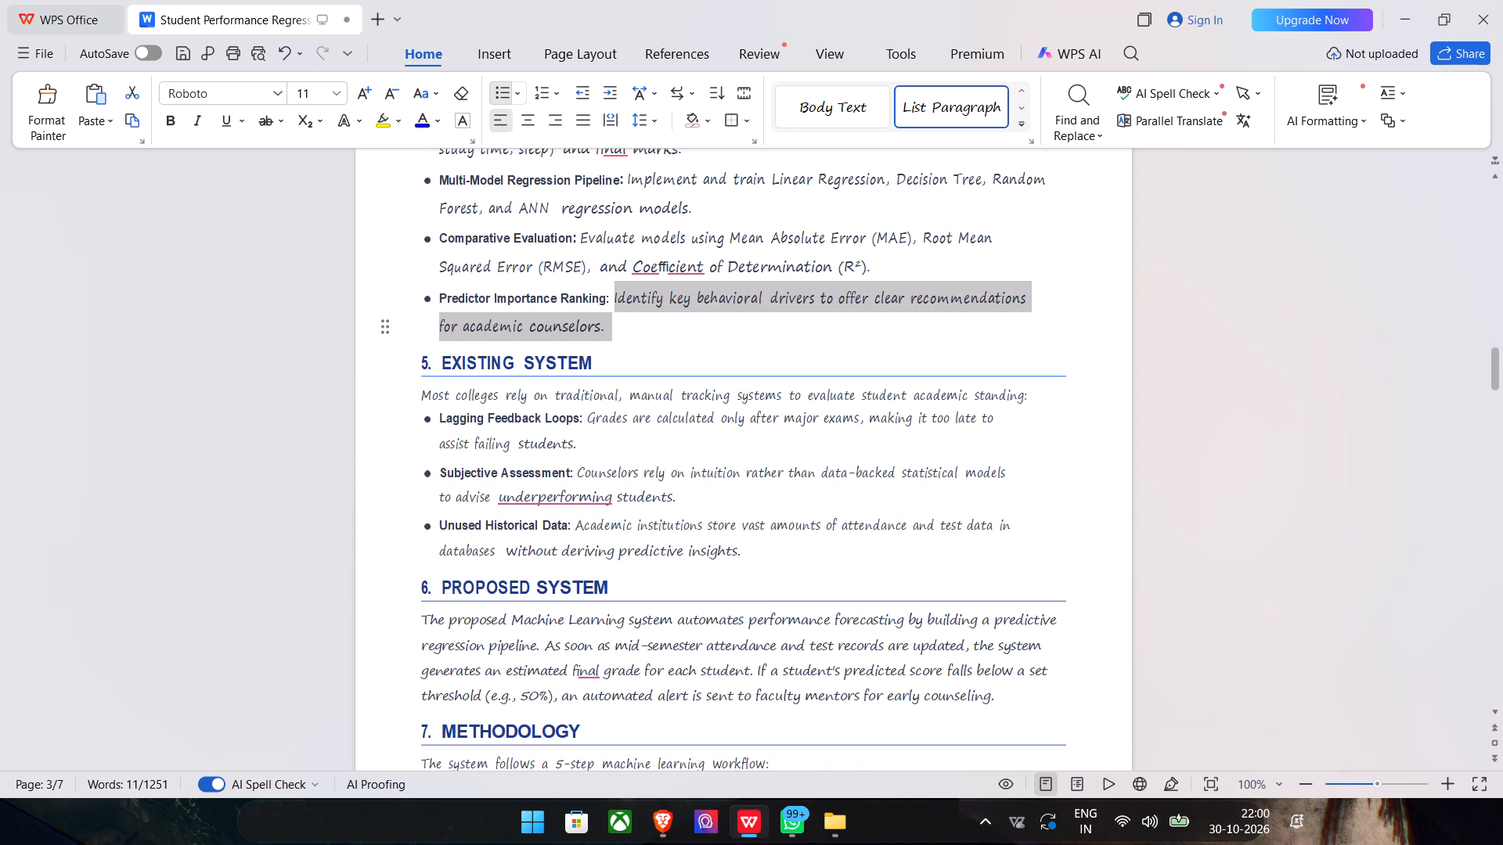
left_click_drag(416, 391, 1051, 395)
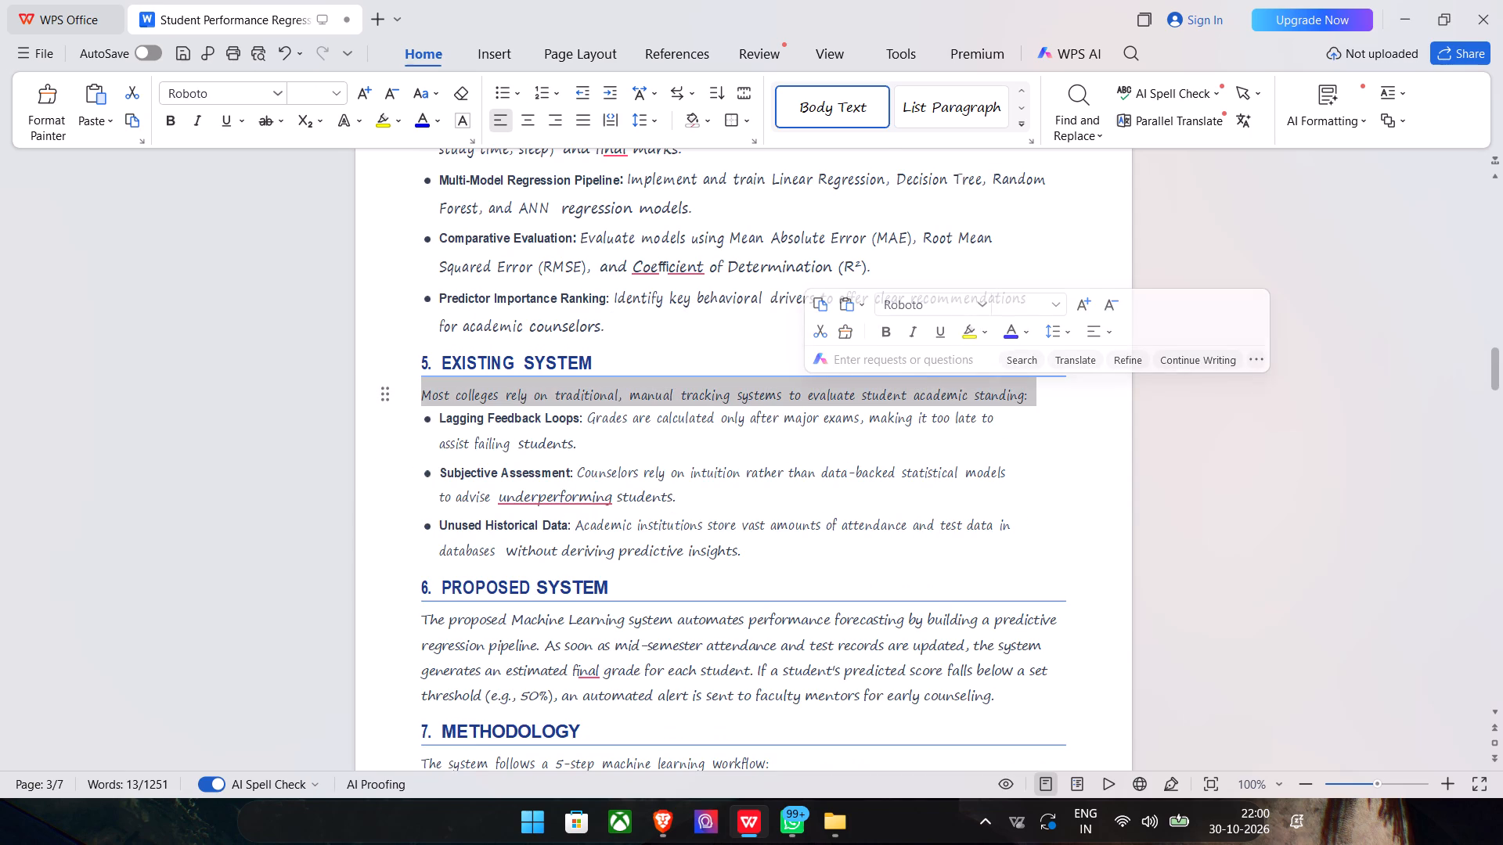
double_click(1083, 297)
left_click(614, 455)
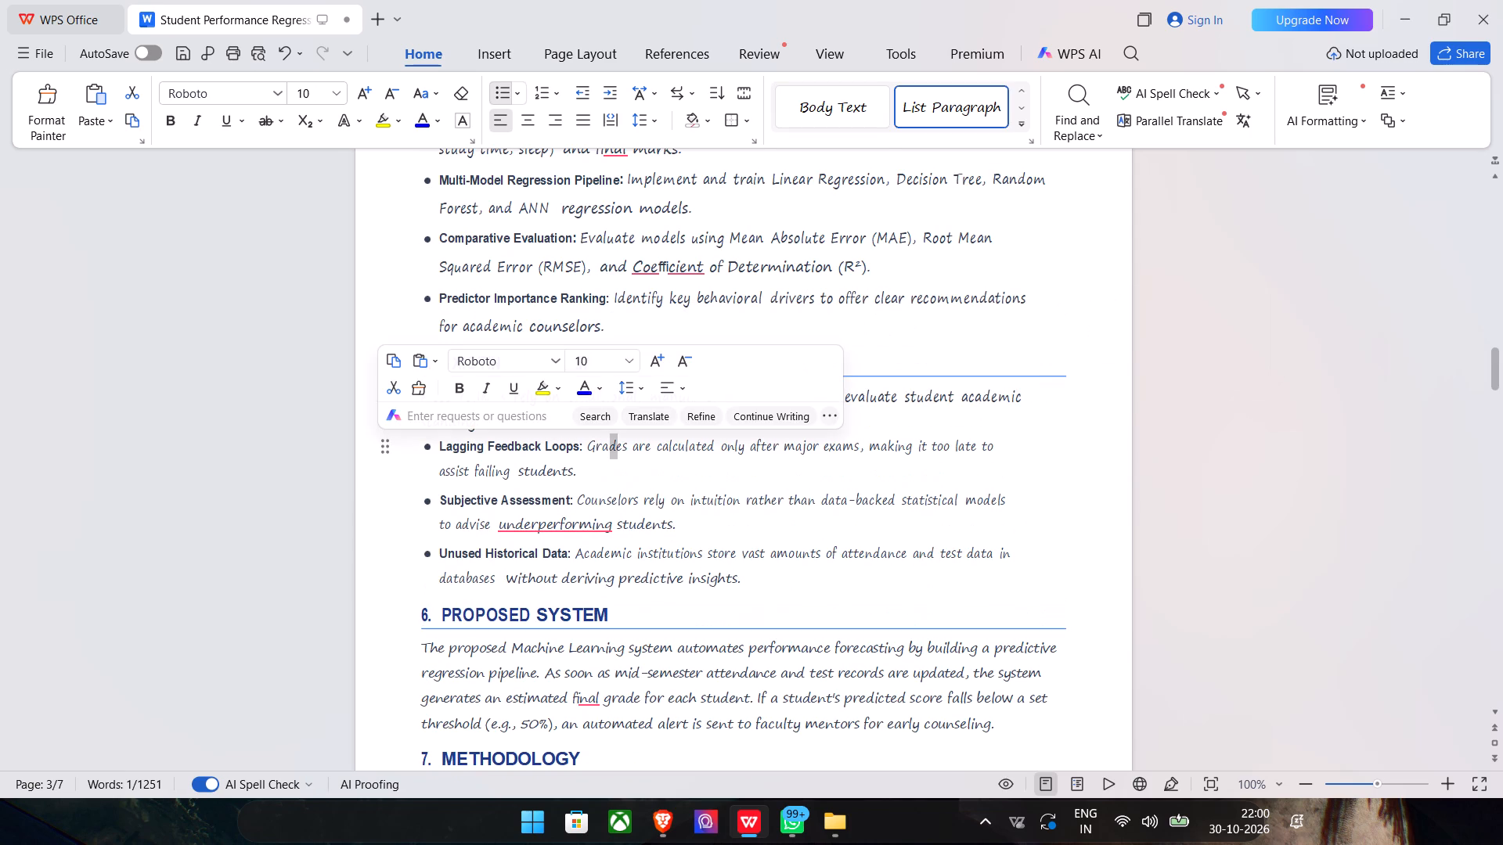
left_click(971, 439)
left_click_drag(798, 415, 409, 390)
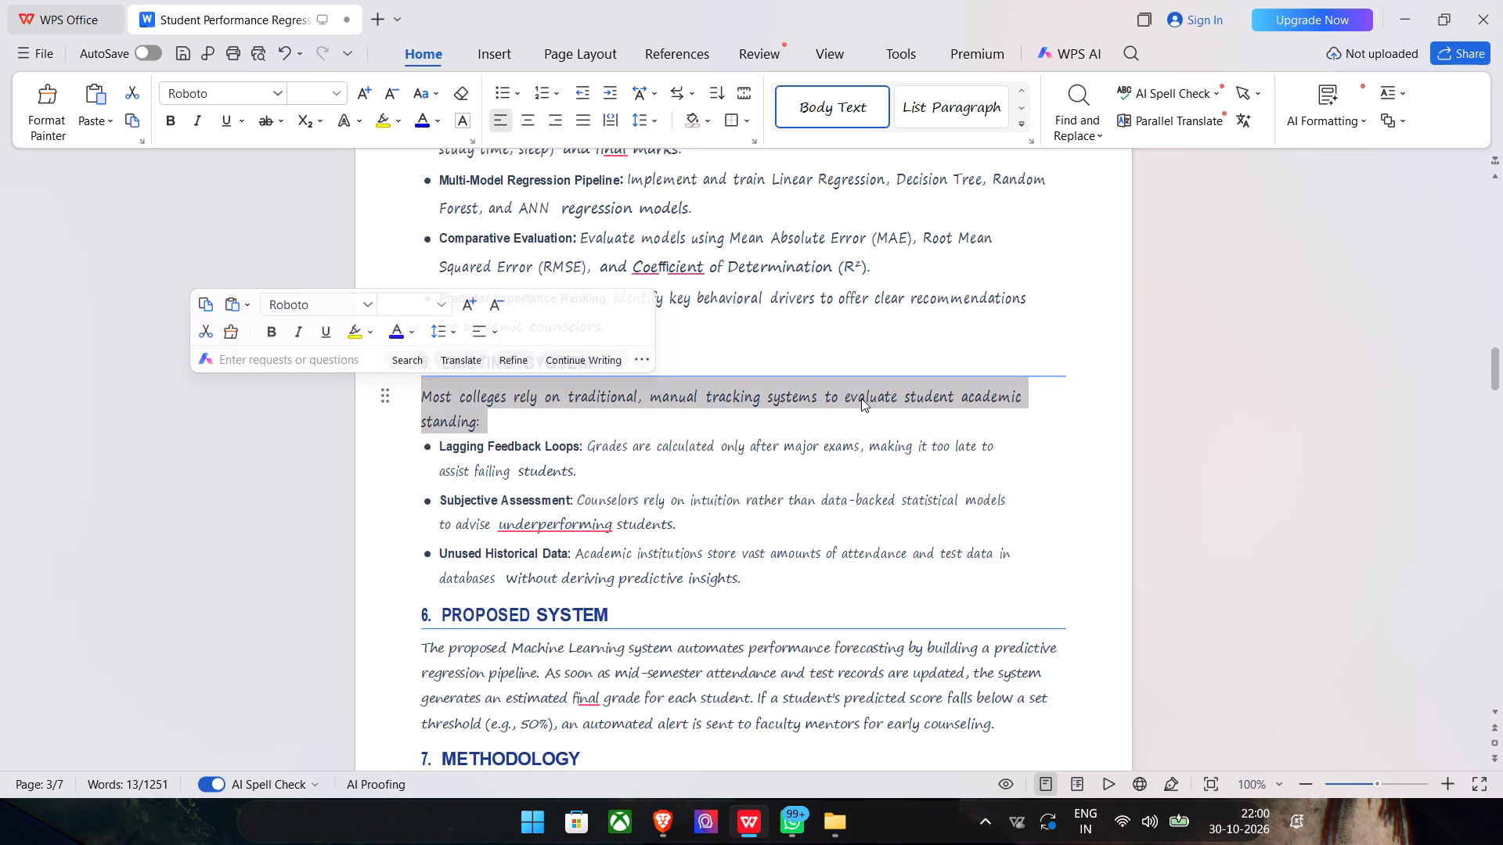
right_click(694, 391)
left_click(990, 459)
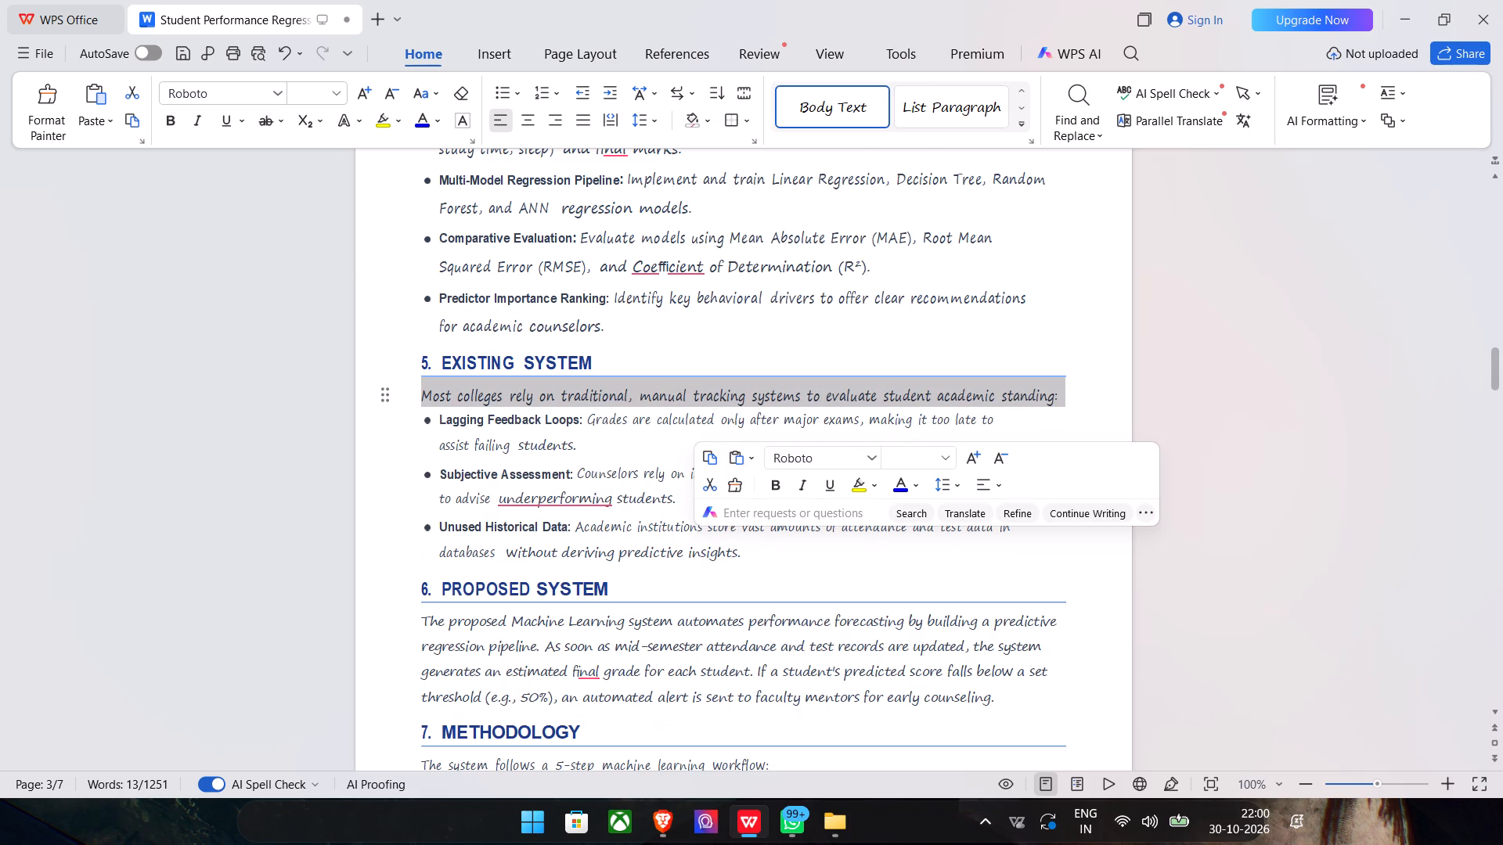
Enlarge the Lagging Feedback Loops description under Existing System by one font size increment.
left_click_drag(588, 418, 604, 457)
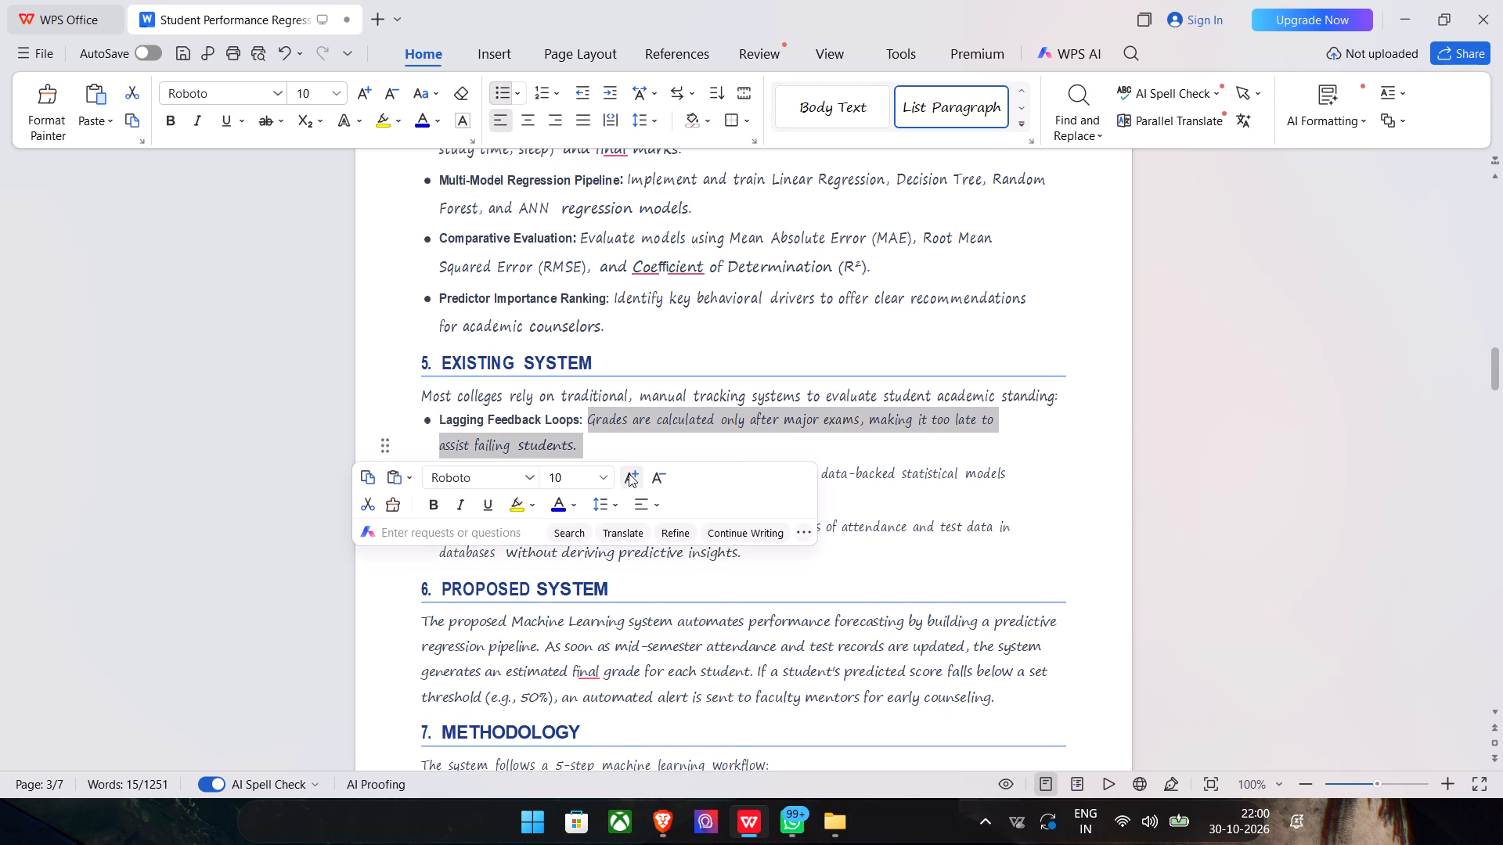
left_click(628, 473)
left_click(683, 444)
Enlarge the Subjective Assessment description under Existing System by two increments to font size 11.
left_click_drag(574, 476, 679, 509)
double_click(715, 534)
scroll(714, 481, "down", 3)
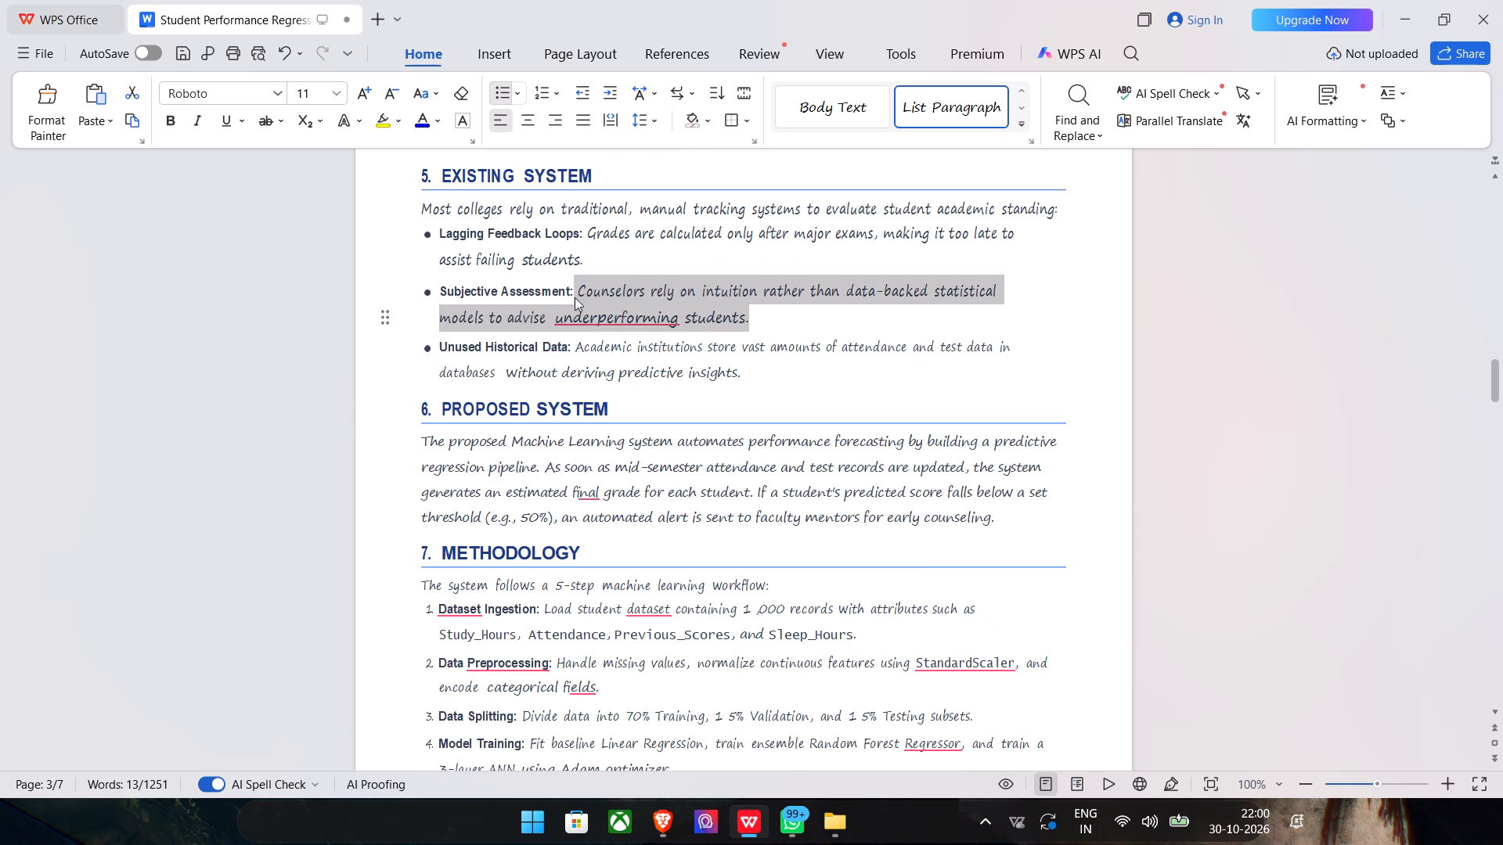
Enlarge the Lagging Feedback Loops description under Existing System by one increment to font size 11.
left_click_drag(591, 231, 603, 261)
left_click(643, 297)
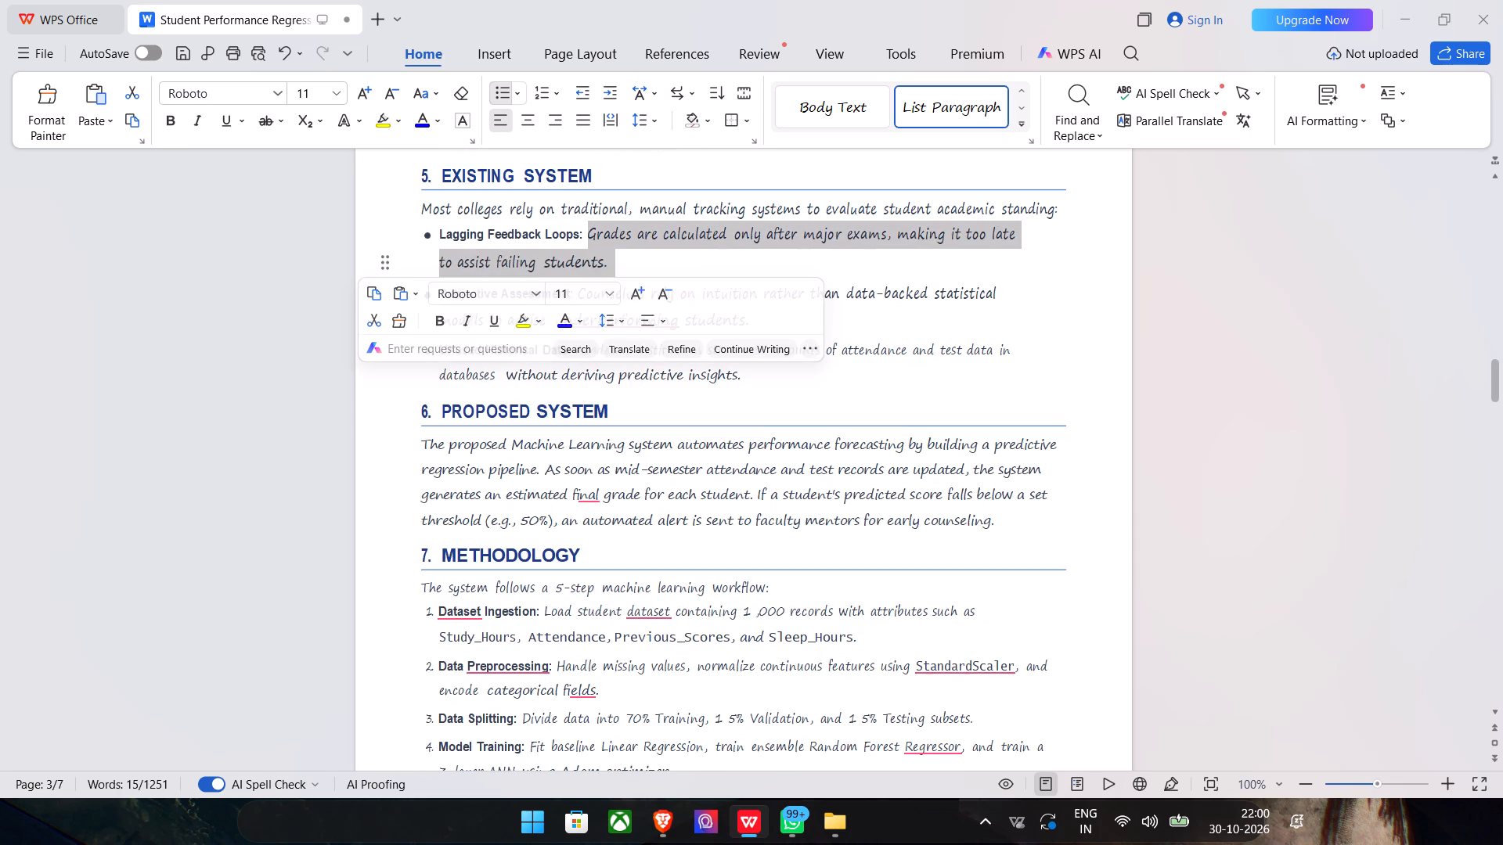
Enlarge the Unused Historical Data description under Existing System to font size 11.
left_click(877, 329)
left_click_drag(574, 345, 750, 412)
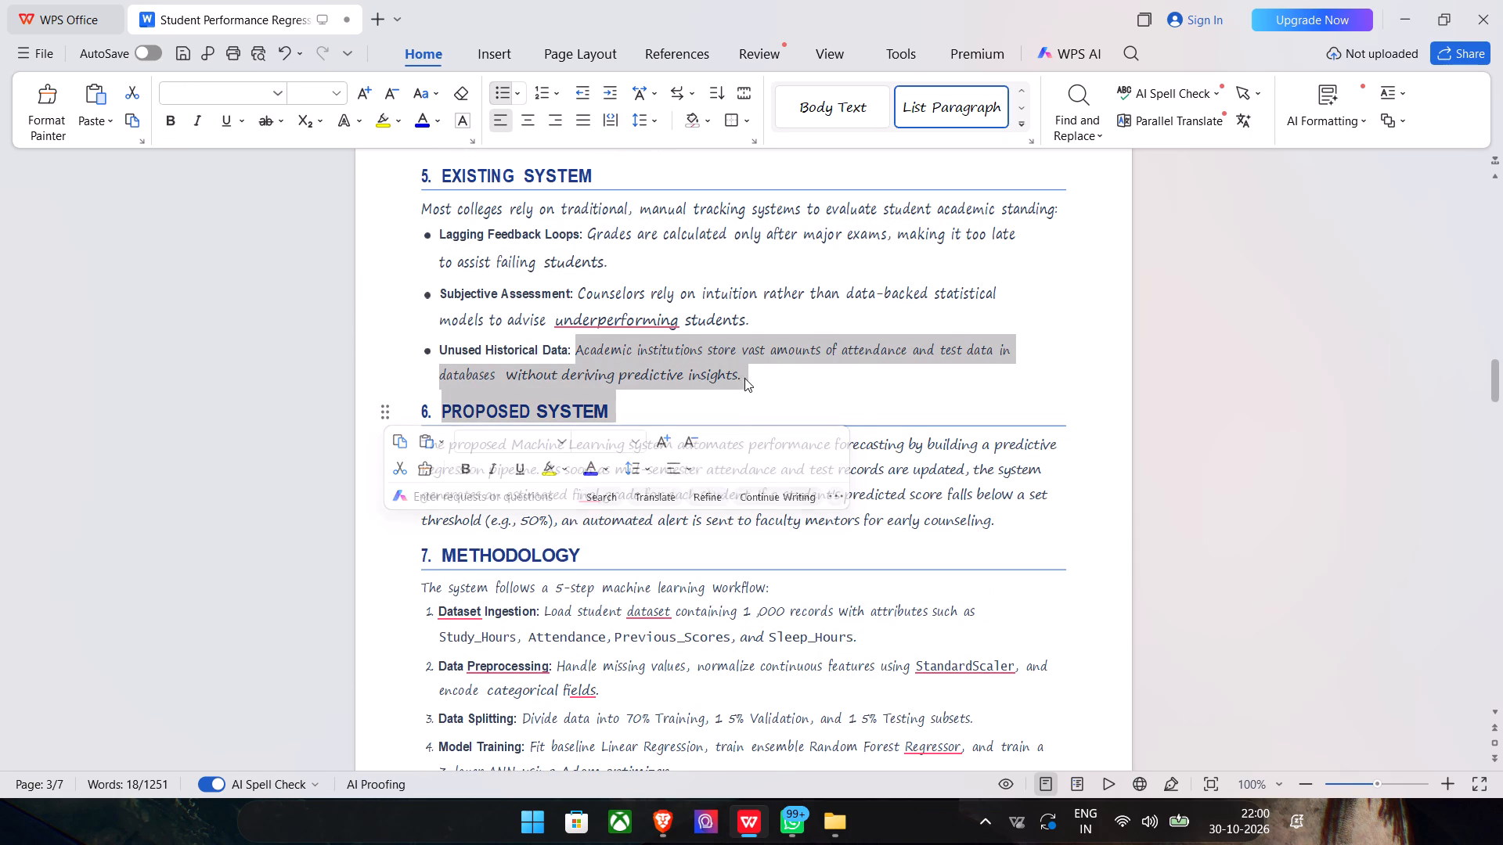
left_click(744, 378)
left_click_drag(575, 342, 753, 381)
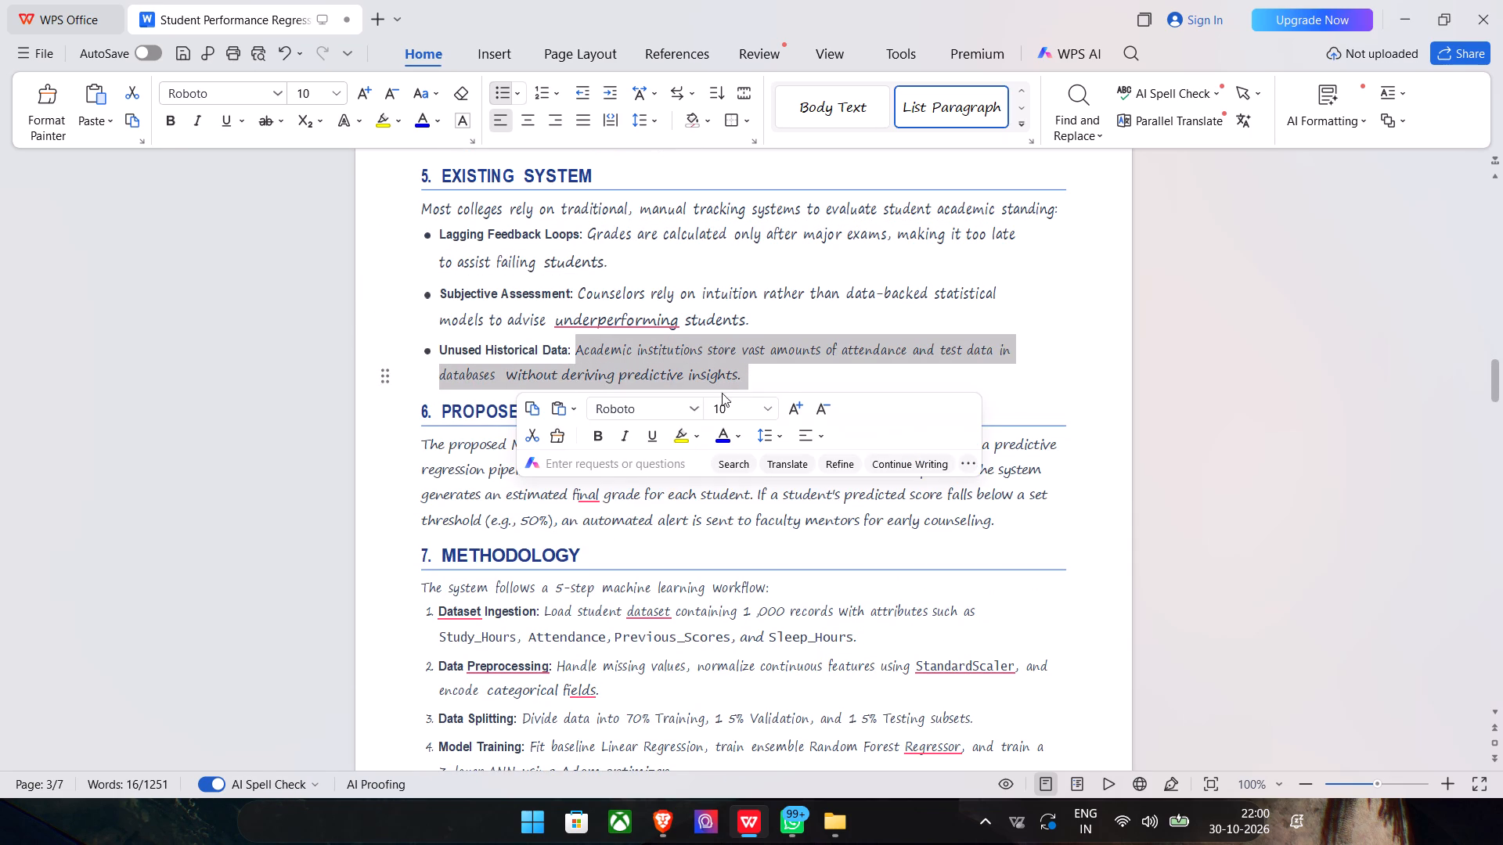
left_click(784, 408)
double_click(789, 408)
left_click(764, 367)
Enlarge the paragraph under the Proposed System heading by one font size increment.
scroll(759, 388, "down", 2)
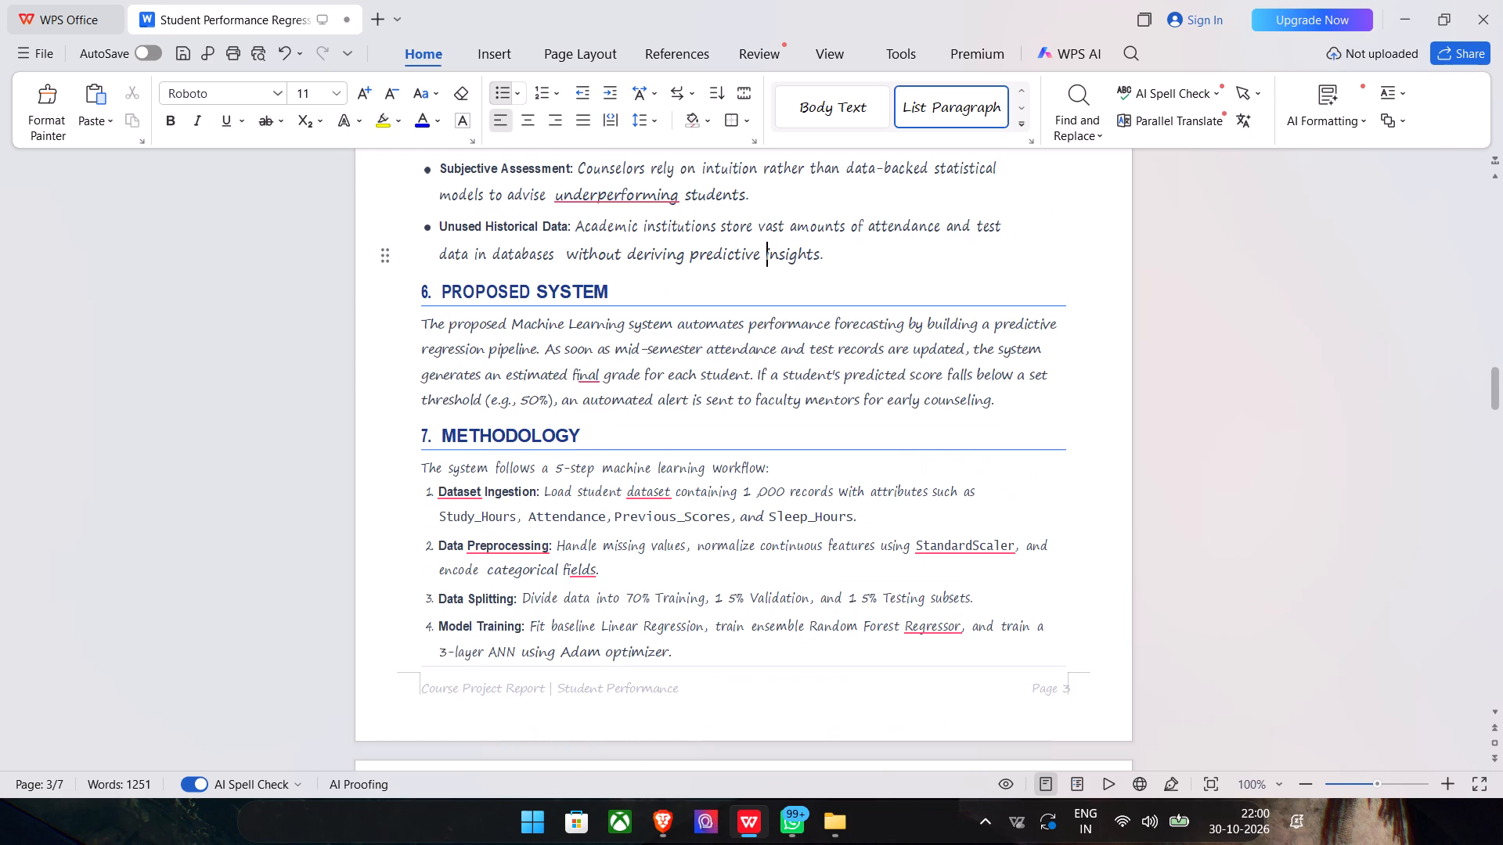
left_click_drag(423, 322, 1015, 412)
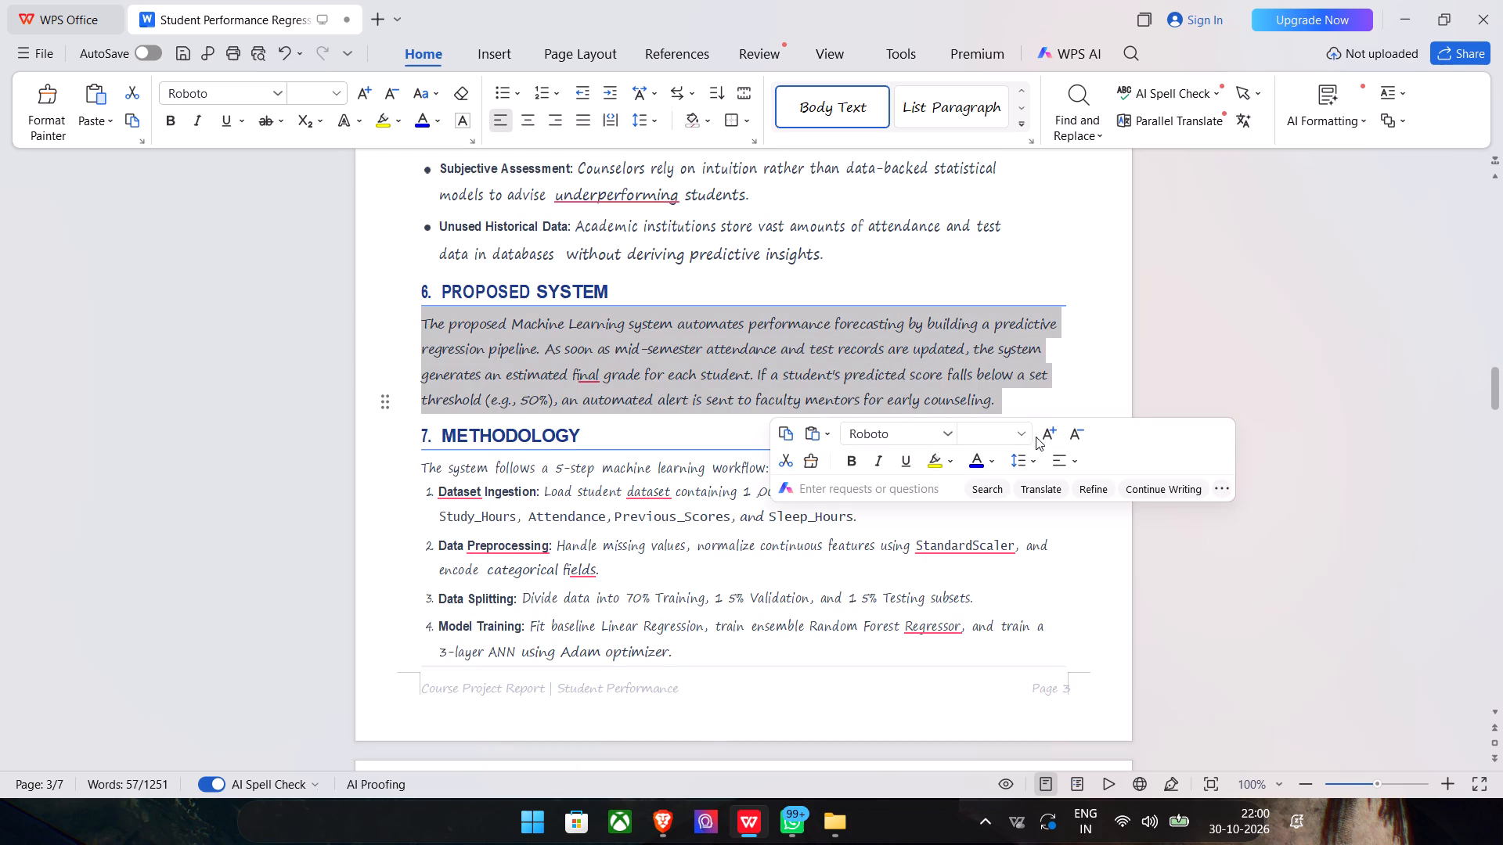
left_click(1036, 437)
left_click(1043, 434)
left_click(737, 391)
Enlarge the Methodology text from the introductory sentence to the first line of Model Training by two font size increments.
scroll(498, 469, "down", 2)
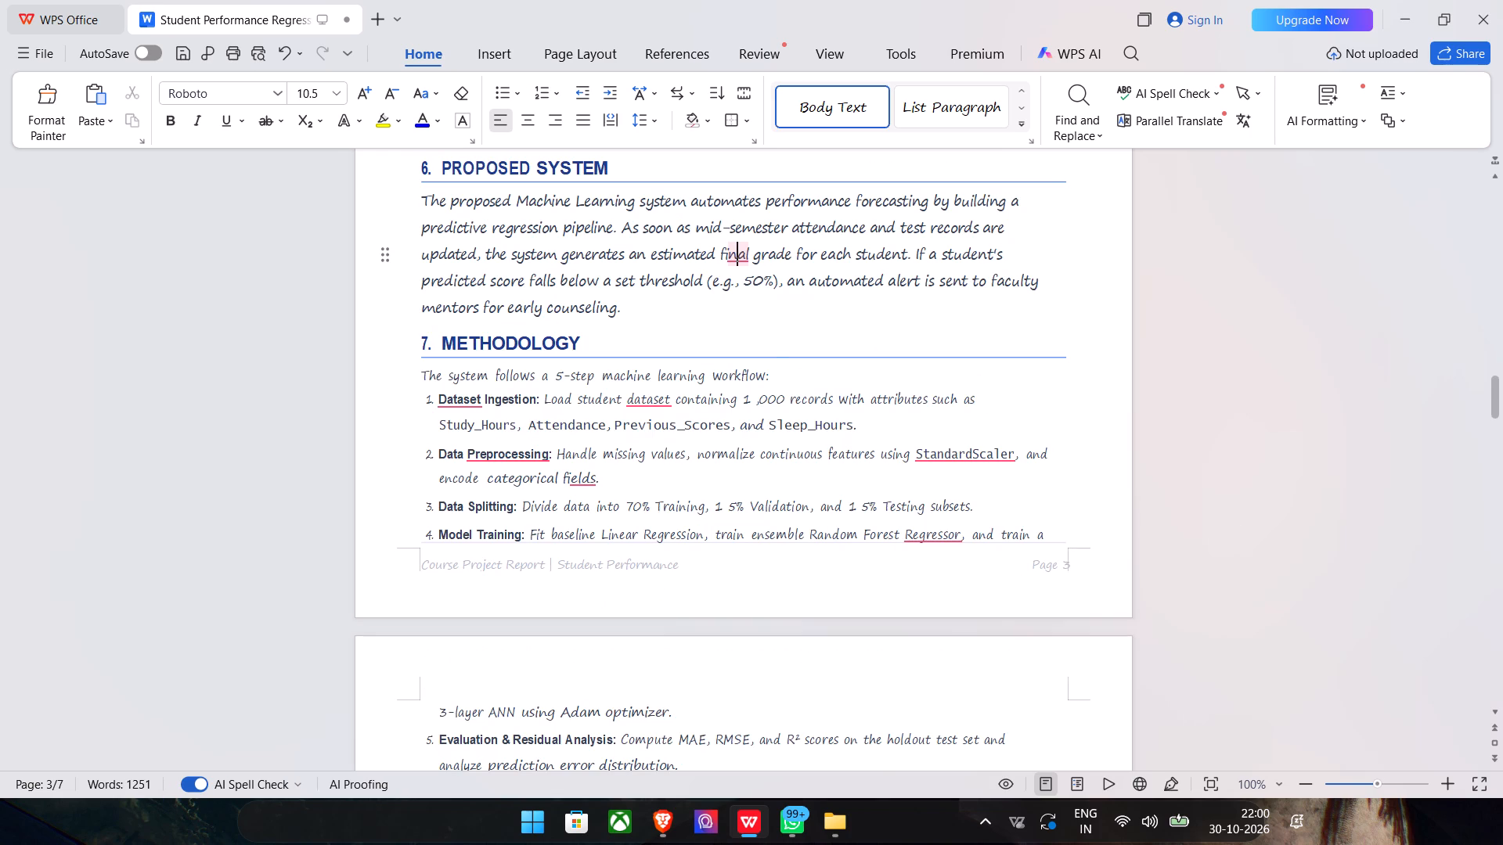
left_click_drag(423, 374, 1086, 532)
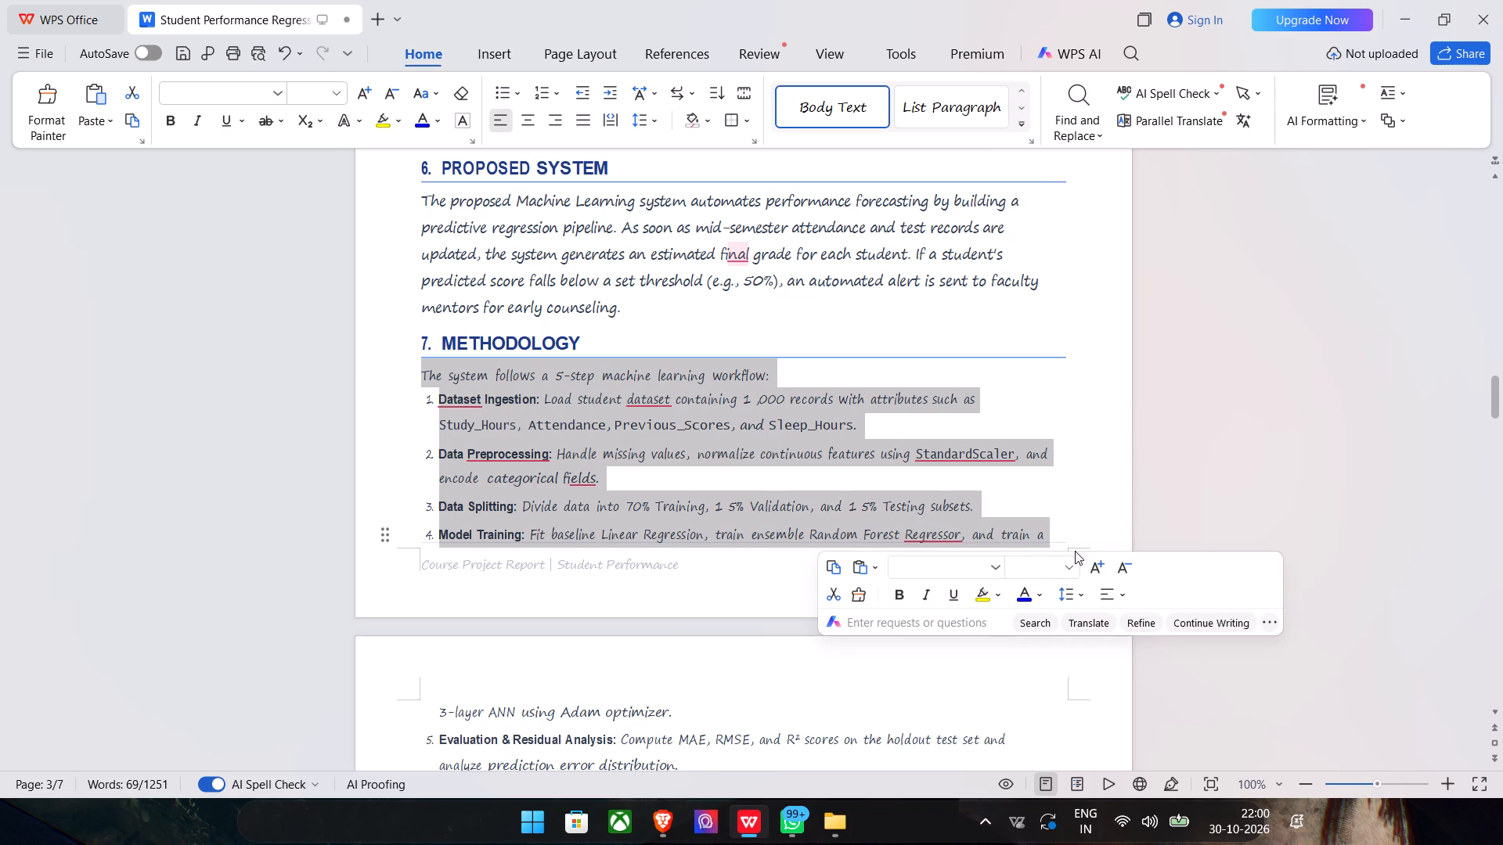
left_click(1096, 564)
left_click(1096, 564)
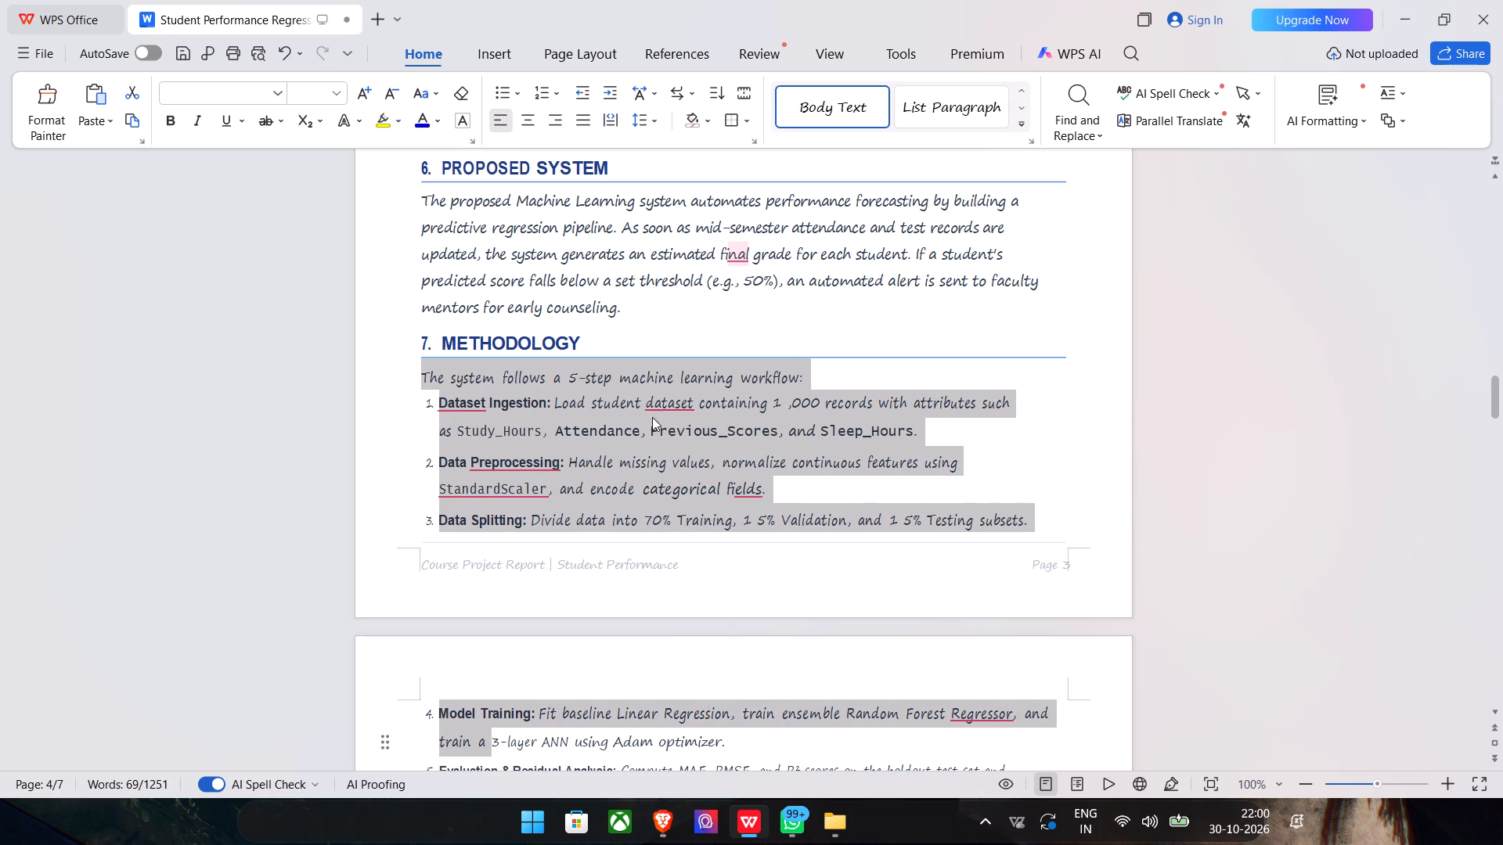
left_click(650, 416)
Replace the flagged word StandardScaler in the Data Preprocessing item with the dictionary suggestion Standardize.
left_click(497, 478)
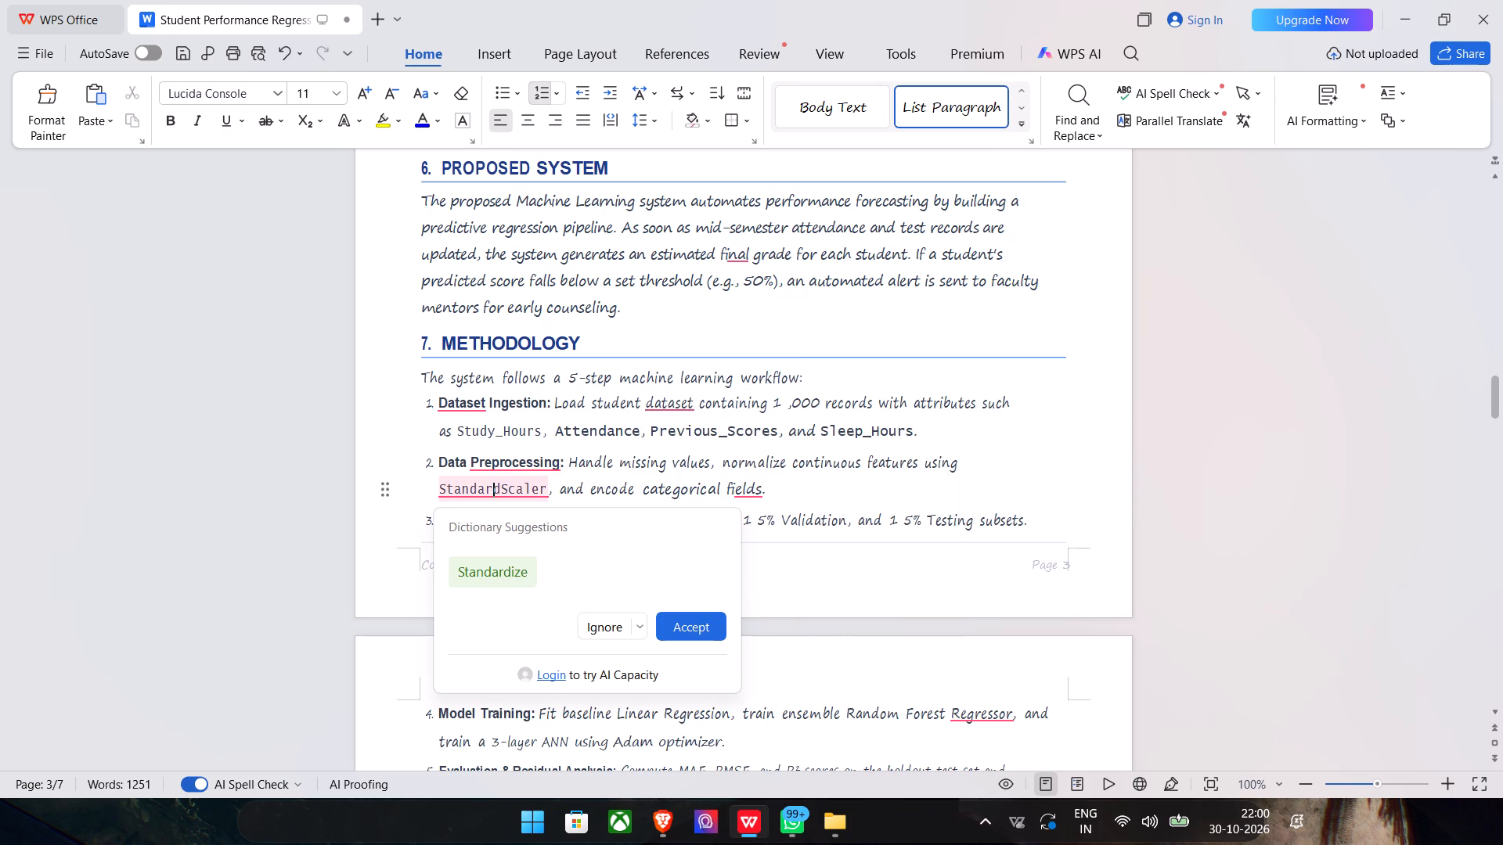
left_click(493, 574)
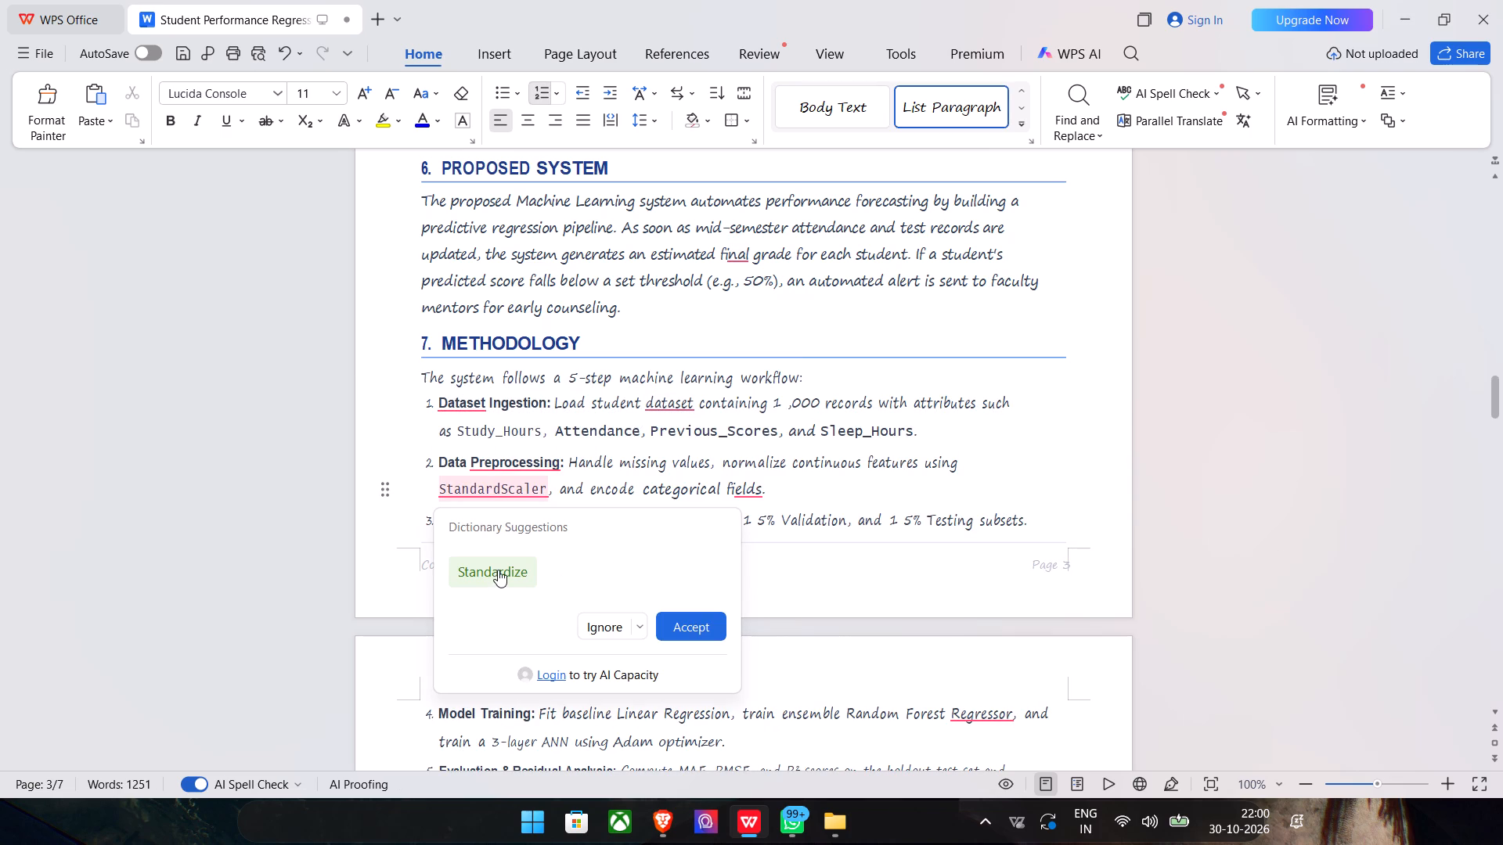
left_click(501, 569)
left_click(866, 576)
left_click(497, 501)
left_click(697, 614)
Enlarge the Model Training and Evaluation & Residual Analysis items of the Methodology list by two font size increments.
scroll(680, 502, "down", 3)
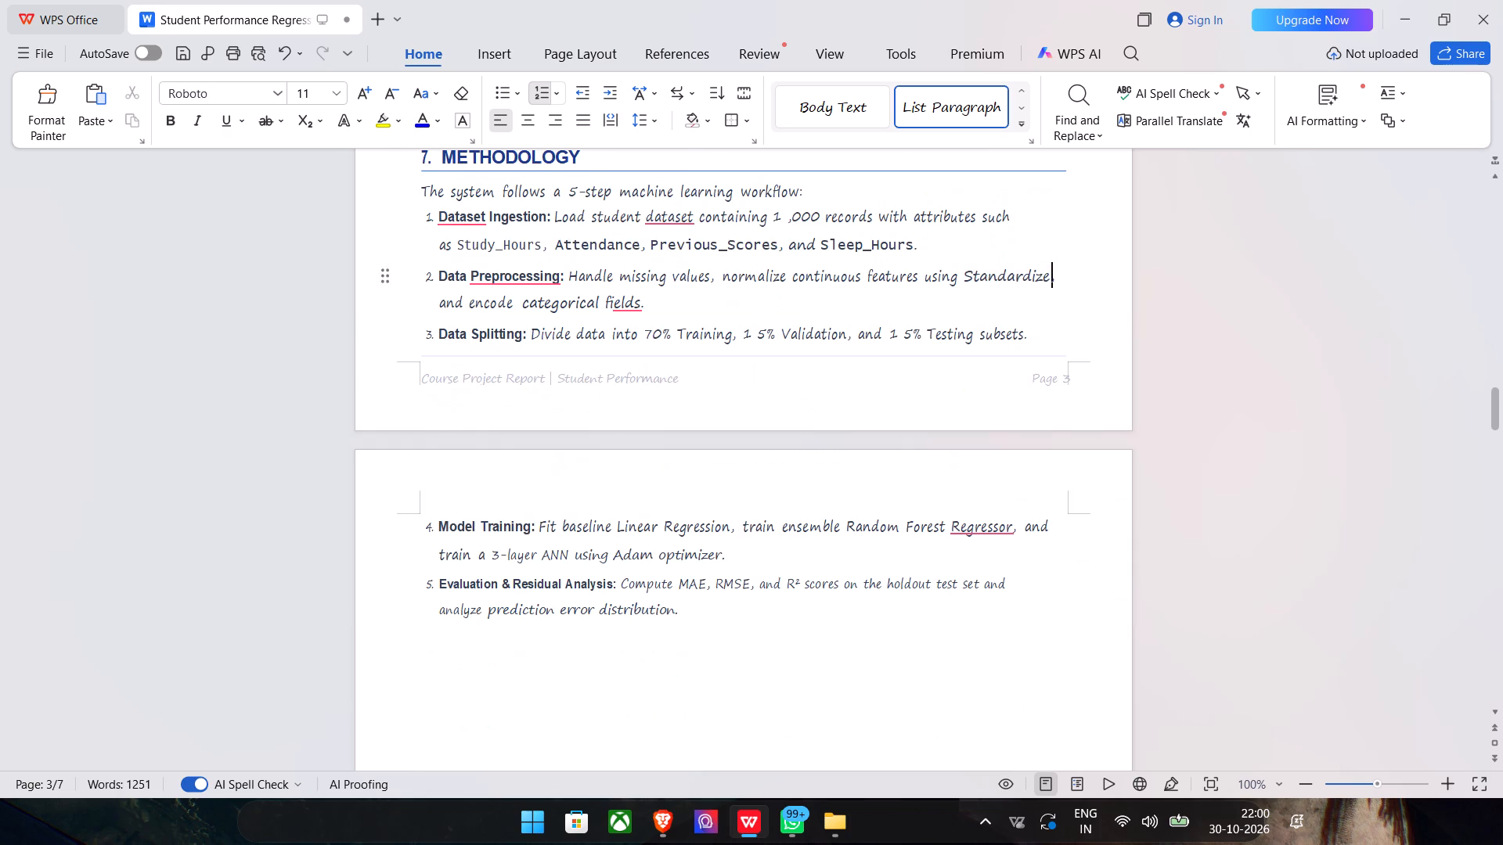
scroll(680, 502, "down", 2)
left_click_drag(418, 395, 765, 512)
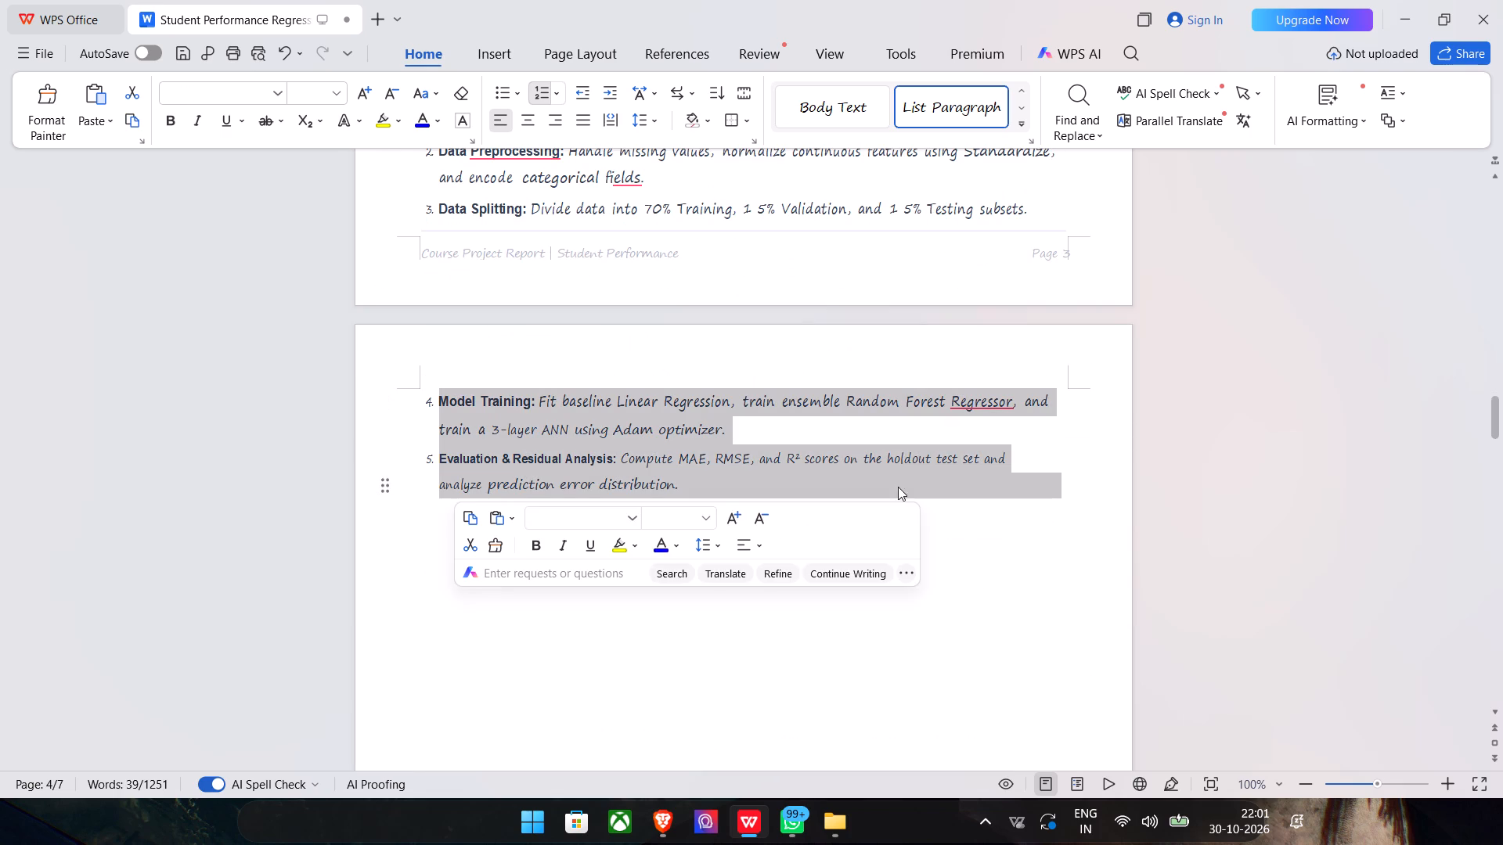
double_click(731, 517)
left_click(1018, 584)
Examine the blank space after the Methodology list and the System Architecture and Technologies Used sections that follow it.
scroll(963, 577, "down", 9)
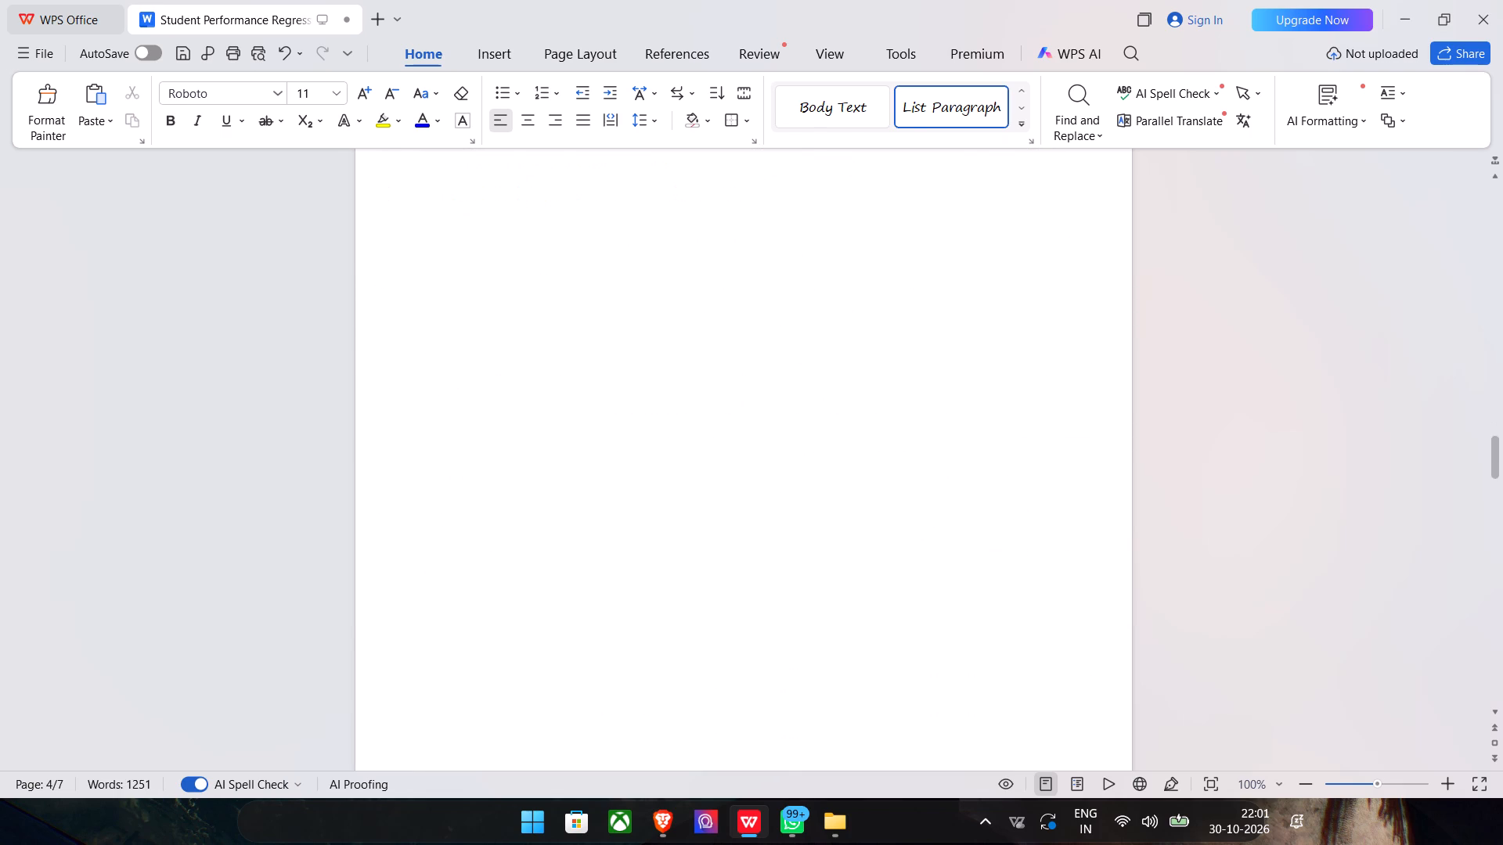
scroll(553, 541, "down", 11)
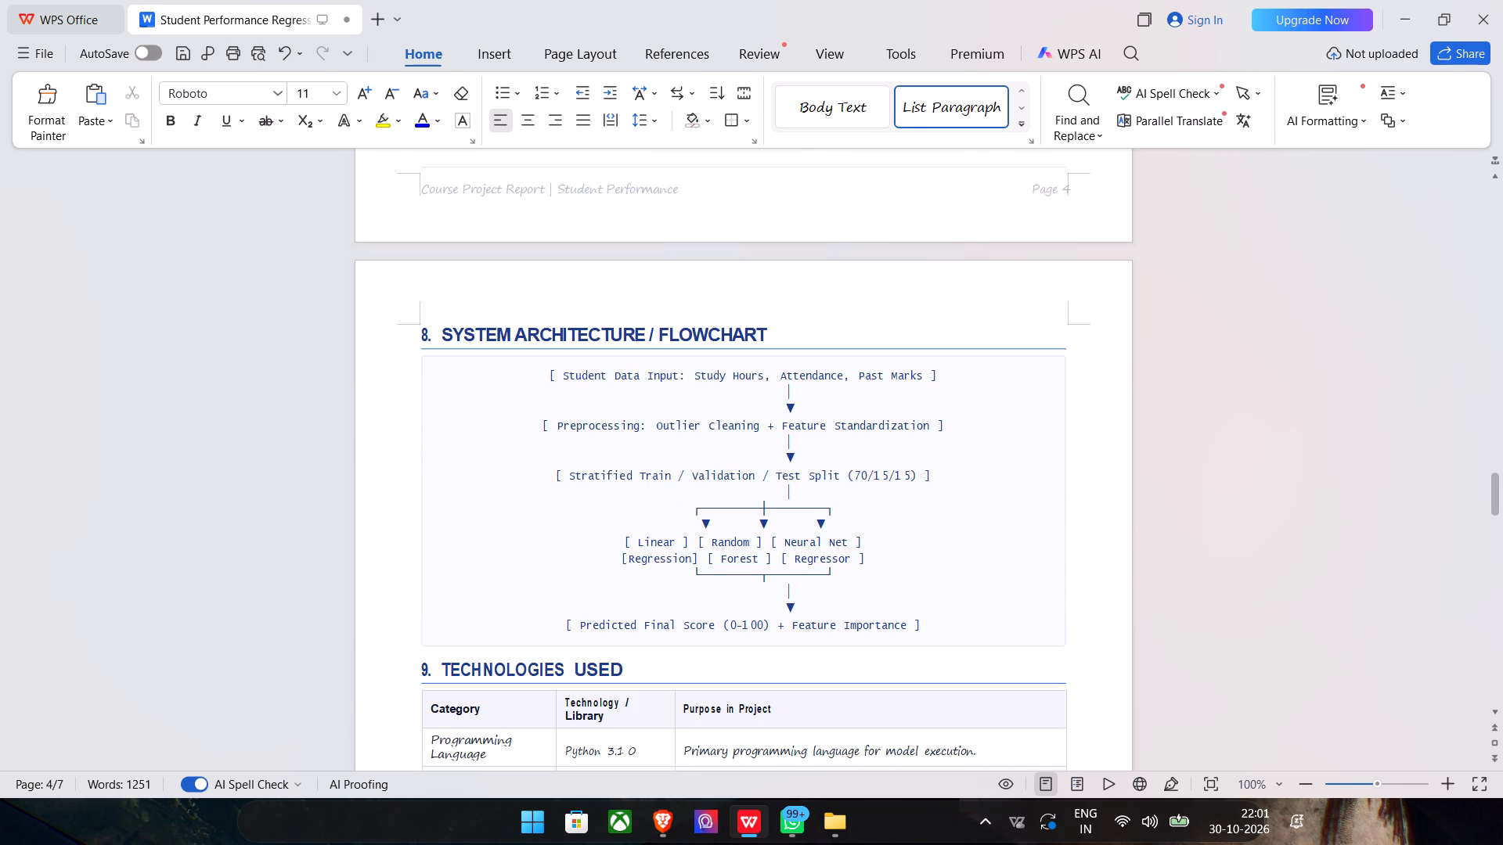
scroll(442, 322, "up", 5)
left_click(448, 397)
left_click(446, 624)
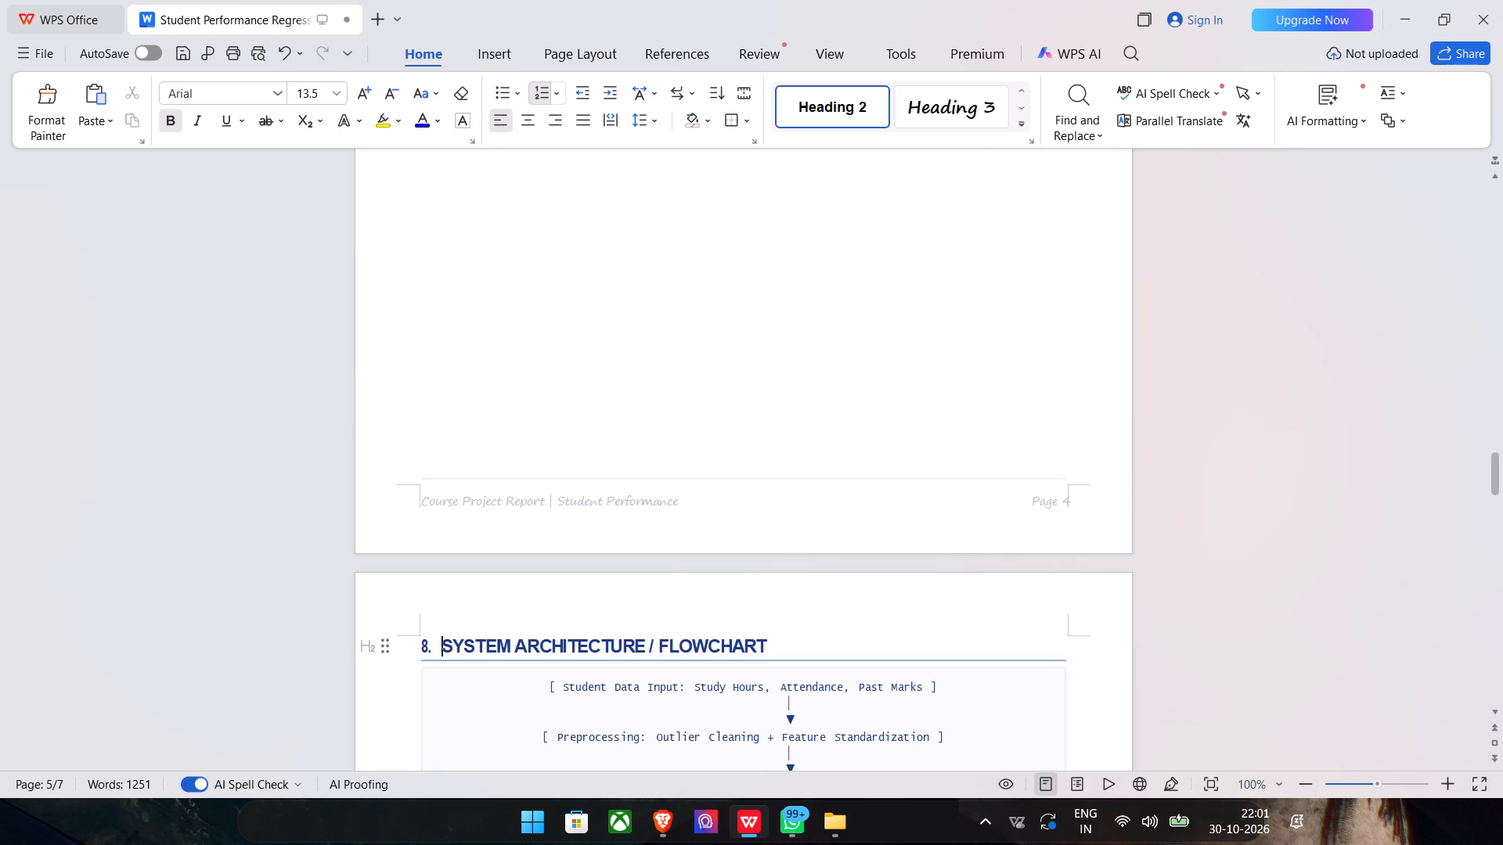
scroll(532, 412, "up", 6)
left_click(529, 412)
scroll(532, 412, "up", 5)
scroll(532, 412, "down", 11)
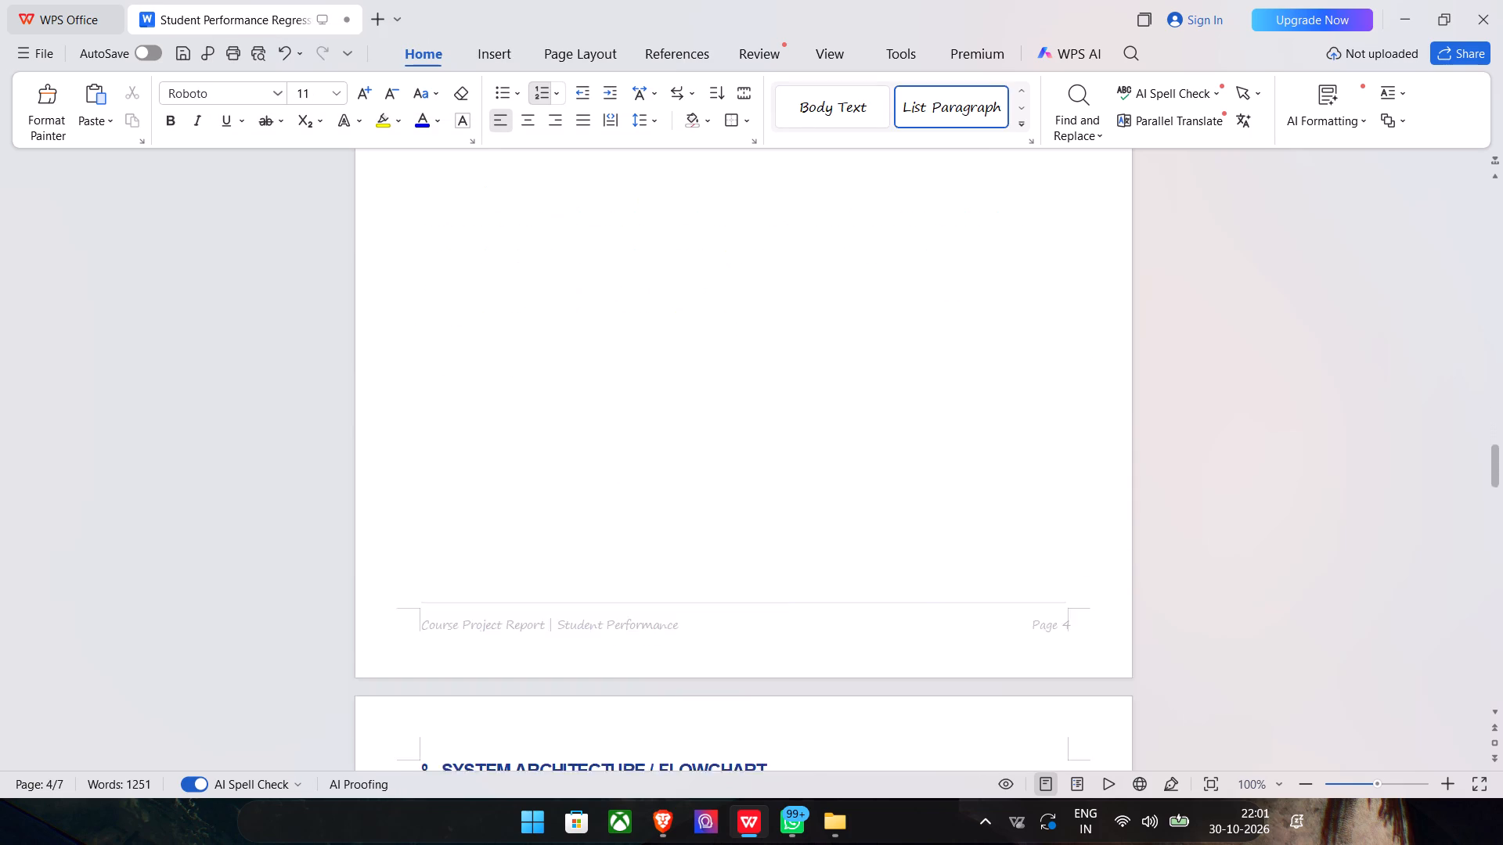
scroll(535, 413, "down", 5)
scroll(607, 403, "down", 3)
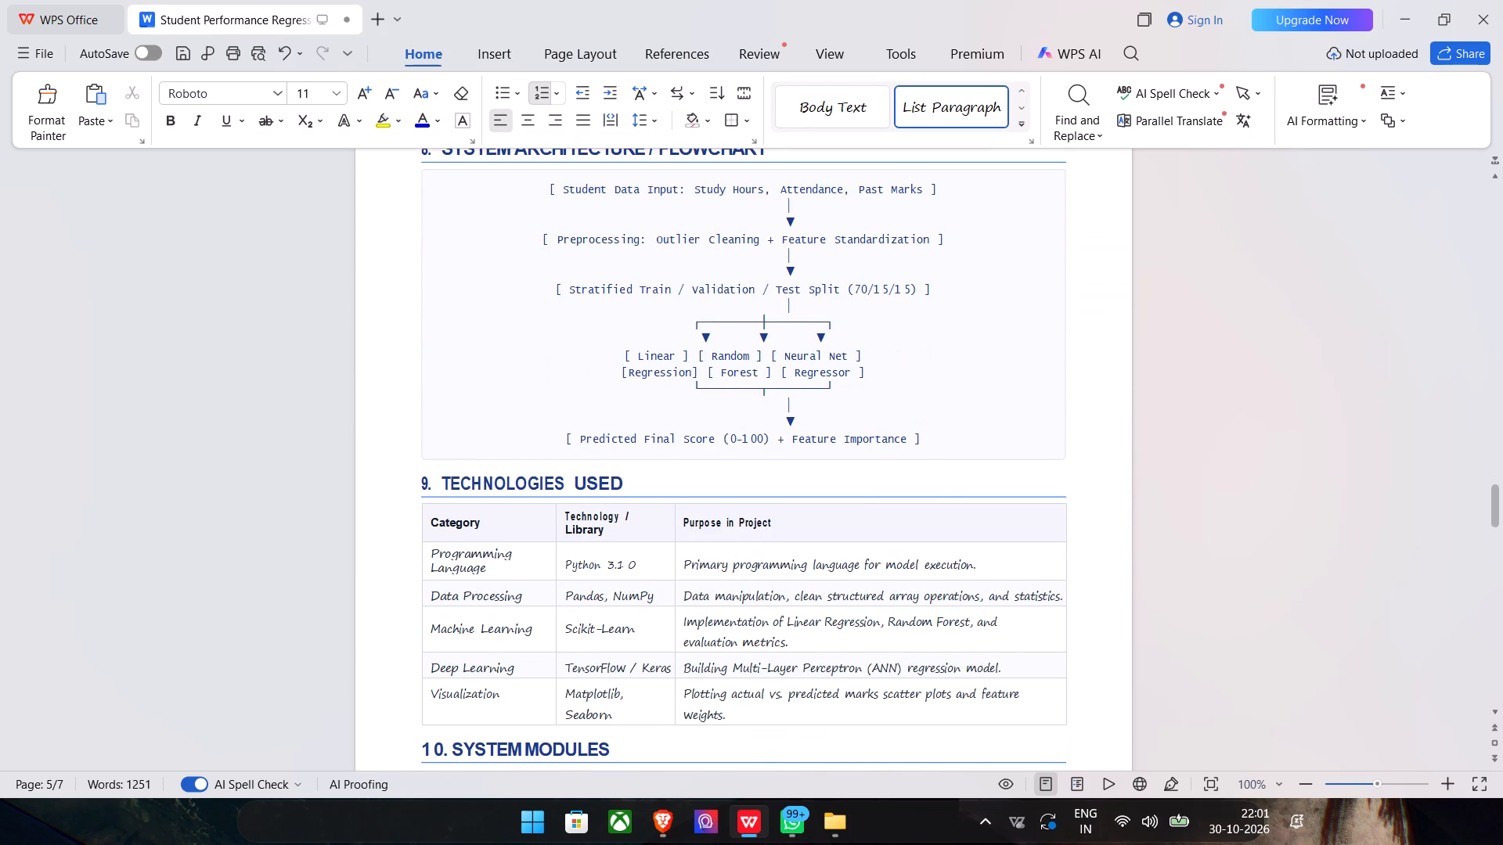
scroll(550, 476, "down", 1)
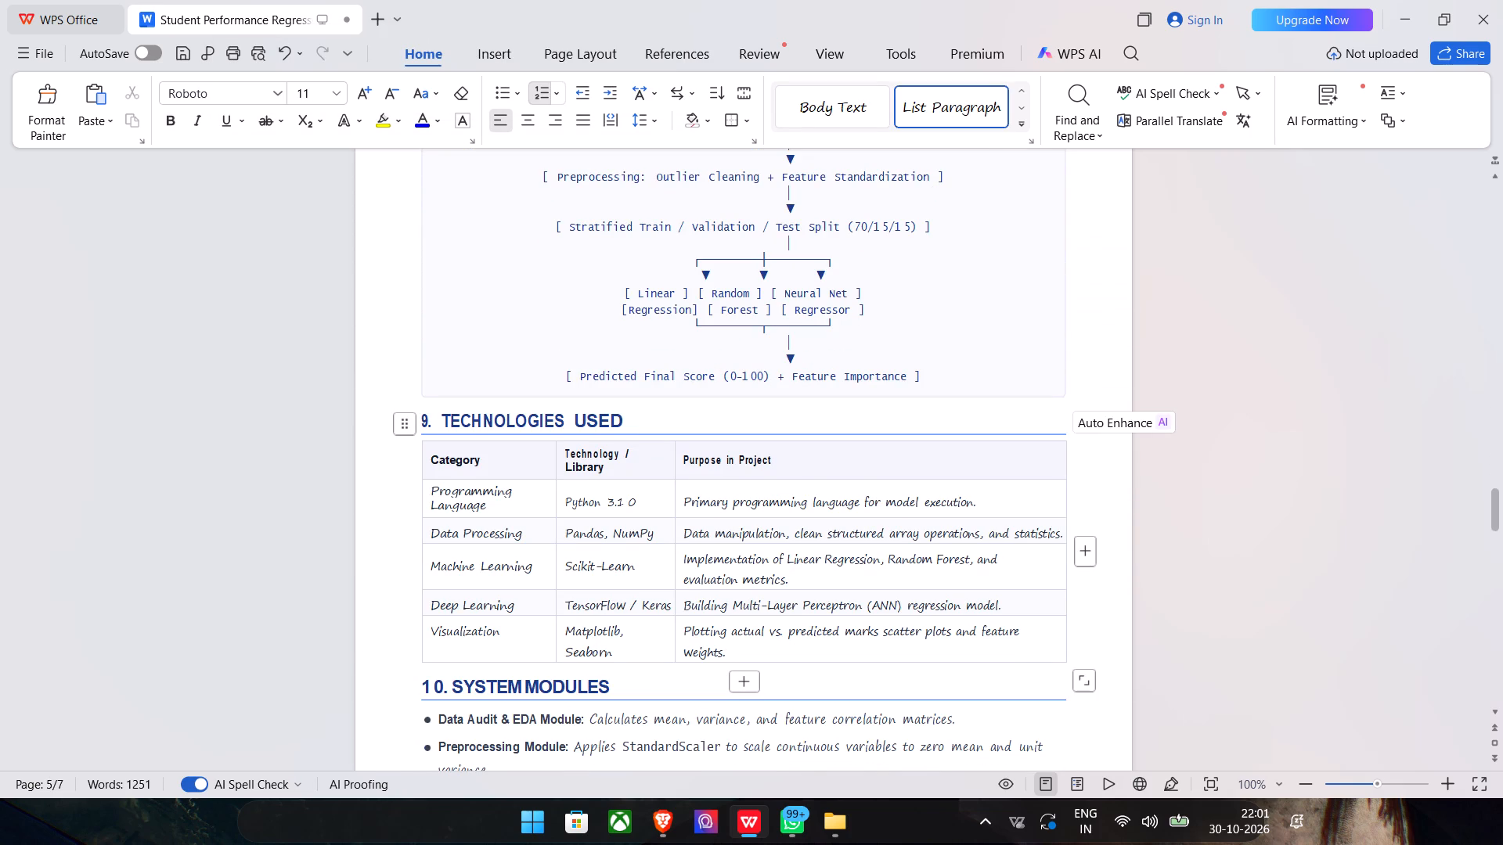
Enlarge all text inside the System Architecture flowchart box by one font size increment.
scroll(532, 255, "up", 3)
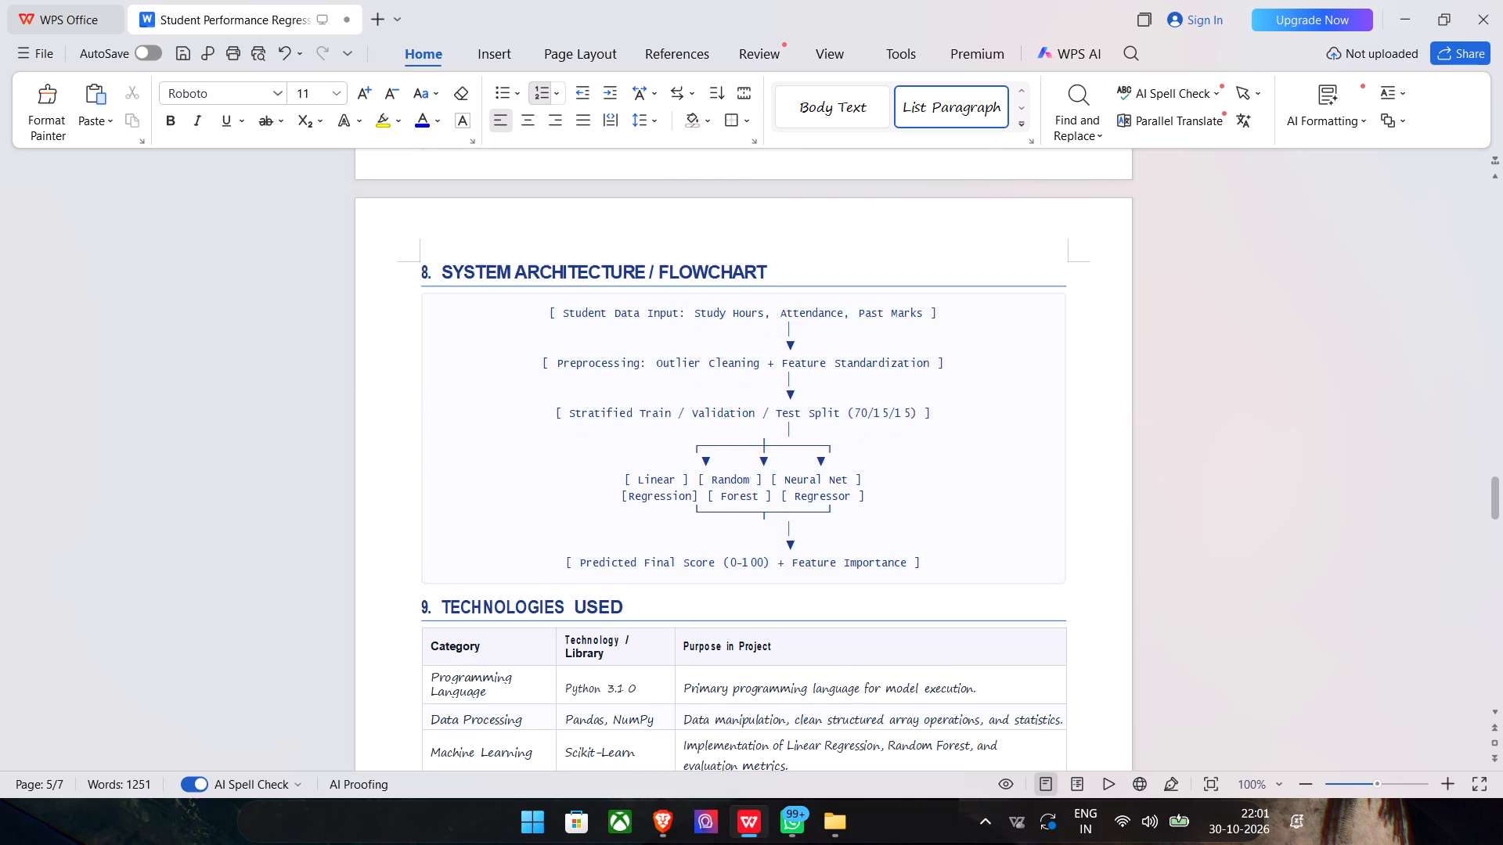
left_click_drag(439, 267, 449, 267)
left_click_drag(526, 311, 936, 561)
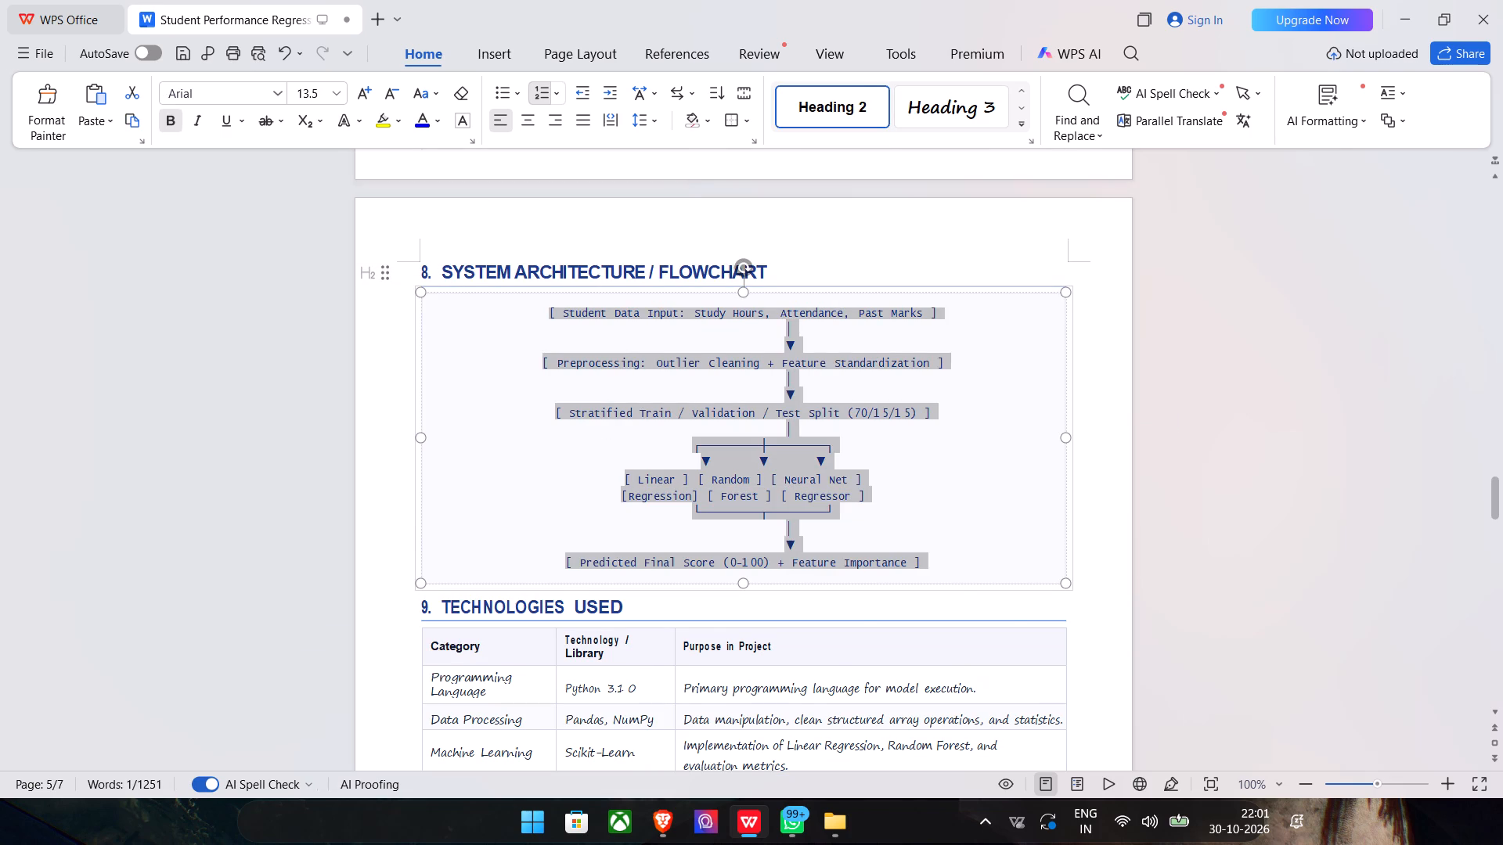
left_click_drag(936, 561, 965, 573)
right_click(822, 477)
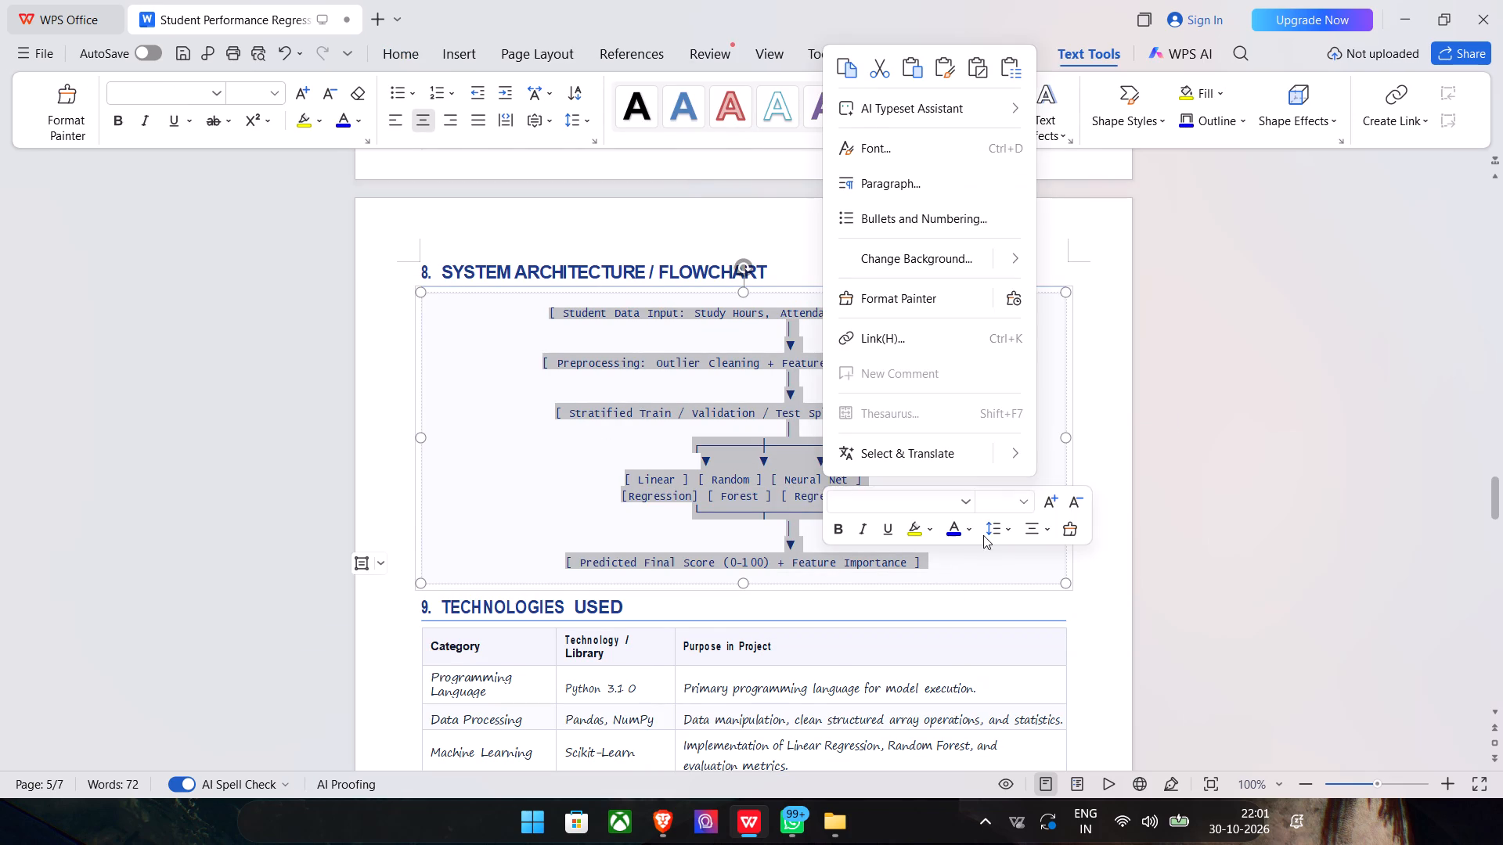
left_click(1047, 505)
left_click(1311, 478)
Enlarge the whole Technologies Used table's text by one increment to font size 10.
scroll(852, 564, "down", 2)
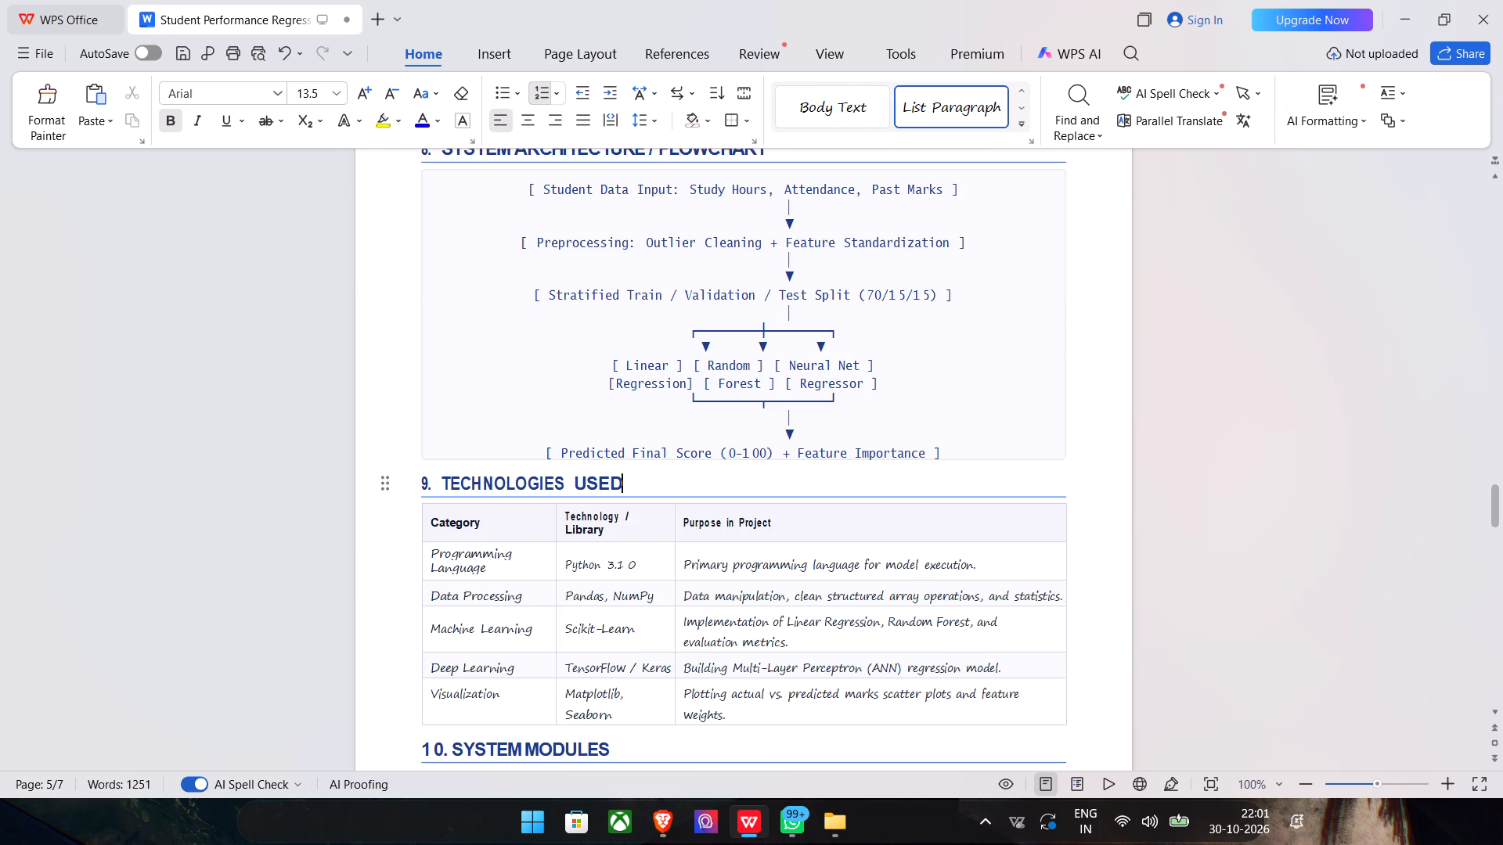
left_click_drag(431, 516, 901, 694)
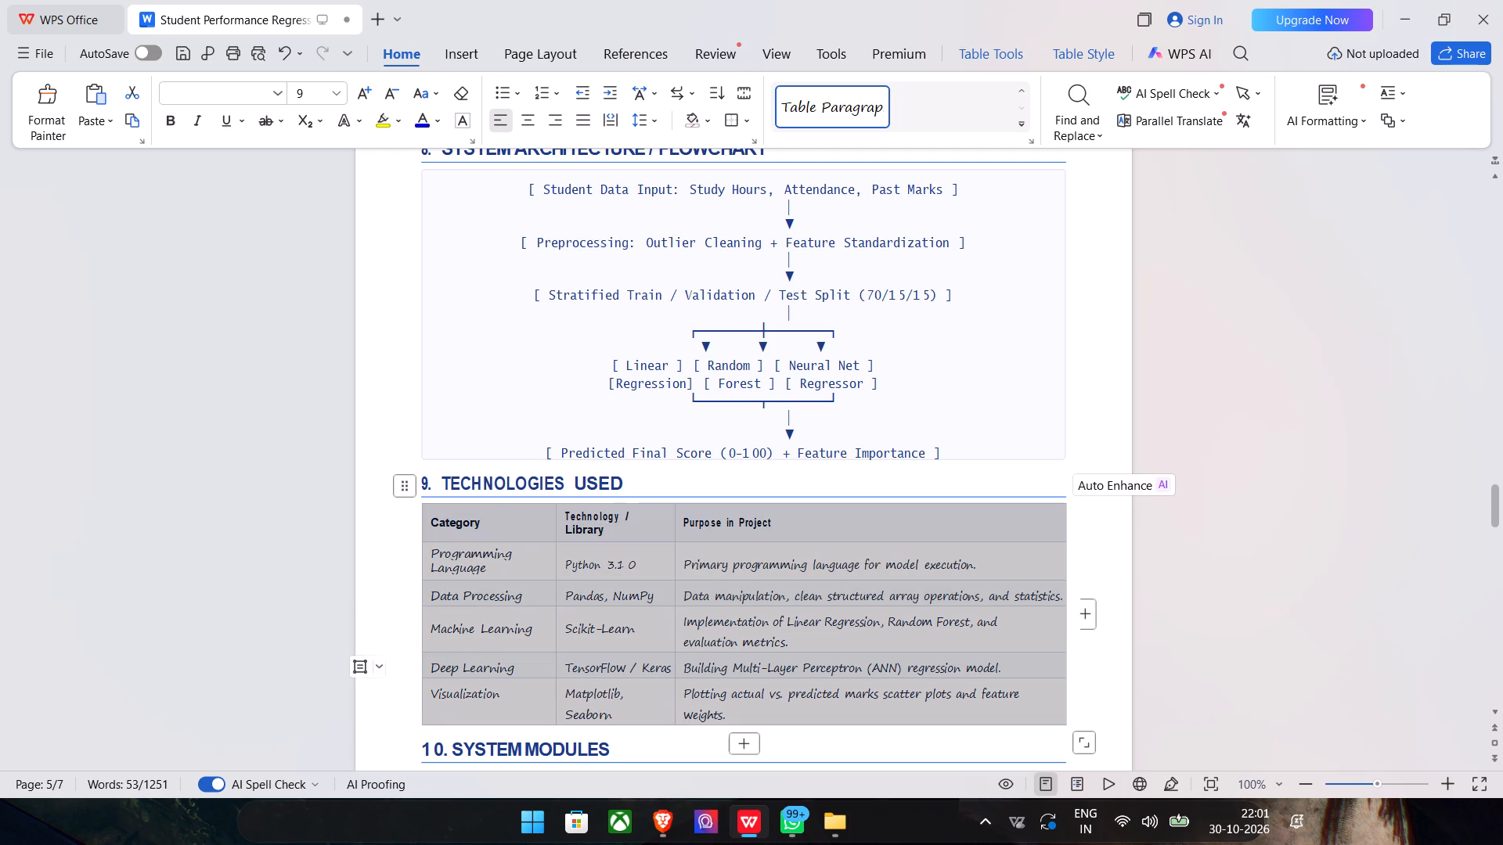
left_click_drag(901, 694, 929, 703)
left_click(1181, 652)
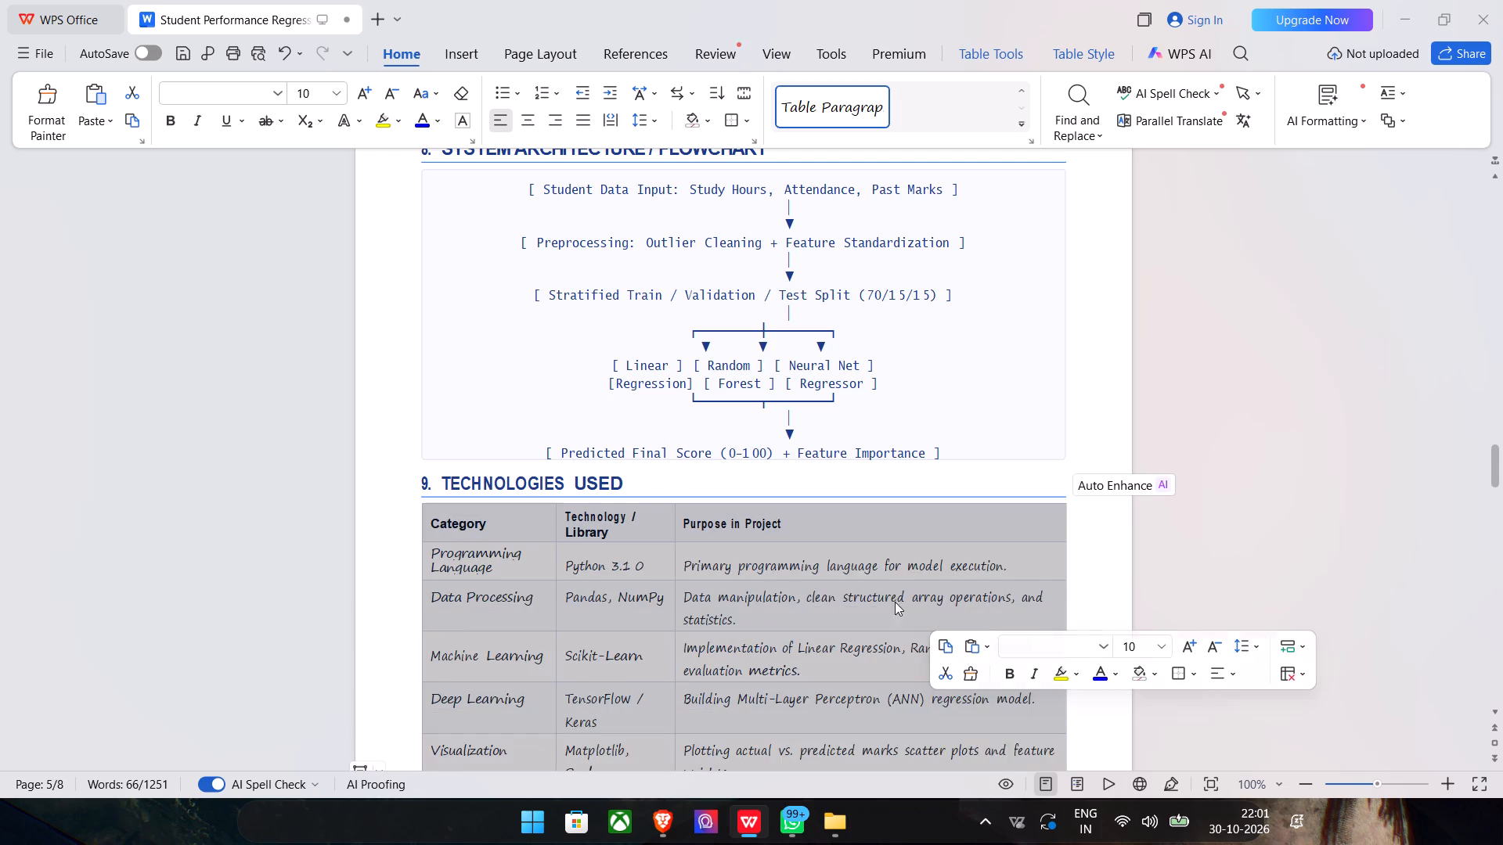
Enlarge the four System Modules bullet items by two increments to font size 11.
scroll(814, 587, "down", 5)
left_click_drag(435, 531, 920, 663)
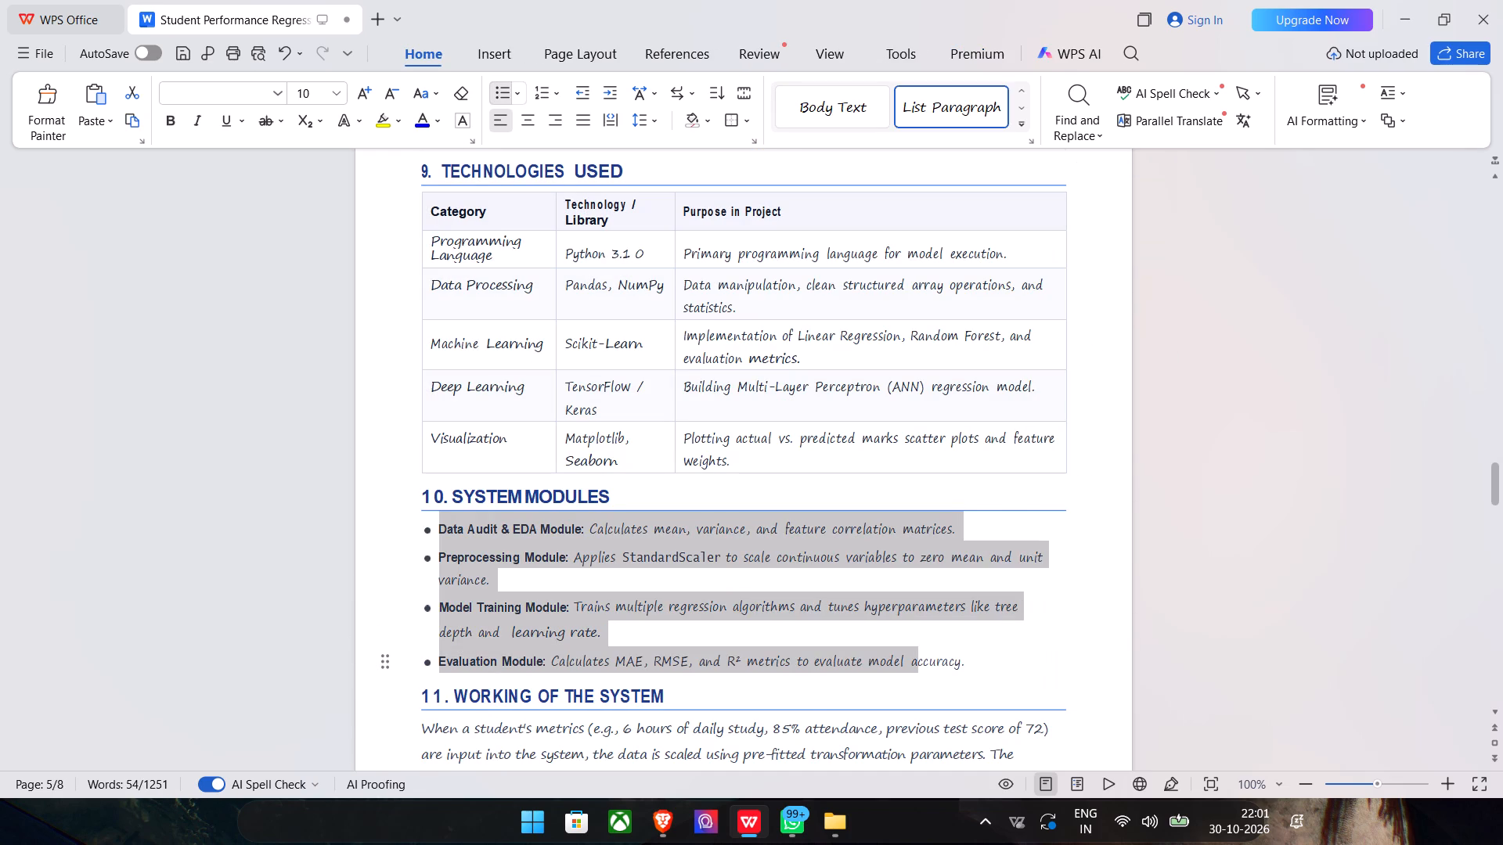
left_click_drag(920, 663, 981, 665)
left_click(1011, 681)
left_click(1011, 681)
Enlarge the Working of the System paragraph, including its continuation on the following page, by two font size increments.
scroll(671, 556, "down", 5)
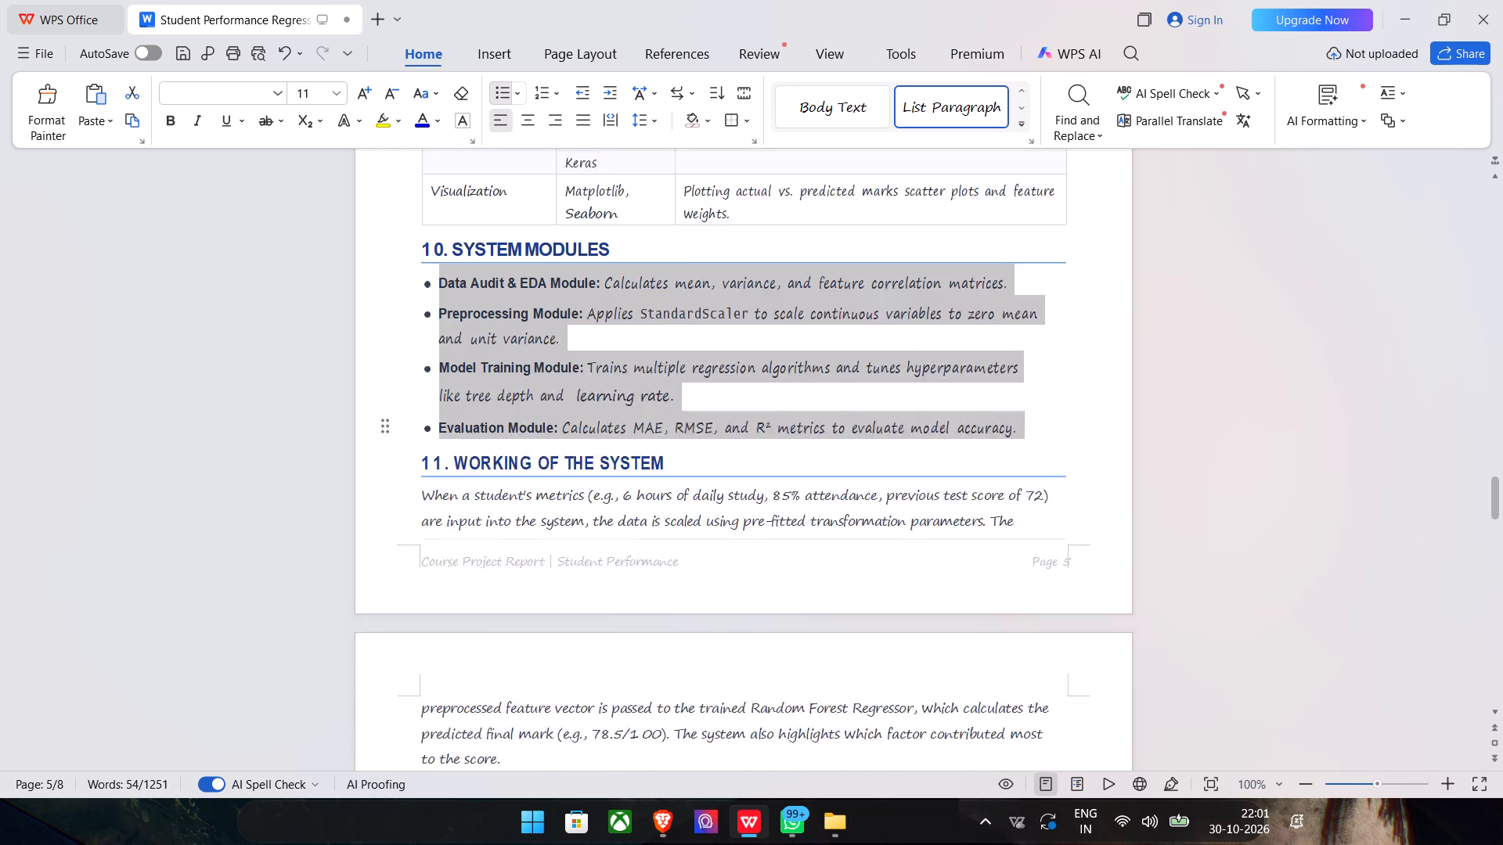
left_click_drag(420, 429, 994, 727)
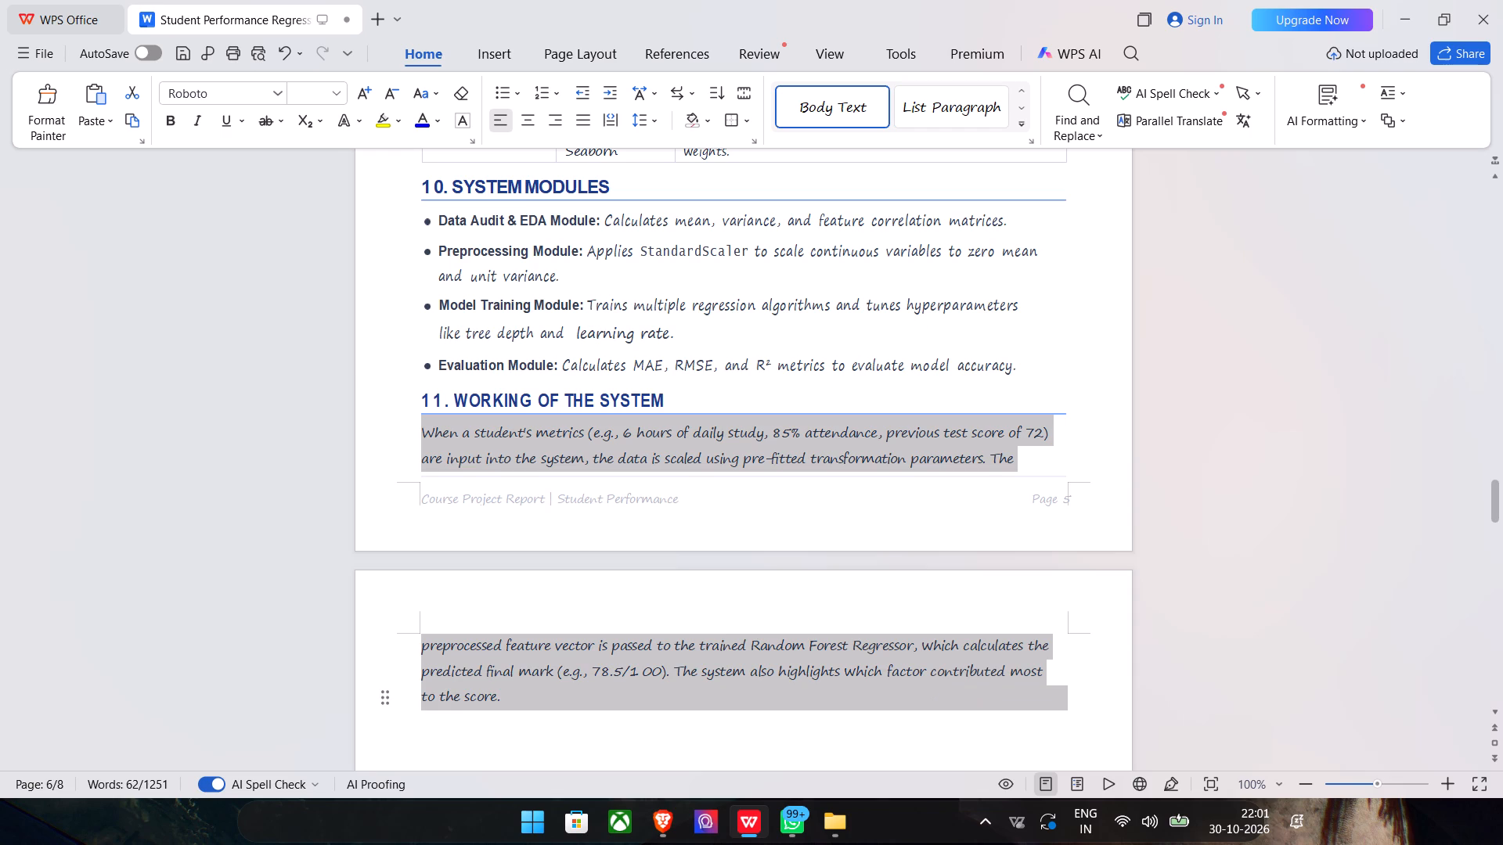
left_click_drag(994, 727, 994, 726)
left_click(557, 689)
left_click(557, 689)
Enlarge the introductory text above the code snippet under Implementation by two font size increments.
scroll(660, 599, "down", 2)
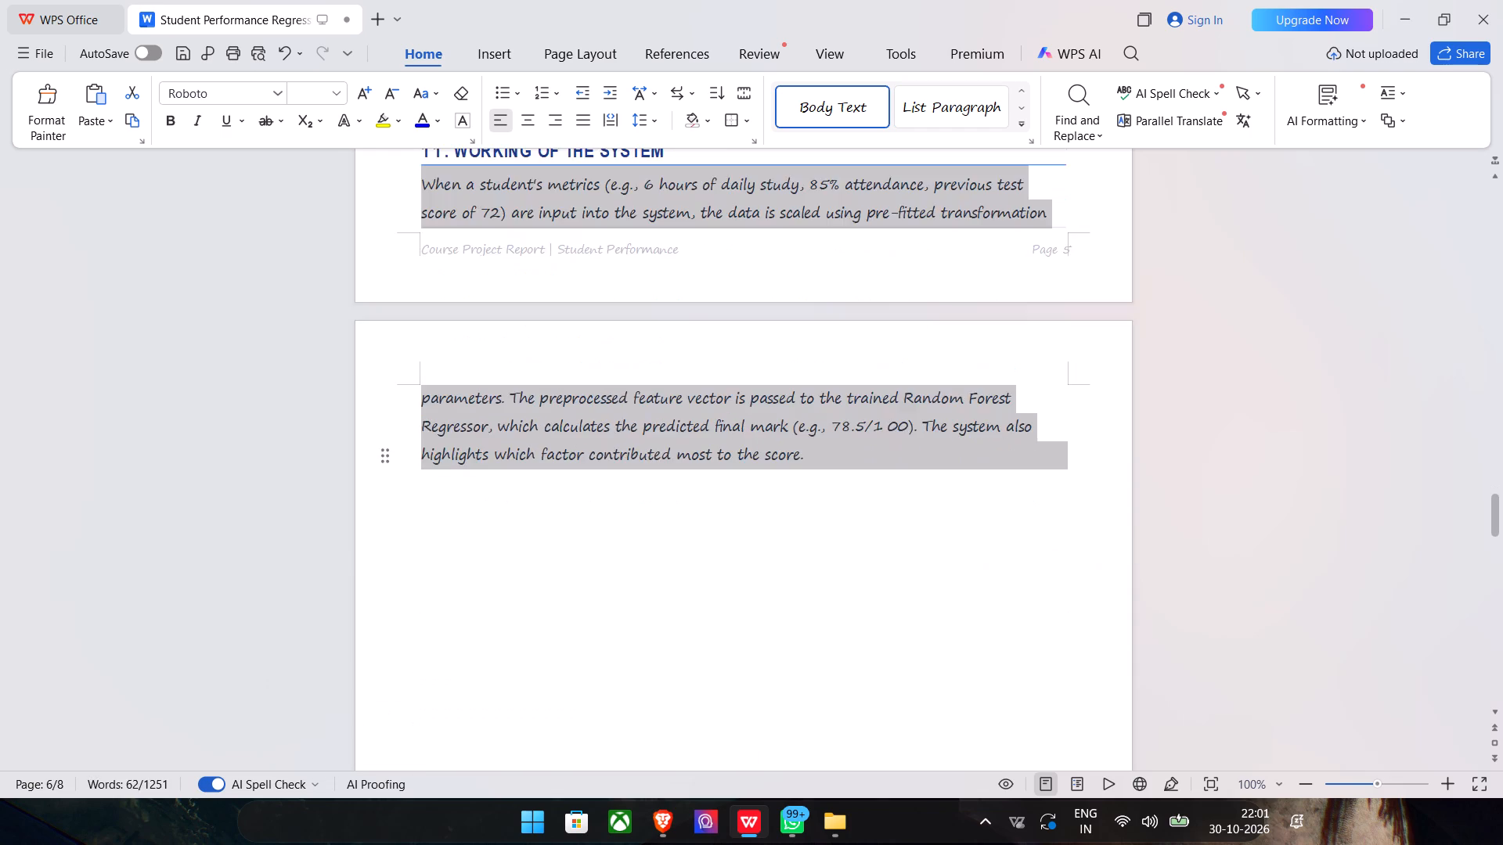
scroll(660, 599, "down", 20)
scroll(660, 599, "down", 5)
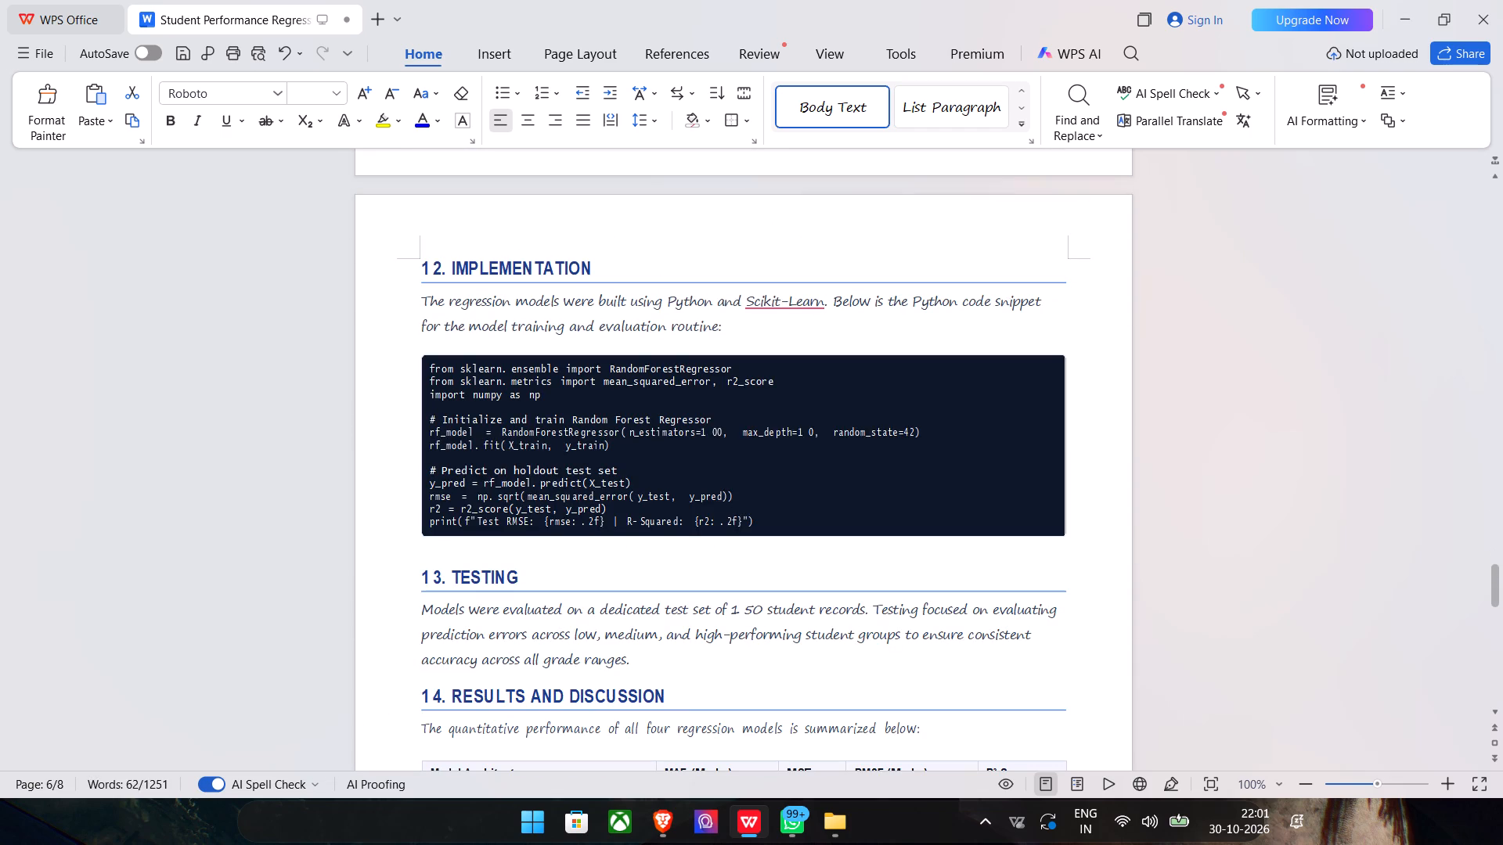
left_click_drag(417, 300, 749, 359)
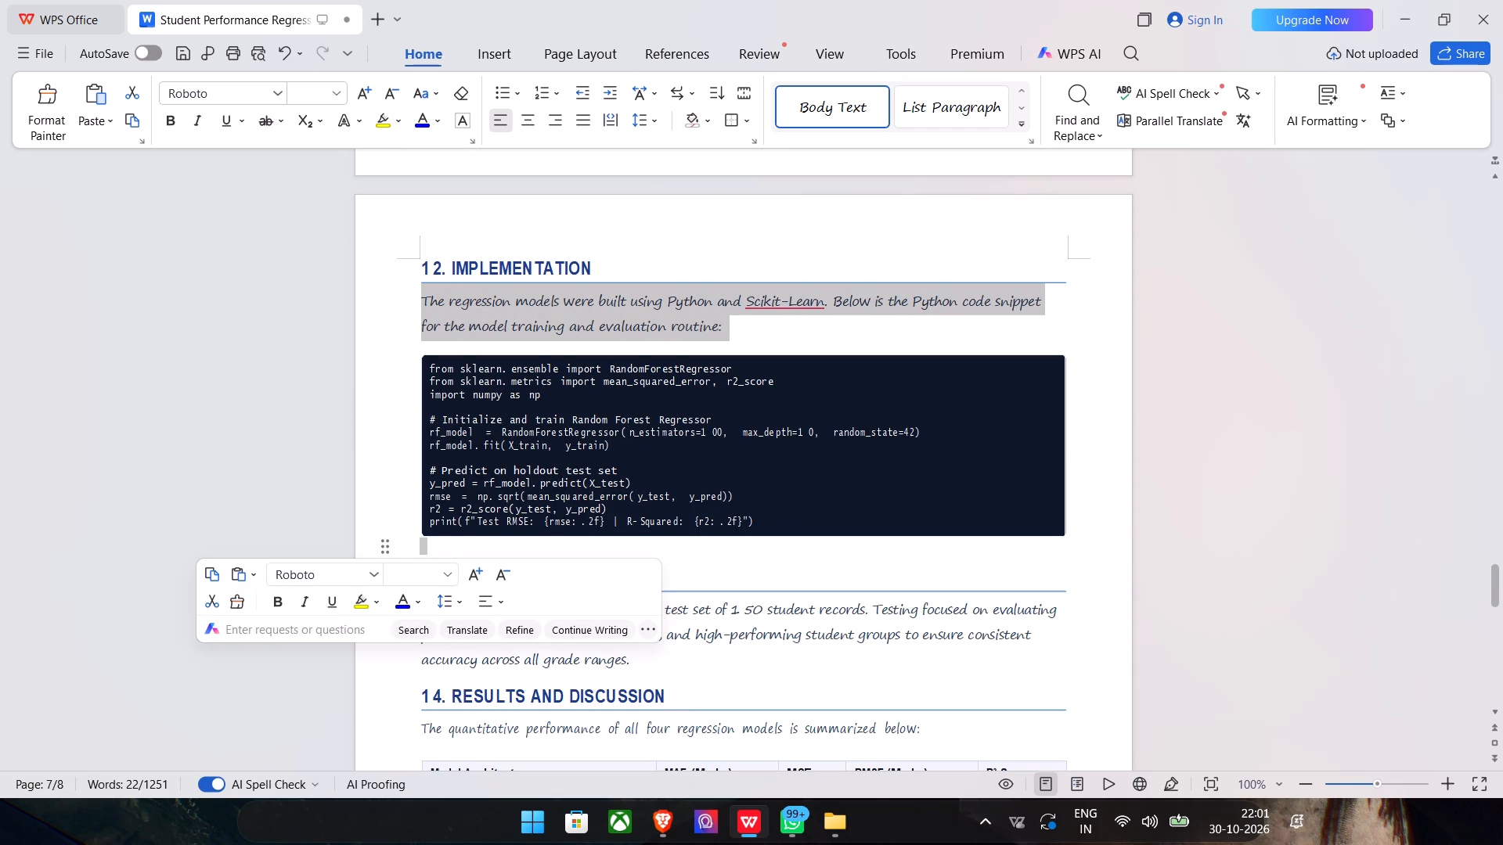
double_click(478, 575)
Enlarge the paragraph under the Testing heading by two increments to font size 11.
scroll(560, 471, "down", 3)
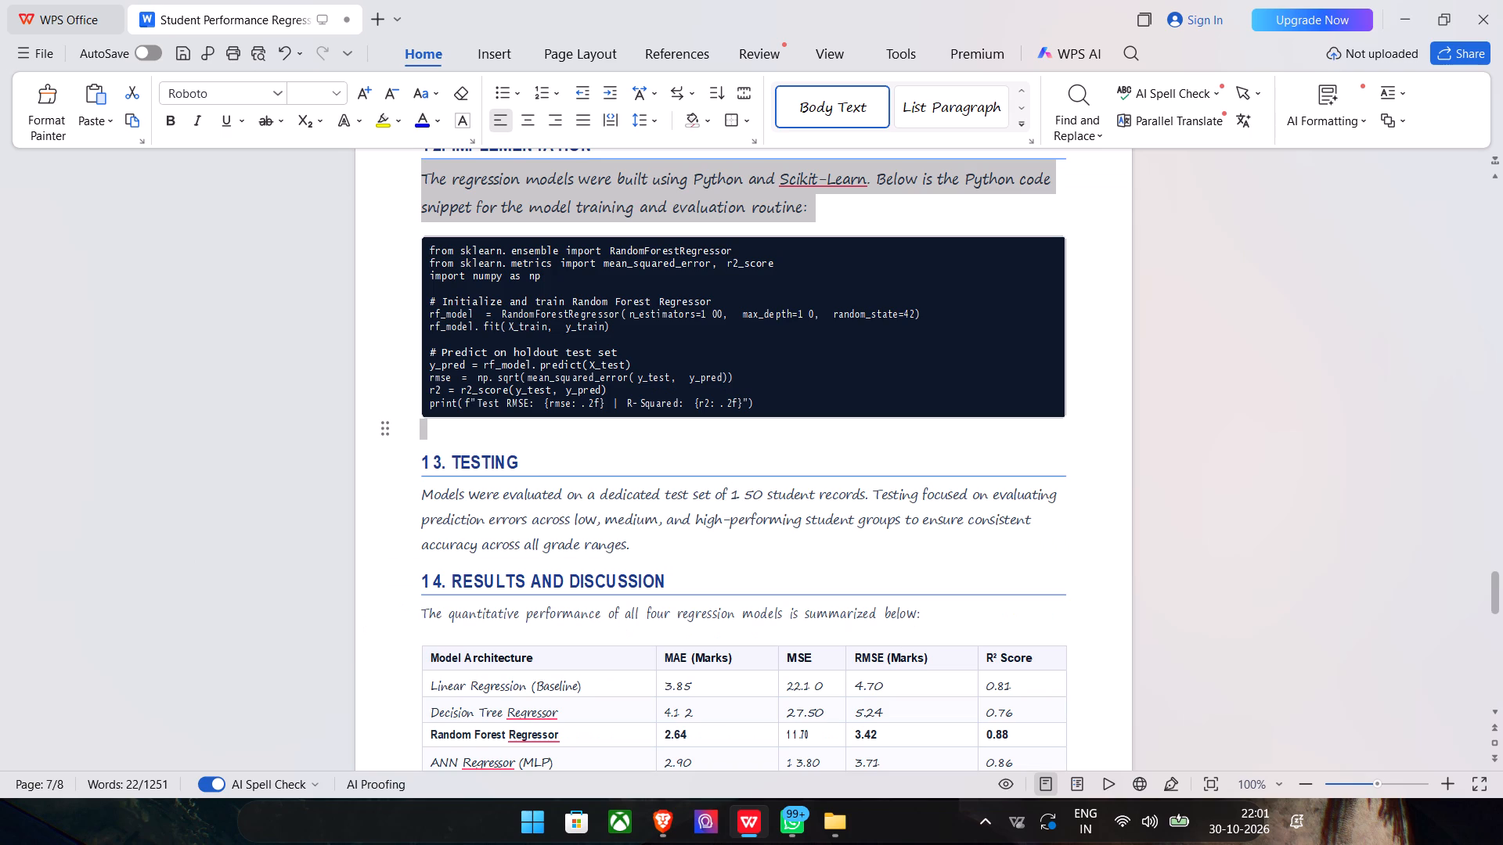
left_click_drag(420, 497, 650, 553)
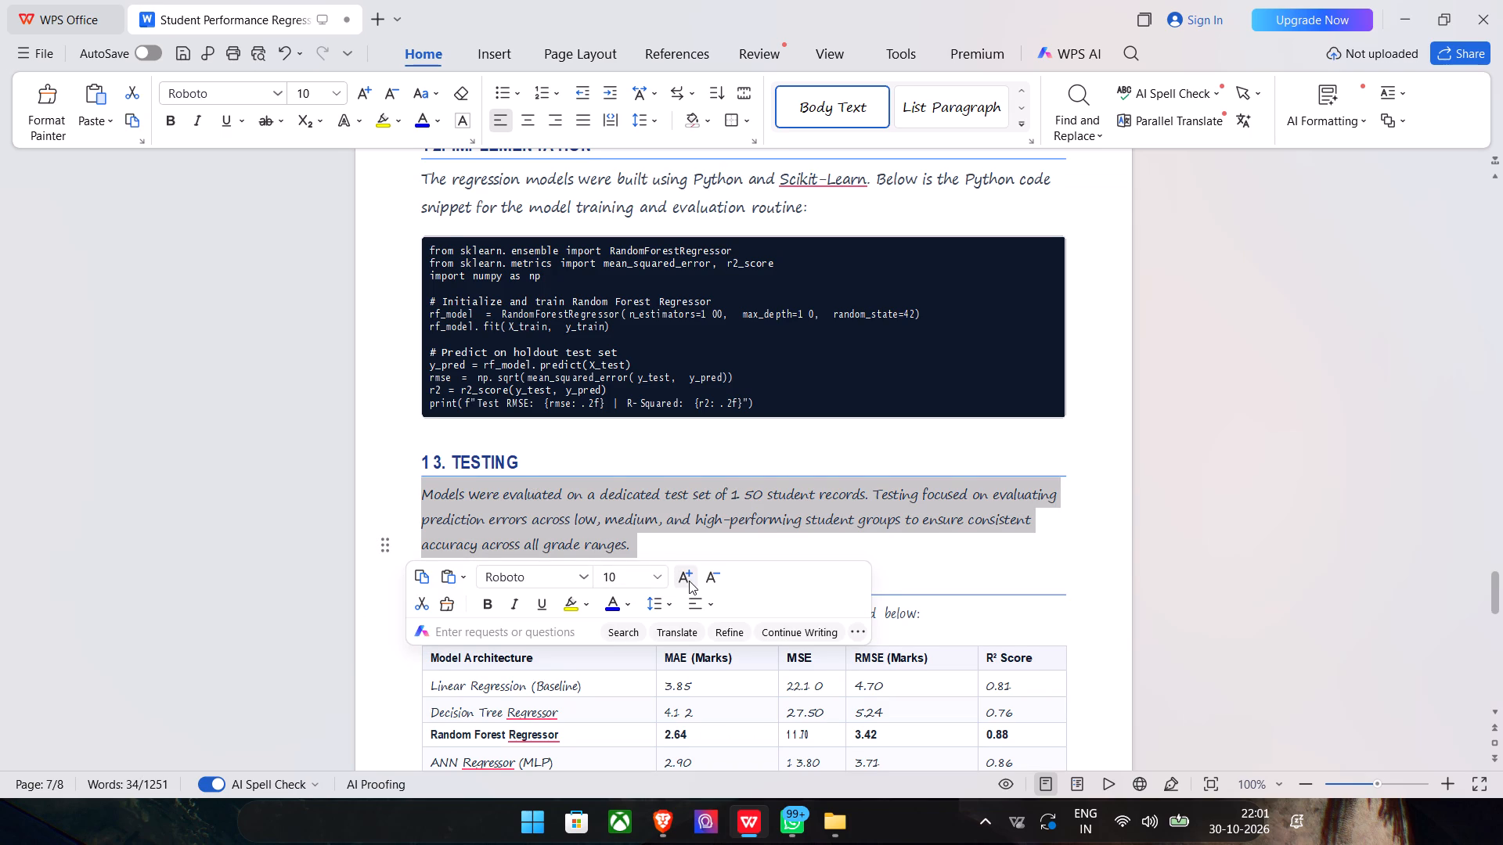
double_click(689, 581)
Enlarge the Results and Discussion introductory sentence and the whole model comparison table by three font size increments.
scroll(642, 535, "down", 5)
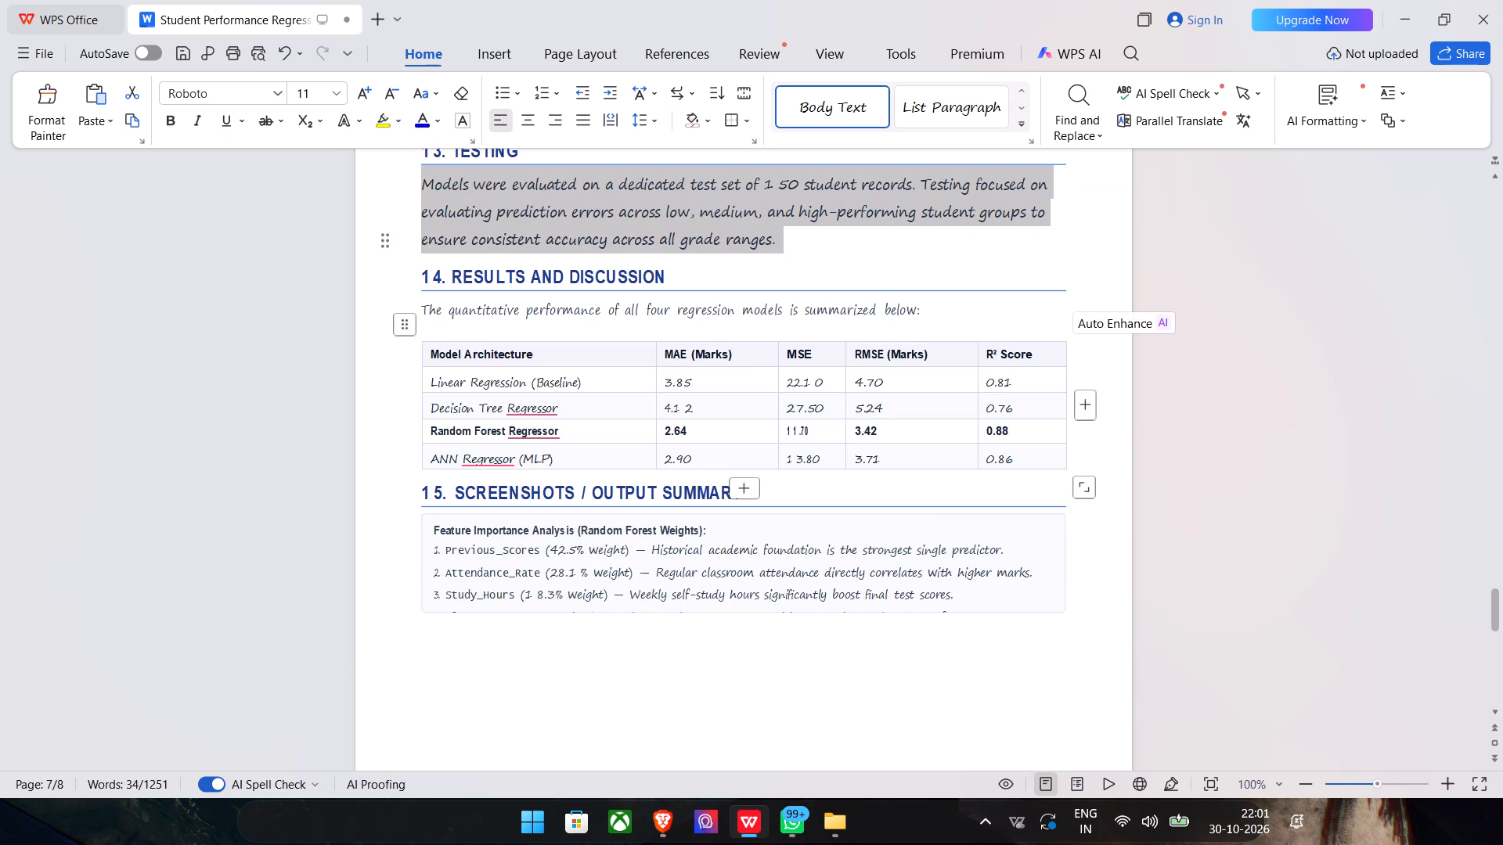
left_click_drag(420, 308, 1105, 464)
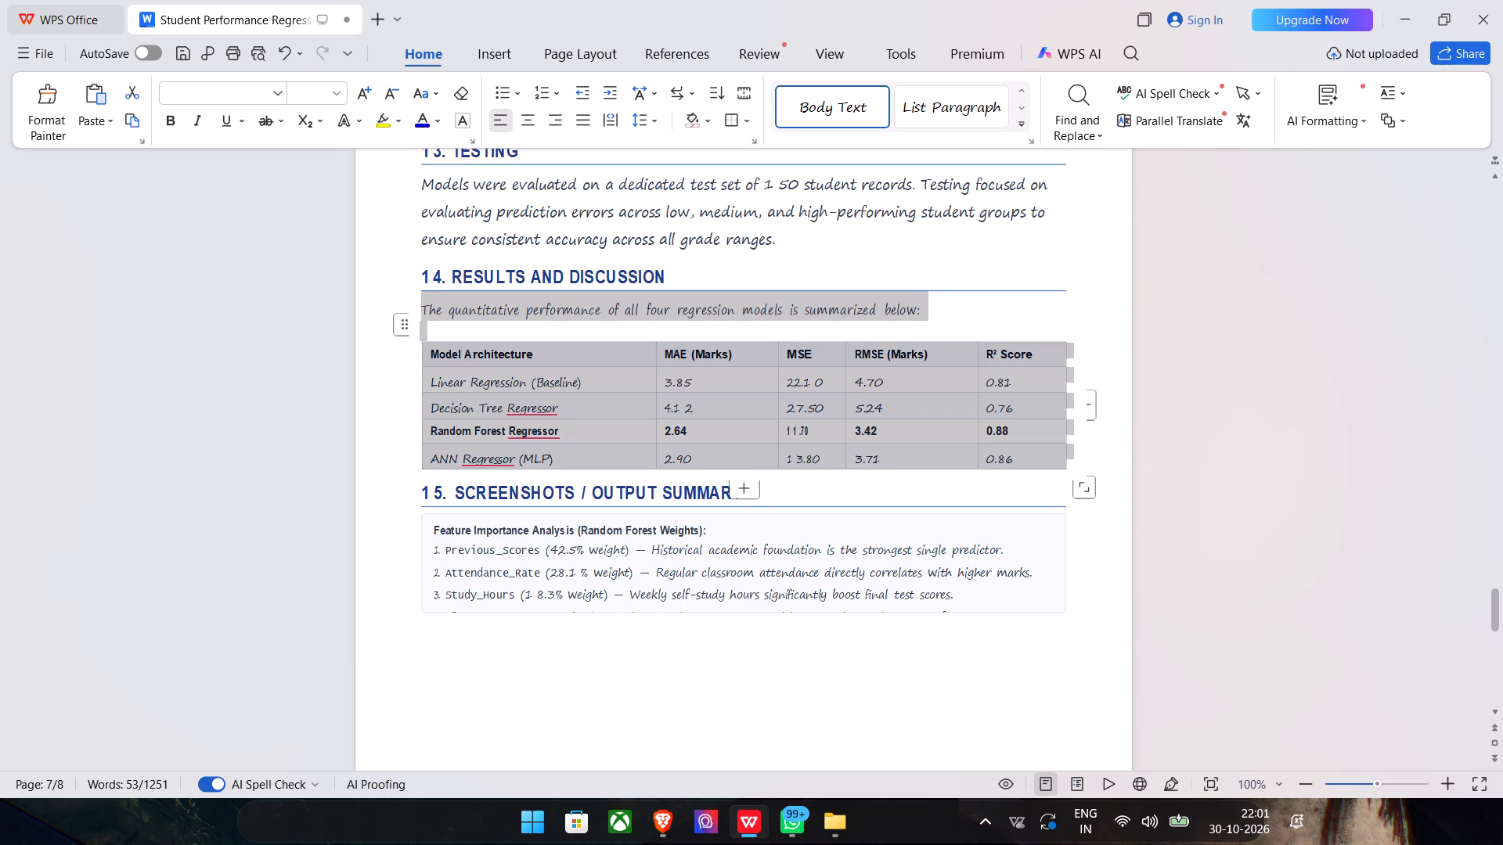
left_click_drag(1105, 464, 1046, 450)
left_click(1126, 466)
left_click(1126, 466)
left_click(1126, 466)
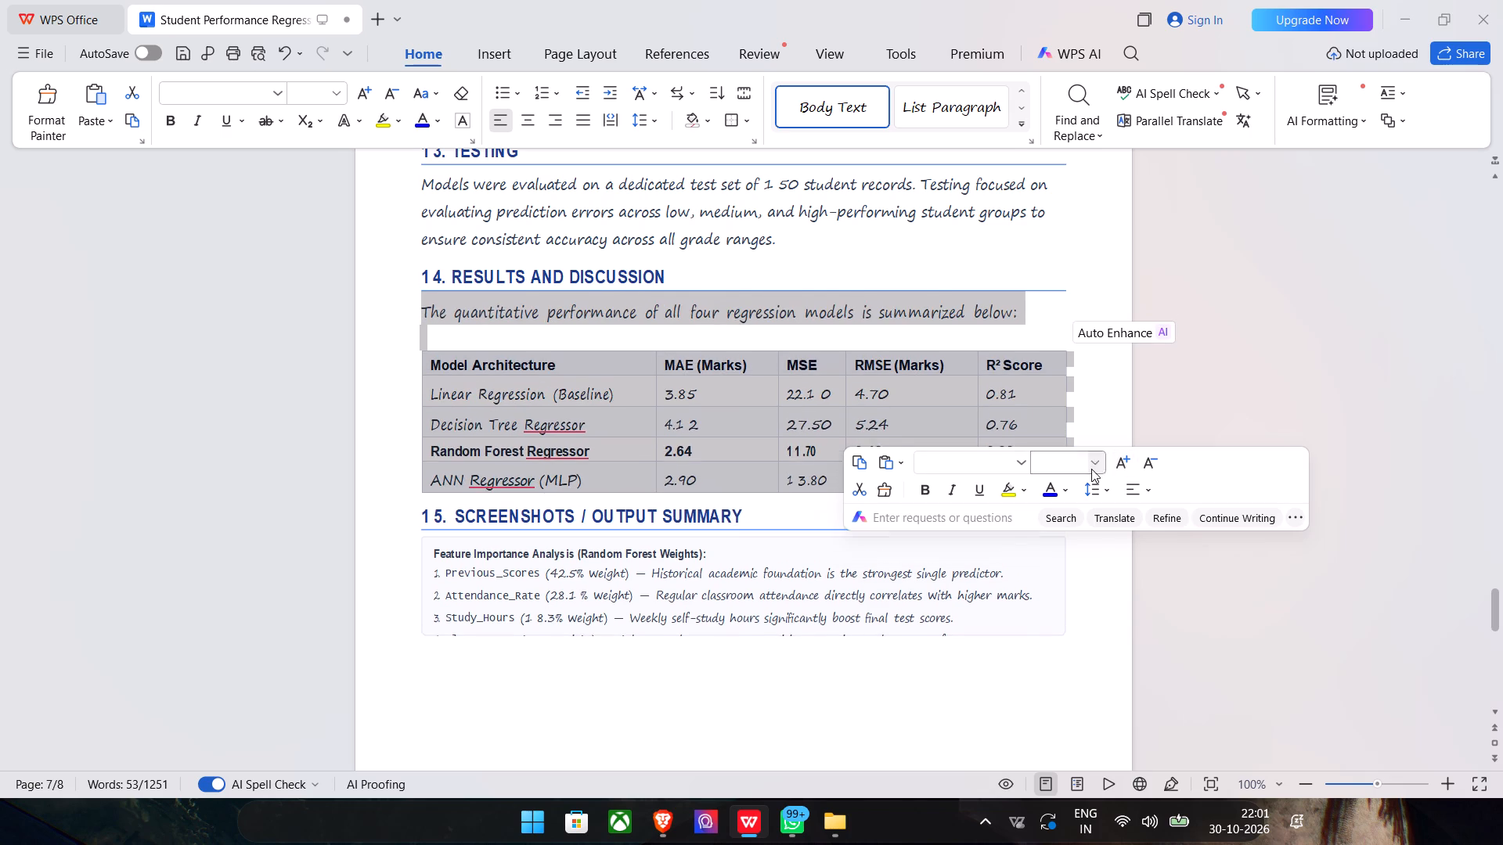
Enlarge the Feature Importance Analysis heading and its four numbered items in the Screenshots / Output Summary box by two font size increments.
left_click(698, 551)
left_click_drag(434, 552, 915, 648)
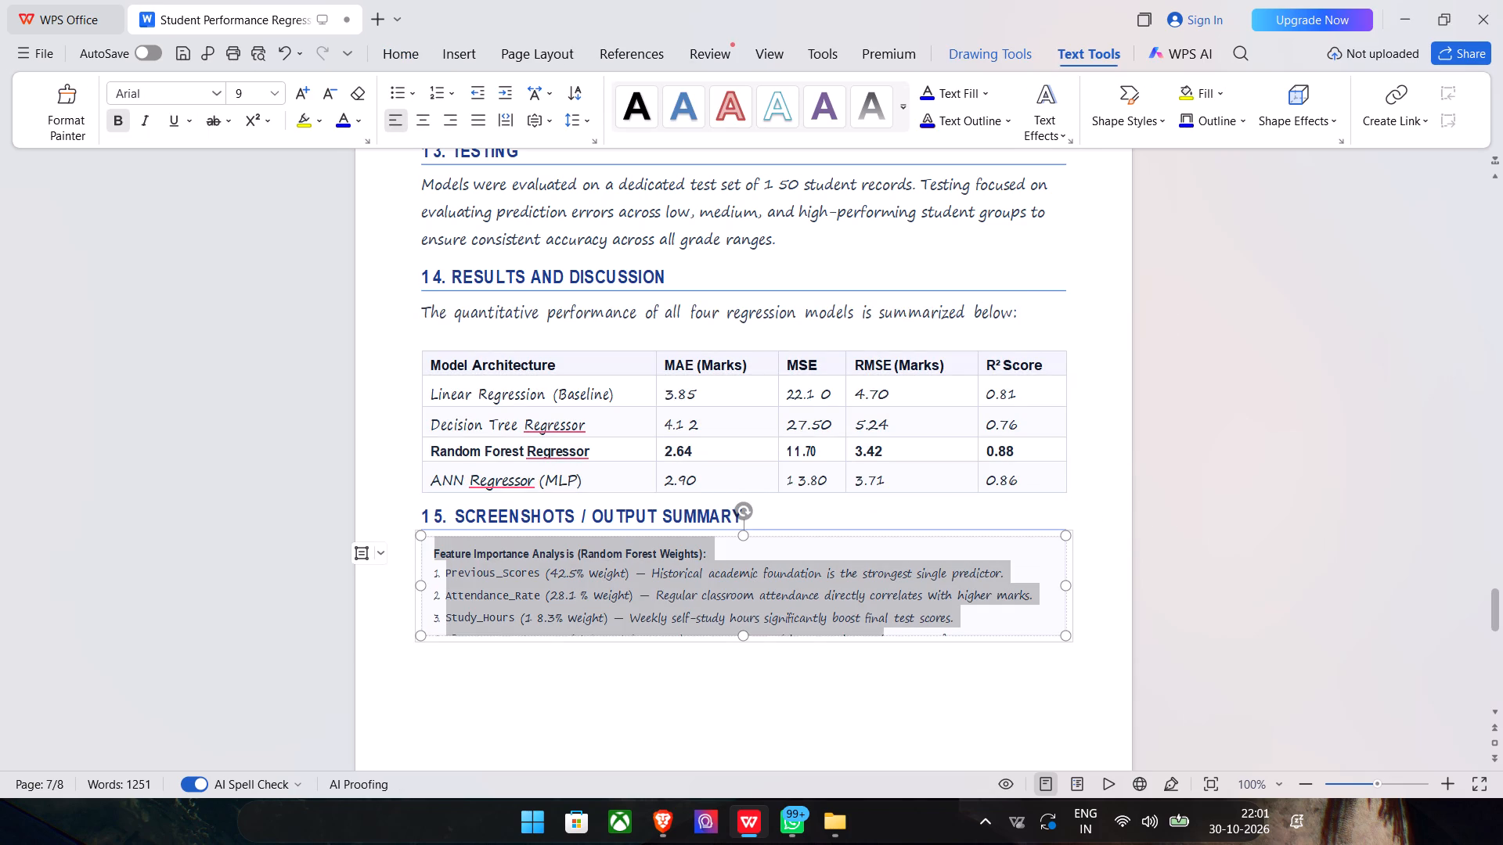
left_click_drag(915, 648, 1029, 632)
scroll(986, 598, "down", 5)
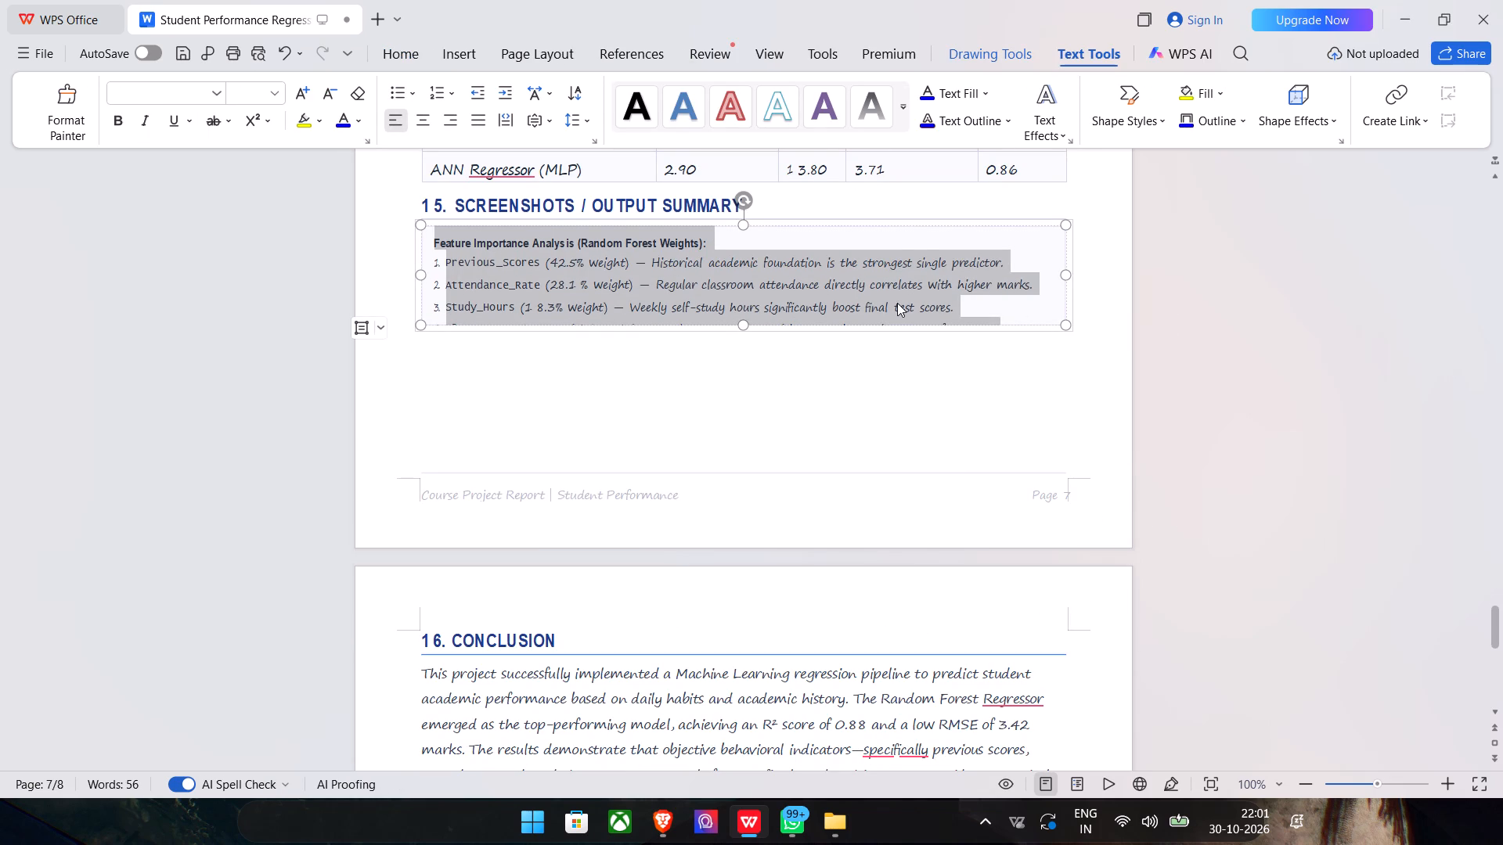
right_click(882, 295)
double_click(1102, 525)
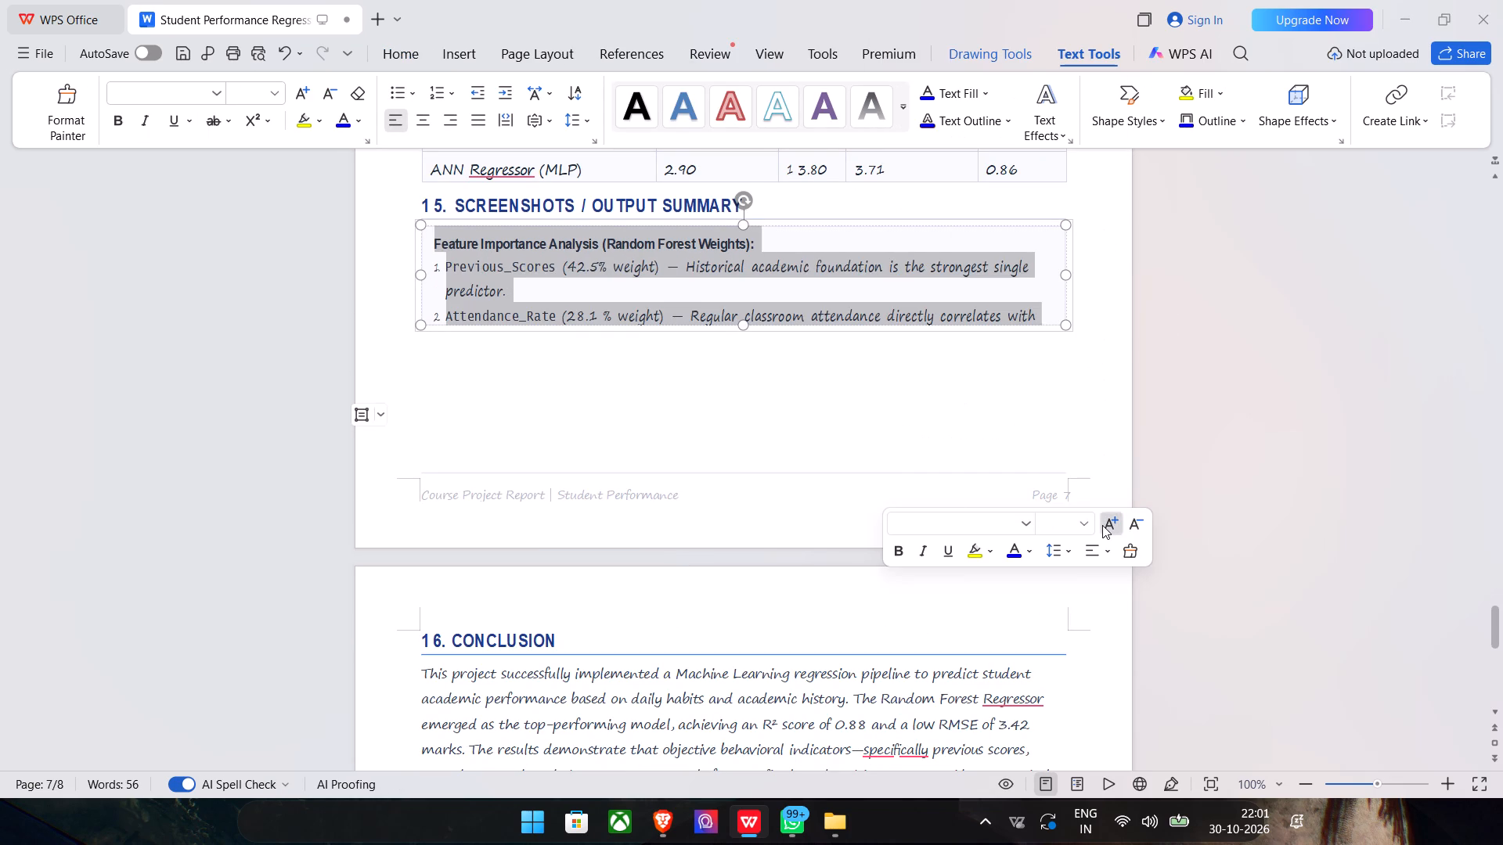
left_click(582, 369)
Extend the Feature Importance Analysis text box downward to just above the page footer so all four items fit.
left_click(1029, 285)
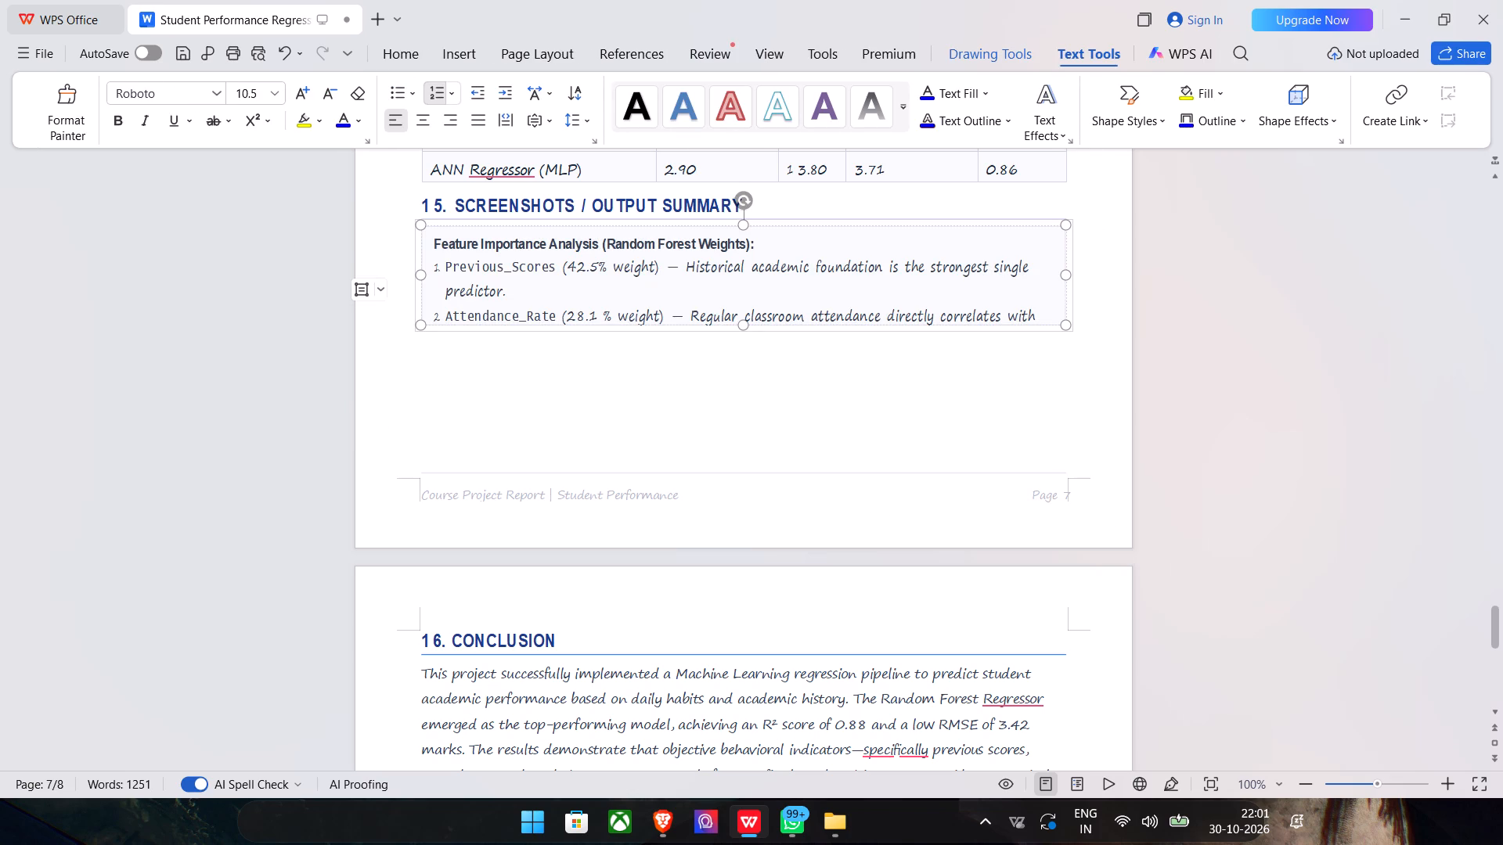
left_click_drag(1068, 324, 1077, 453)
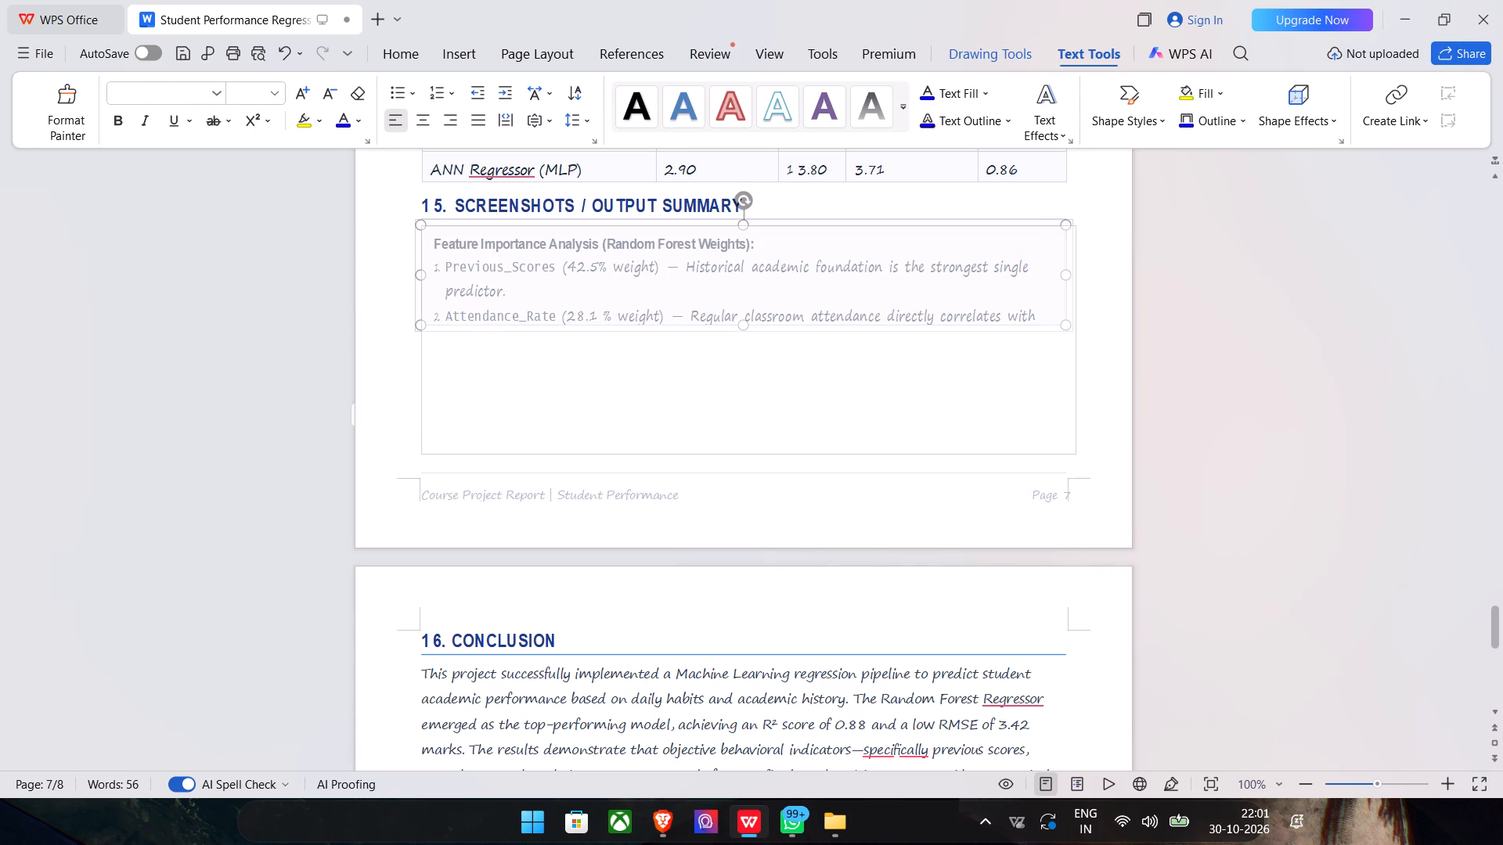
left_click_drag(1077, 453, 1069, 448)
left_click(600, 423)
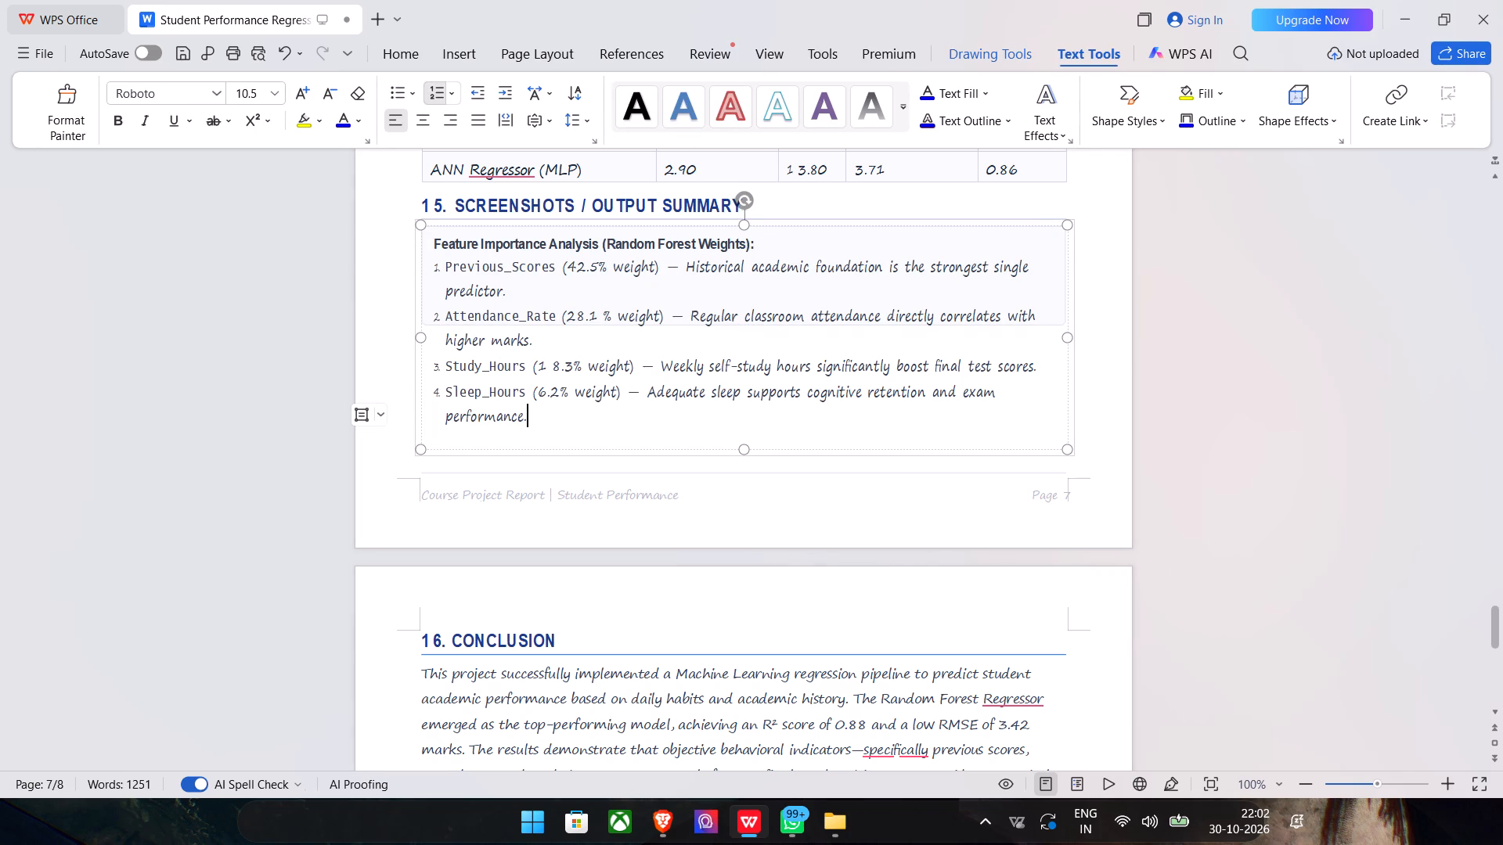
left_click(1054, 318)
left_click(952, 502)
Enlarge the paragraph under the Conclusion heading by one font size increment.
scroll(621, 538, "down", 2)
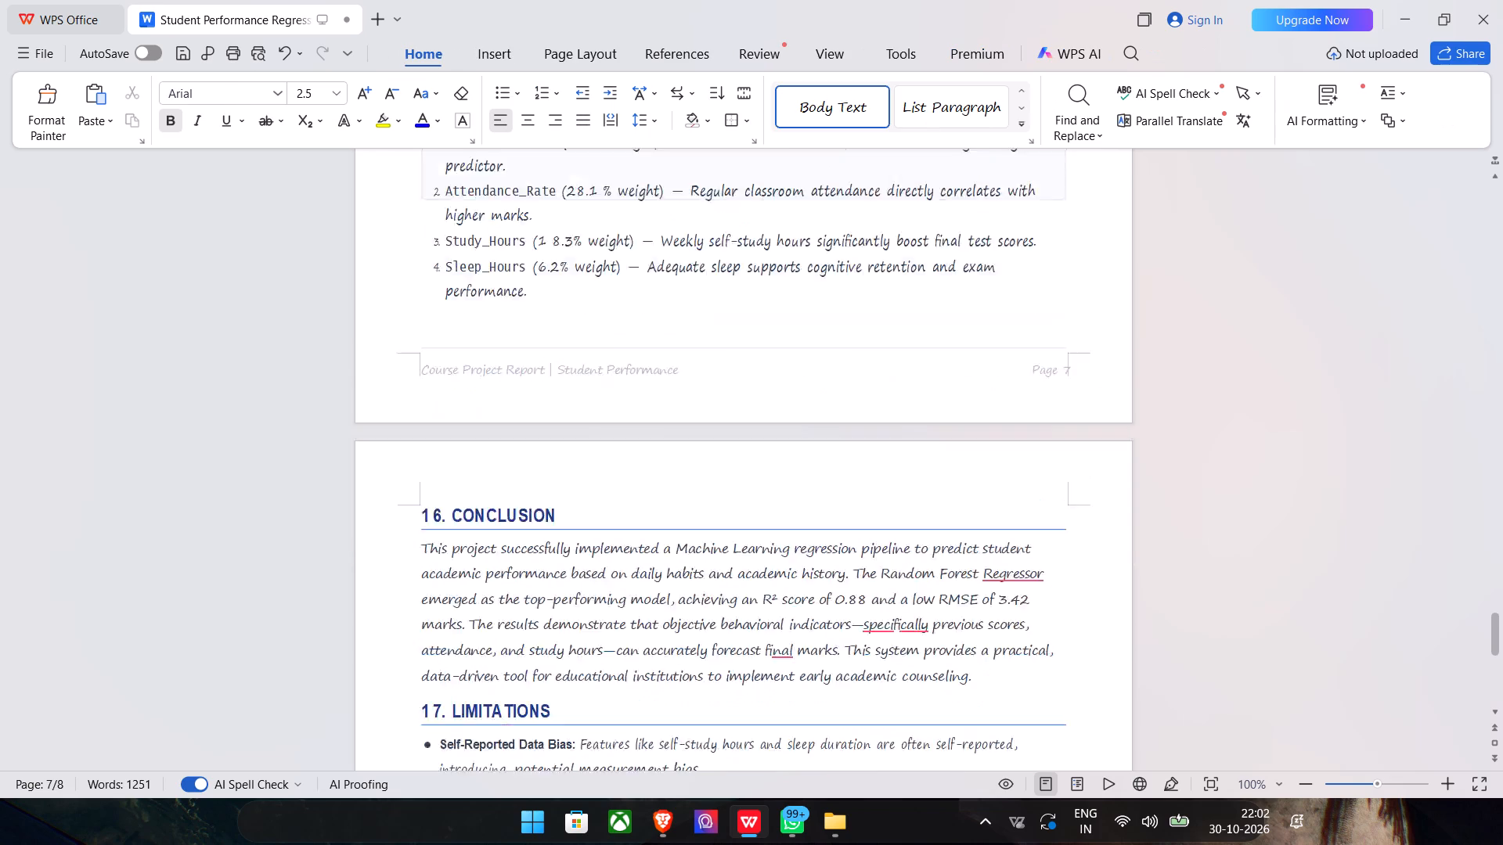
scroll(621, 538, "down", 1)
scroll(432, 459, "down", 3)
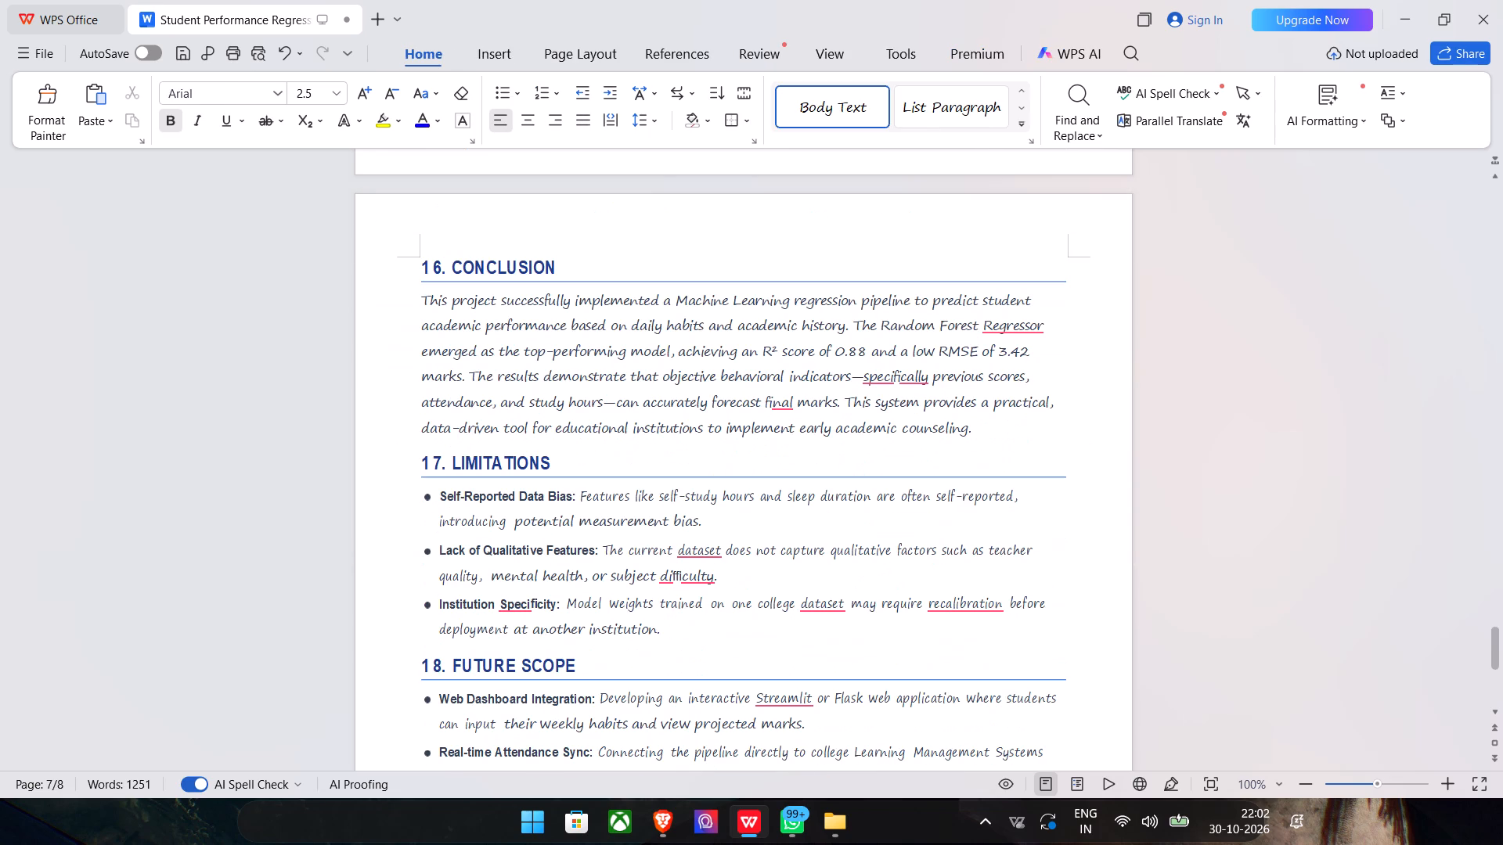
left_click_drag(416, 288, 997, 426)
left_click(1021, 454)
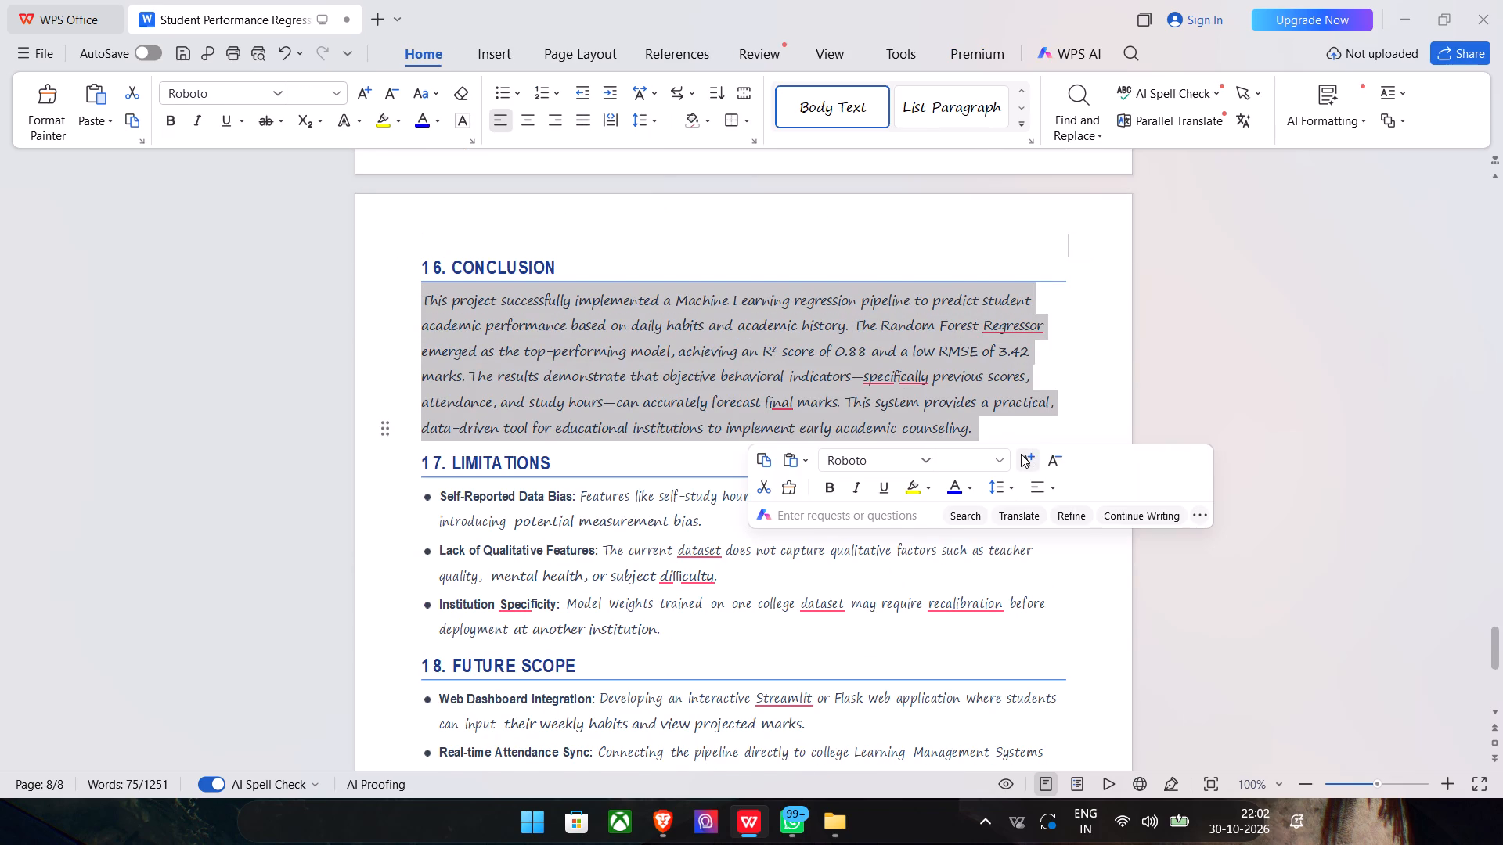
left_click(594, 448)
Enlarge all three Limitations bullet items by two font size increments.
scroll(594, 448, "down", 3)
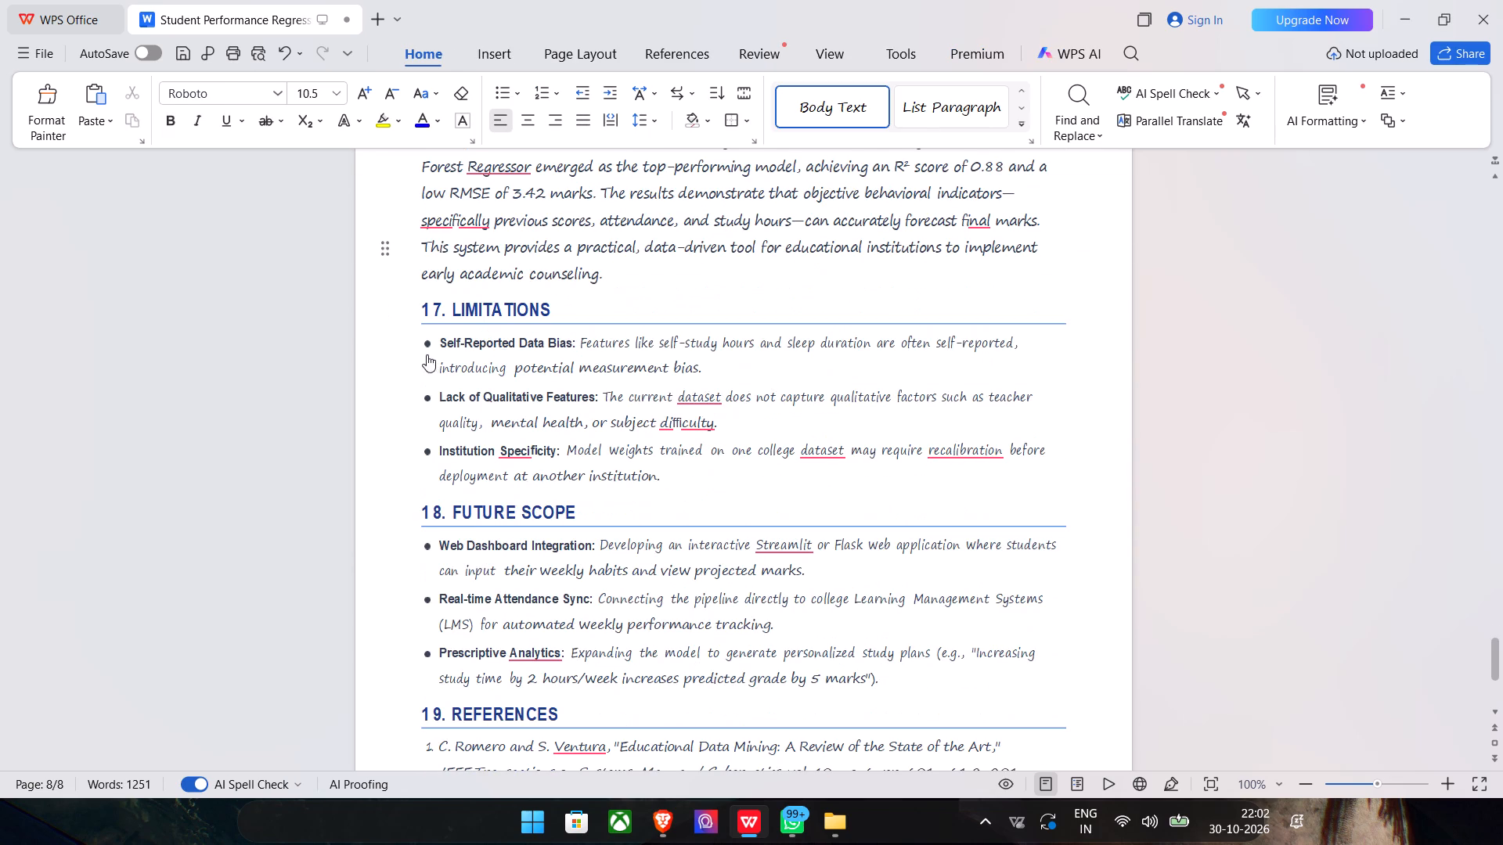
left_click_drag(445, 339, 737, 462)
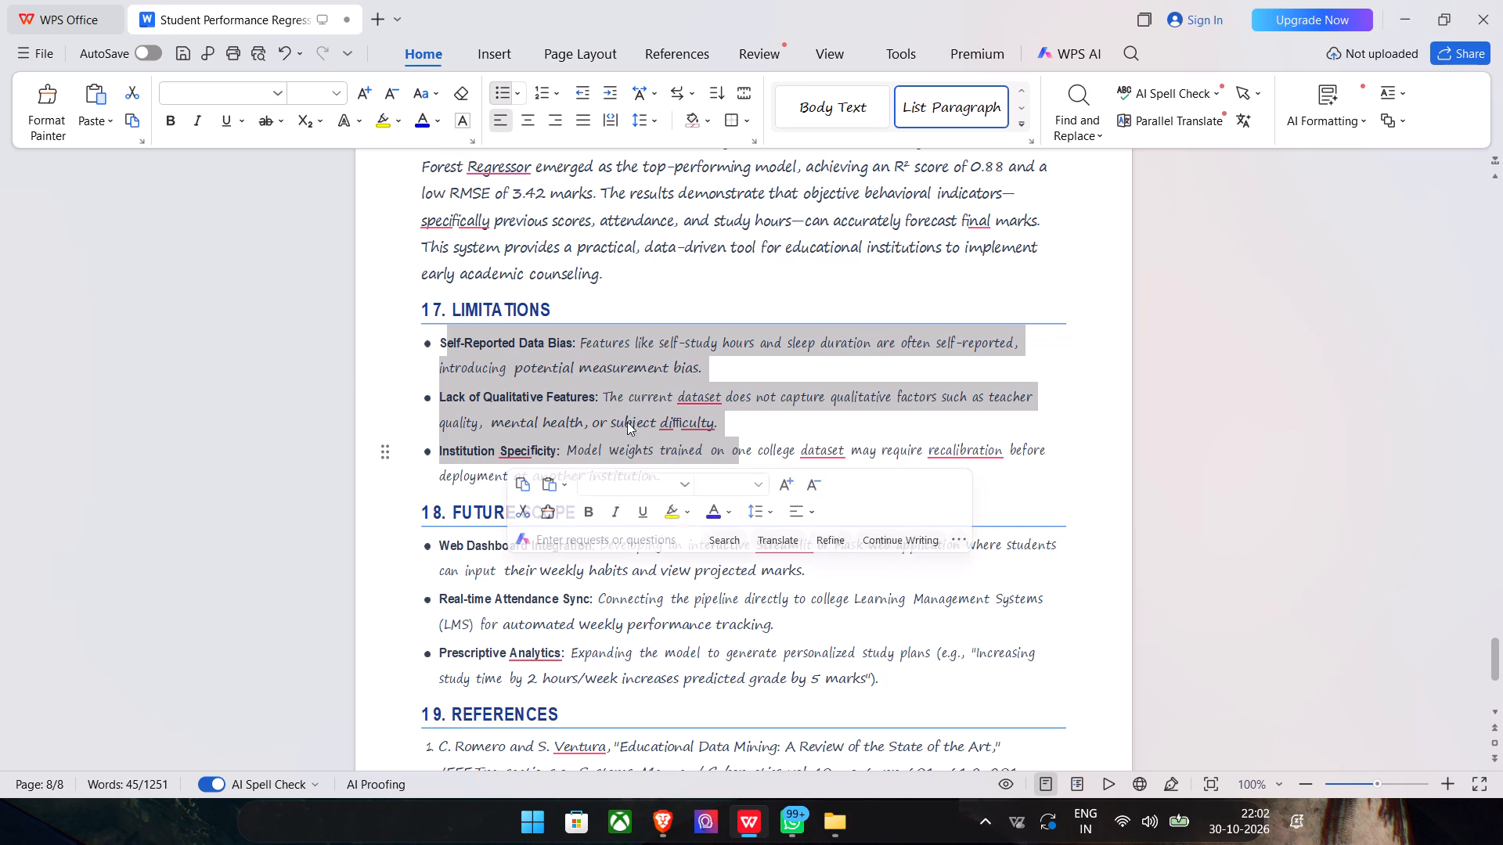
left_click(431, 340)
left_click_drag(434, 339, 681, 469)
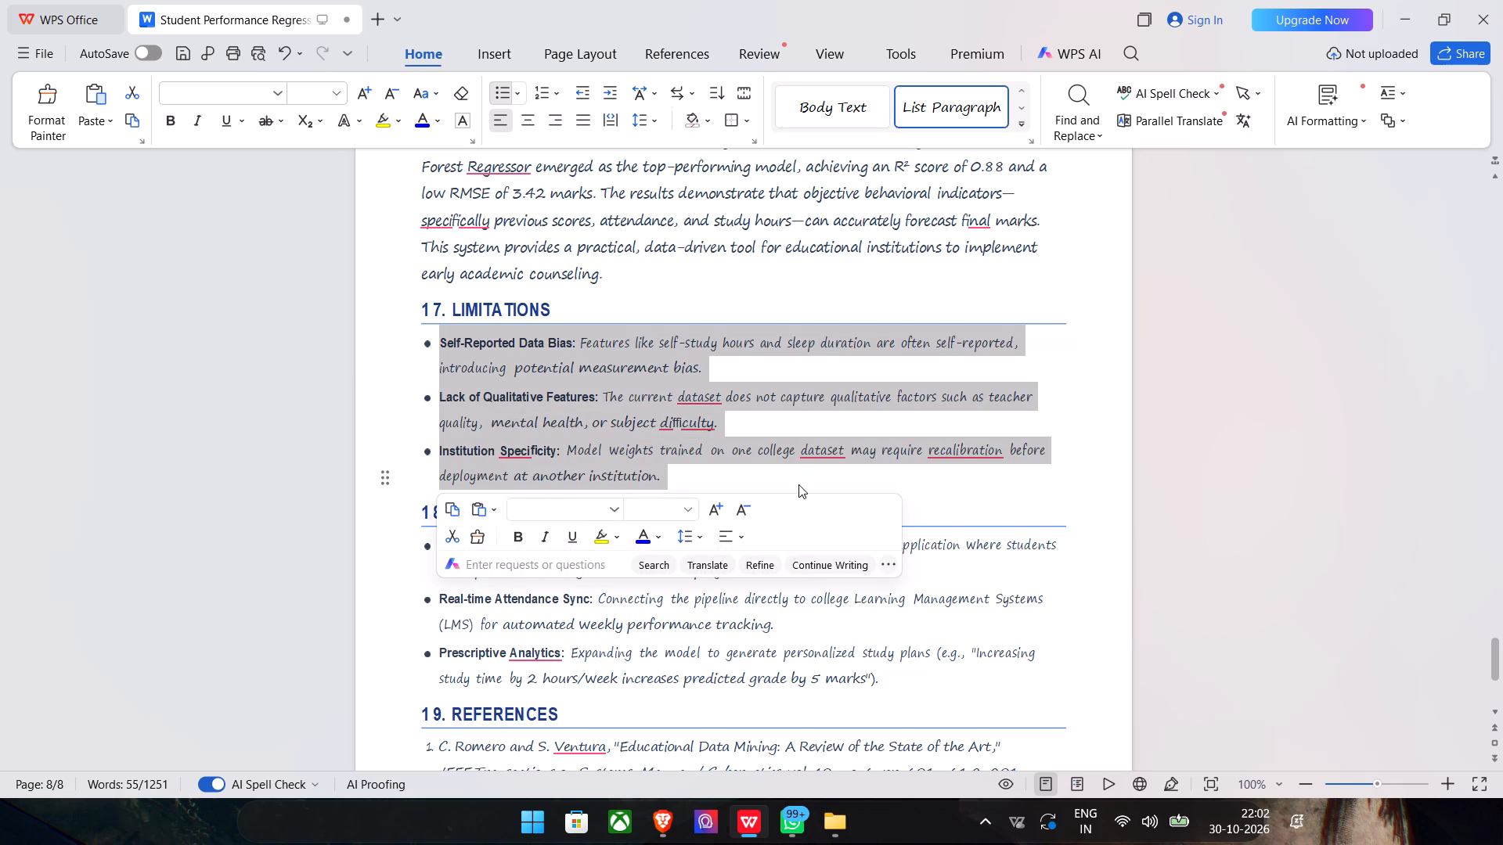
left_click(712, 509)
left_click(712, 509)
Enlarge the three Future Scope bullet items by two font size increments.
scroll(697, 453, "down", 4)
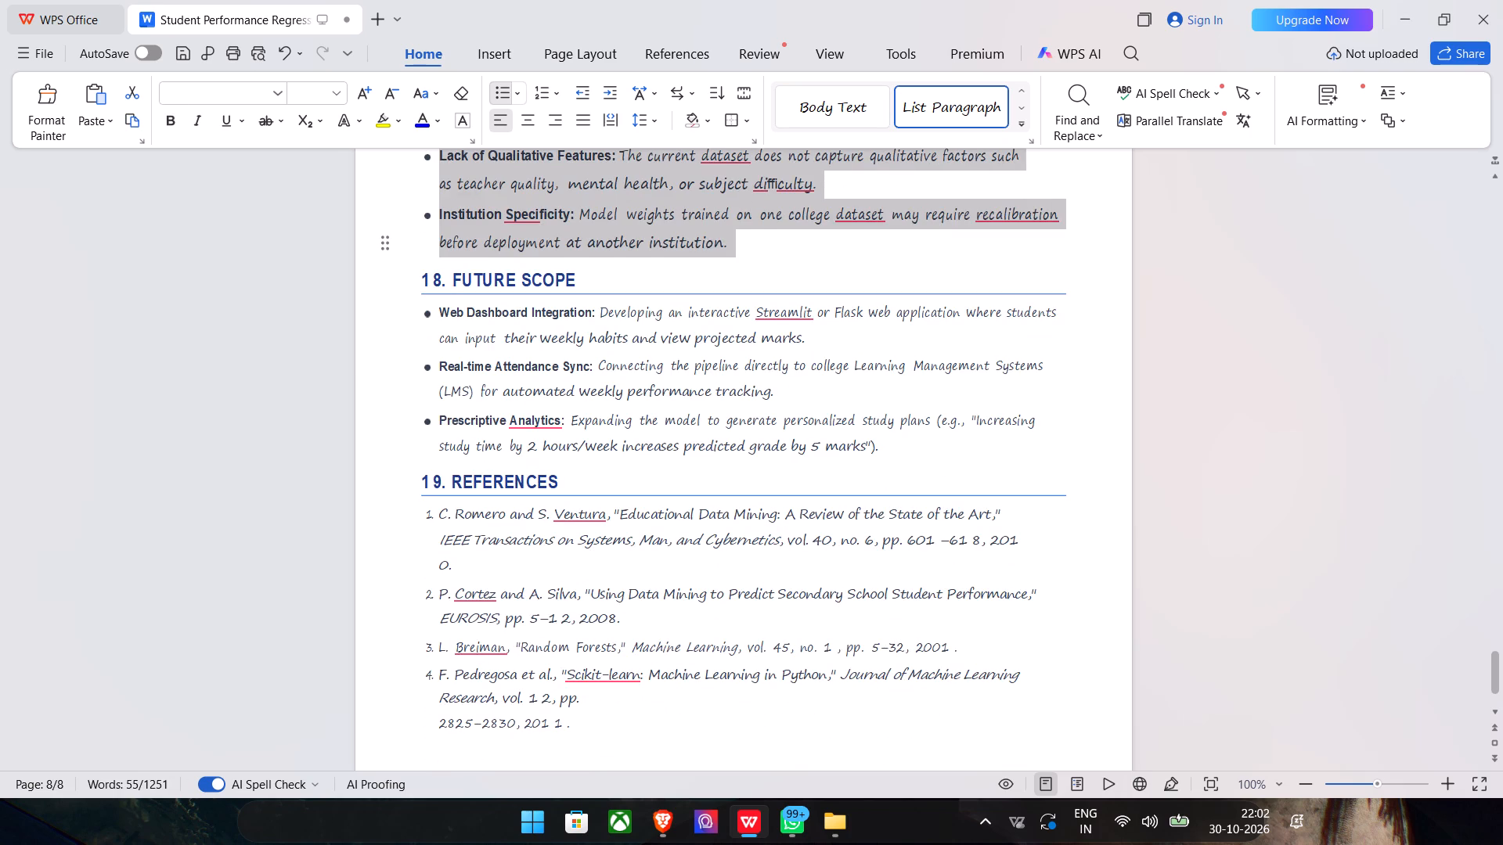
left_click_drag(435, 316, 917, 451)
left_click(938, 479)
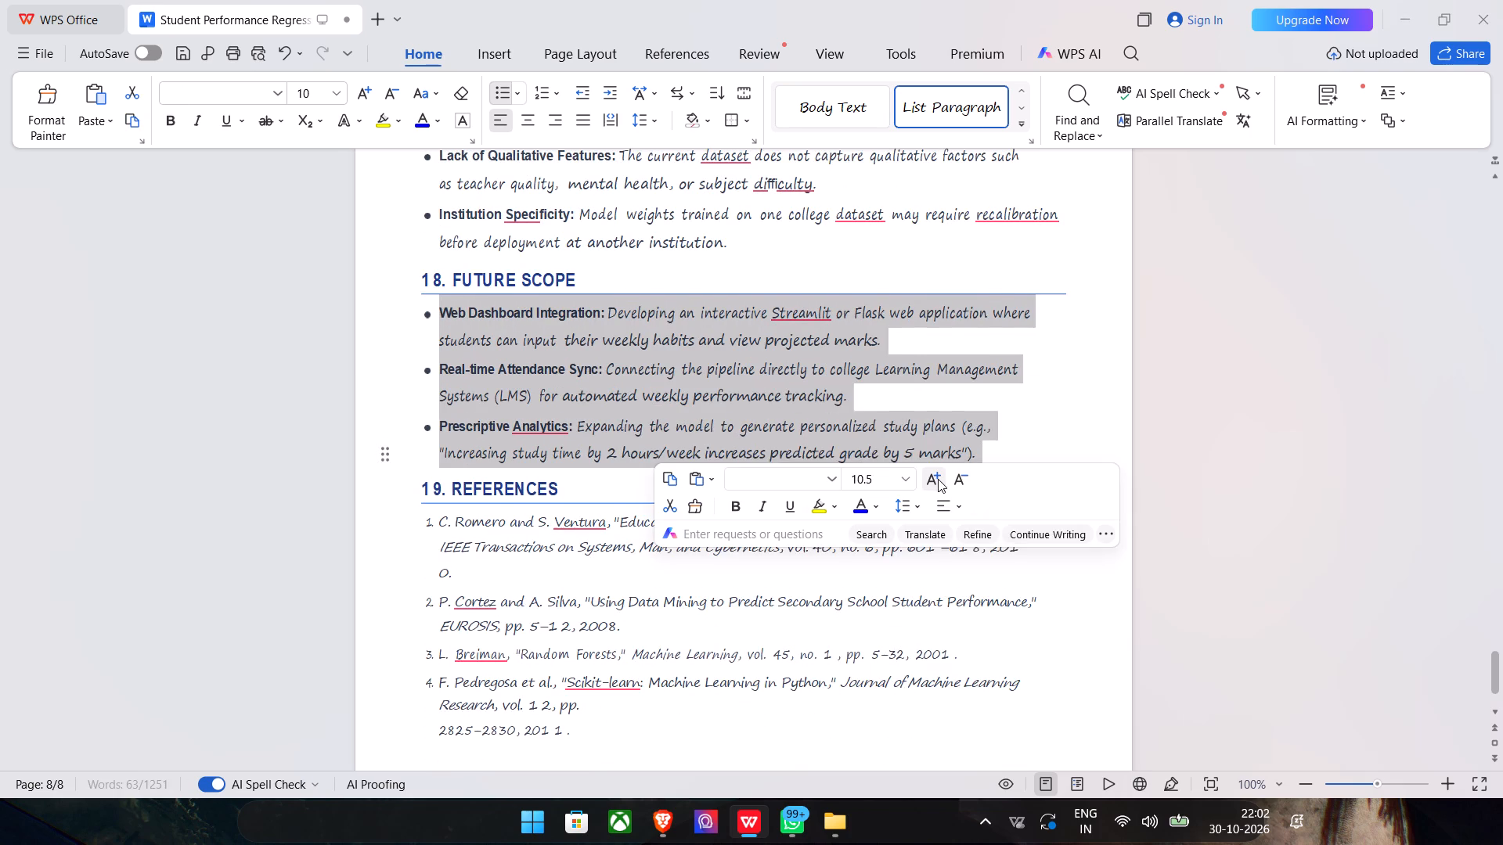
left_click(938, 479)
Enlarge the four numbered entries under References by two font size increments.
scroll(701, 401, "down", 4)
left_click_drag(434, 424, 607, 625)
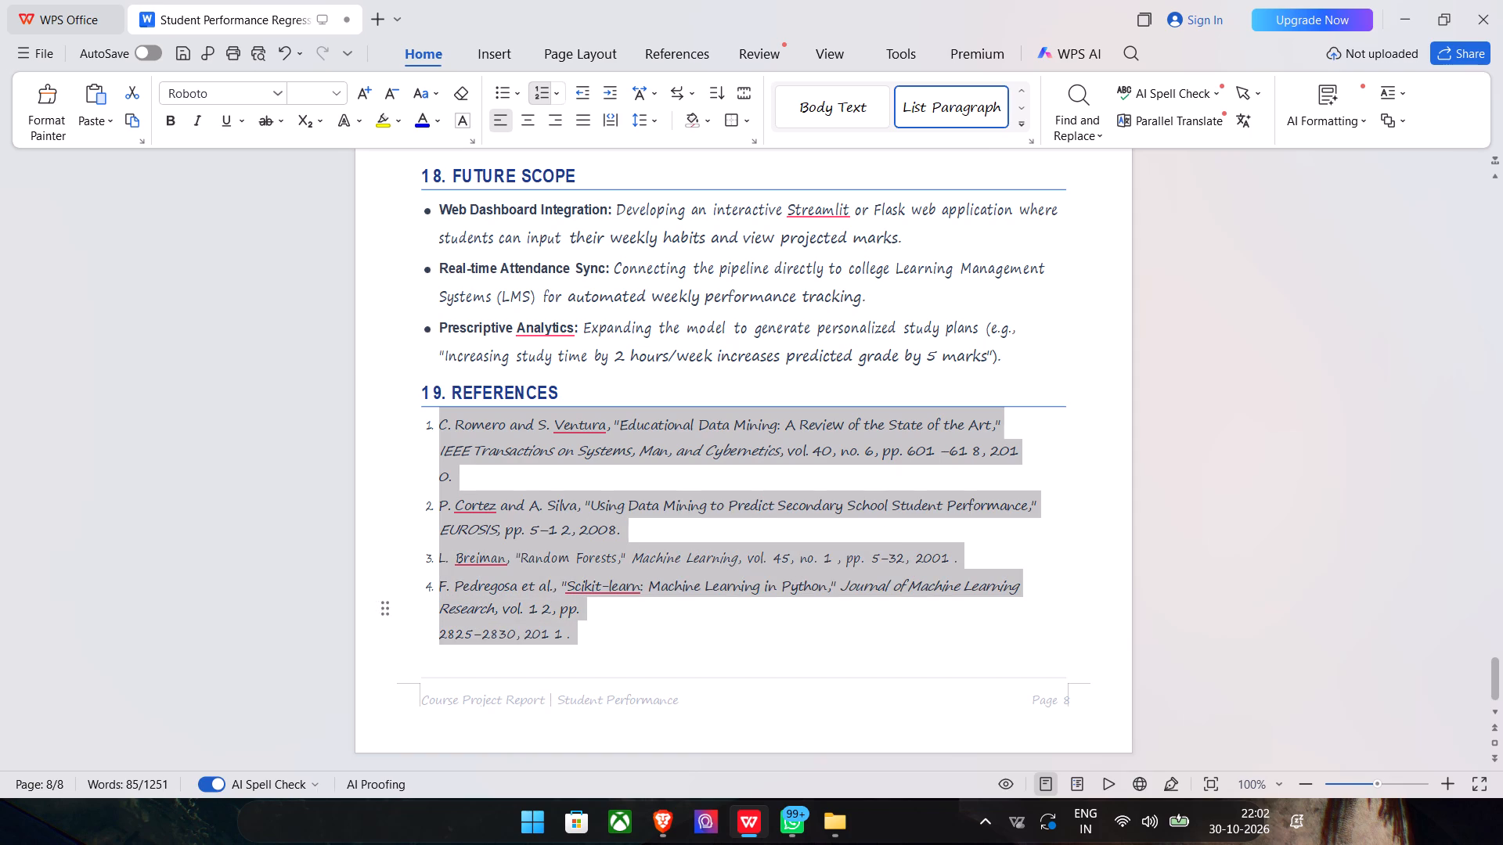
left_click_drag(607, 625, 607, 633)
double_click(618, 658)
left_click(679, 617)
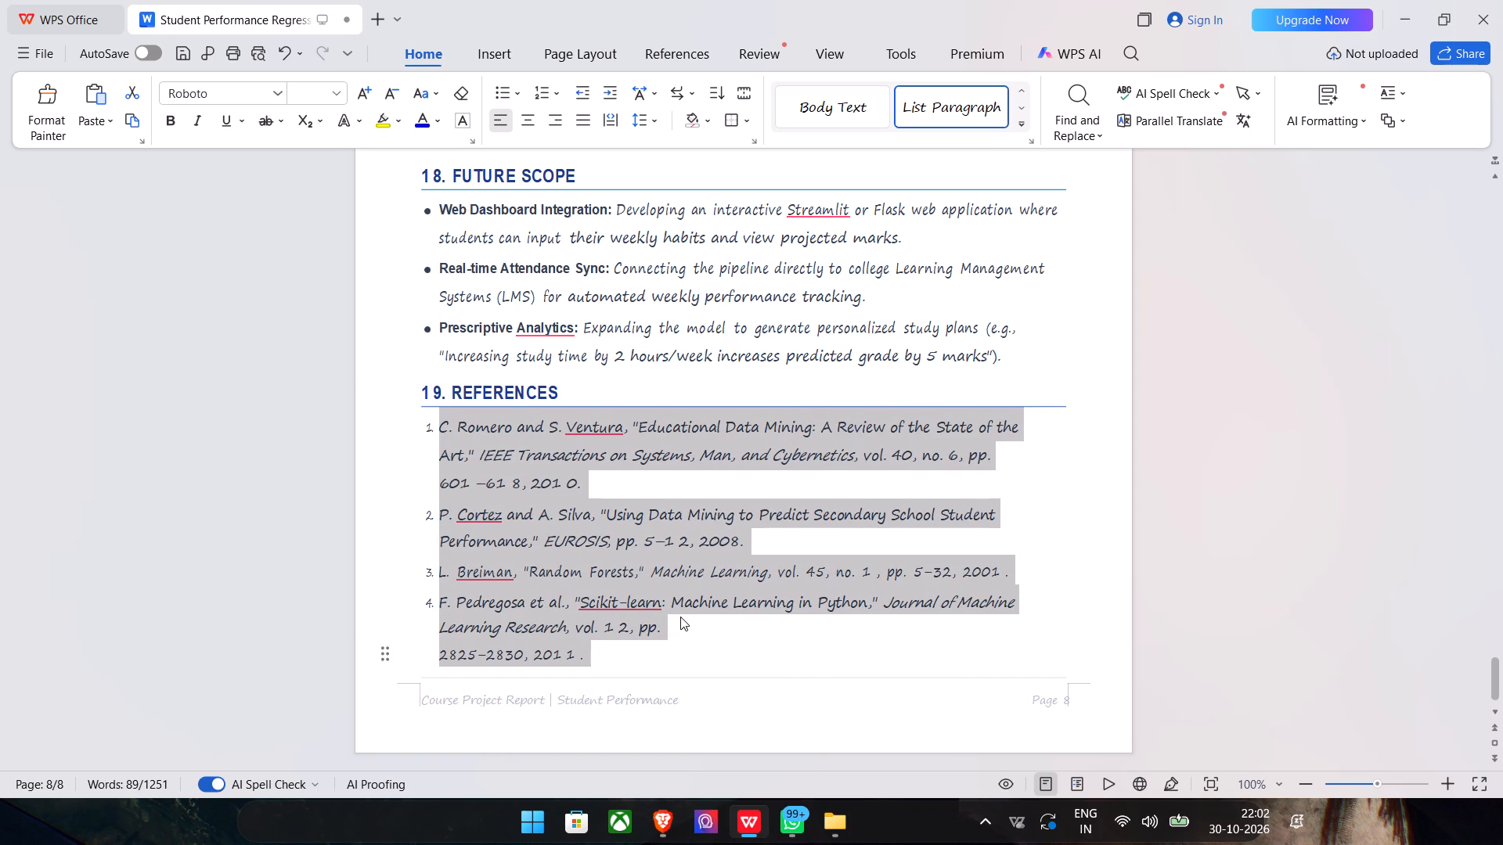
left_click(950, 396)
Review the resized text and layout from the References section back up to the Implementation section.
scroll(950, 396, "up", 2)
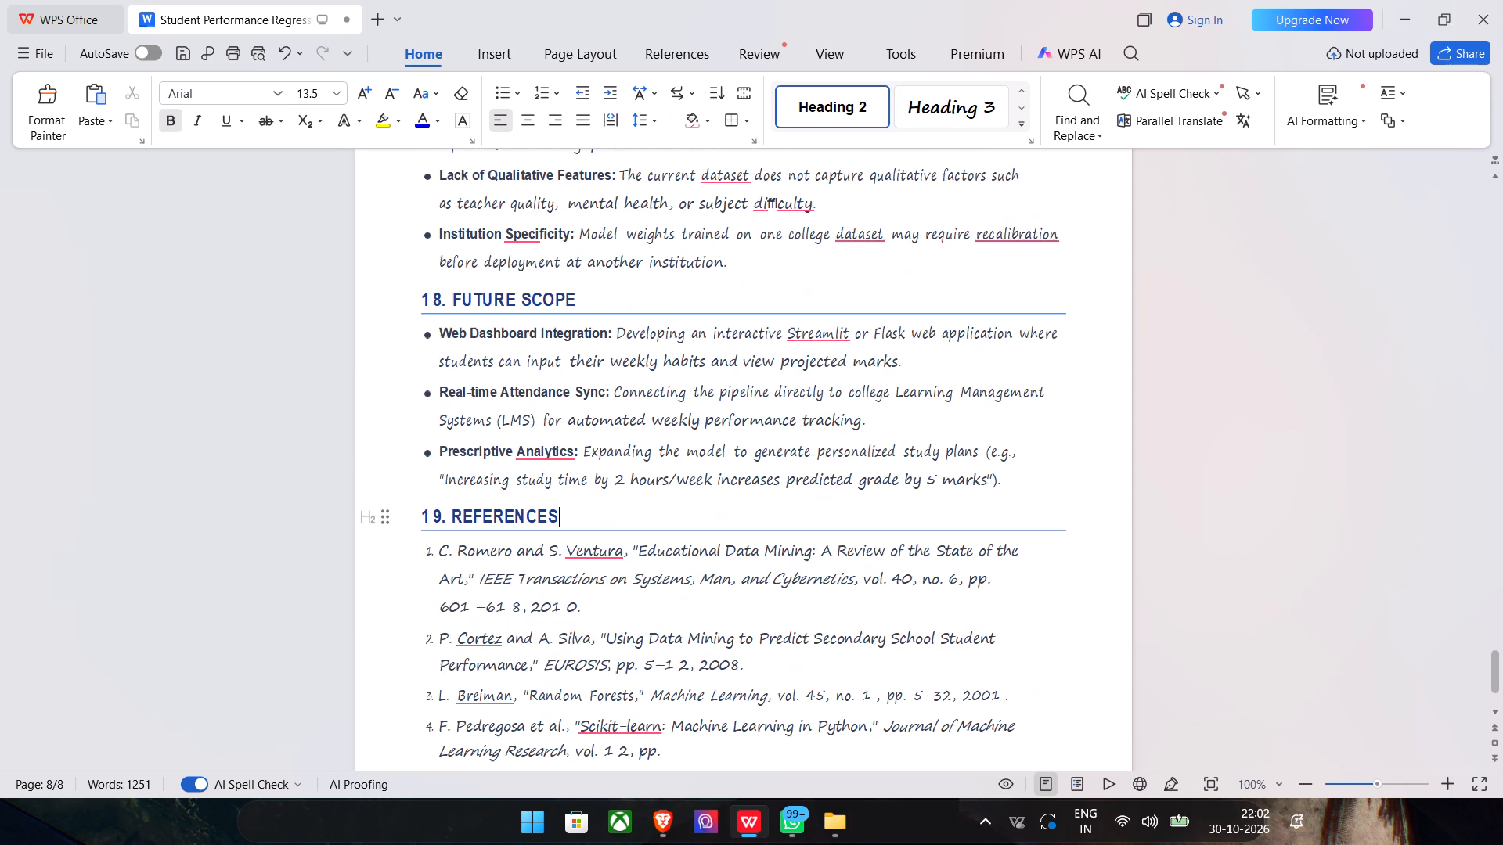
scroll(639, 632, "down", 1)
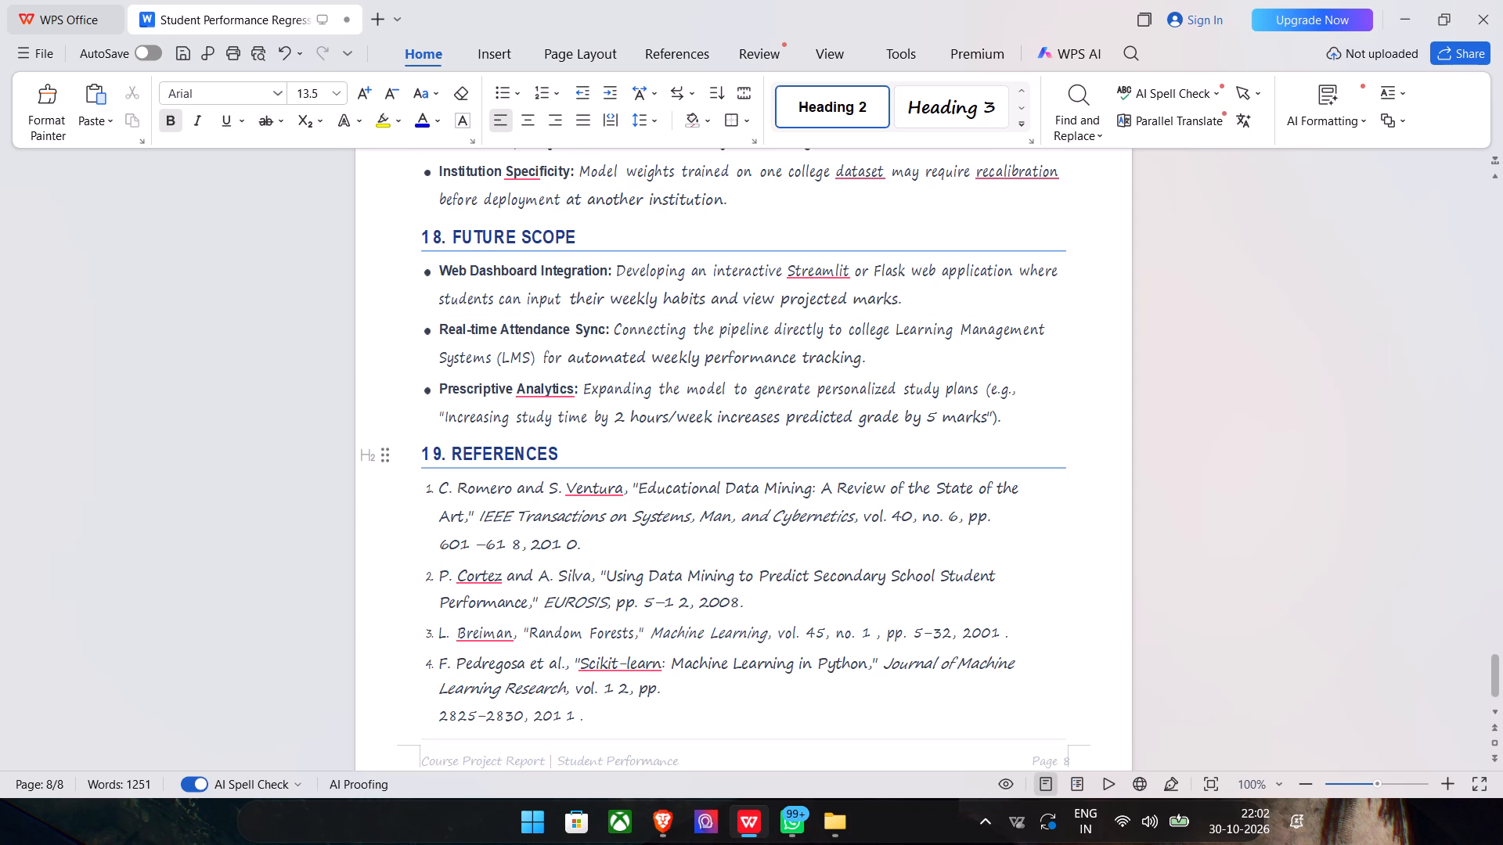
scroll(615, 513, "up", 17)
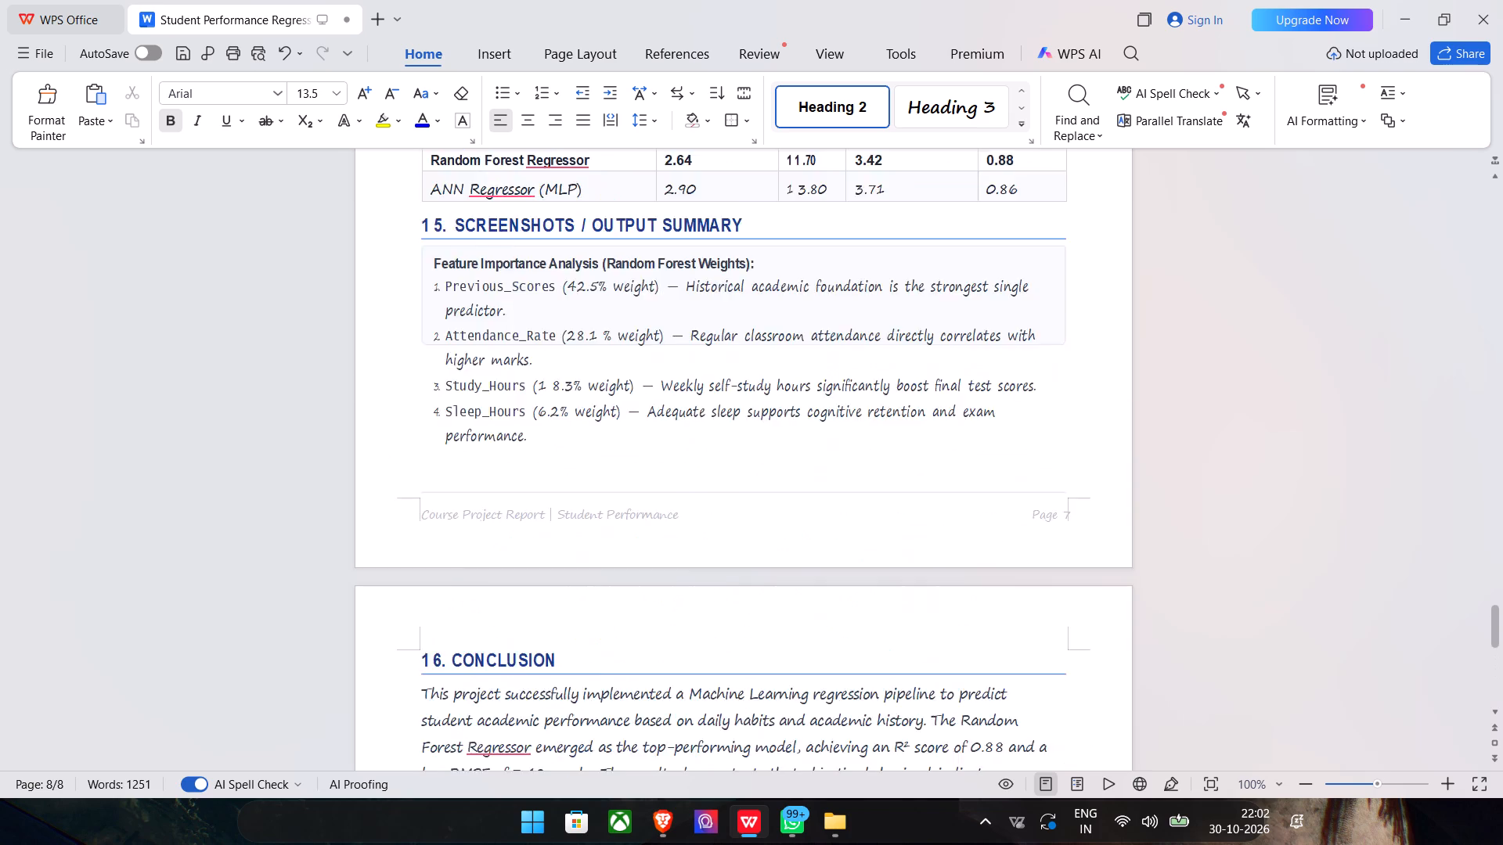
scroll(660, 521, "up", 13)
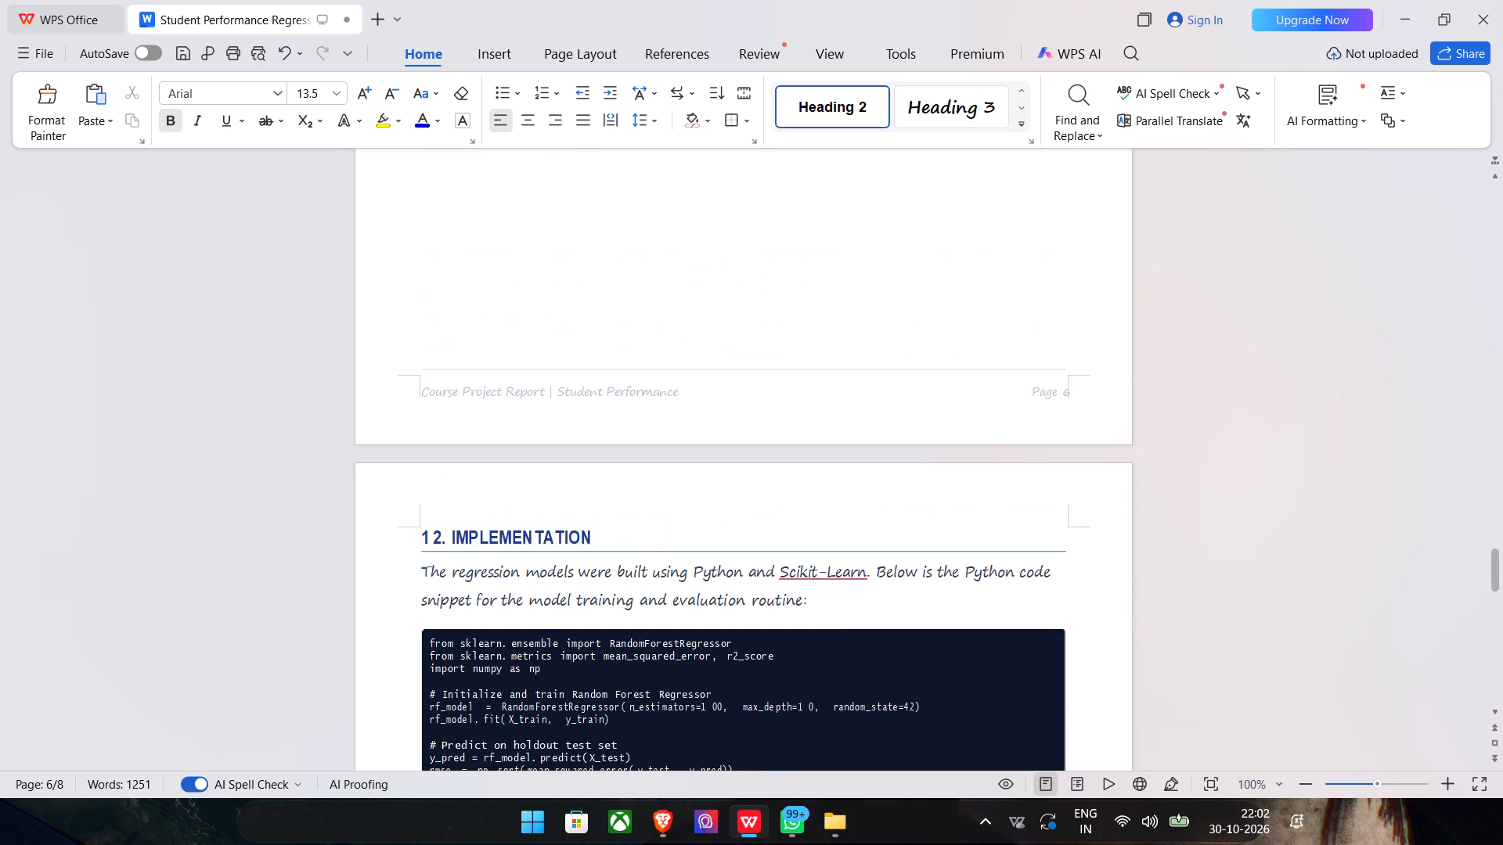
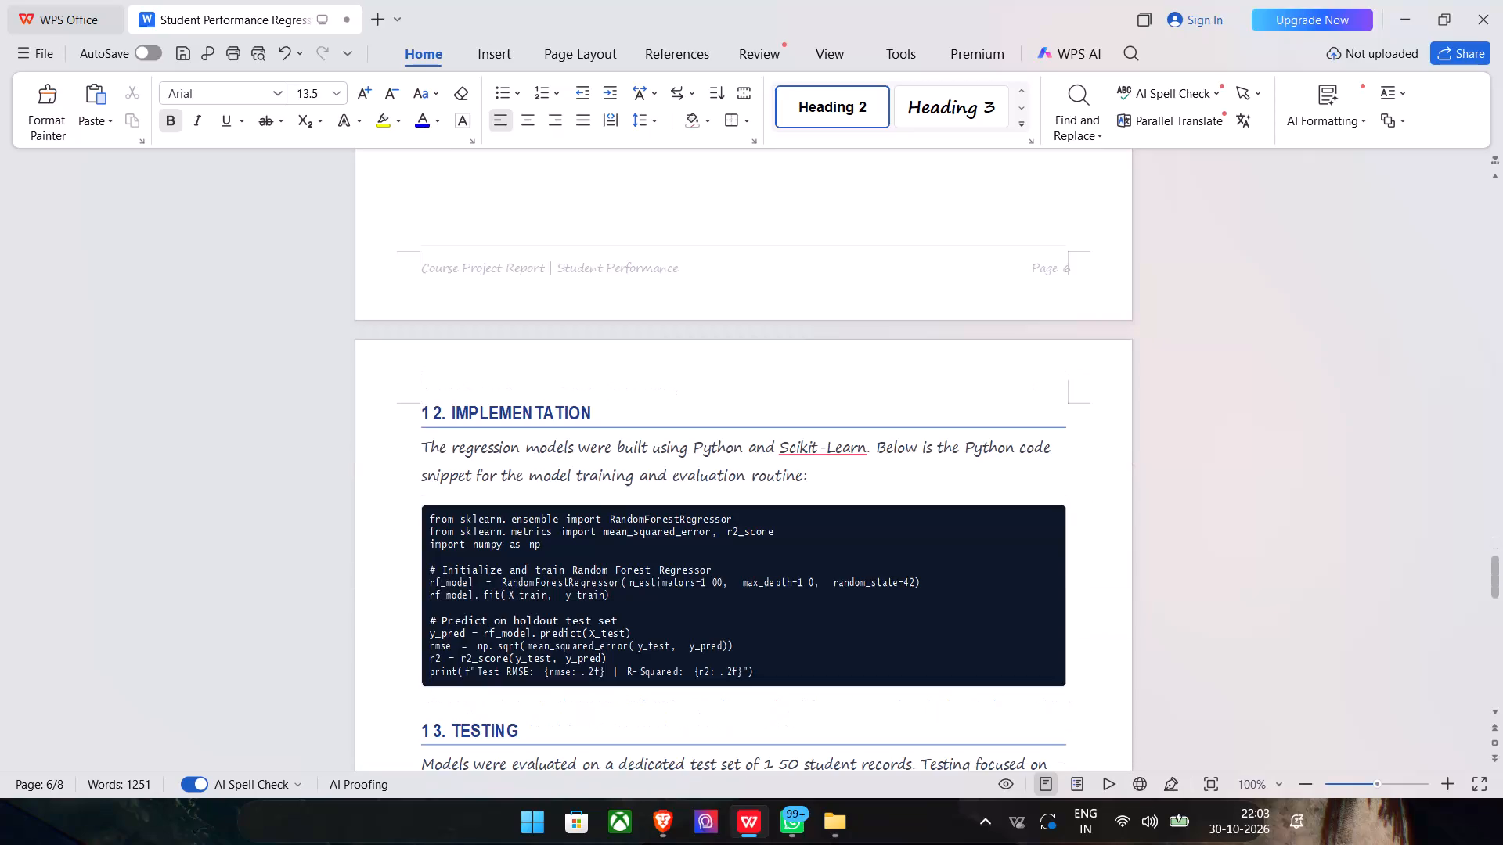
Copy the full Python code snippet from the dark code box in the Implementation section.
scroll(817, 537, "up", 20)
scroll(817, 537, "up", 16)
middle_click(817, 537)
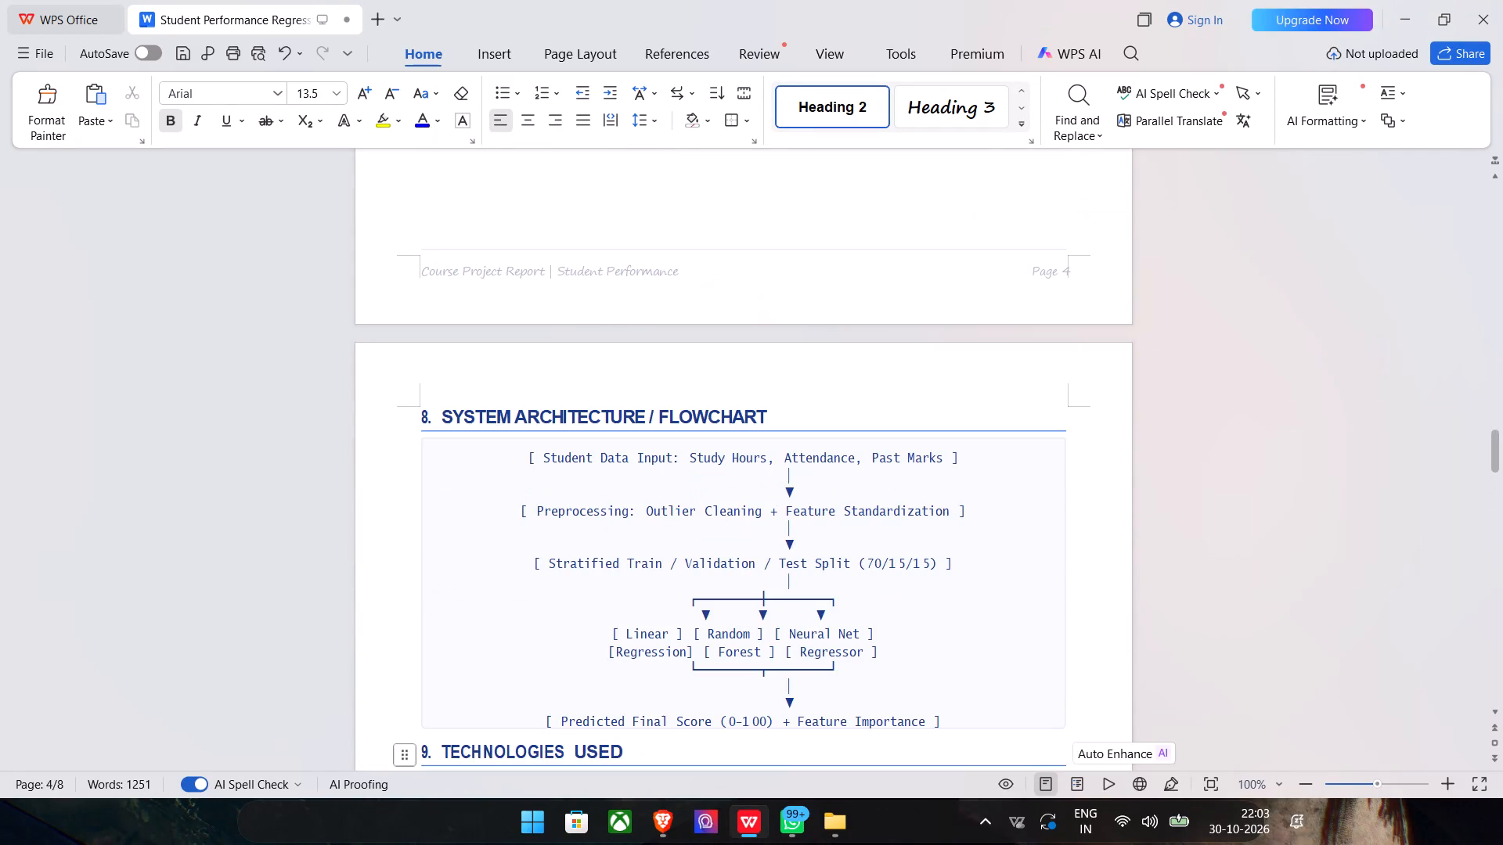
scroll(849, 395, "down", 20)
scroll(849, 395, "down", 16)
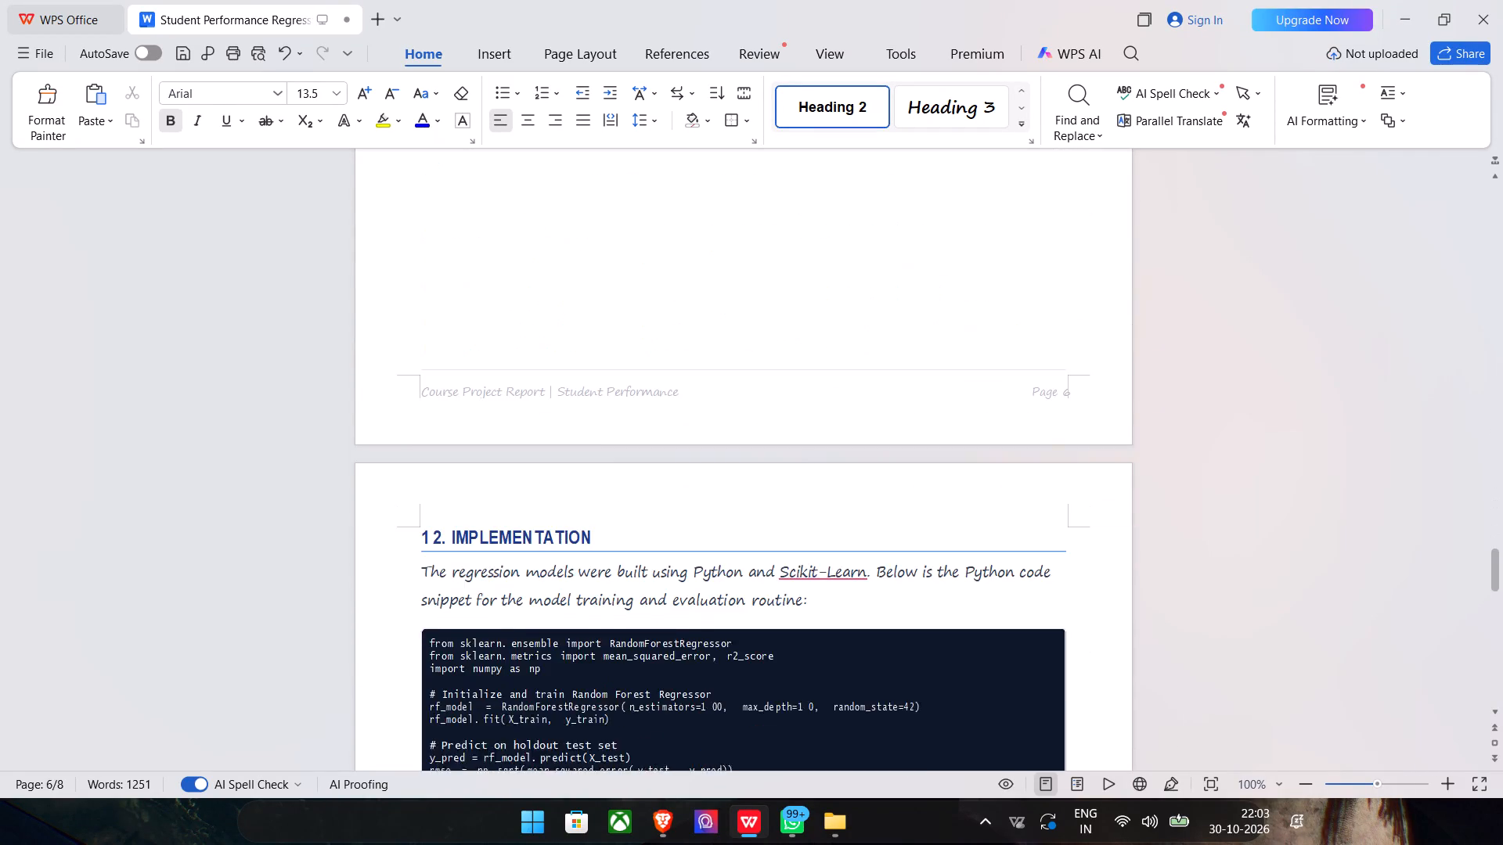
scroll(701, 530, "down", 1)
left_click_drag(426, 460, 751, 597)
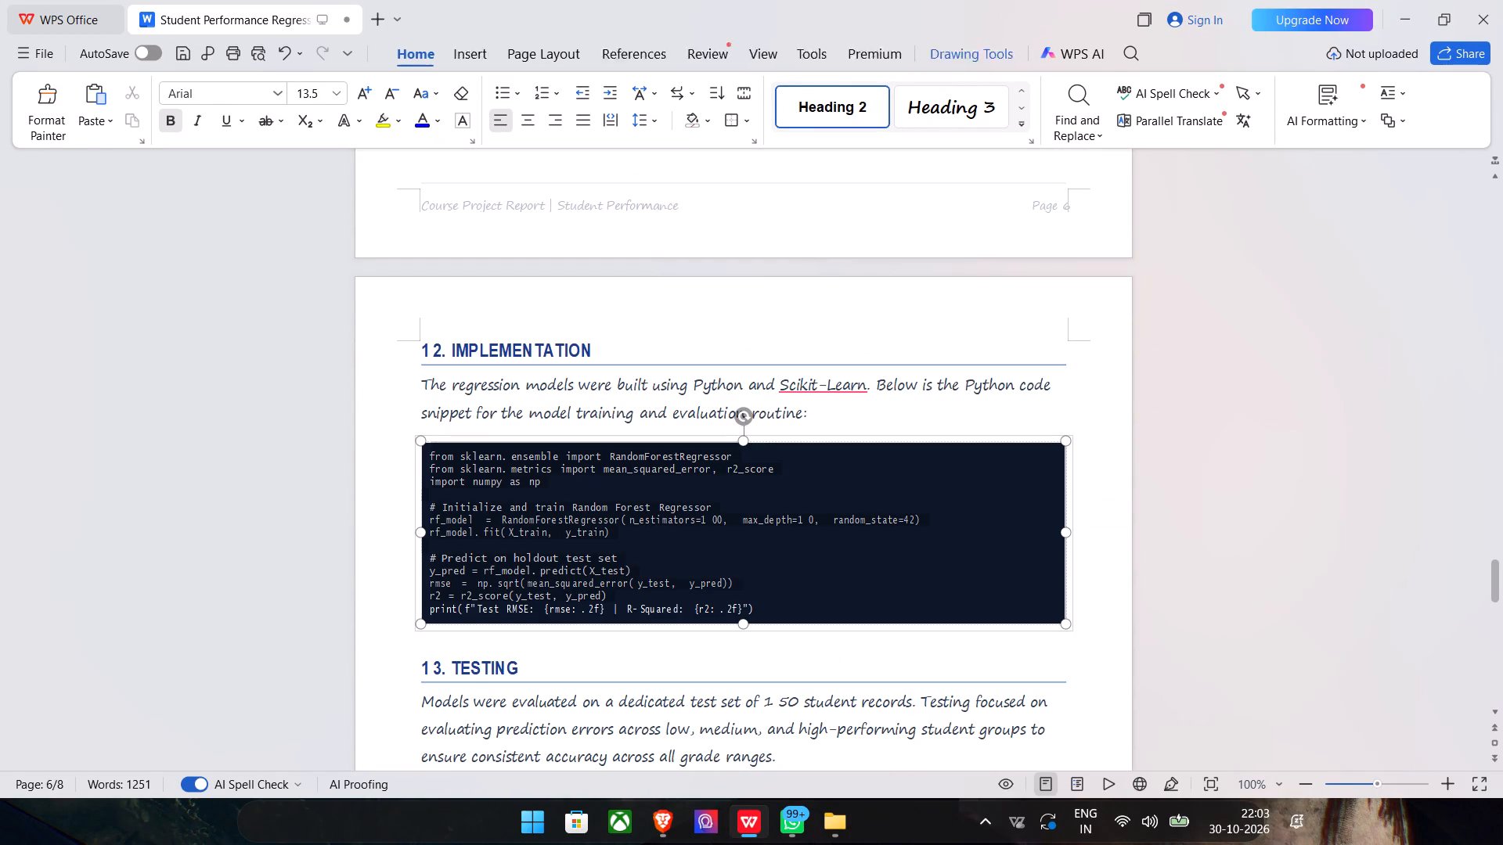
left_click_drag(751, 597, 762, 606)
key("ctrl+c")
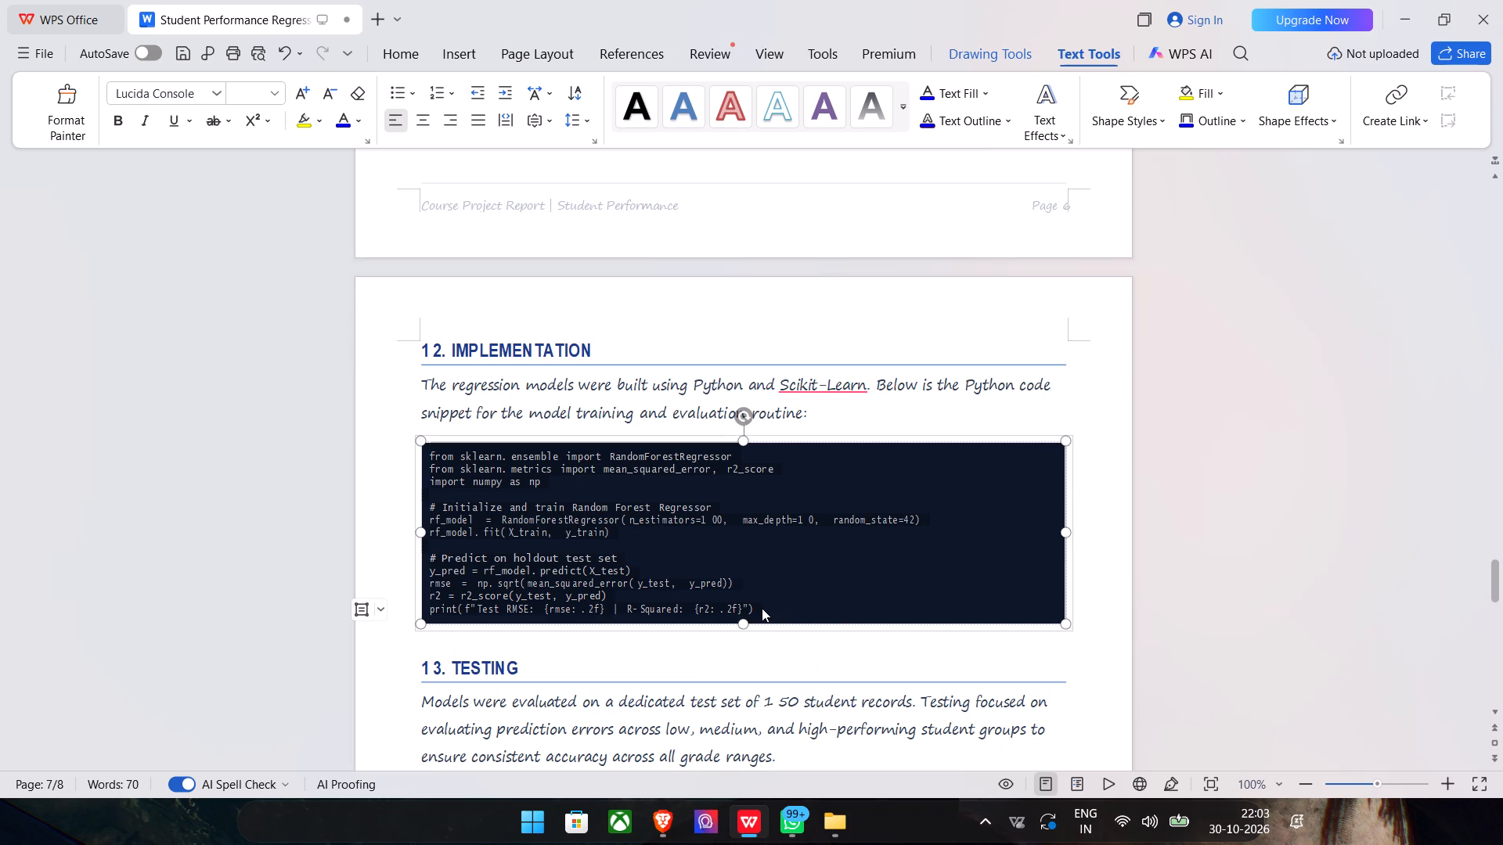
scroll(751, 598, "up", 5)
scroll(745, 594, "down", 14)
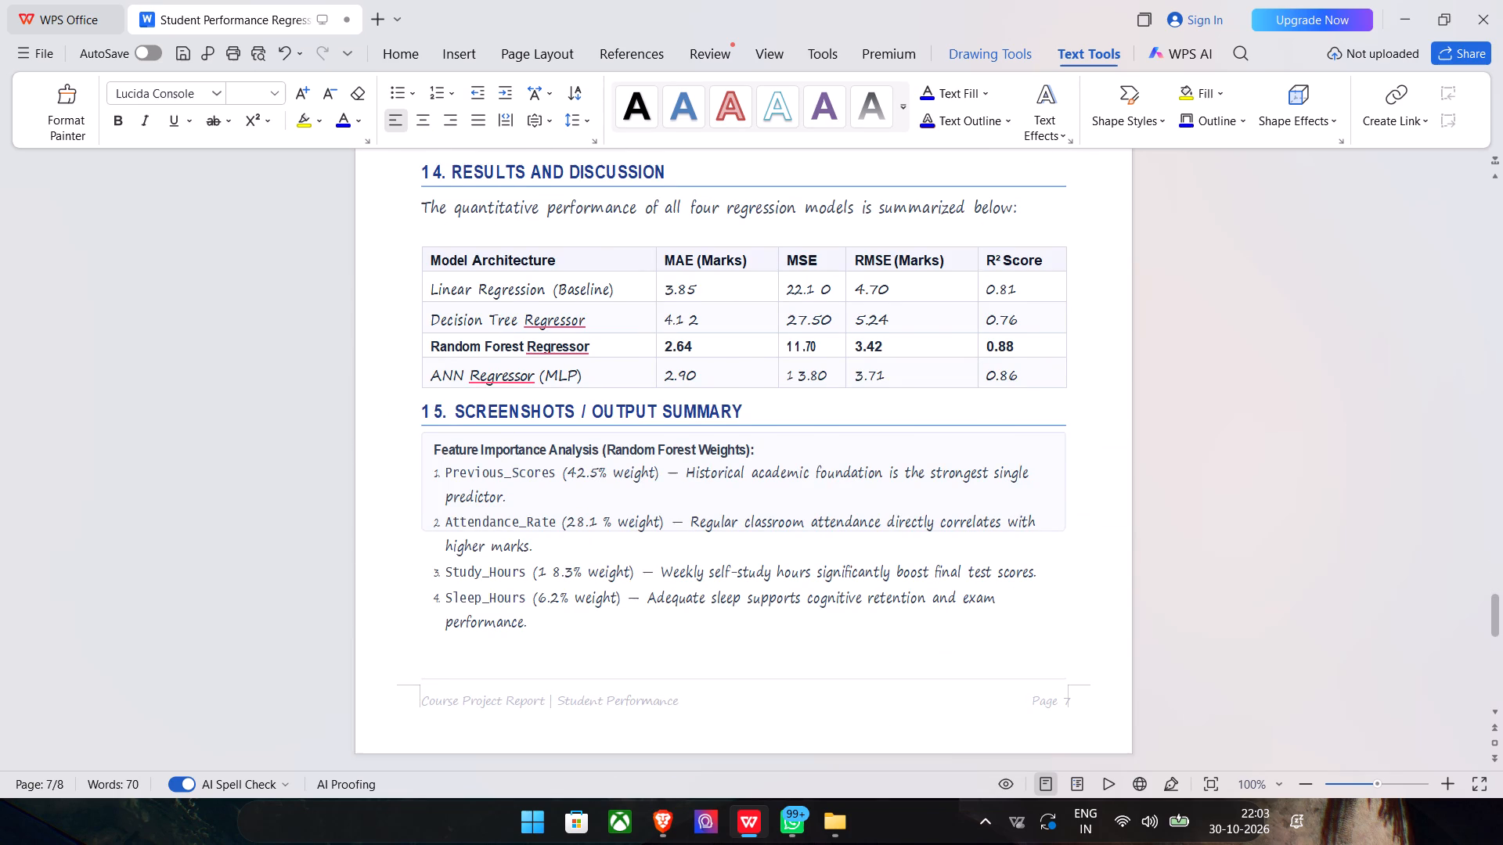
Switch to the Brave browser and search the web for google colab in a new tab.
left_click(672, 818)
left_click(107, 257)
type("goog")
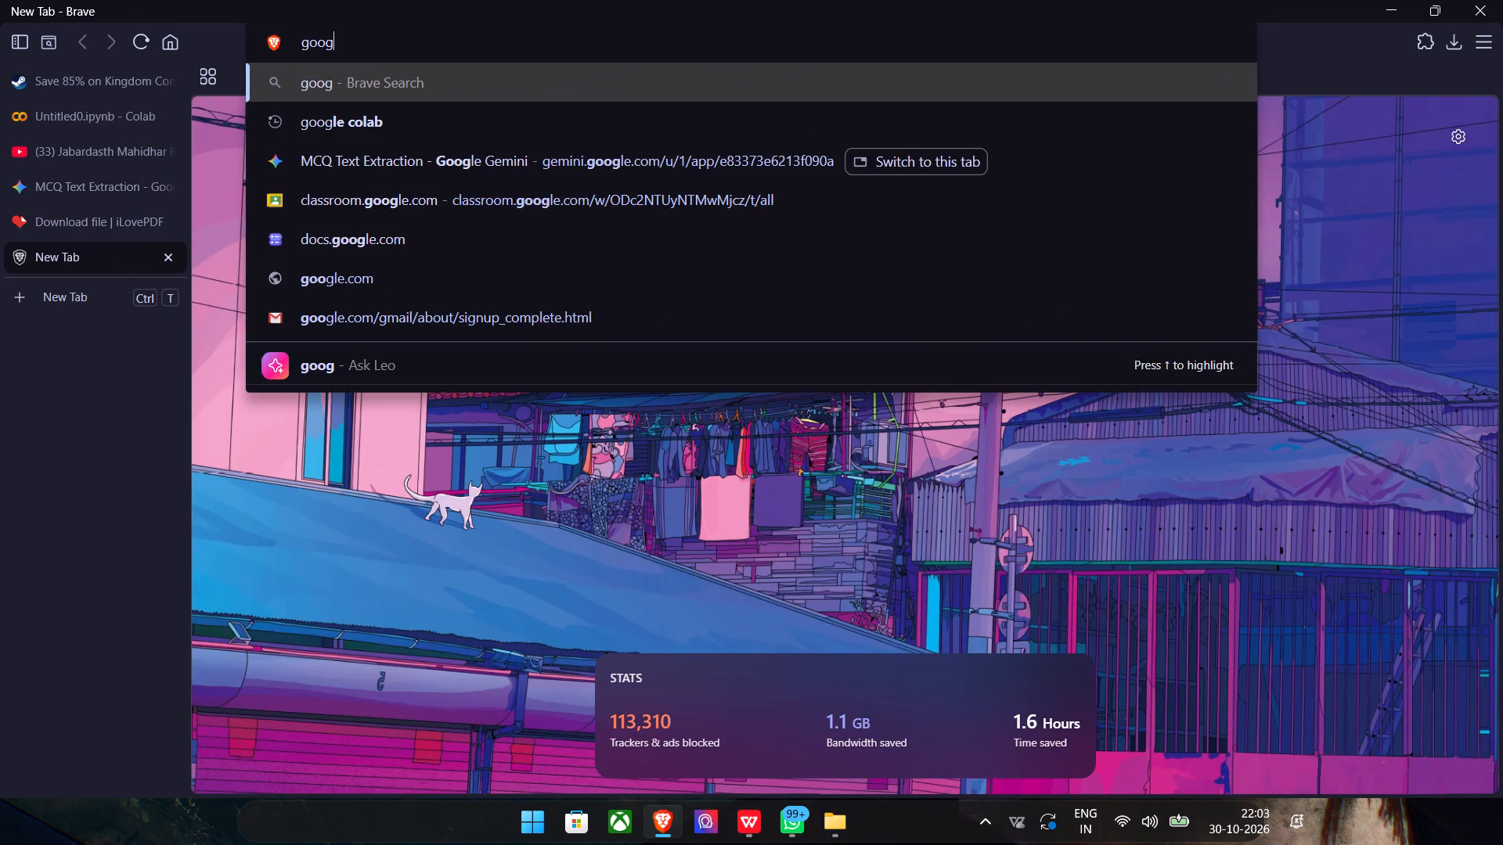
left_click(518, 119)
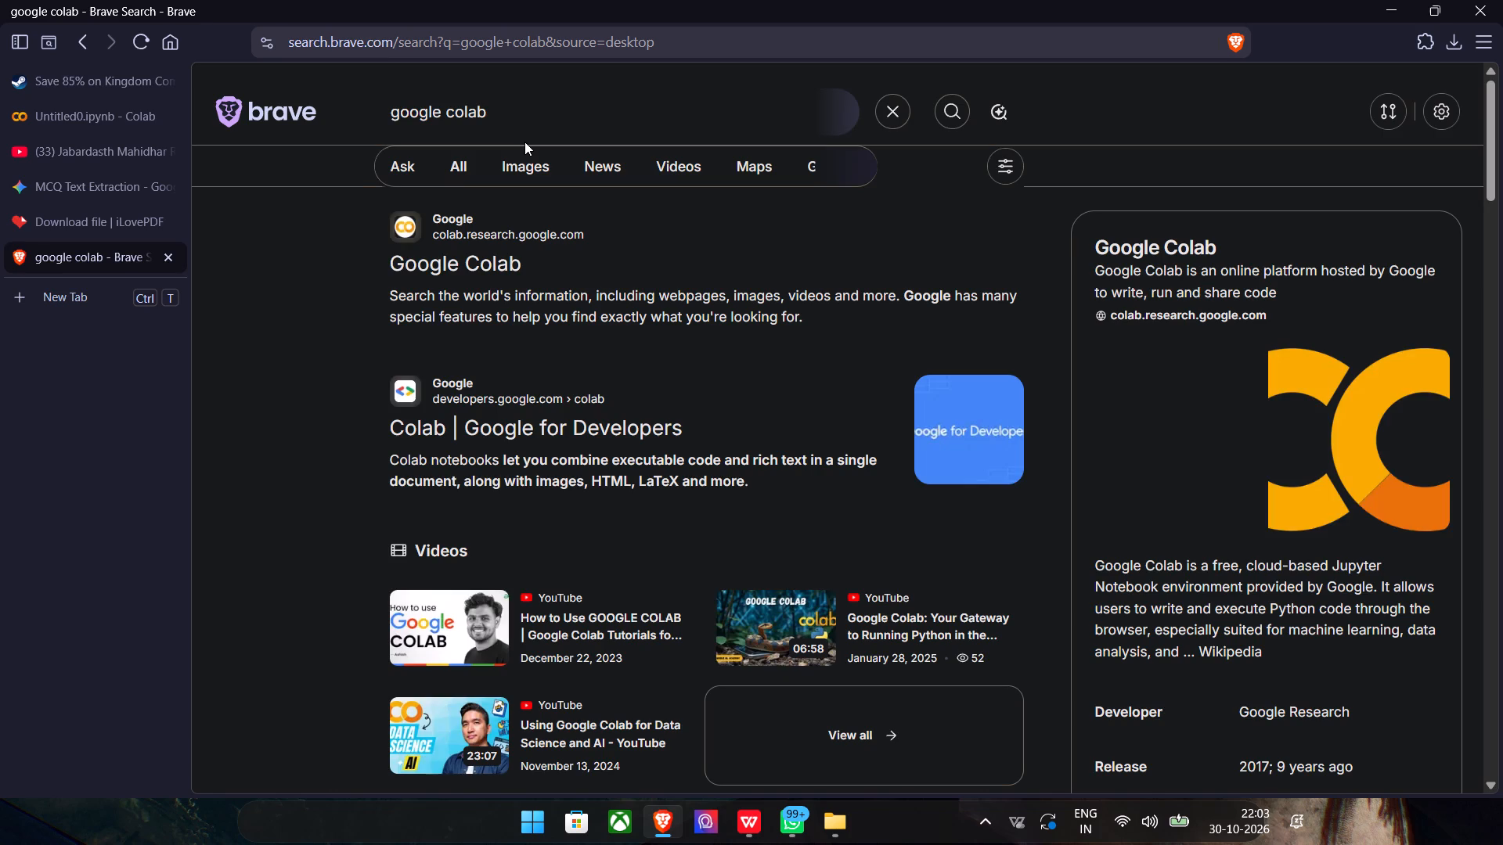
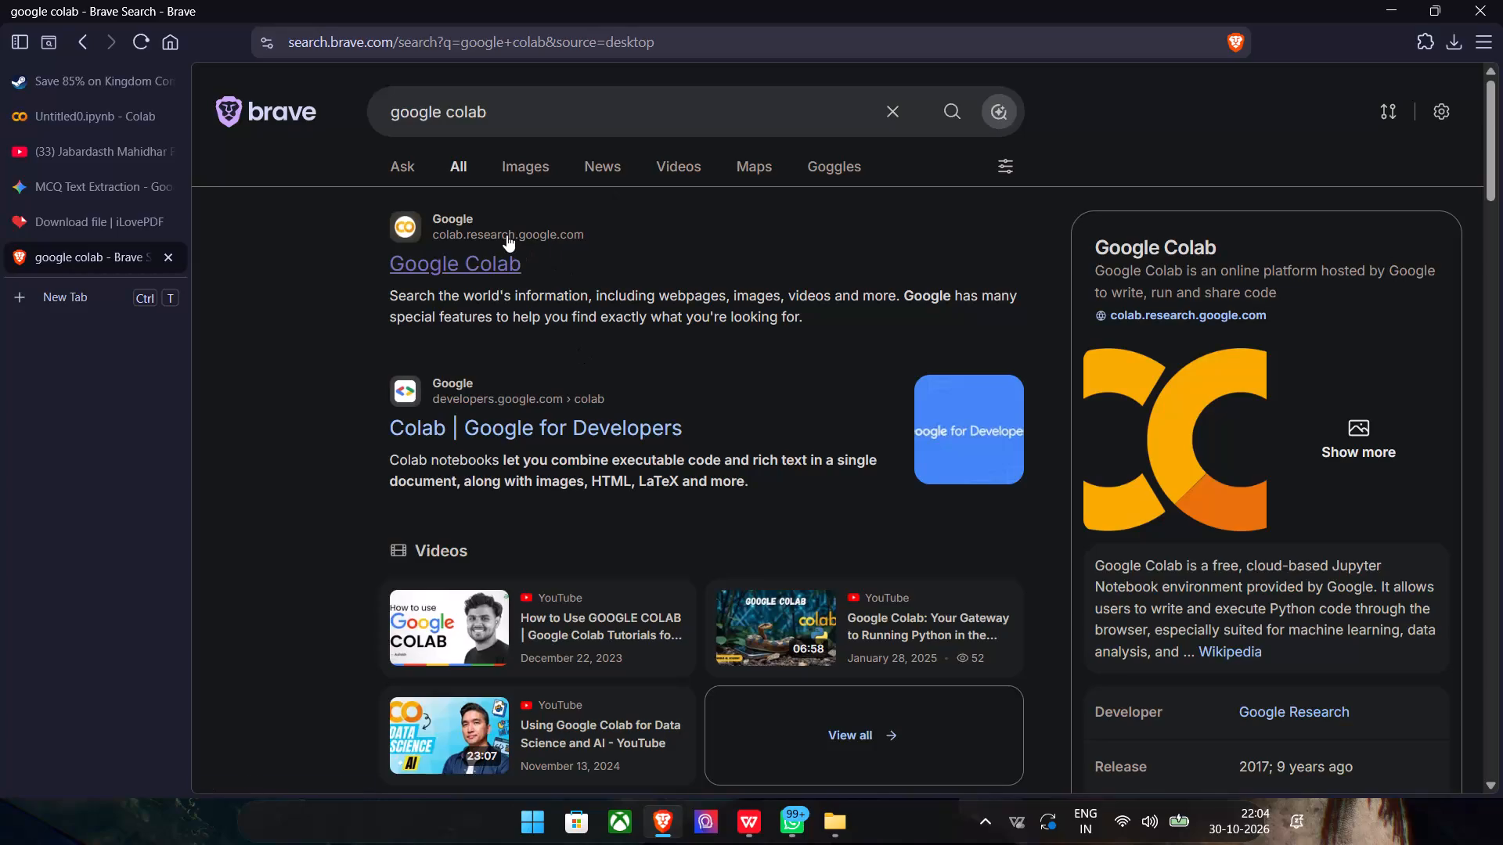
Open Google Colab from the search results and create a new notebook.
left_click(506, 235)
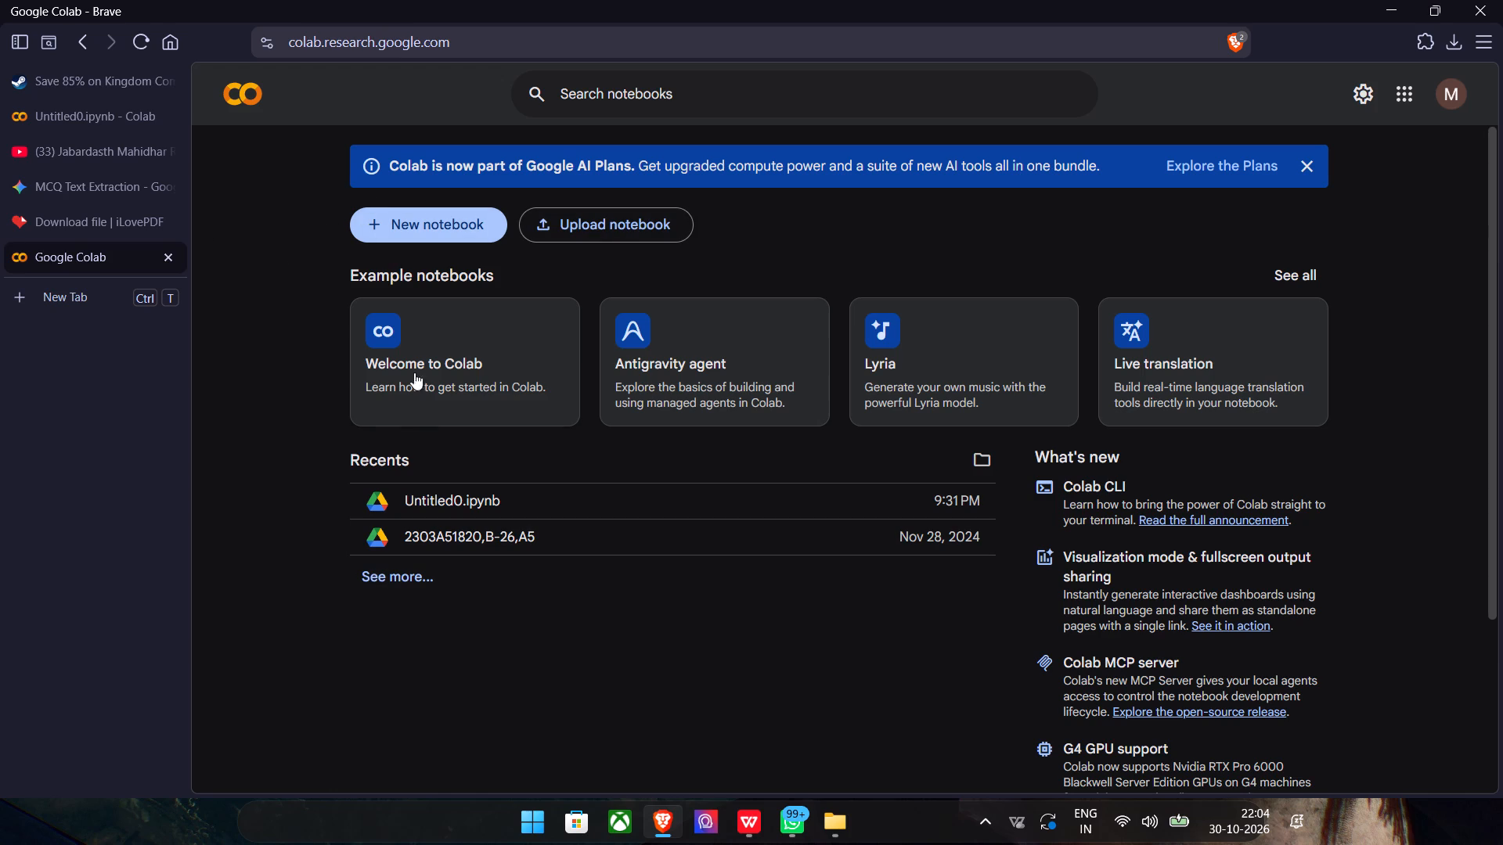
left_click(432, 212)
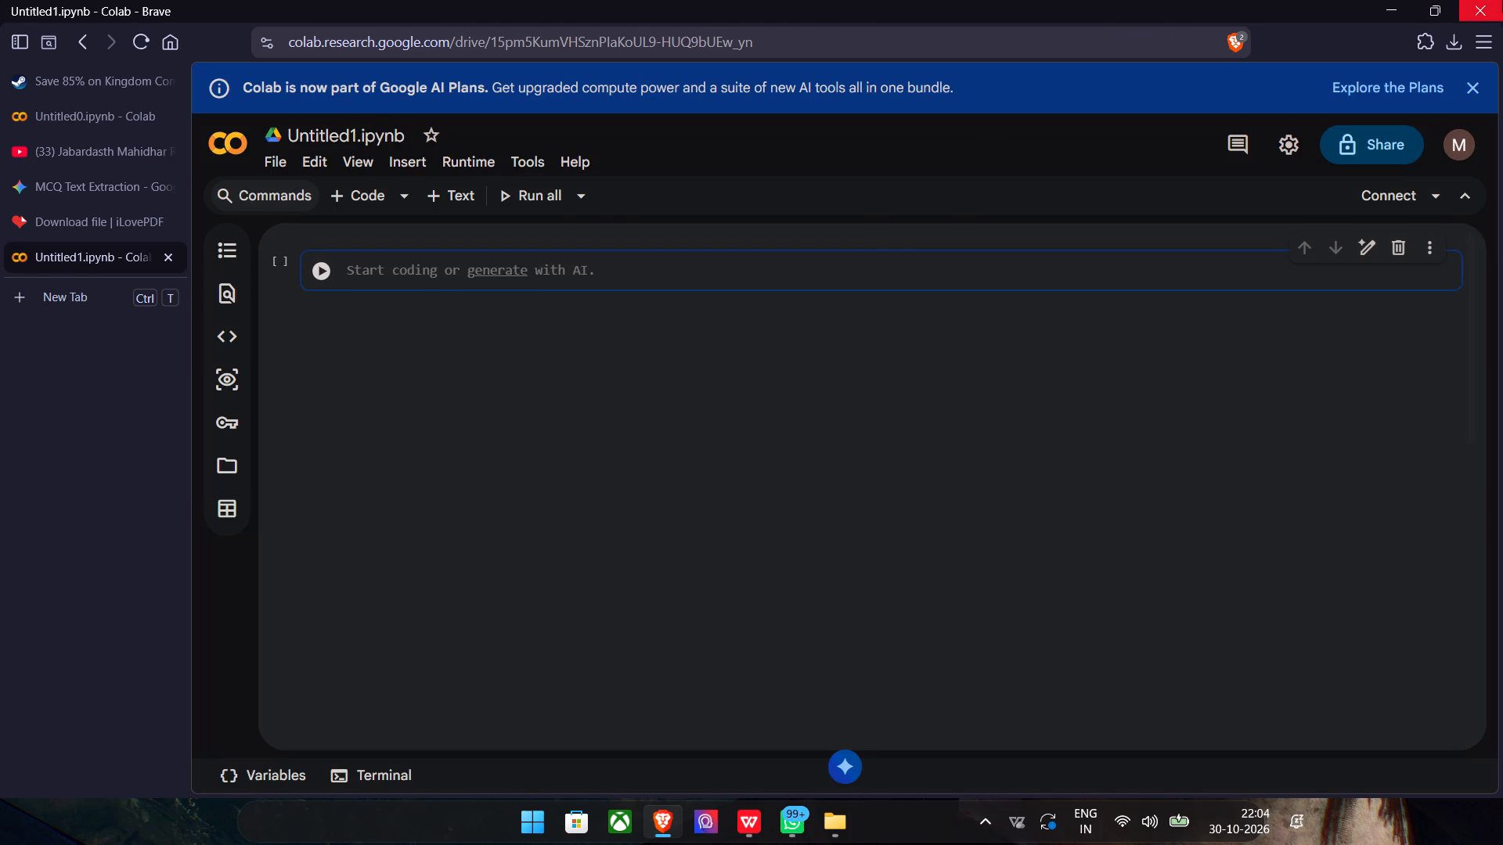
Paste the copied Random Forest code into the notebook's empty first cell and run it.
left_click(377, 267)
key("ctrl+v")
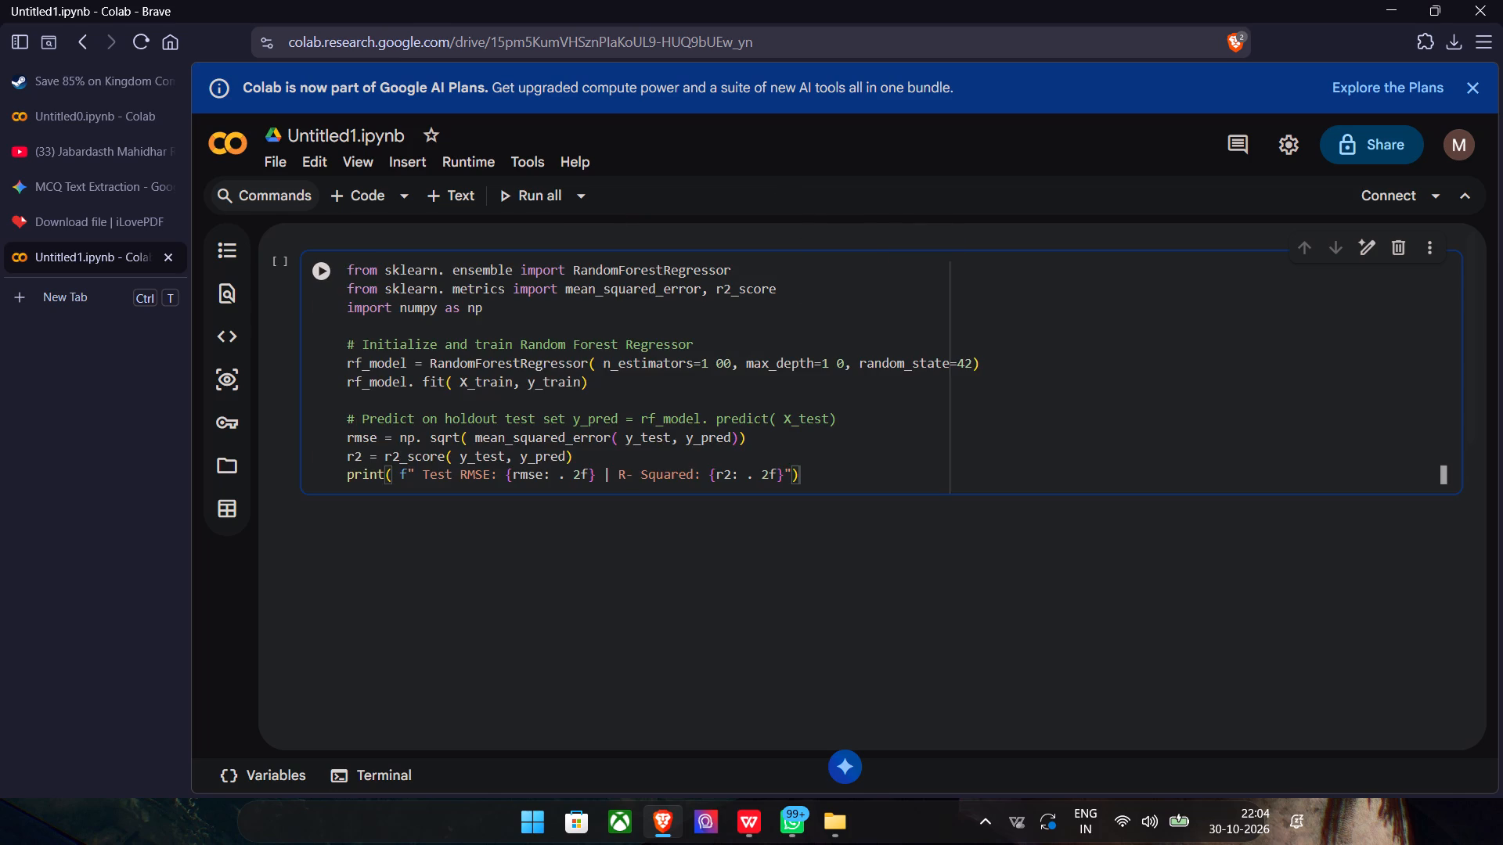
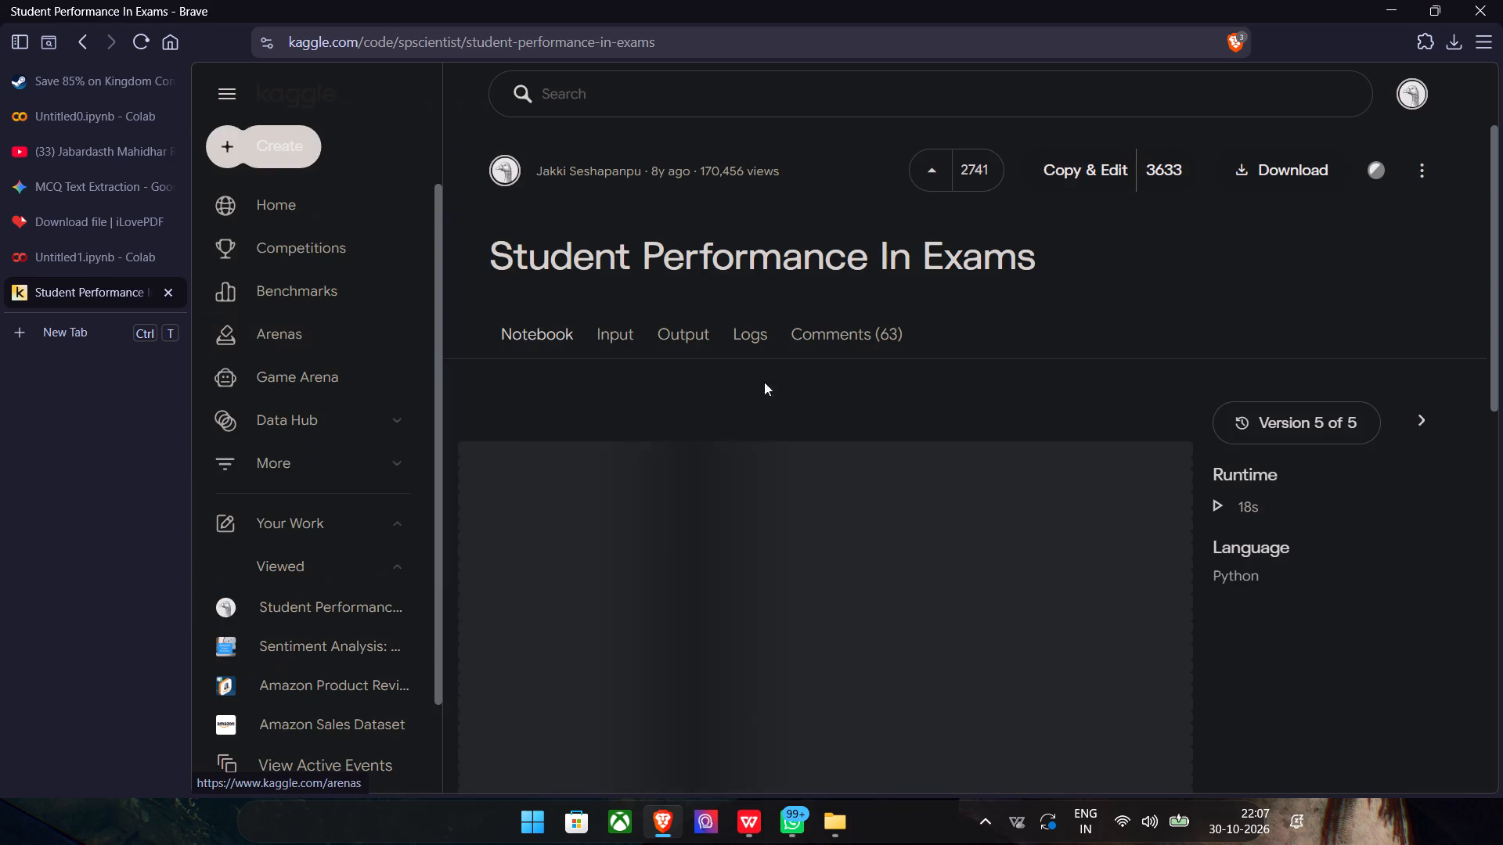
Look through the Student Performance In Exams notebook, including its input dataset, code cells and data columns.
scroll(1273, 551, "down", 2)
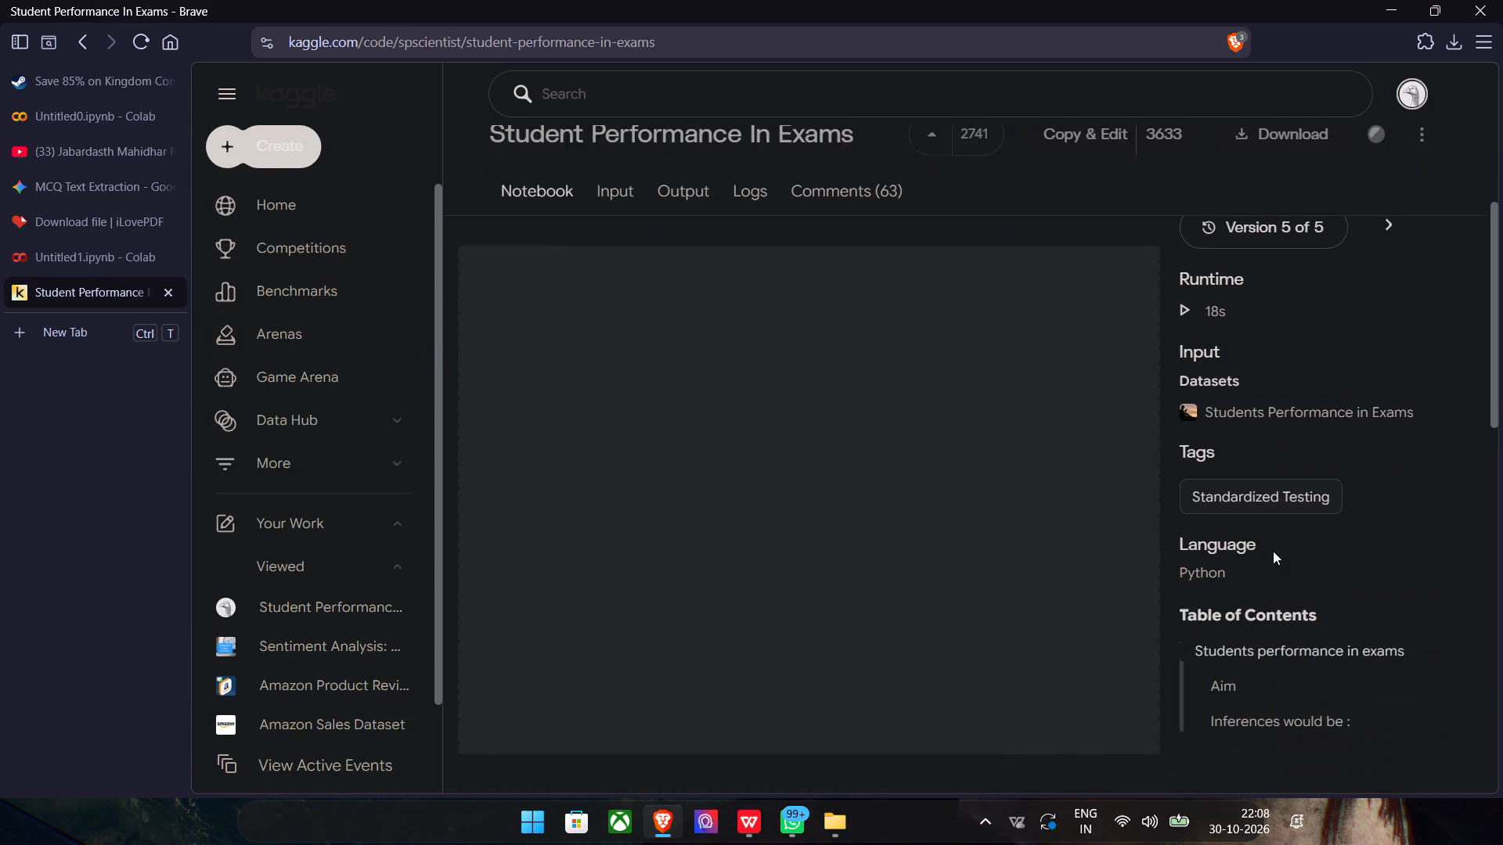
scroll(972, 495, "down", 1)
scroll(972, 495, "up", 3)
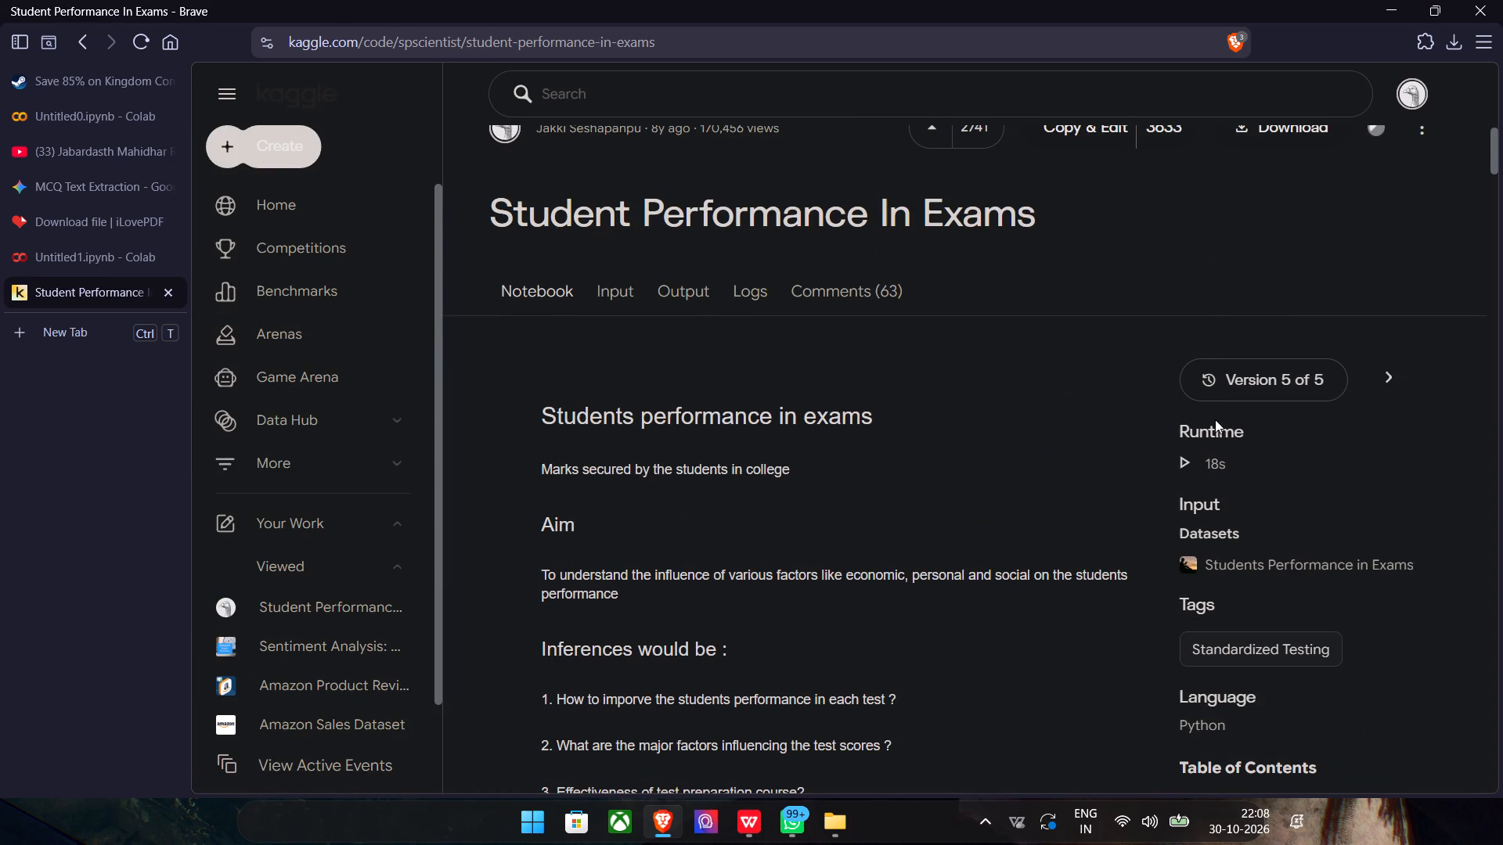
scroll(1330, 420, "up", 2)
scroll(1263, 313, "down", 5)
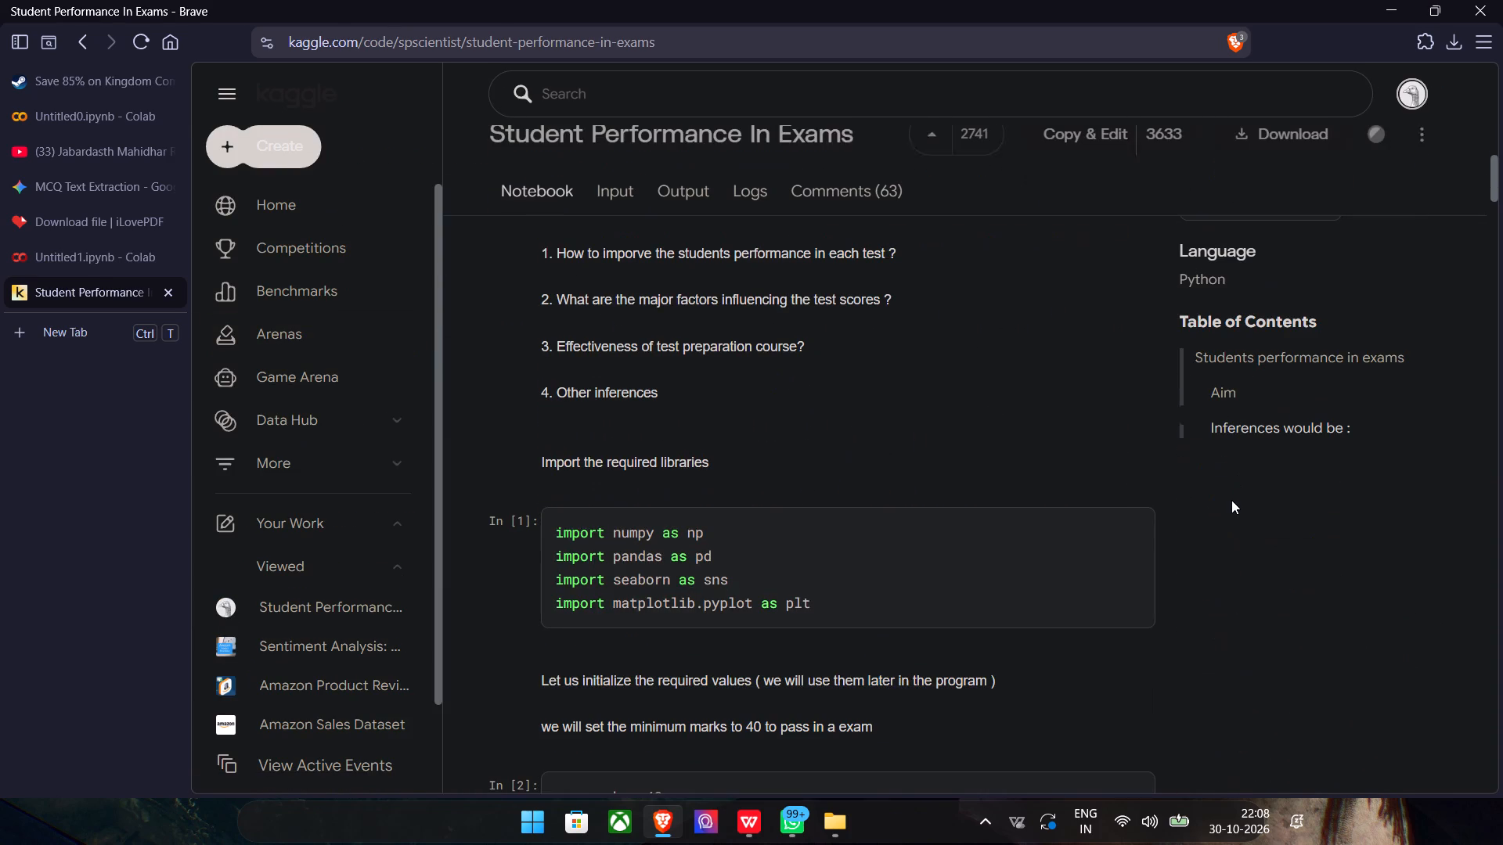
scroll(1231, 500, "down", 5)
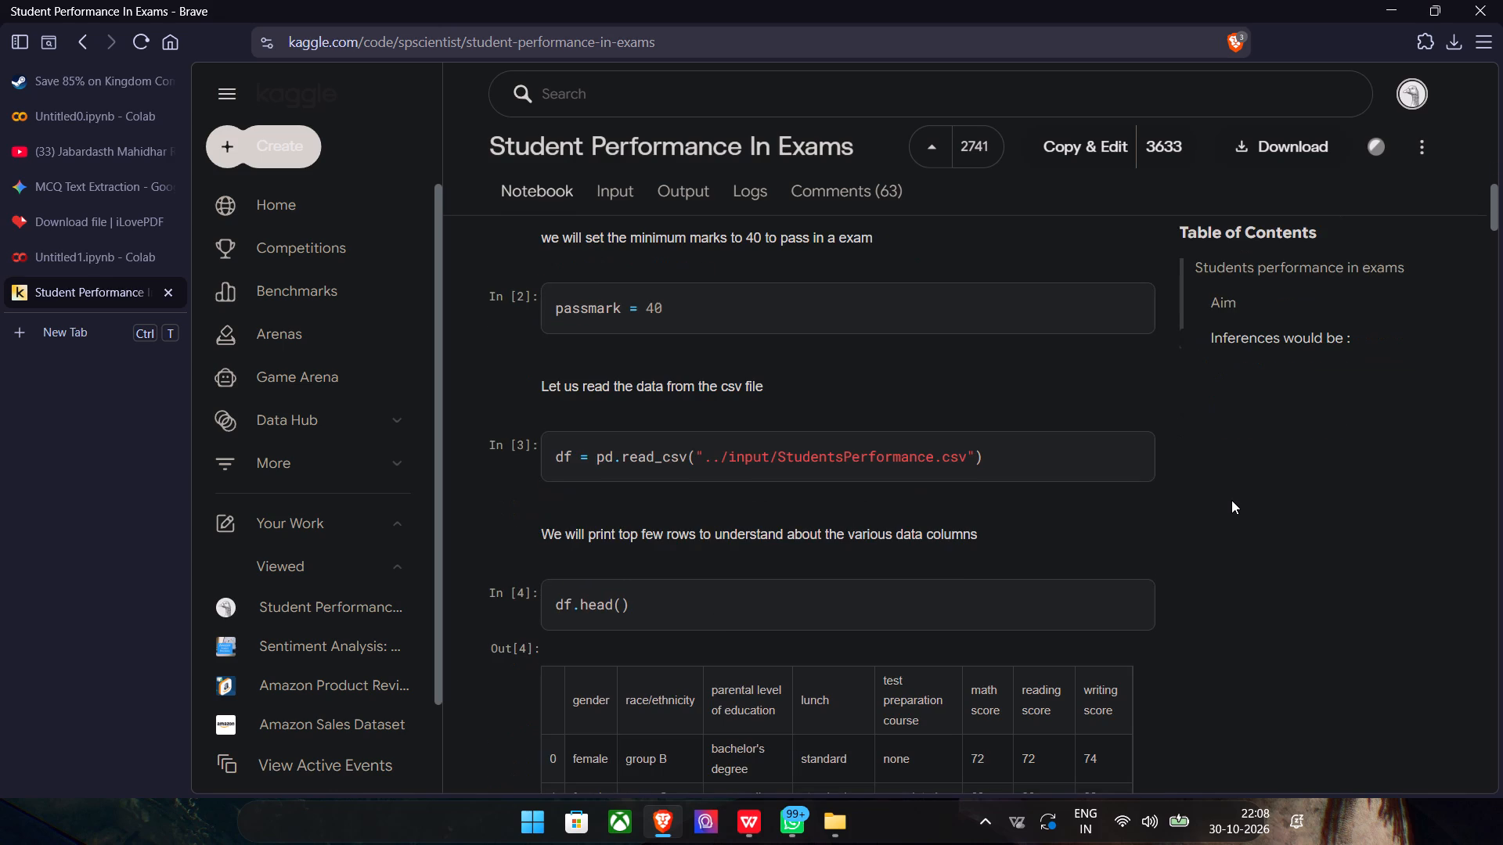
scroll(1231, 500, "up", 15)
Download the Kaggle notebook as an .ipynb file, saving it as student-performance-in-exams in the pds folder on drive D.
left_click(1275, 169)
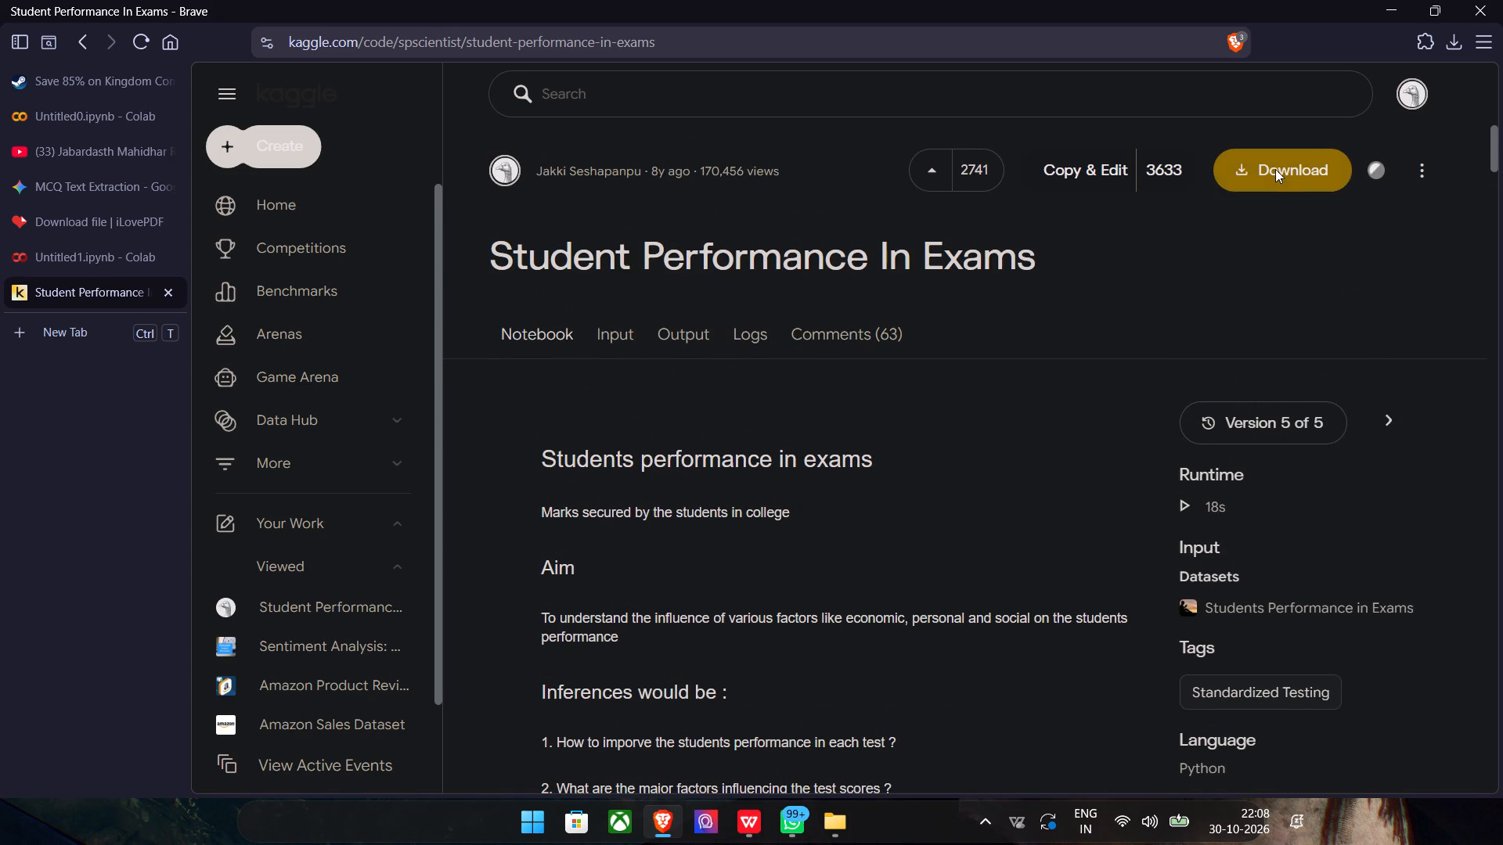
left_click(1444, 260)
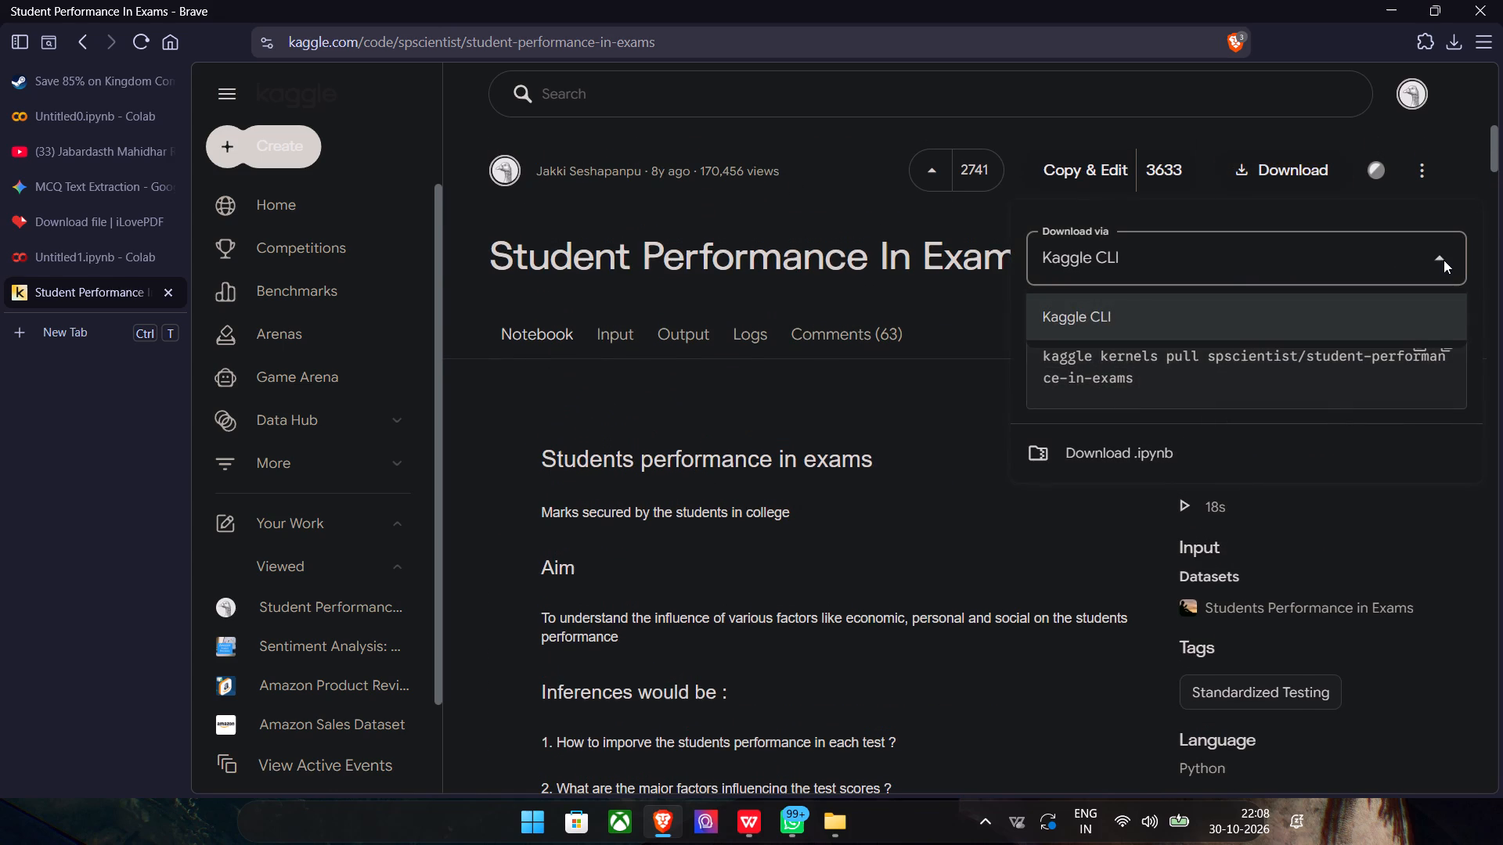
left_click(1423, 260)
left_click(1138, 453)
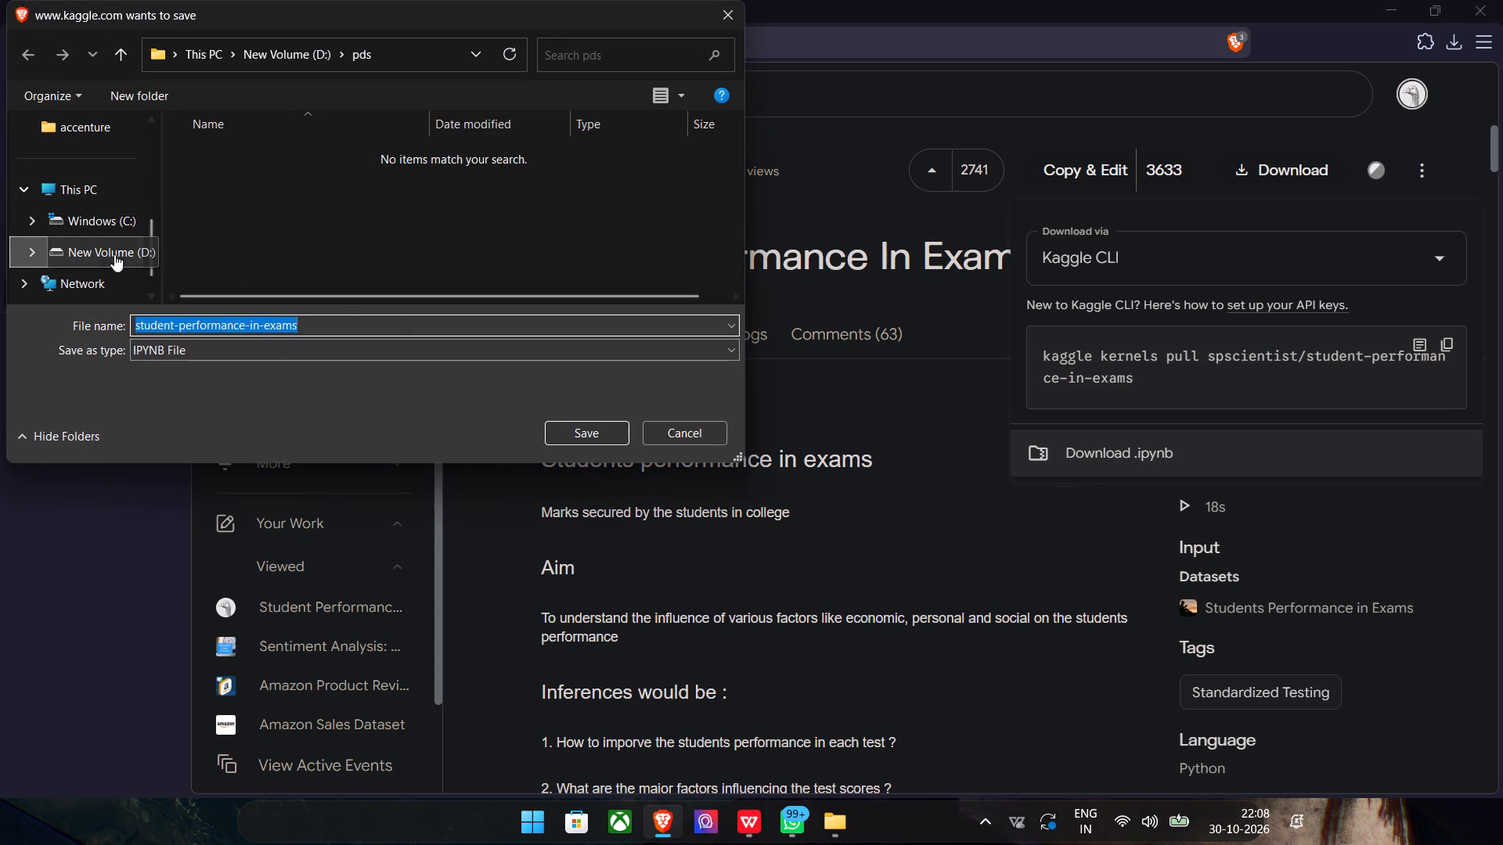
left_click(596, 433)
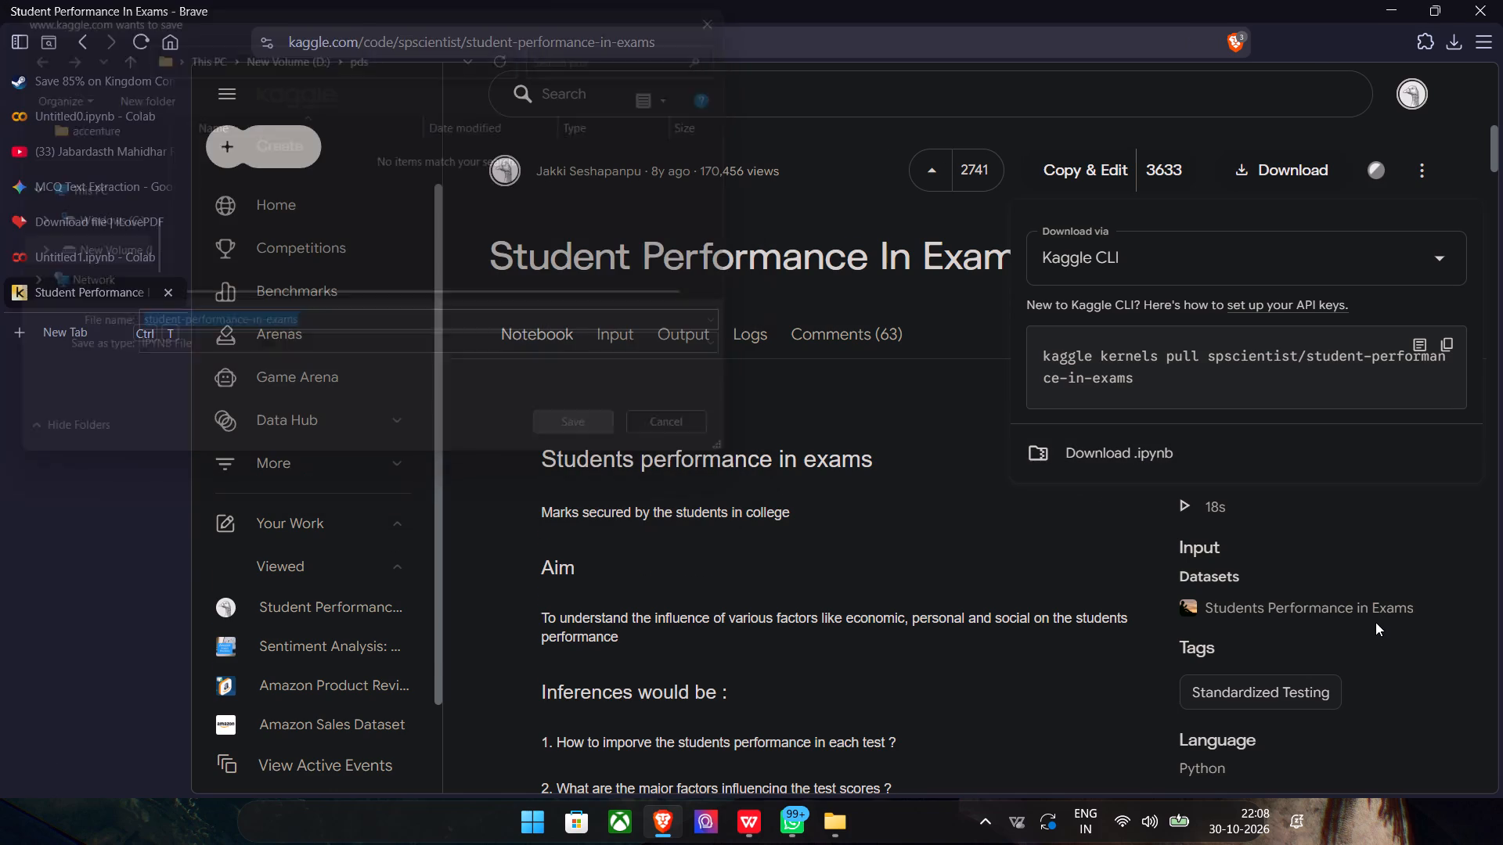
scroll(1375, 622, "down", 12)
left_click(1357, 513)
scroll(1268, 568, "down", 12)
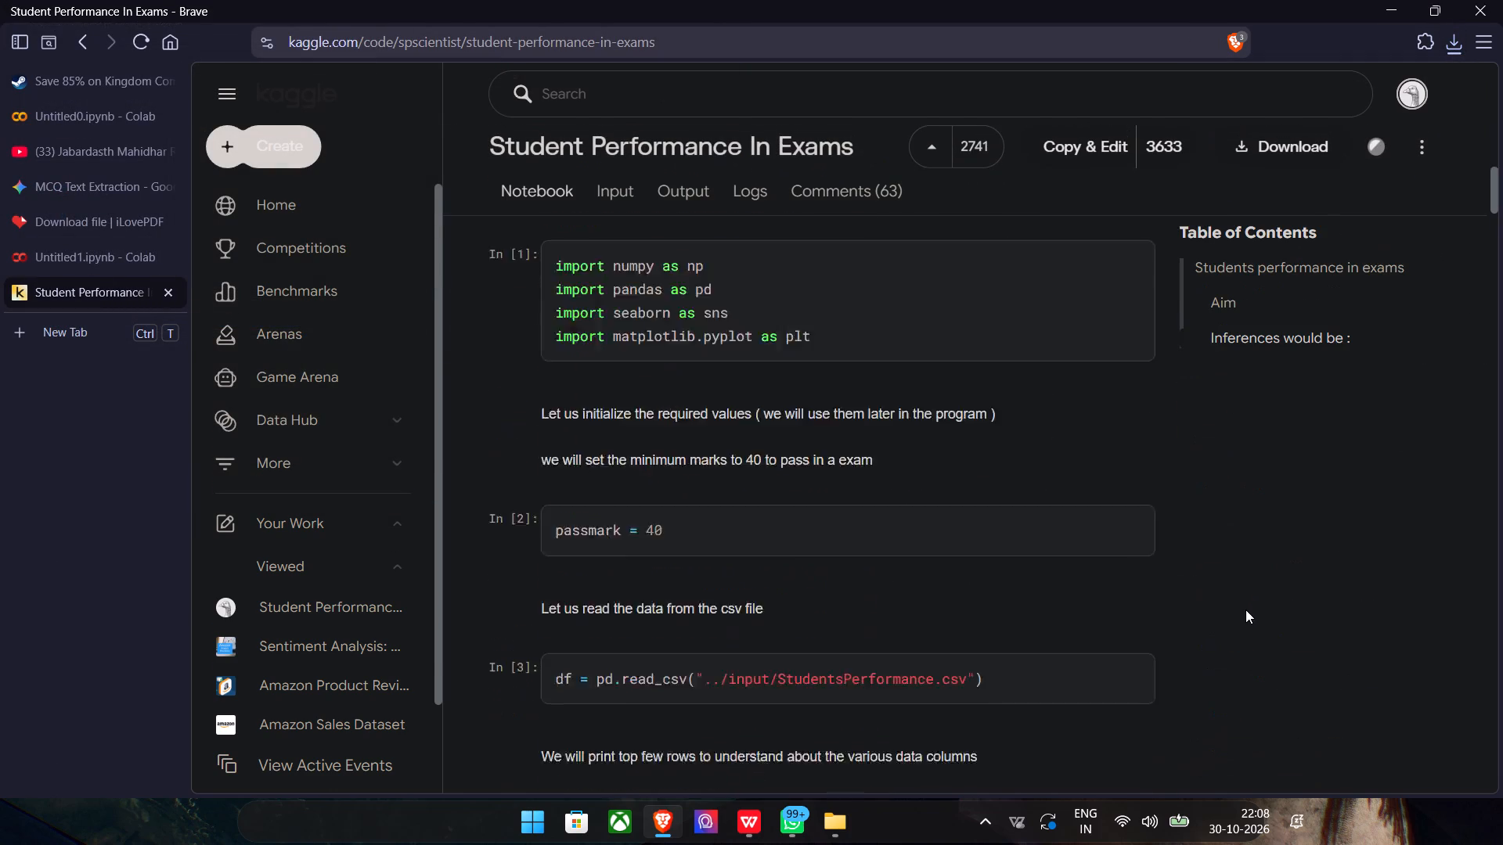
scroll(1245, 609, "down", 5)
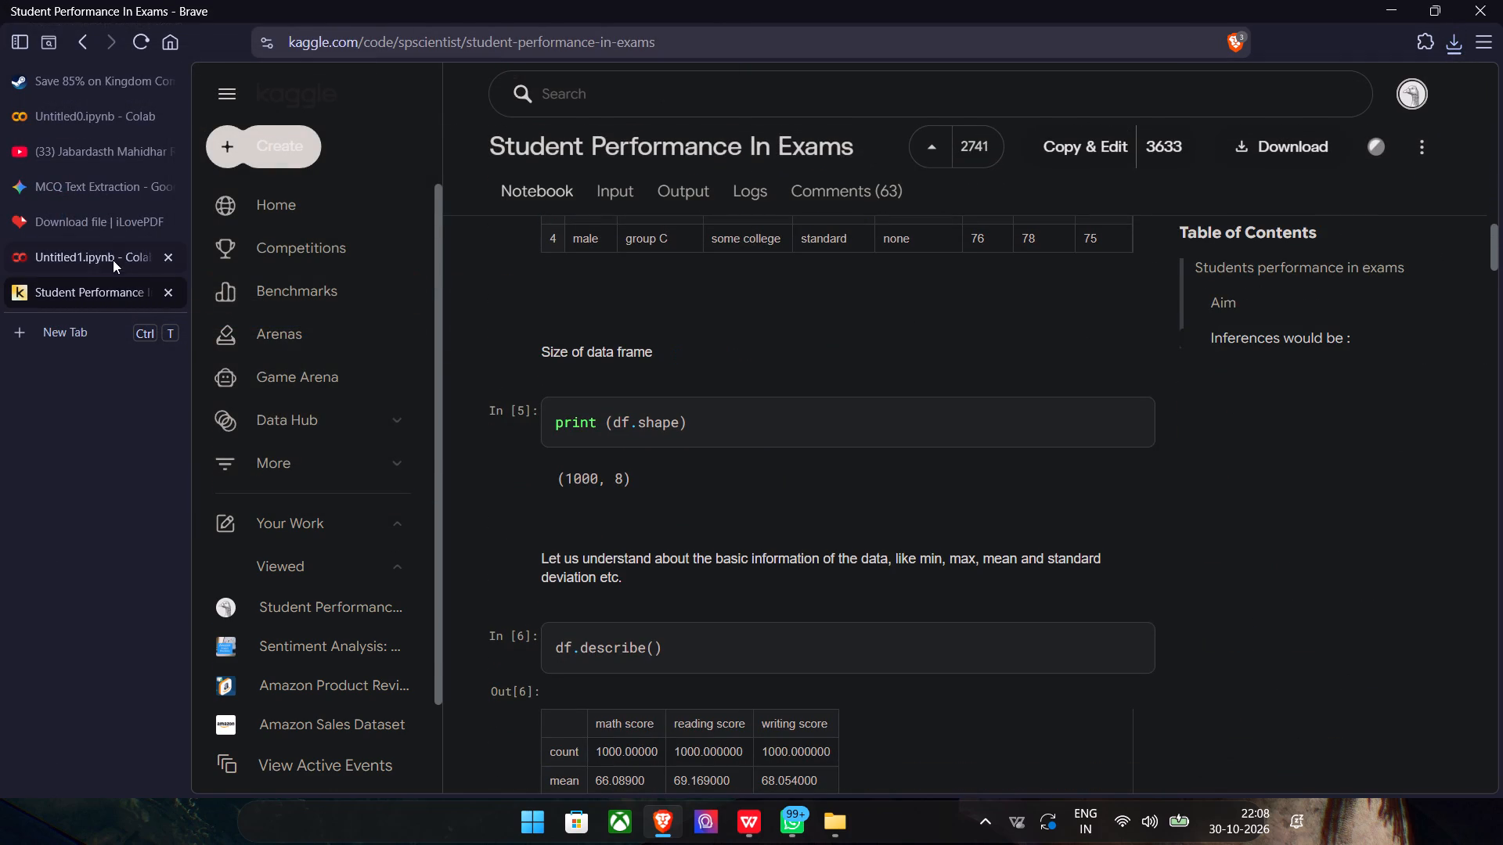
Switch to the Untitled0.ipynb Colab notebook and open its file browser.
left_click(87, 114)
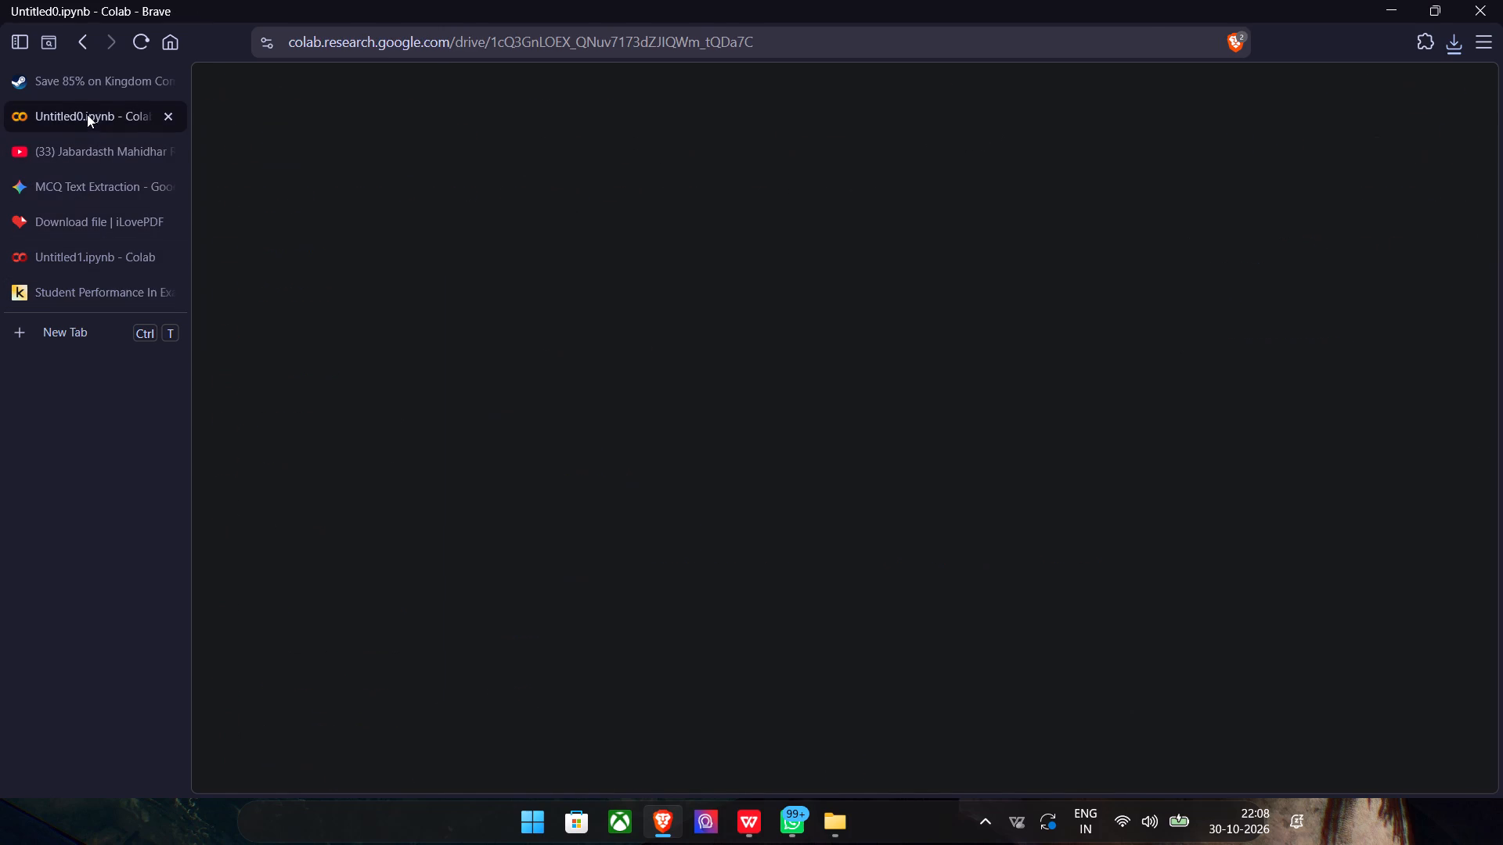
left_click(241, 449)
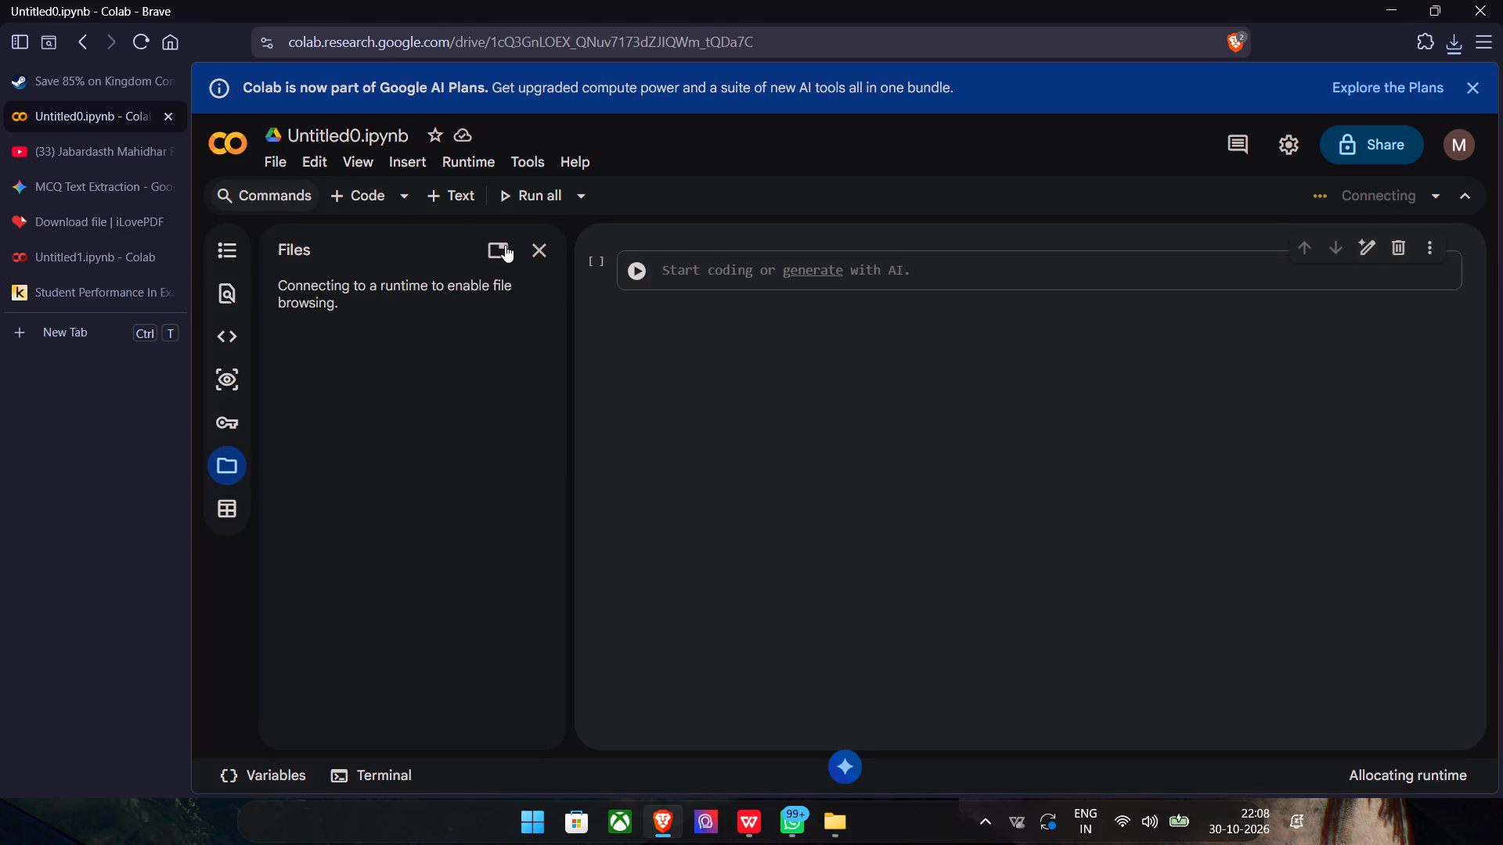
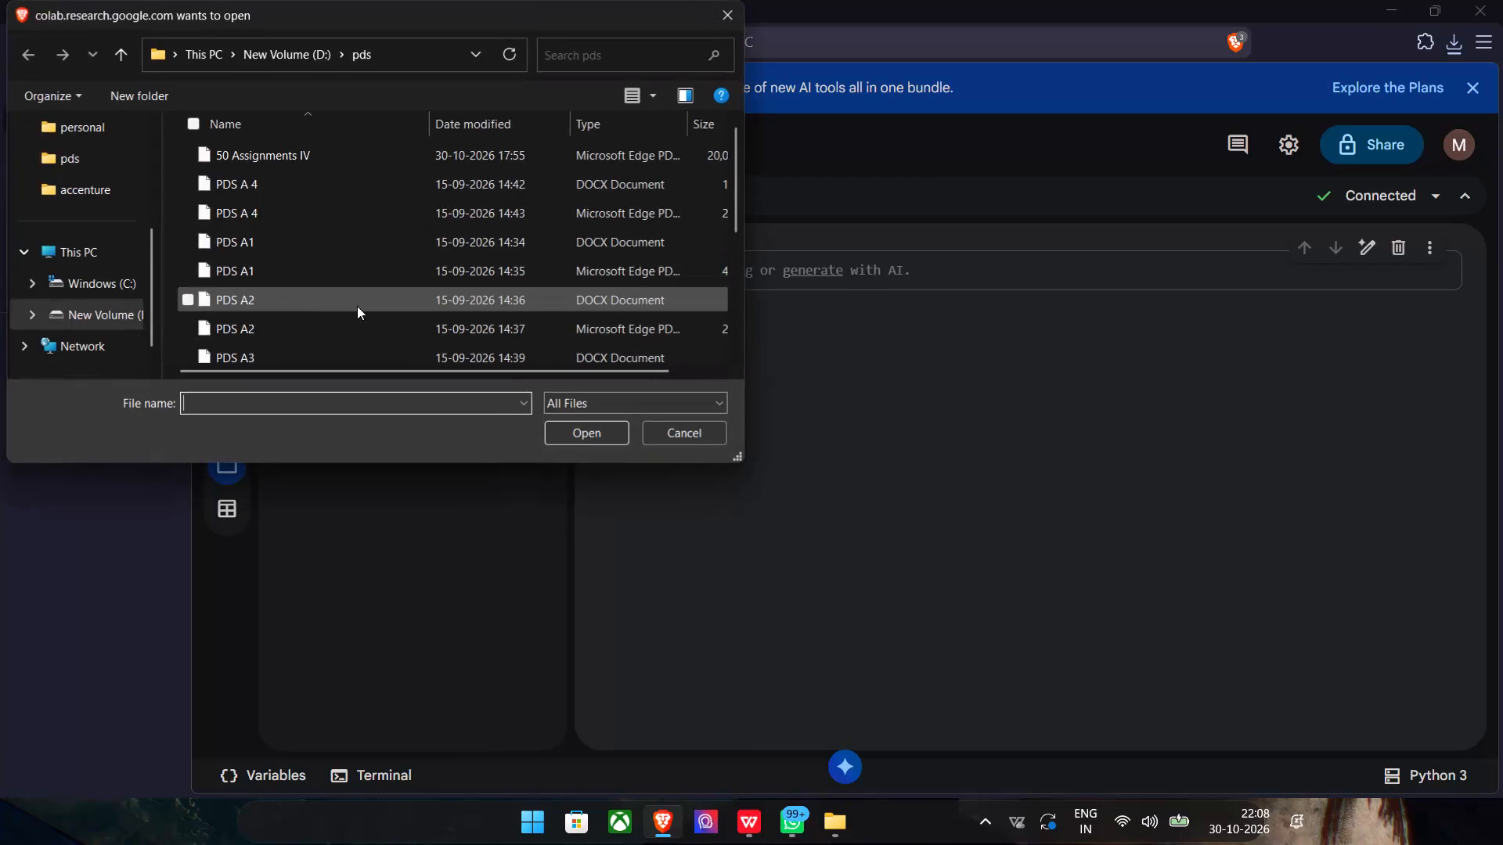
Upload the student-performance-in-exams notebook file from the pds folder to the Colab session storage and acknowledge the runtime file notice.
scroll(277, 171, "down", 4)
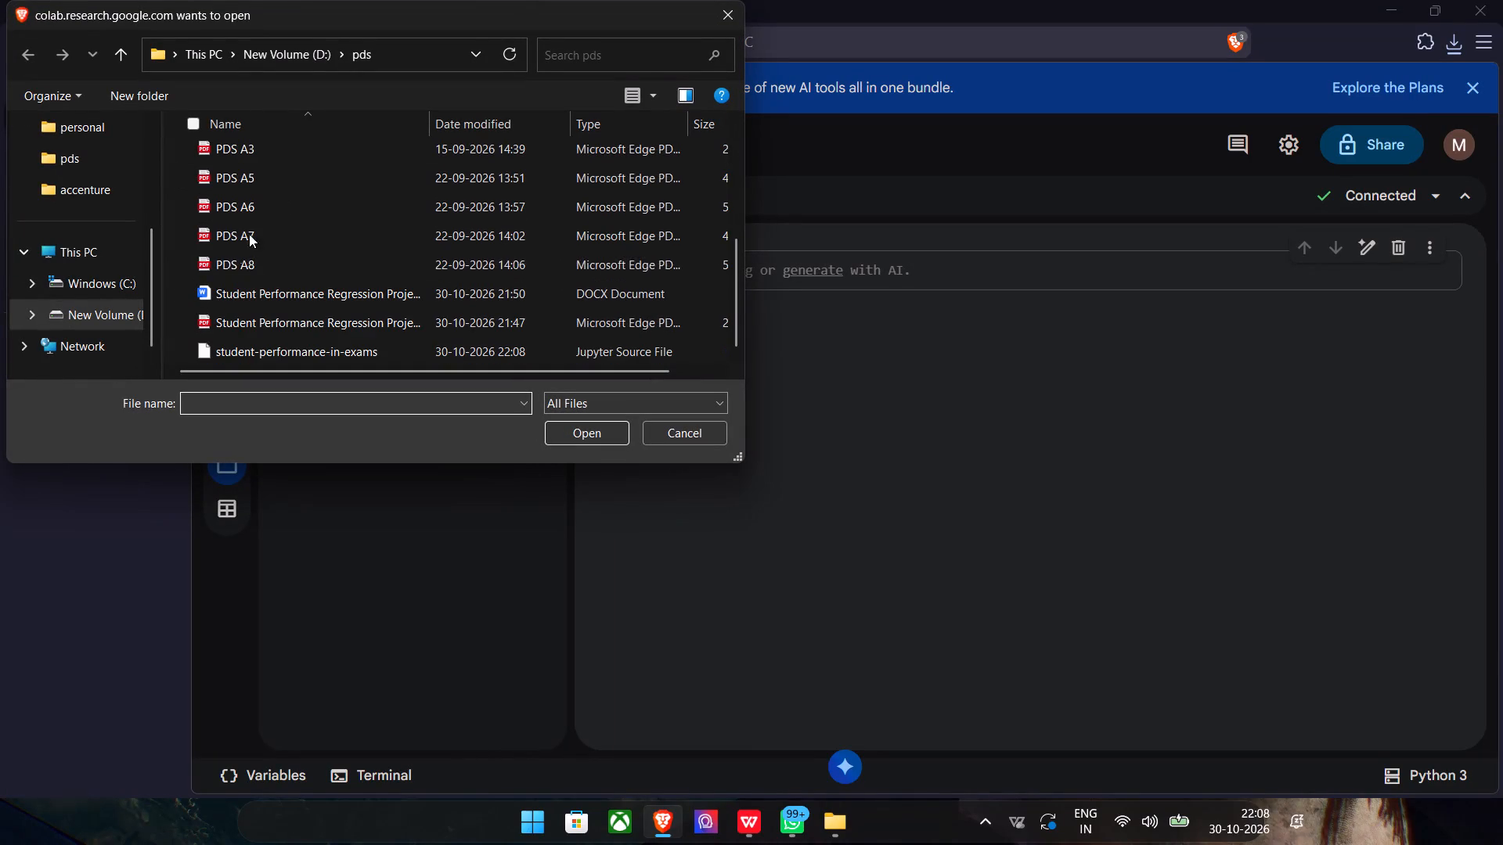
scroll(229, 277, "down", 3)
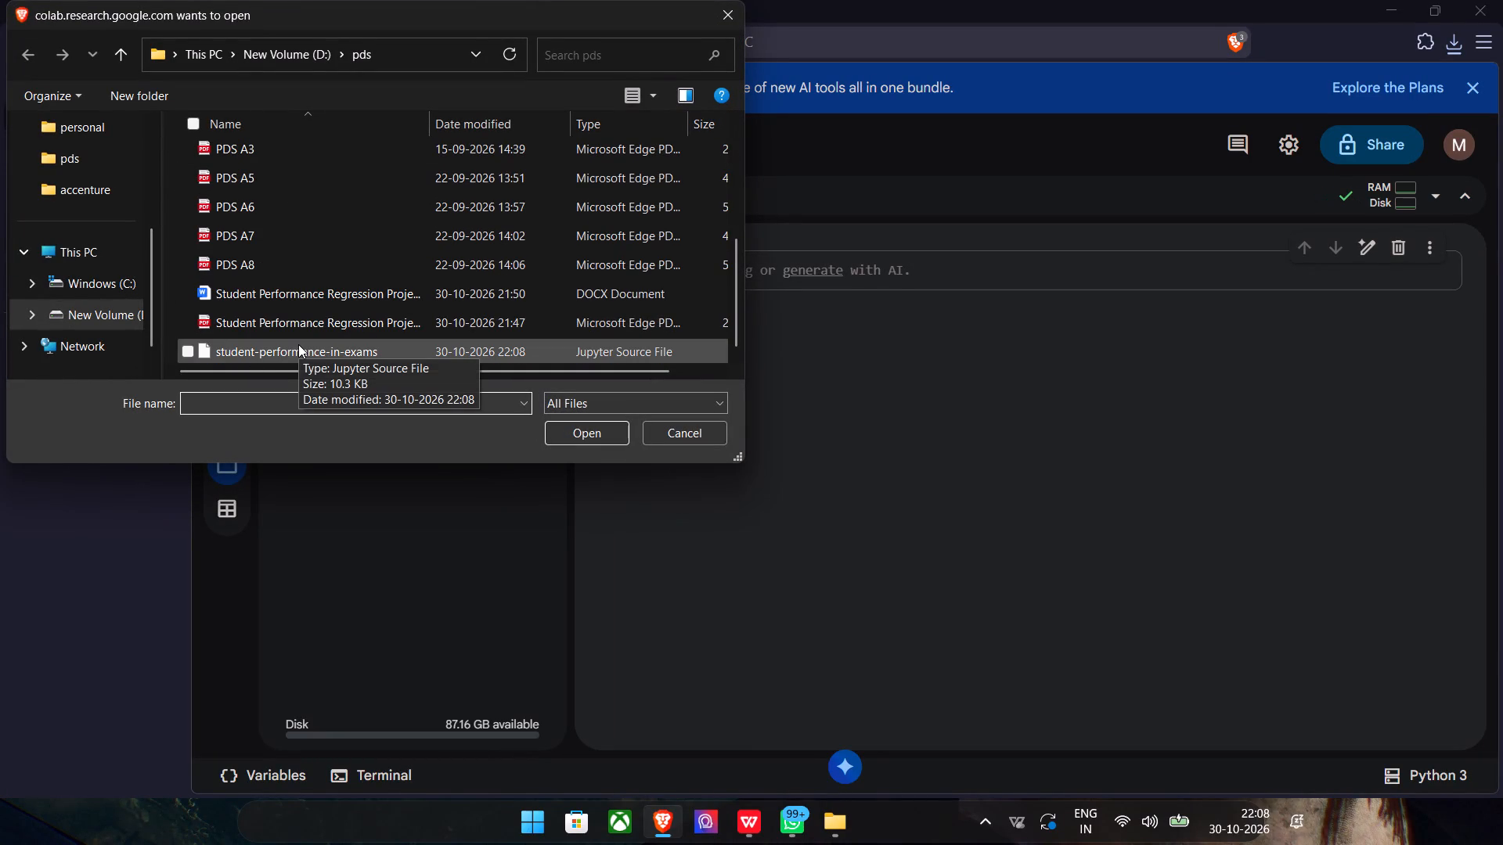
left_click(312, 346)
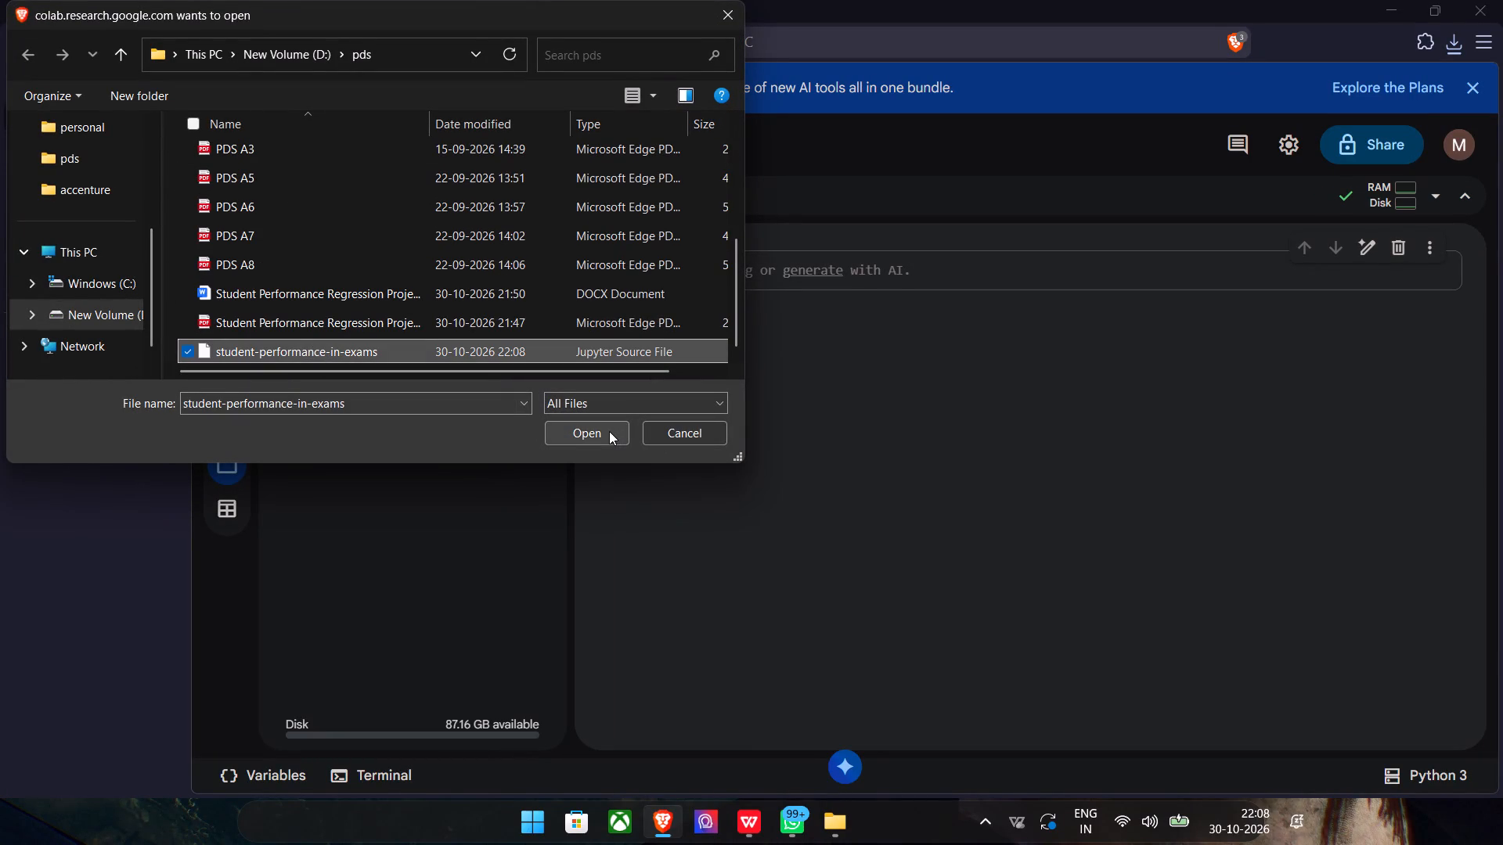
left_click(609, 431)
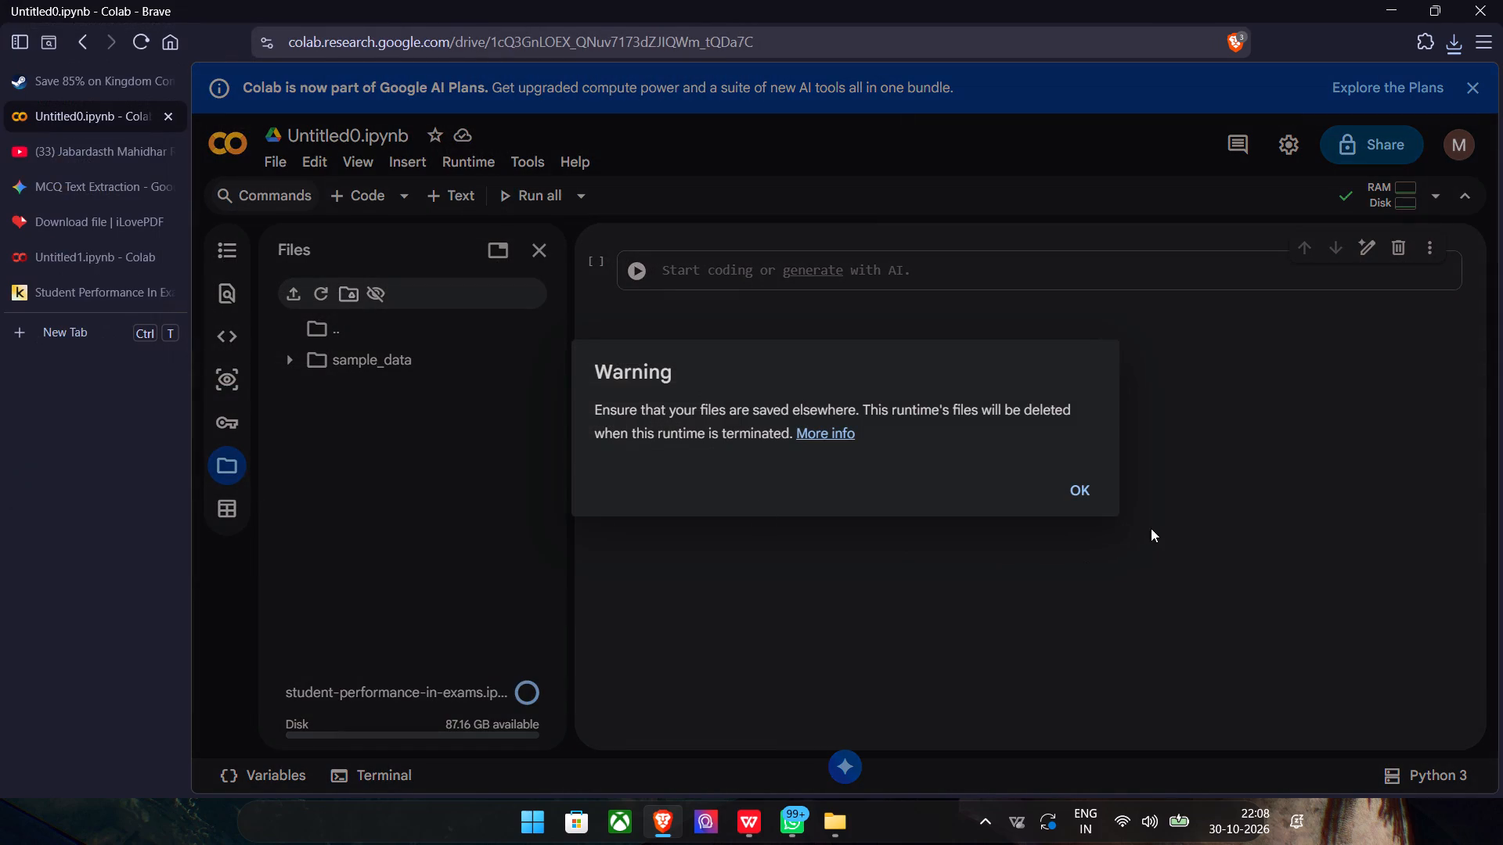
left_click(1080, 498)
left_click(479, 447)
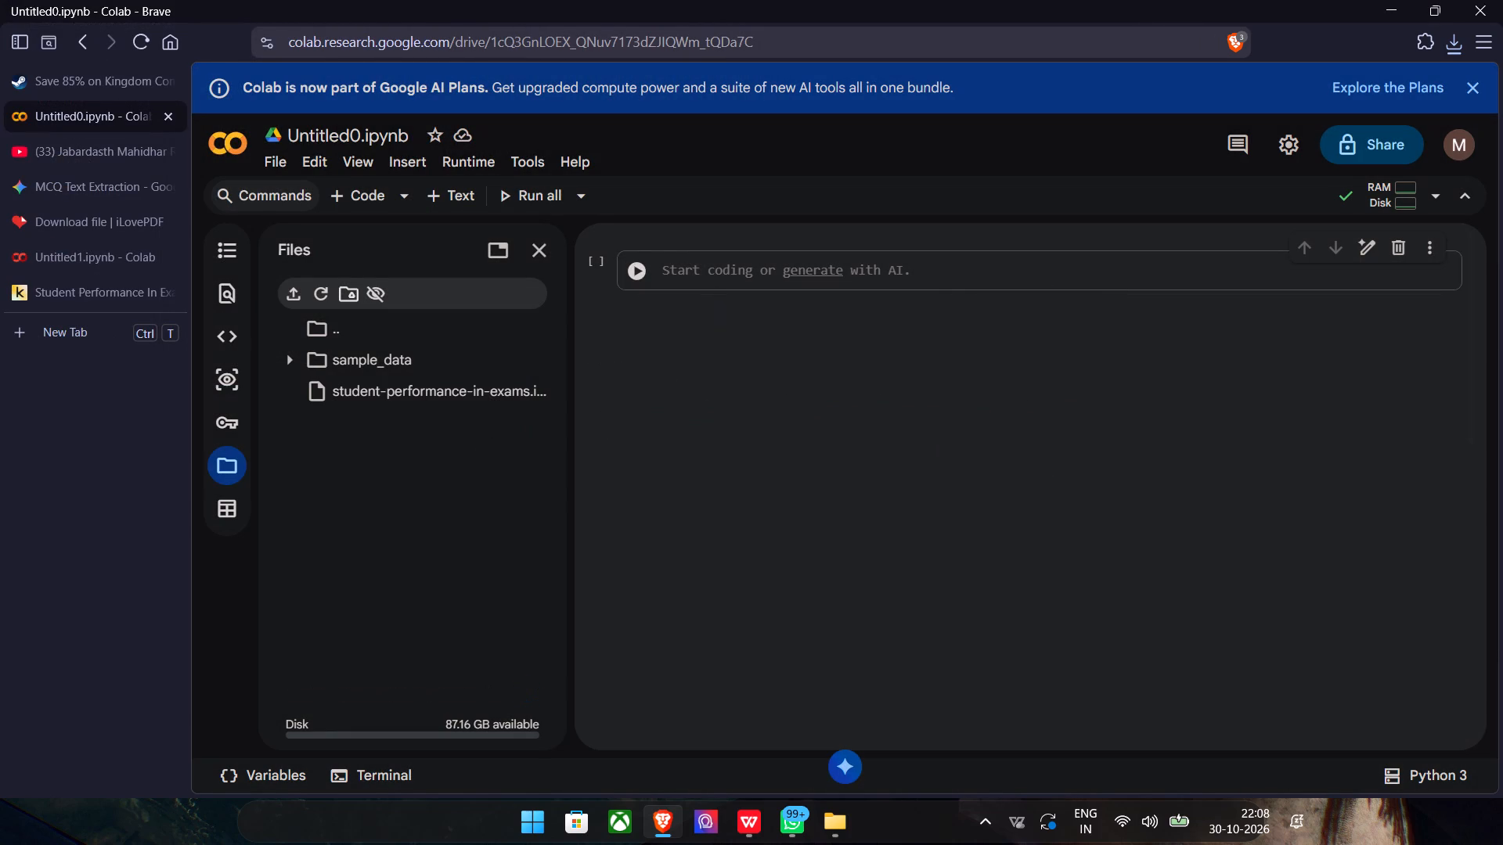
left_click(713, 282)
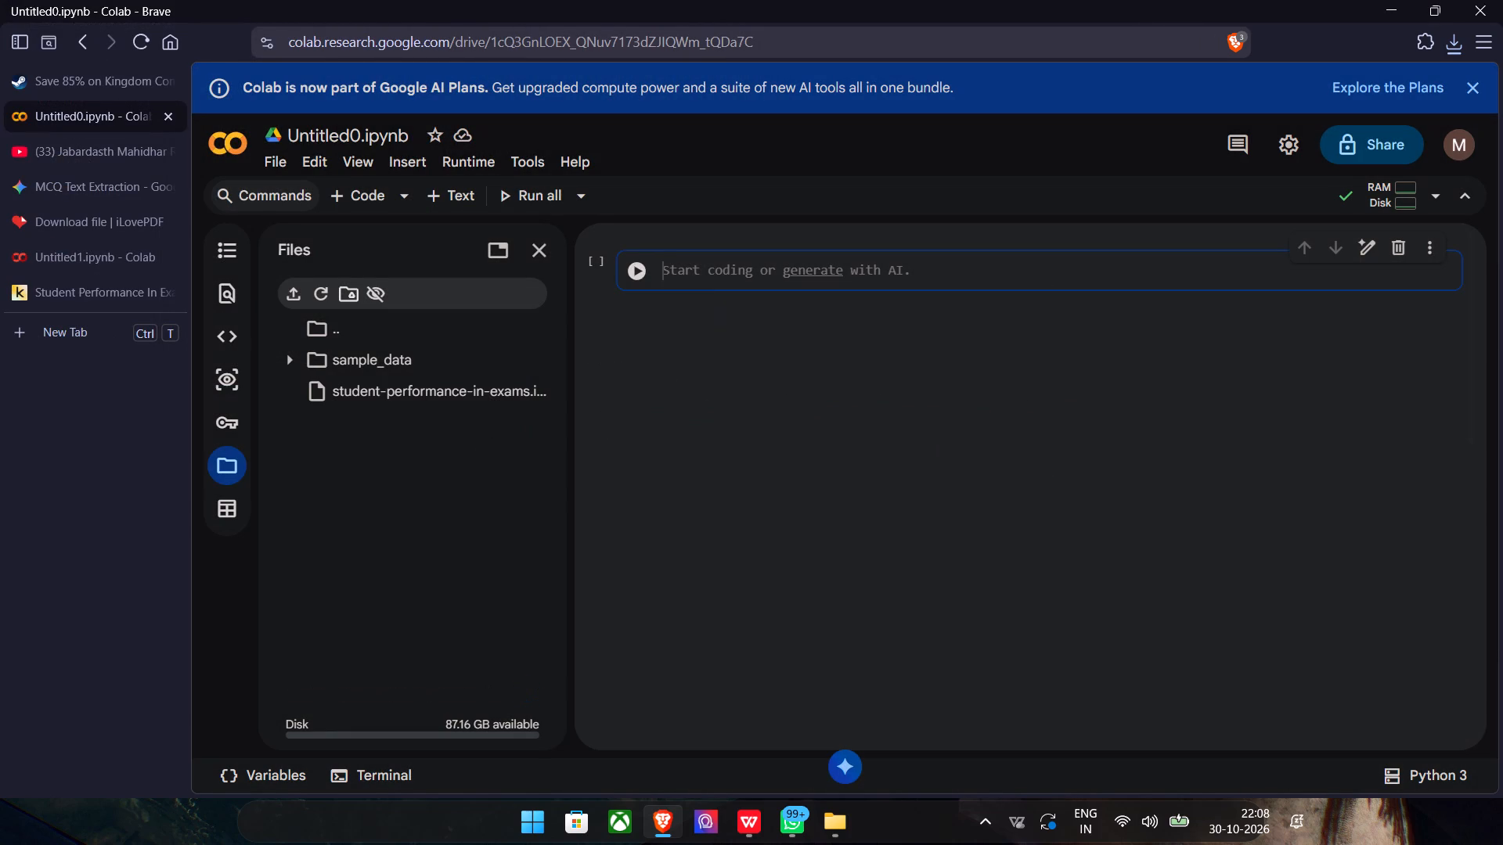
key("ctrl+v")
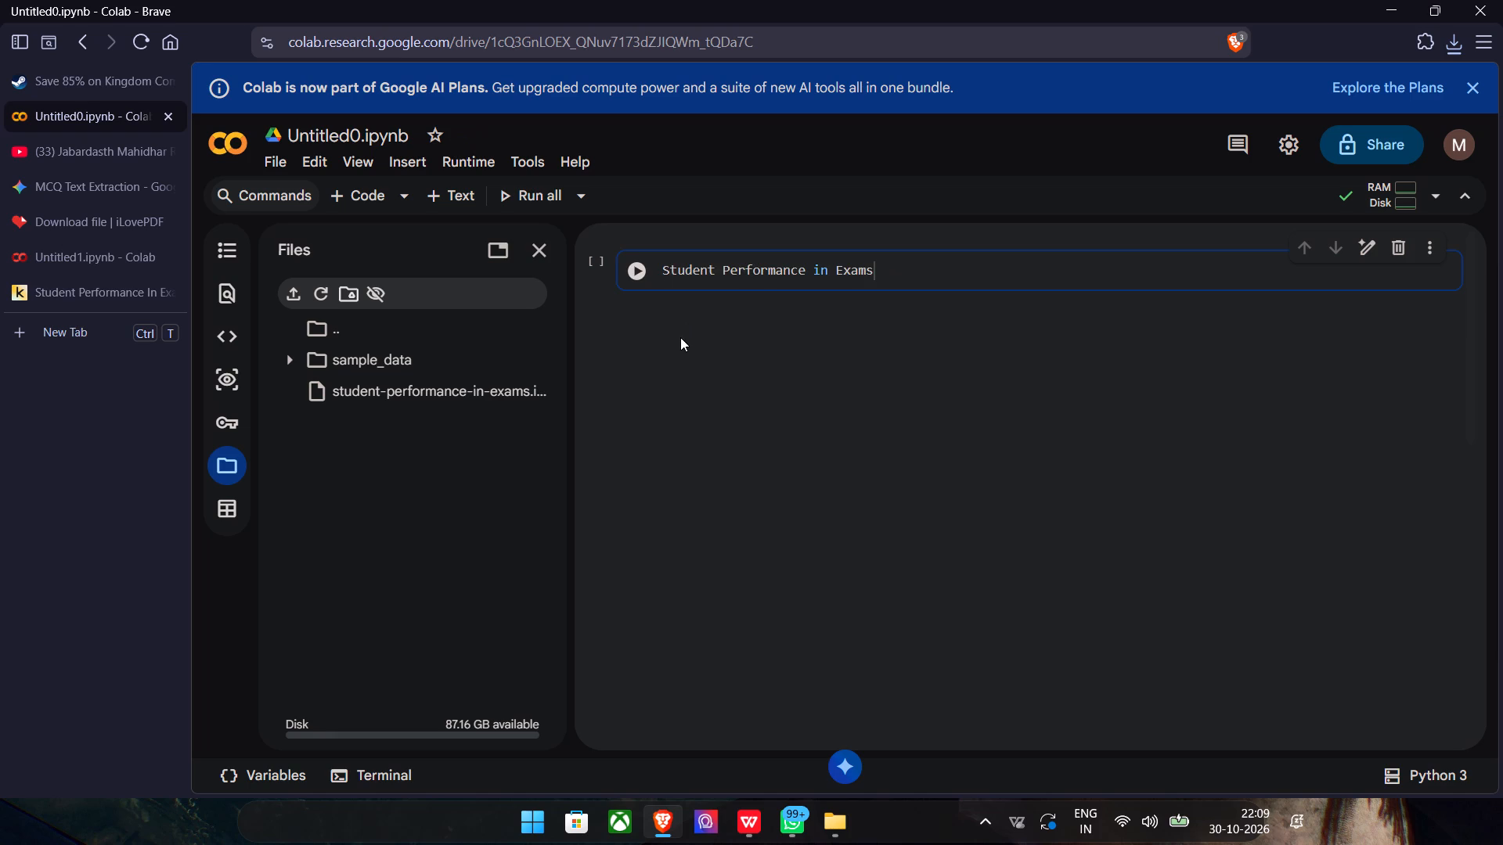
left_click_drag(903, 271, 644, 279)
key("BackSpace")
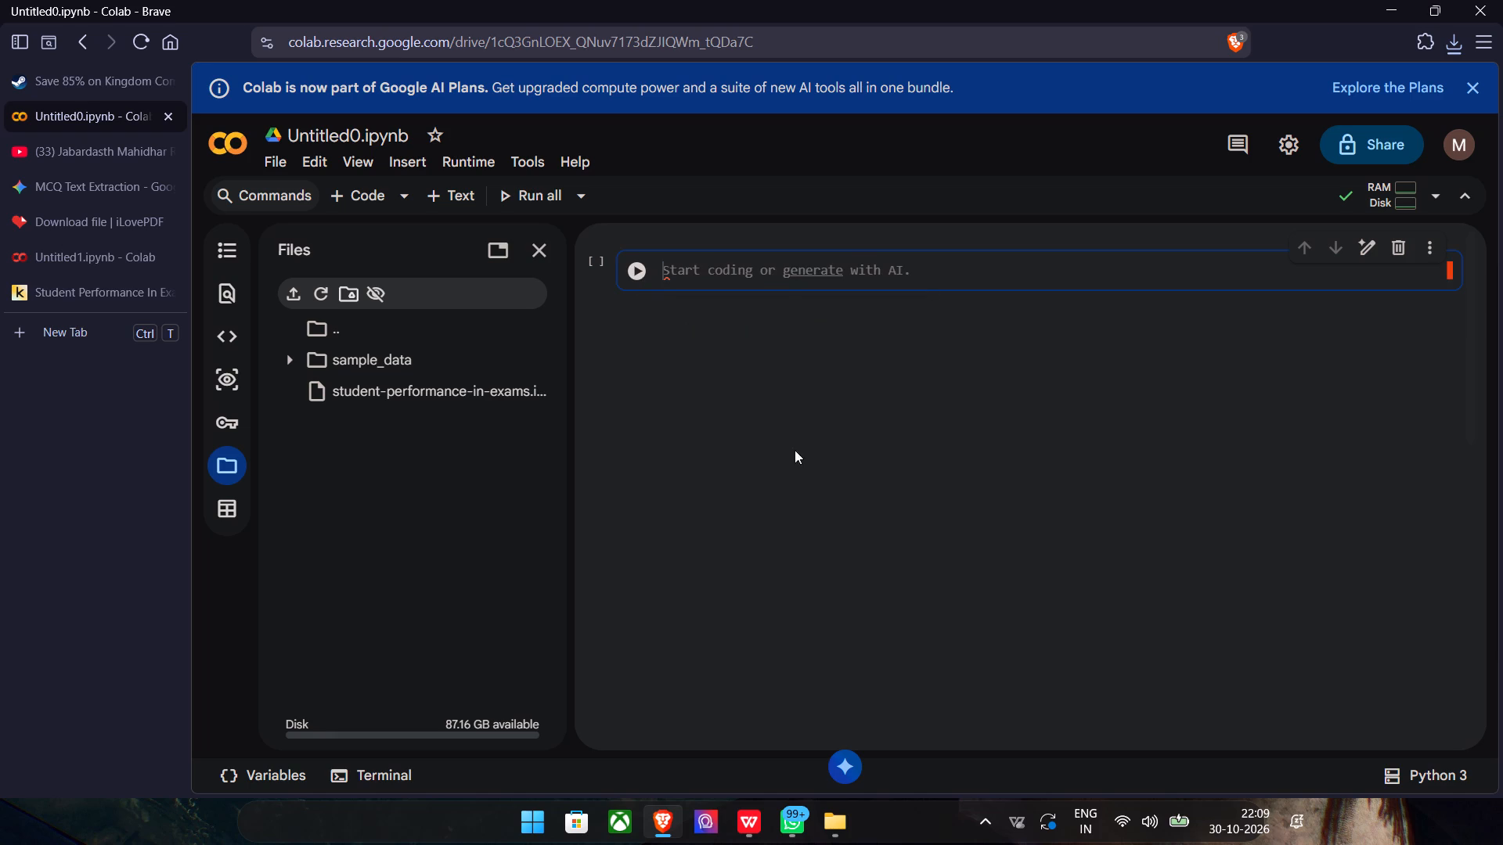
left_click(746, 817)
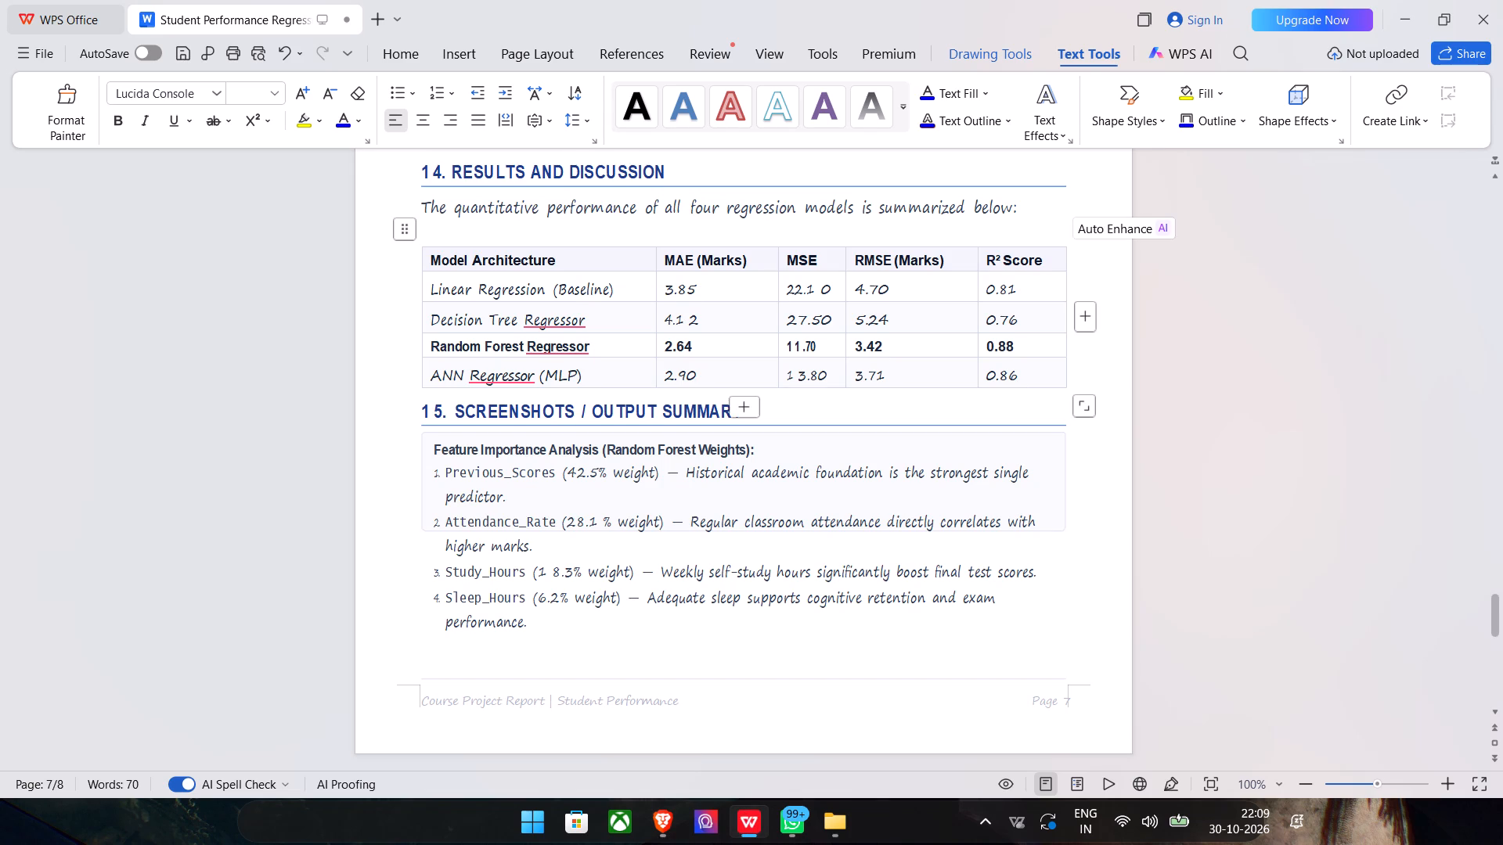
scroll(584, 479, "up", 7)
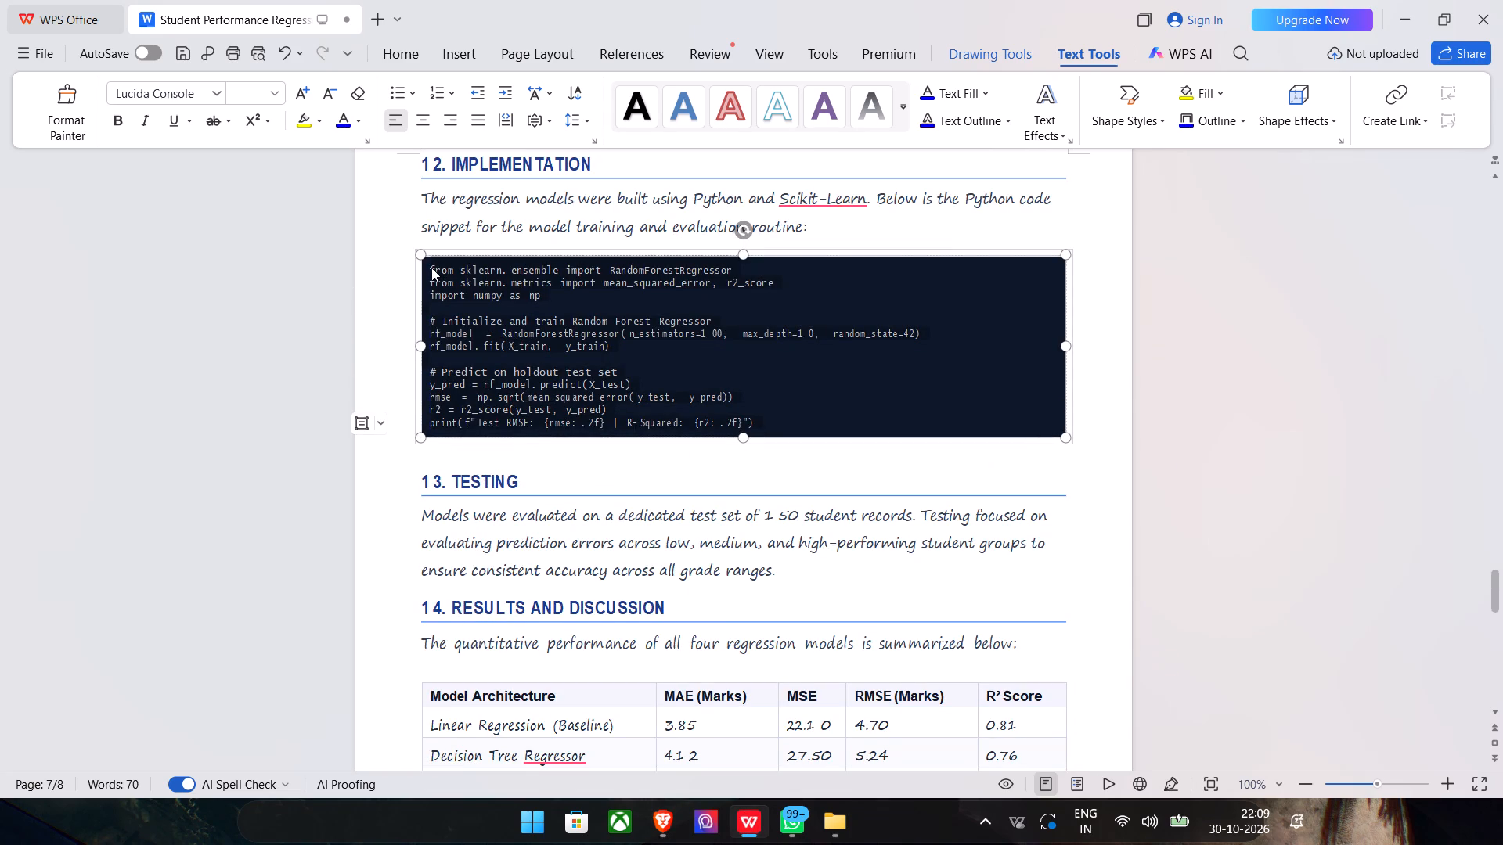
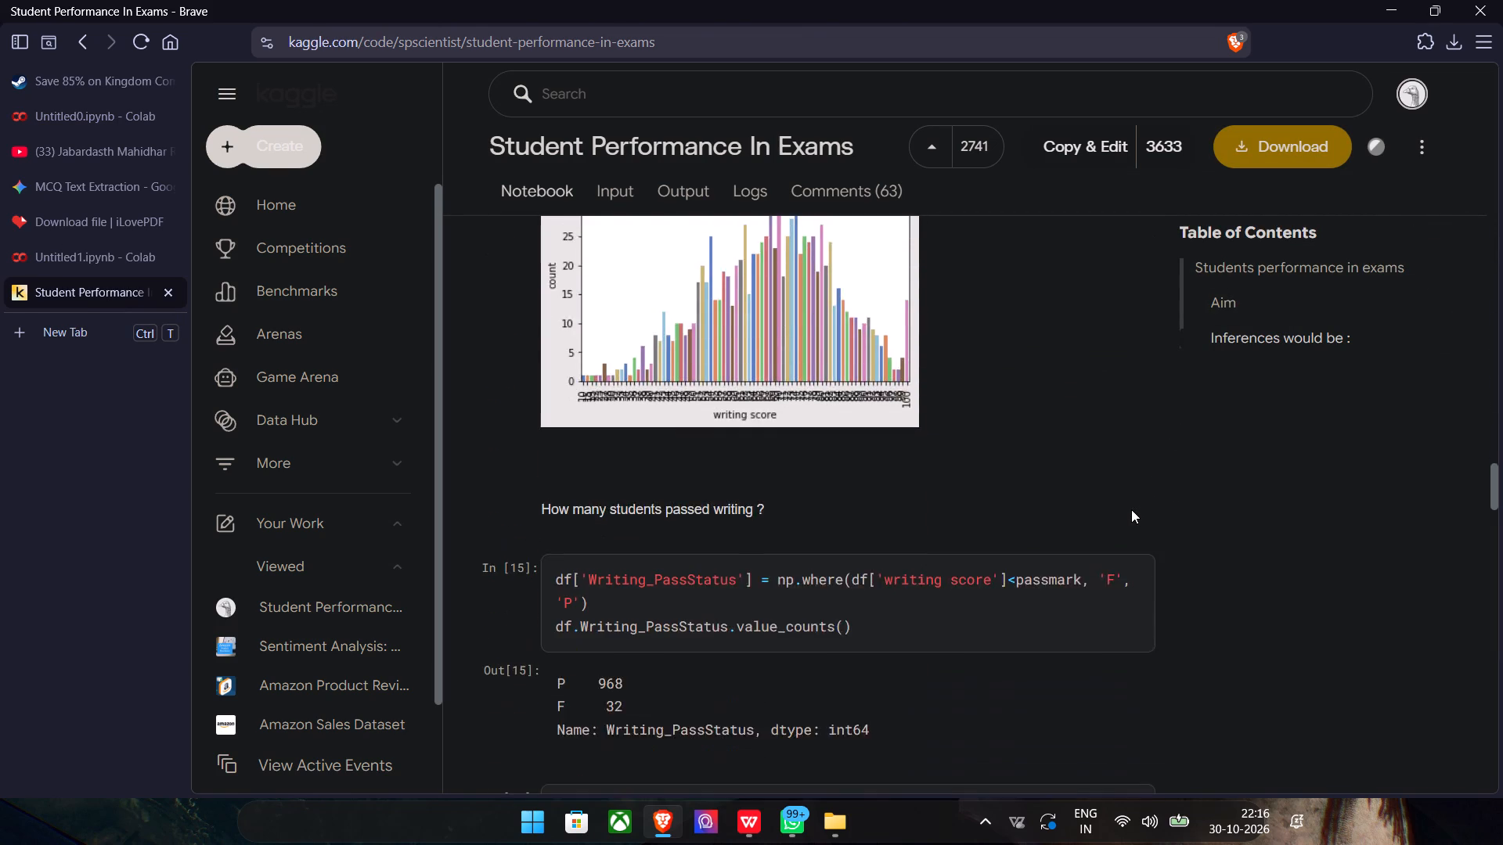
scroll(1131, 509, "down", 20)
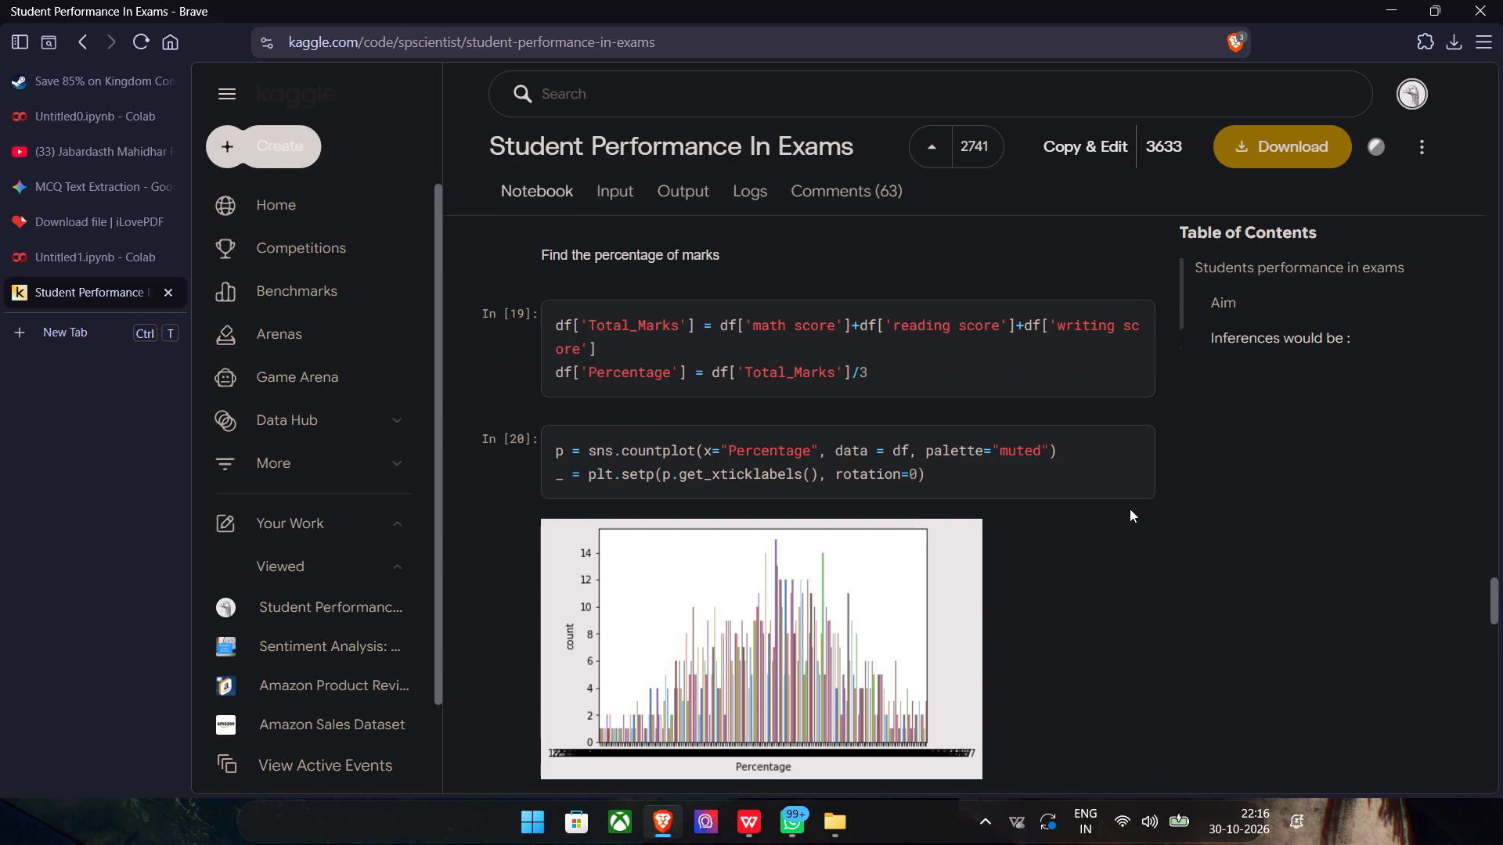
scroll(1123, 501, "down", 20)
scroll(1123, 500, "down", 2)
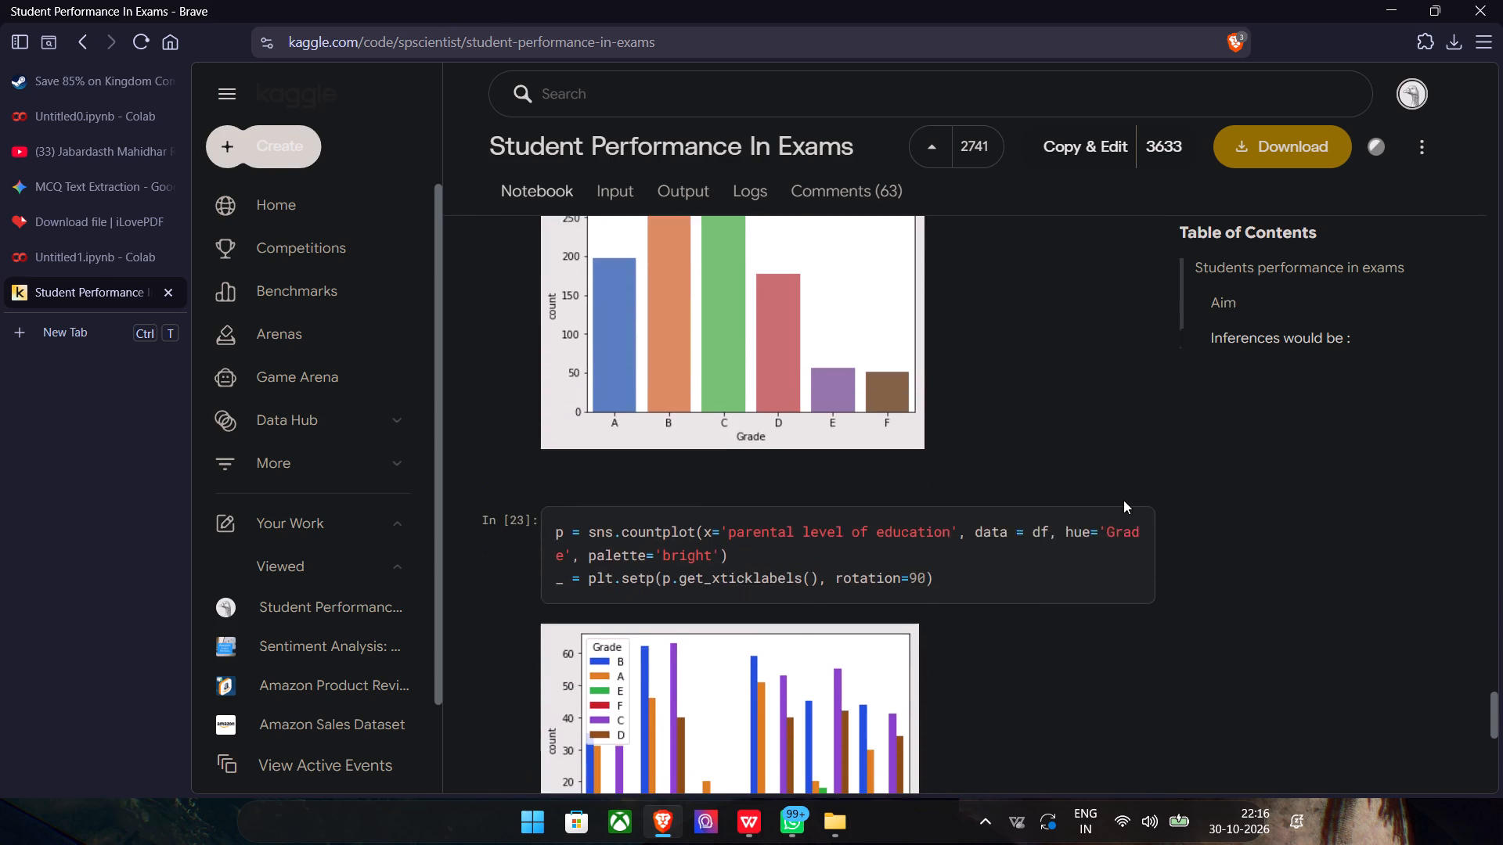
scroll(1123, 500, "down", 3)
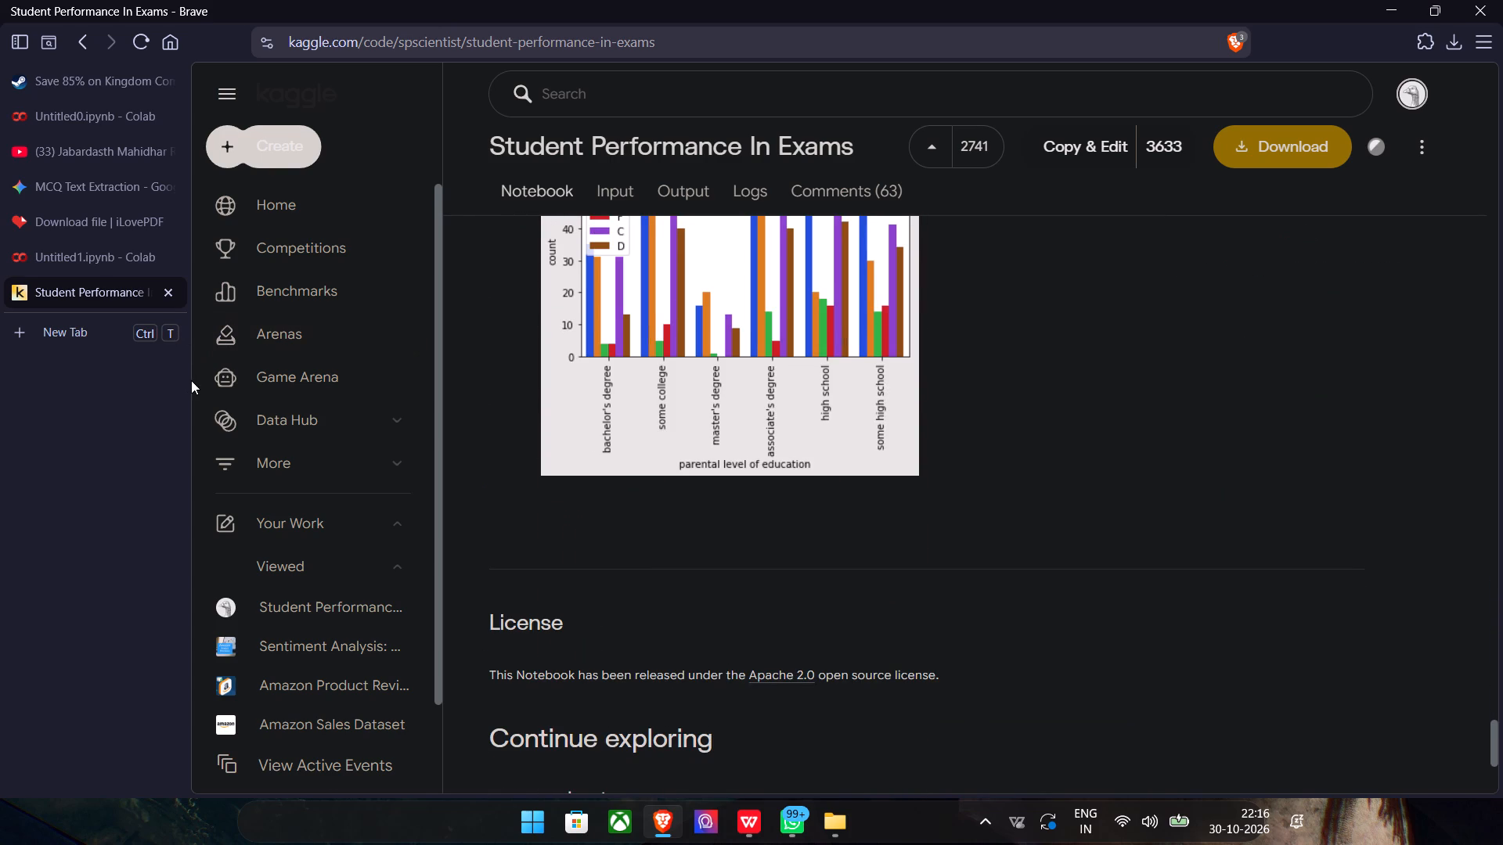
left_click_drag(186, 380, 147, 384)
scroll(881, 494, "up", 13)
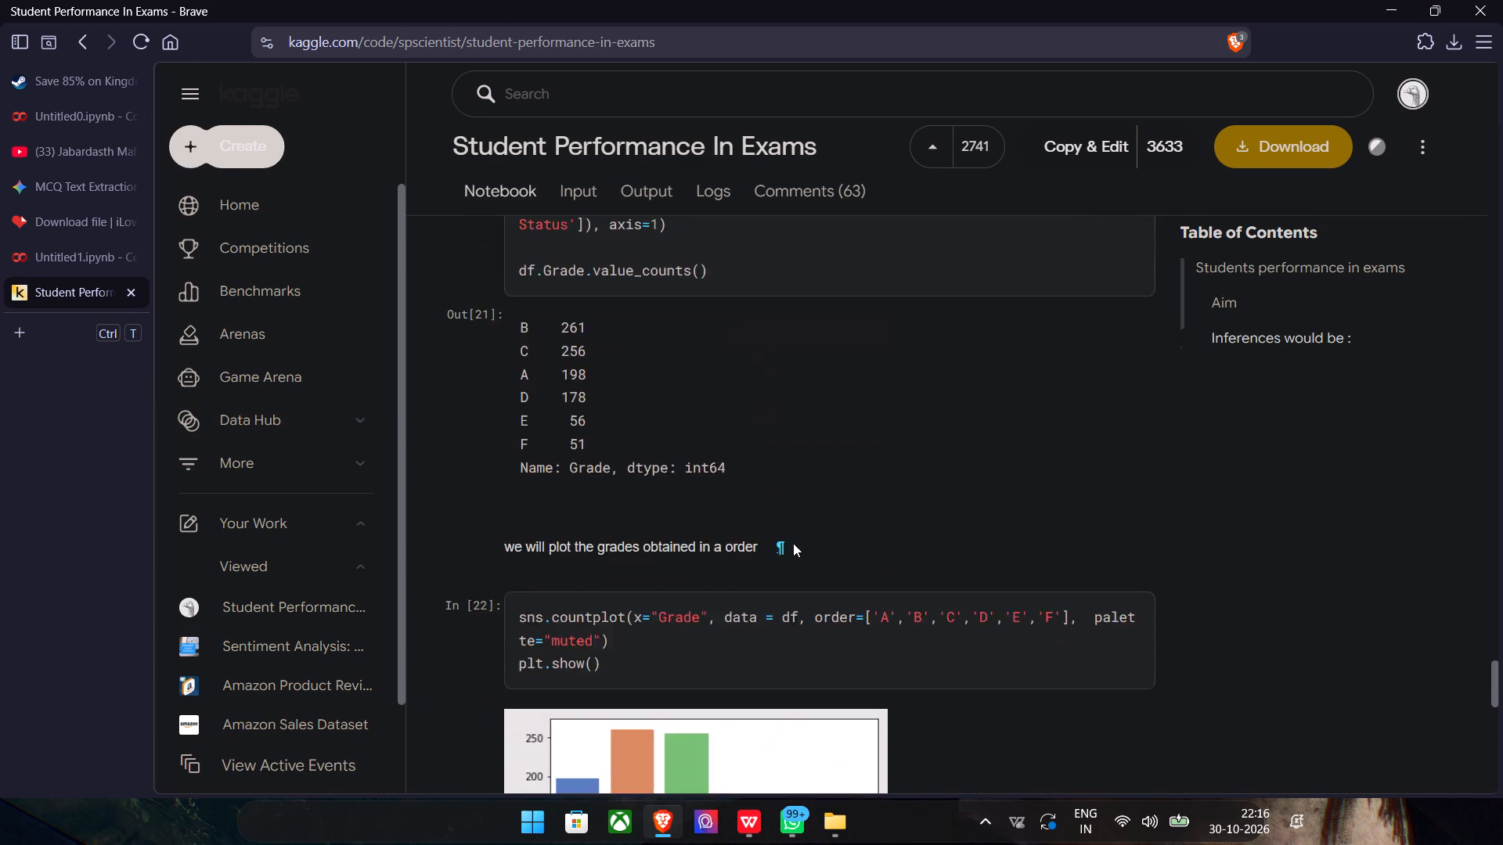
scroll(793, 543, "up", 20)
scroll(793, 543, "up", 20)
scroll(793, 543, "up", 2)
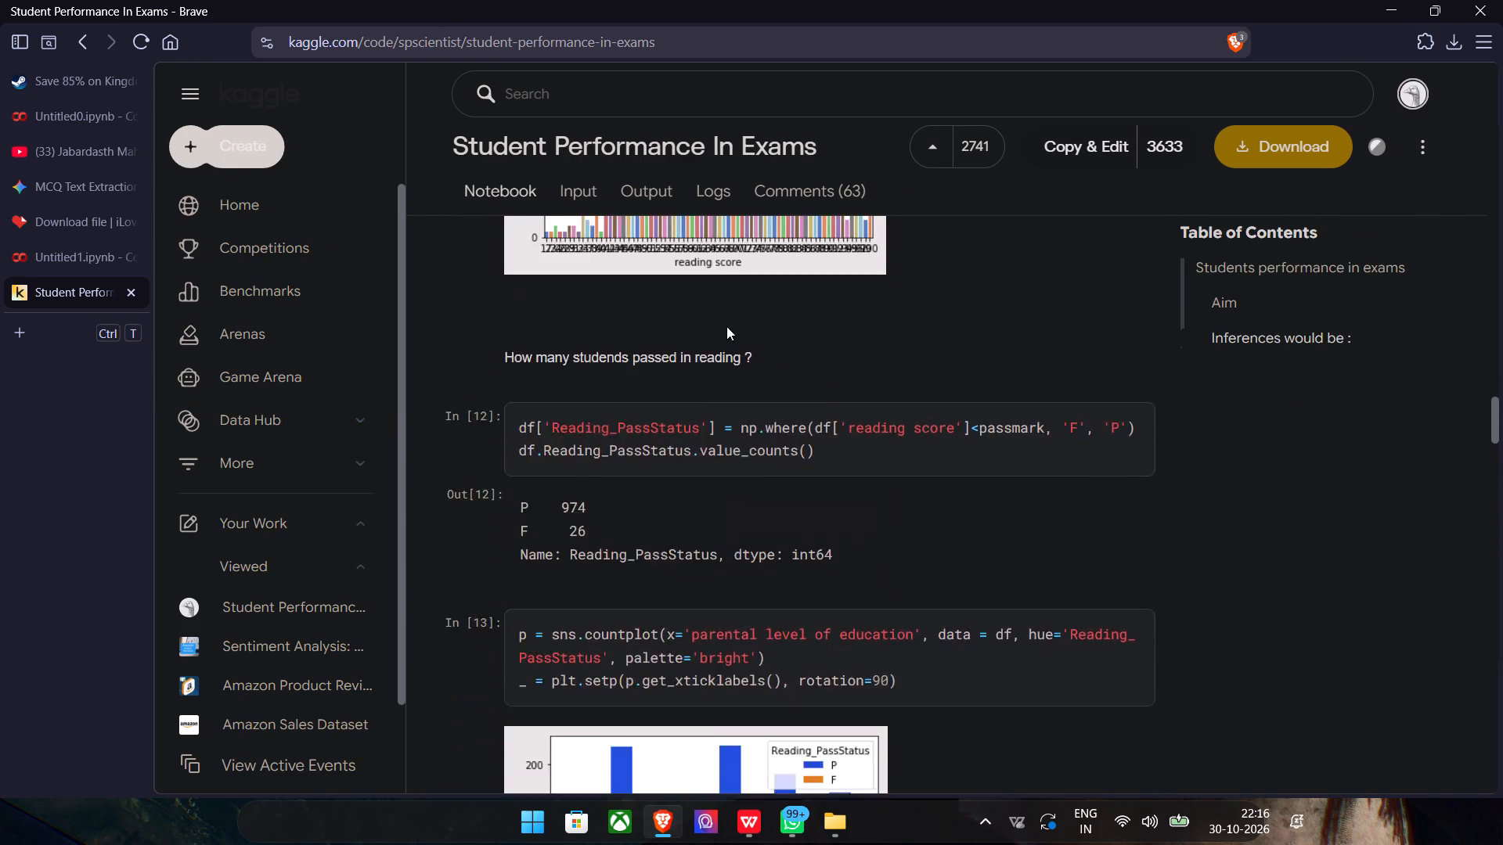
scroll(726, 326, "up", 20)
scroll(726, 326, "up", 20)
scroll(726, 326, "up", 2)
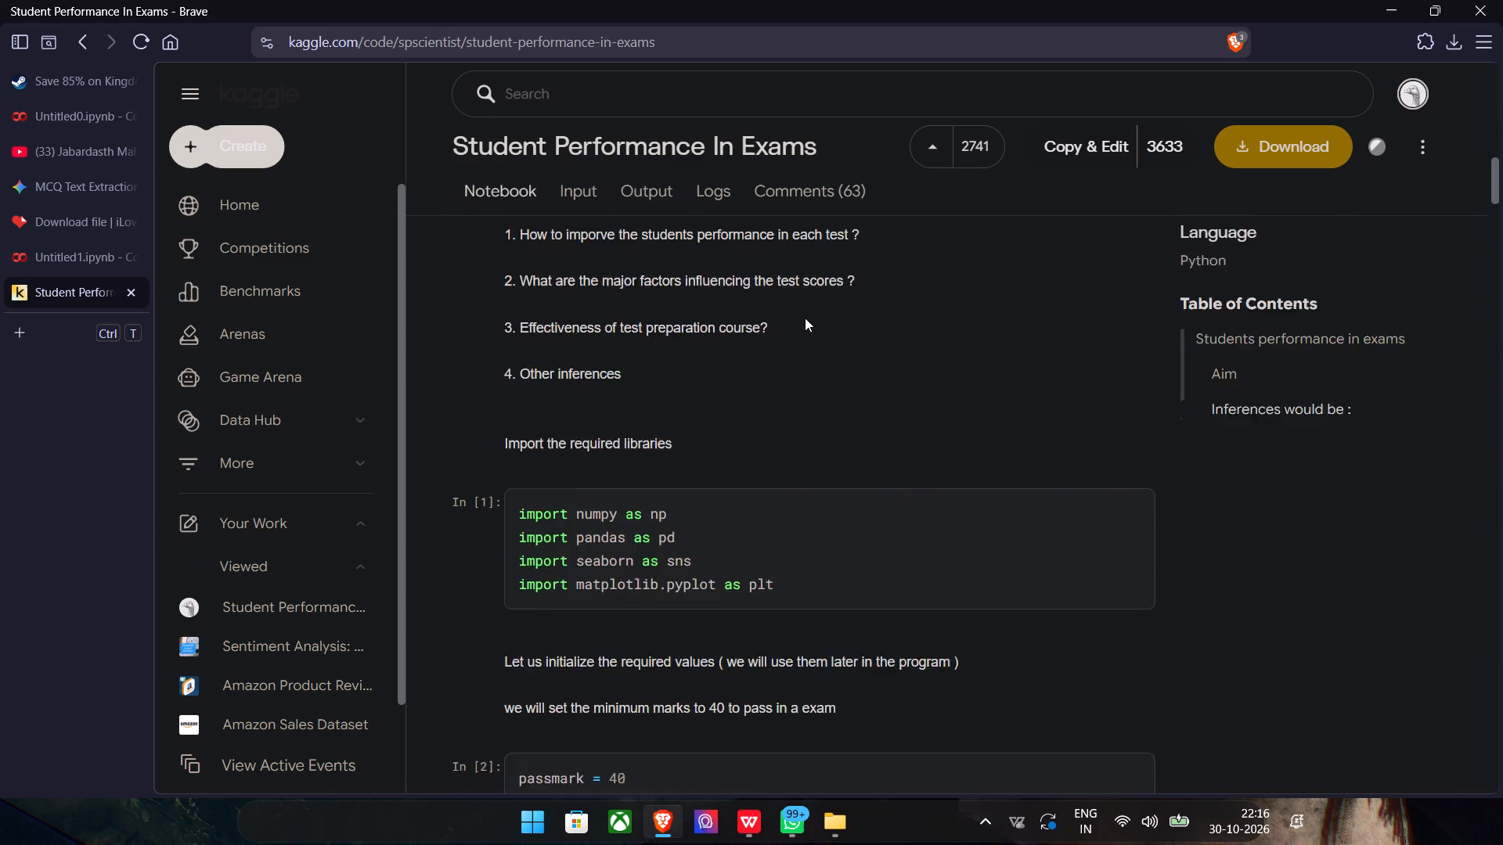
scroll(805, 318, "up", 12)
scroll(1210, 717, "down", 5)
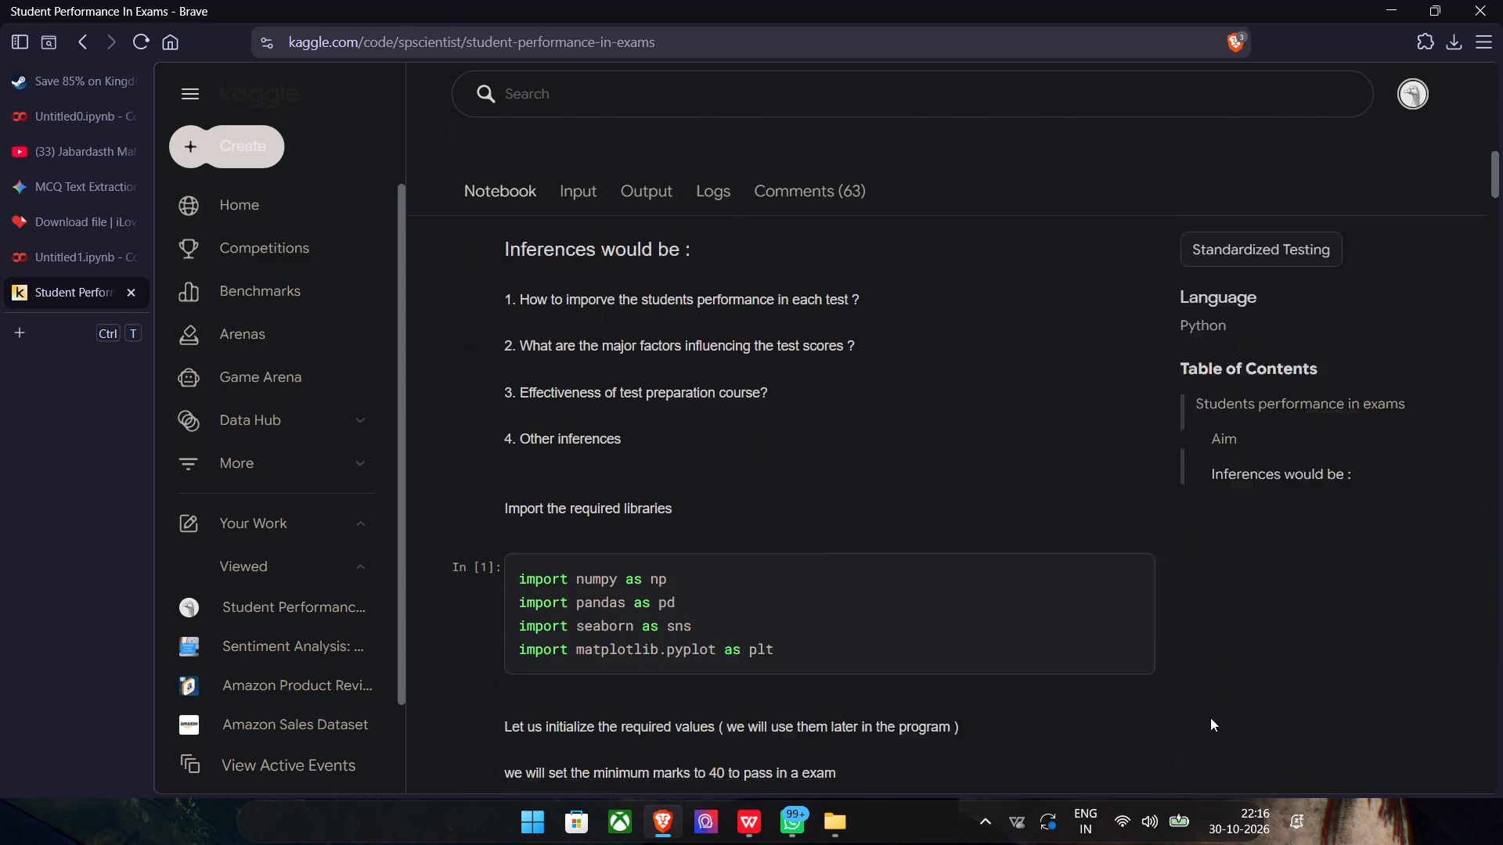
scroll(1264, 369, "up", 14)
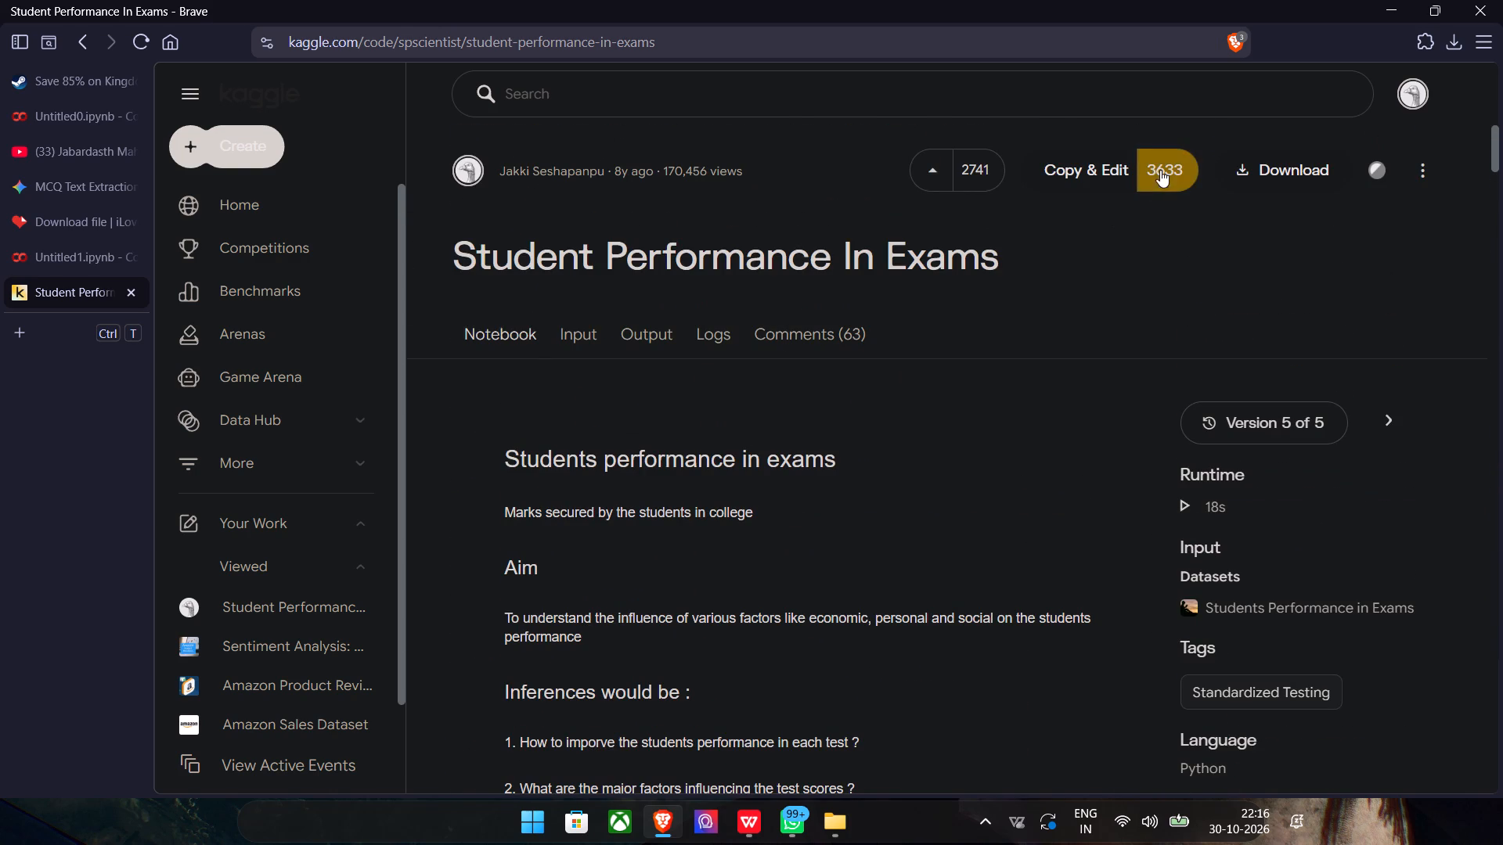
Examine the Kaggle notebook's download options, logs, additional actions and data-loading cells for a way to get the CSV dataset.
left_click(1247, 170)
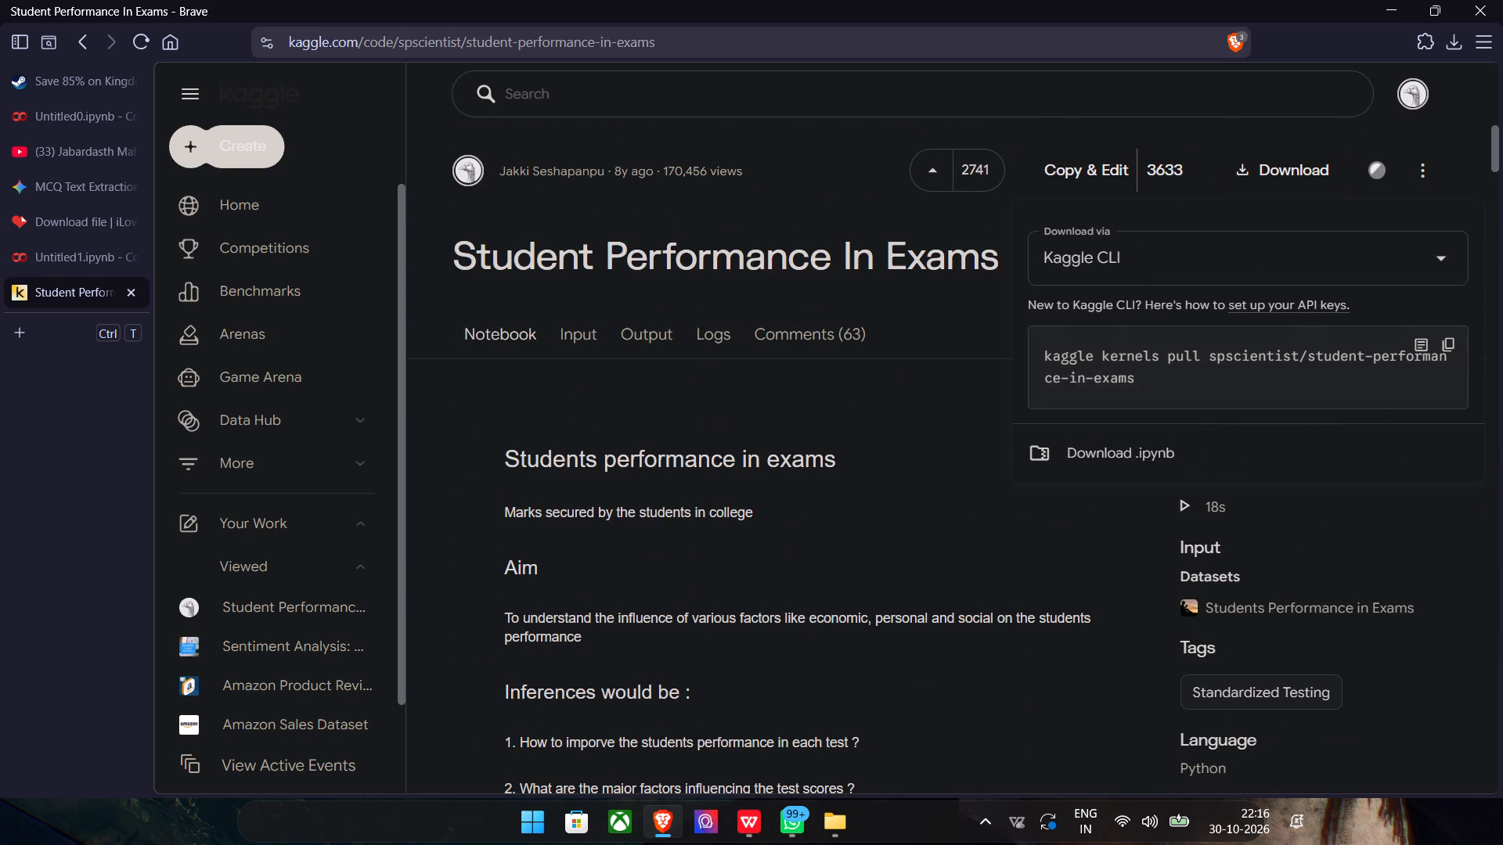
left_click(1164, 264)
left_click(1080, 274)
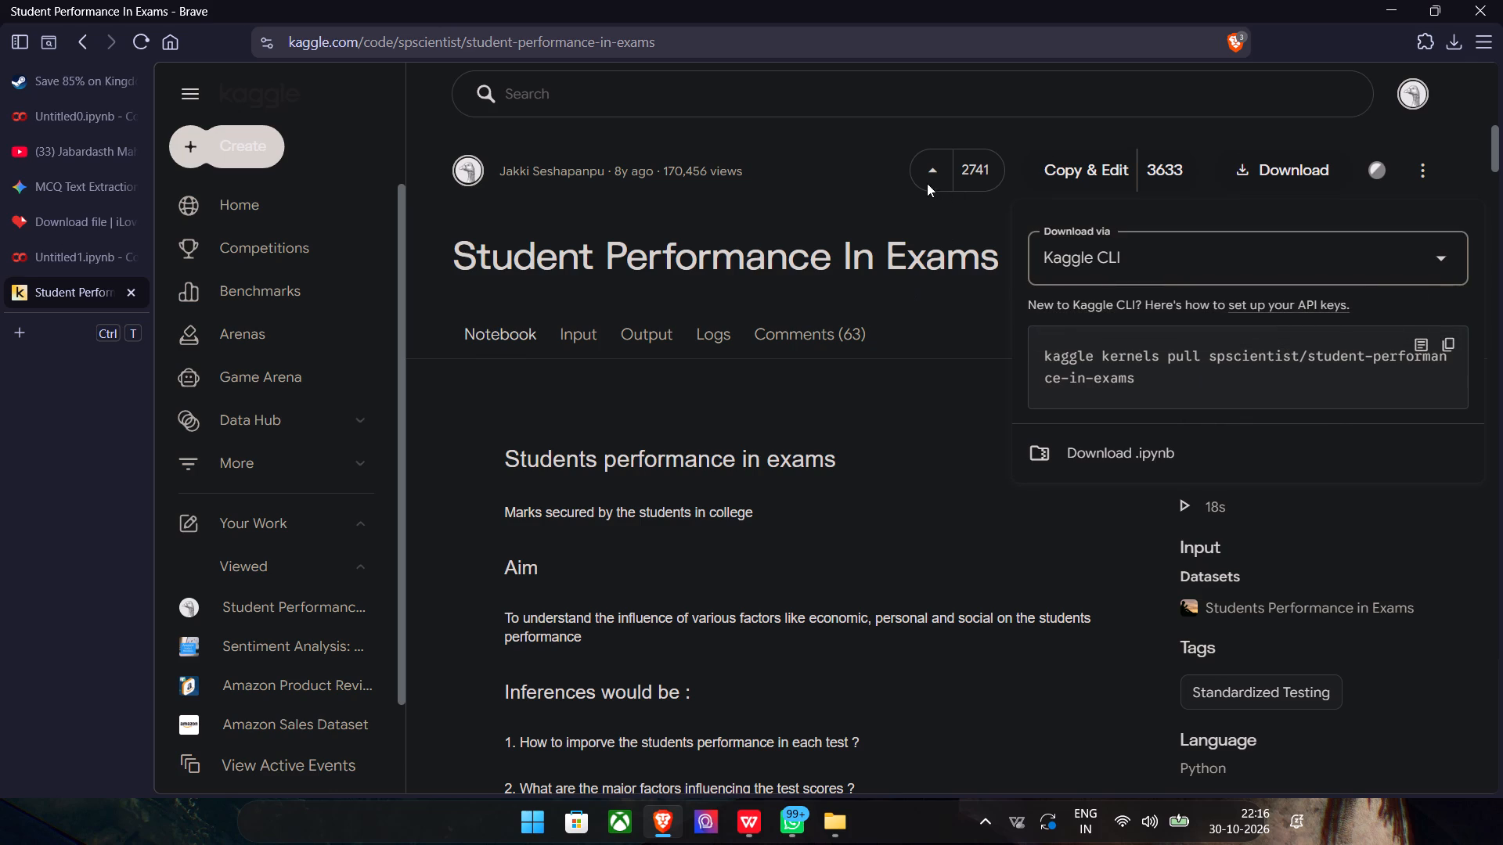
left_click(838, 299)
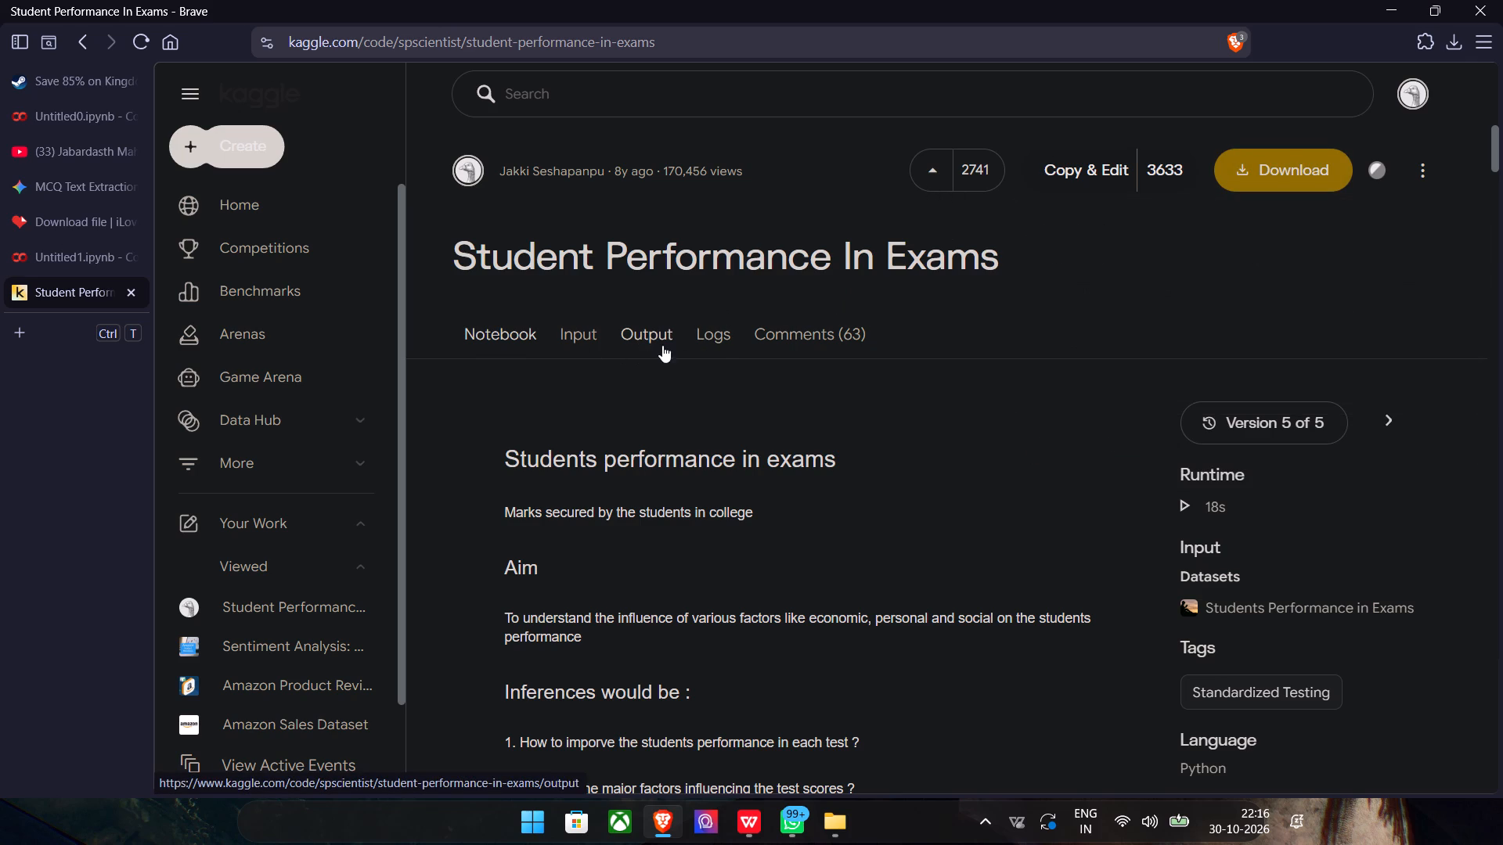
left_click(717, 340)
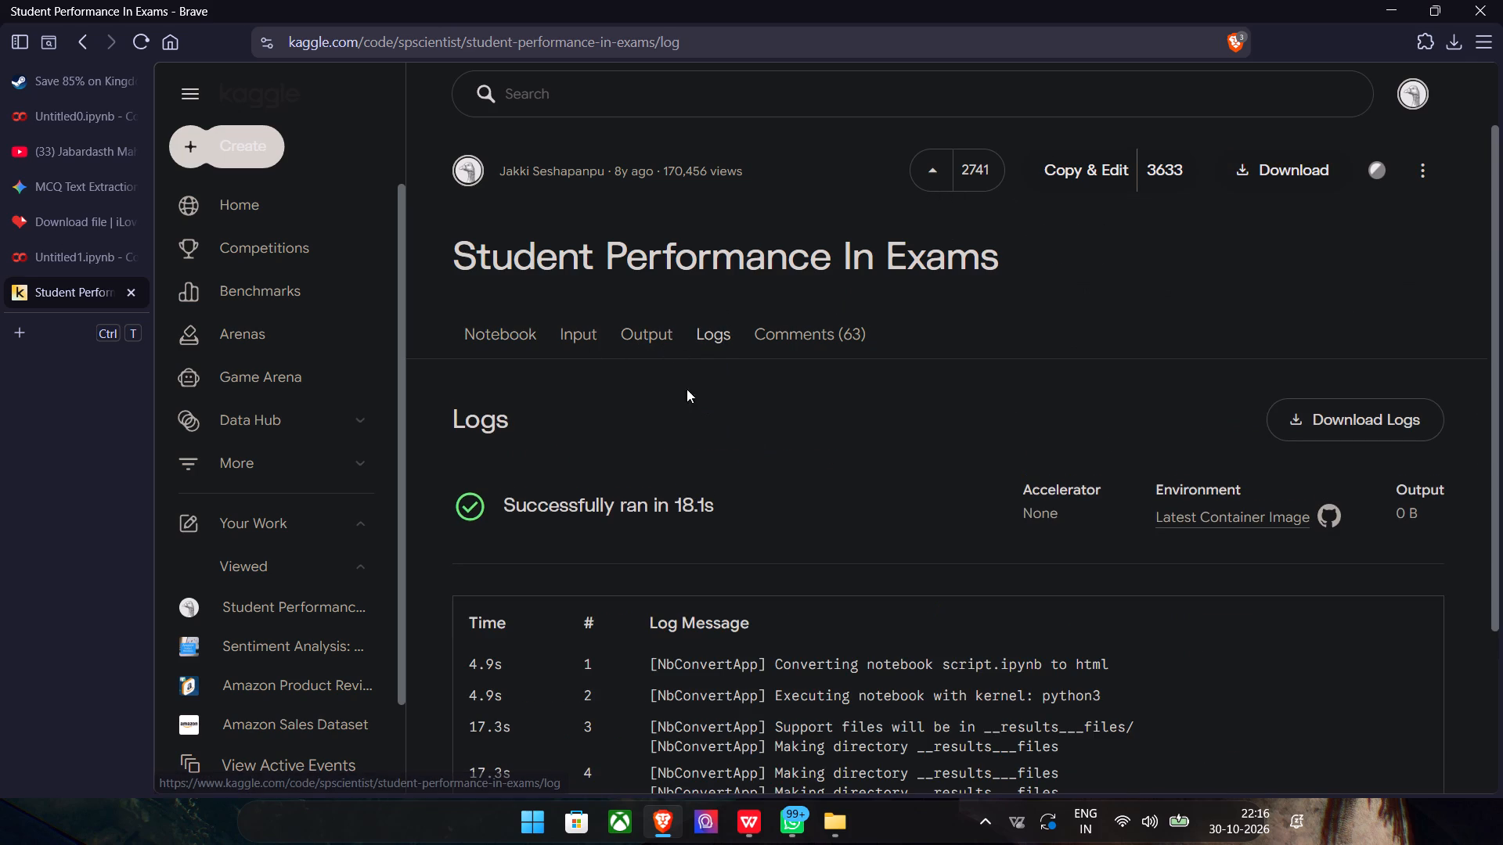
left_click(513, 332)
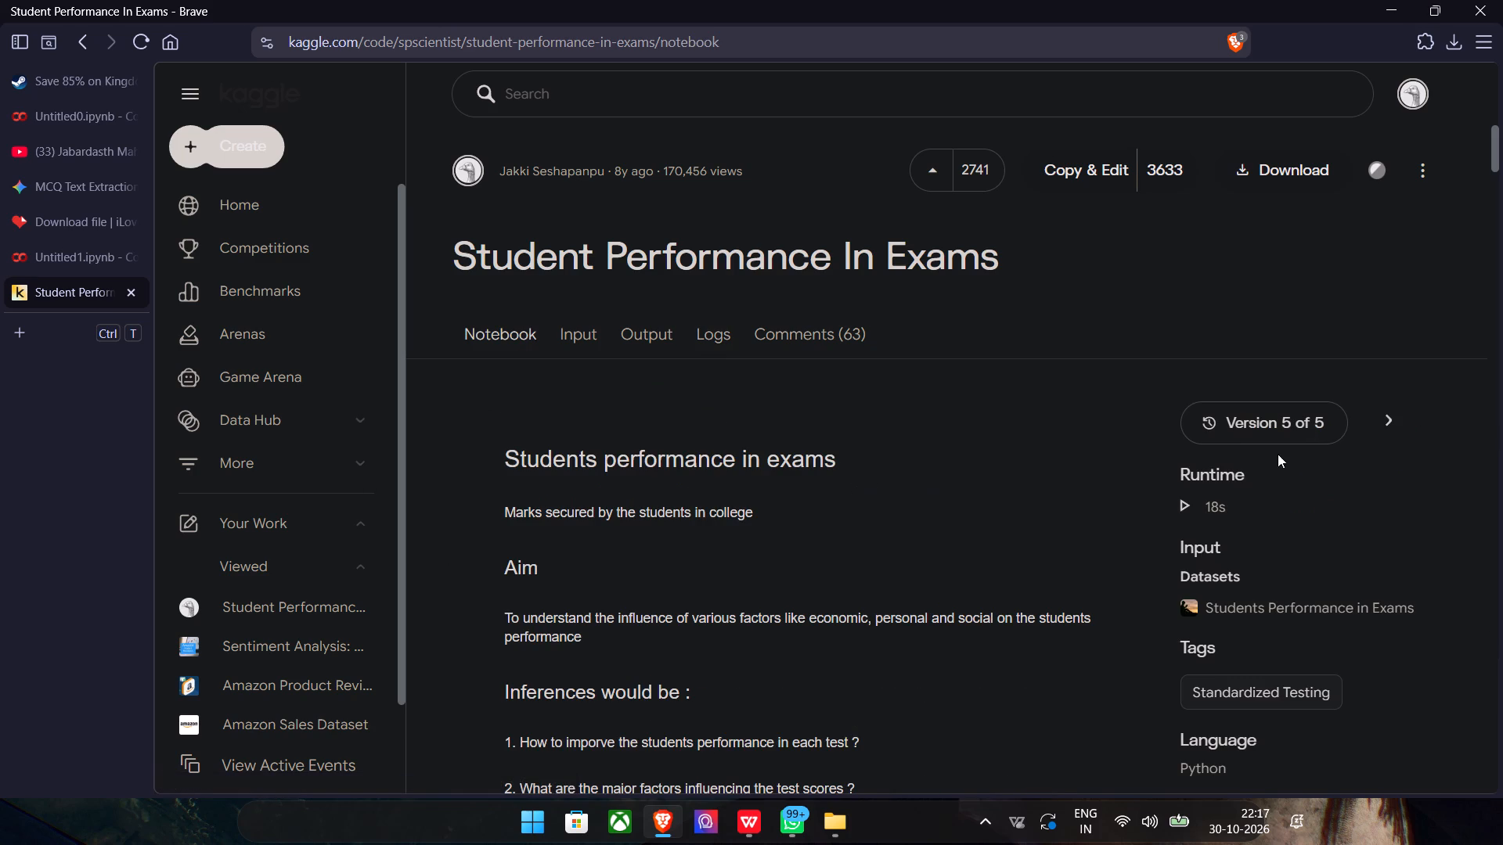
scroll(1237, 527, "down", 5)
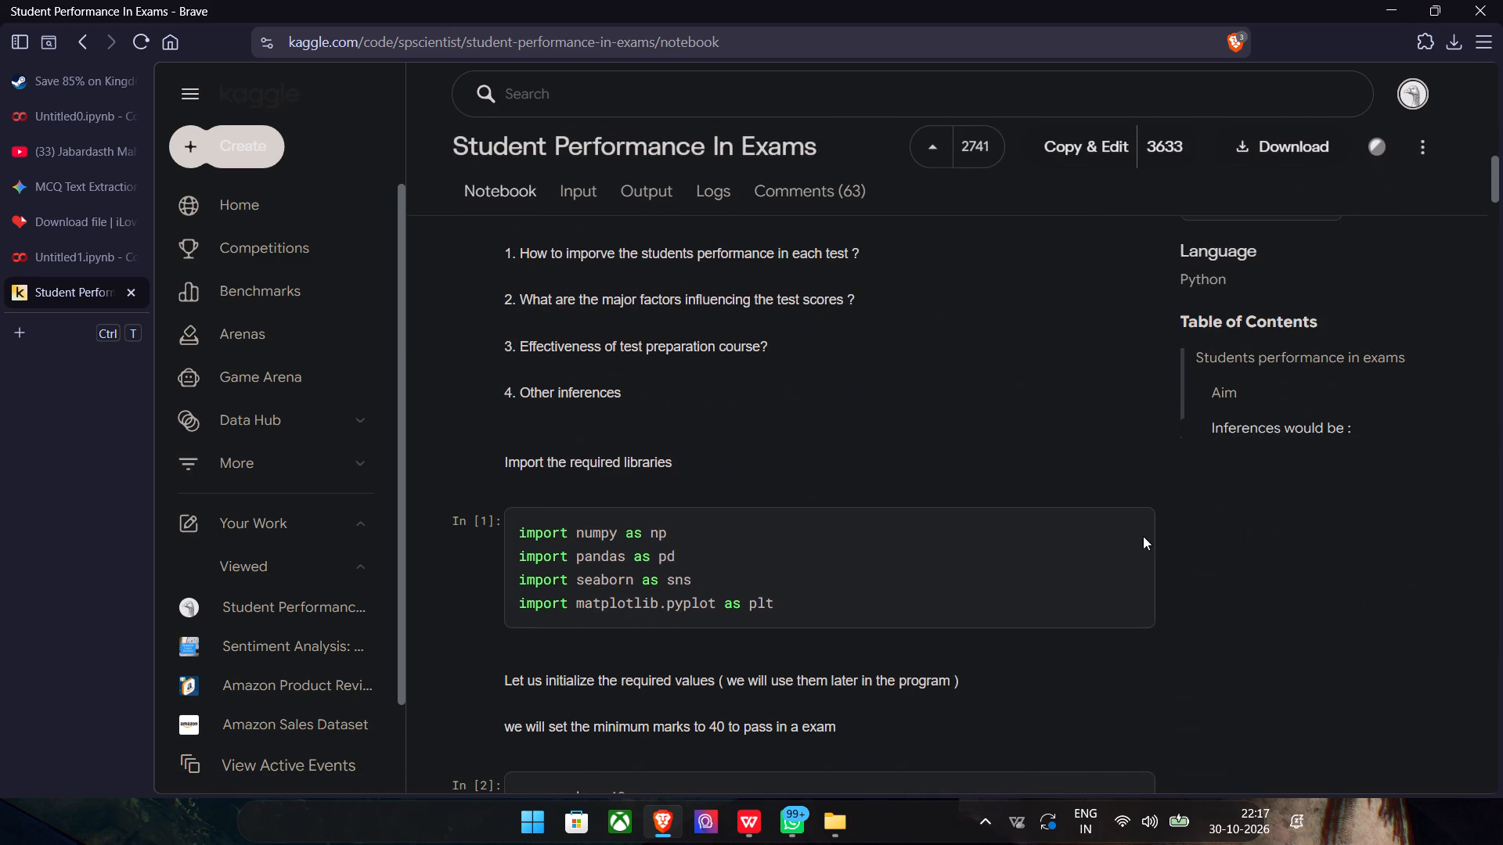
scroll(1143, 536, "up", 5)
scroll(575, 531, "up", 4)
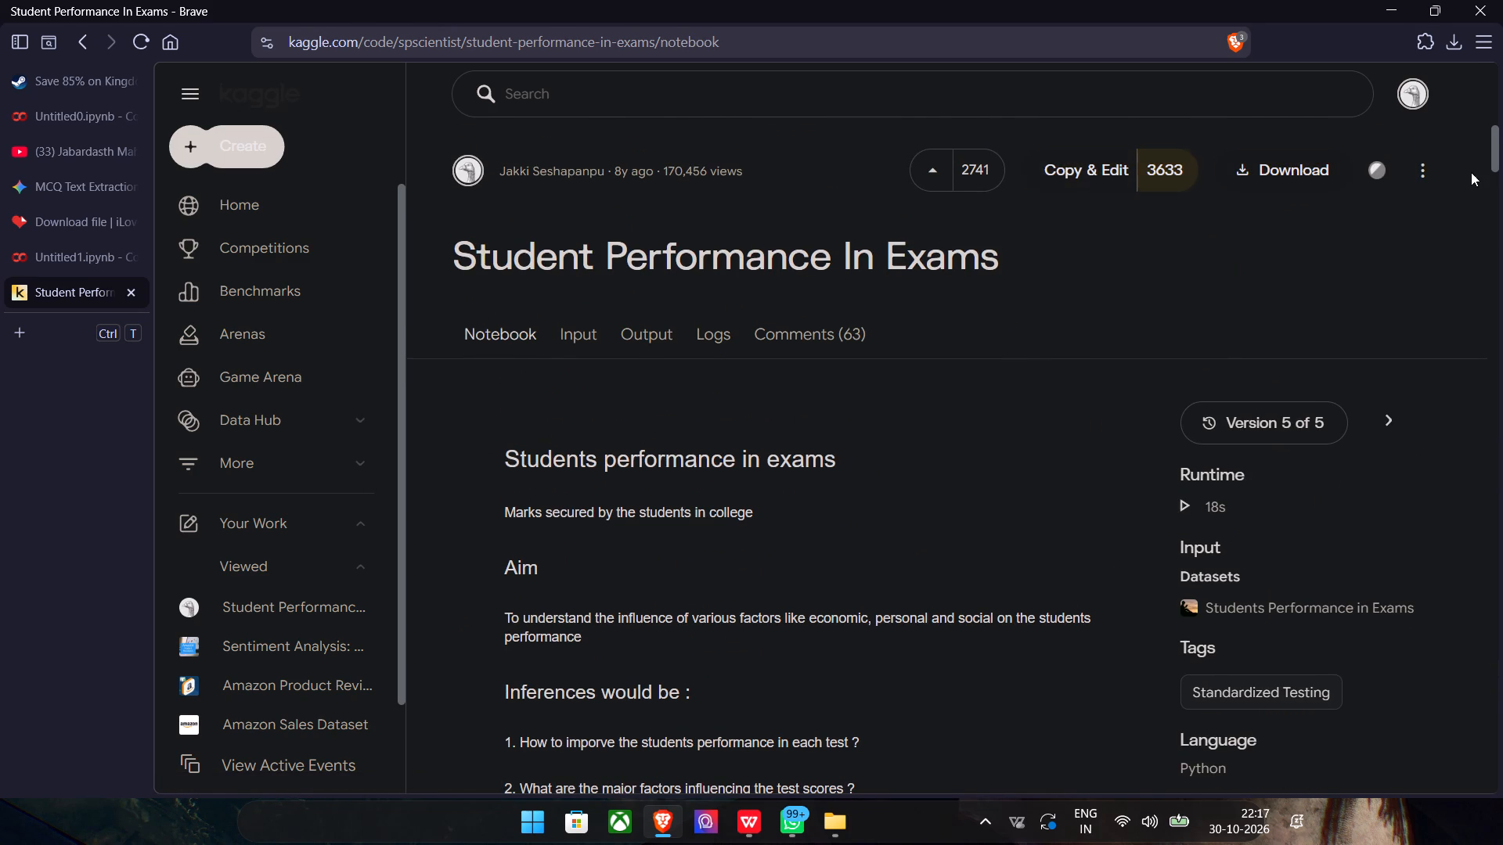
left_click(1423, 172)
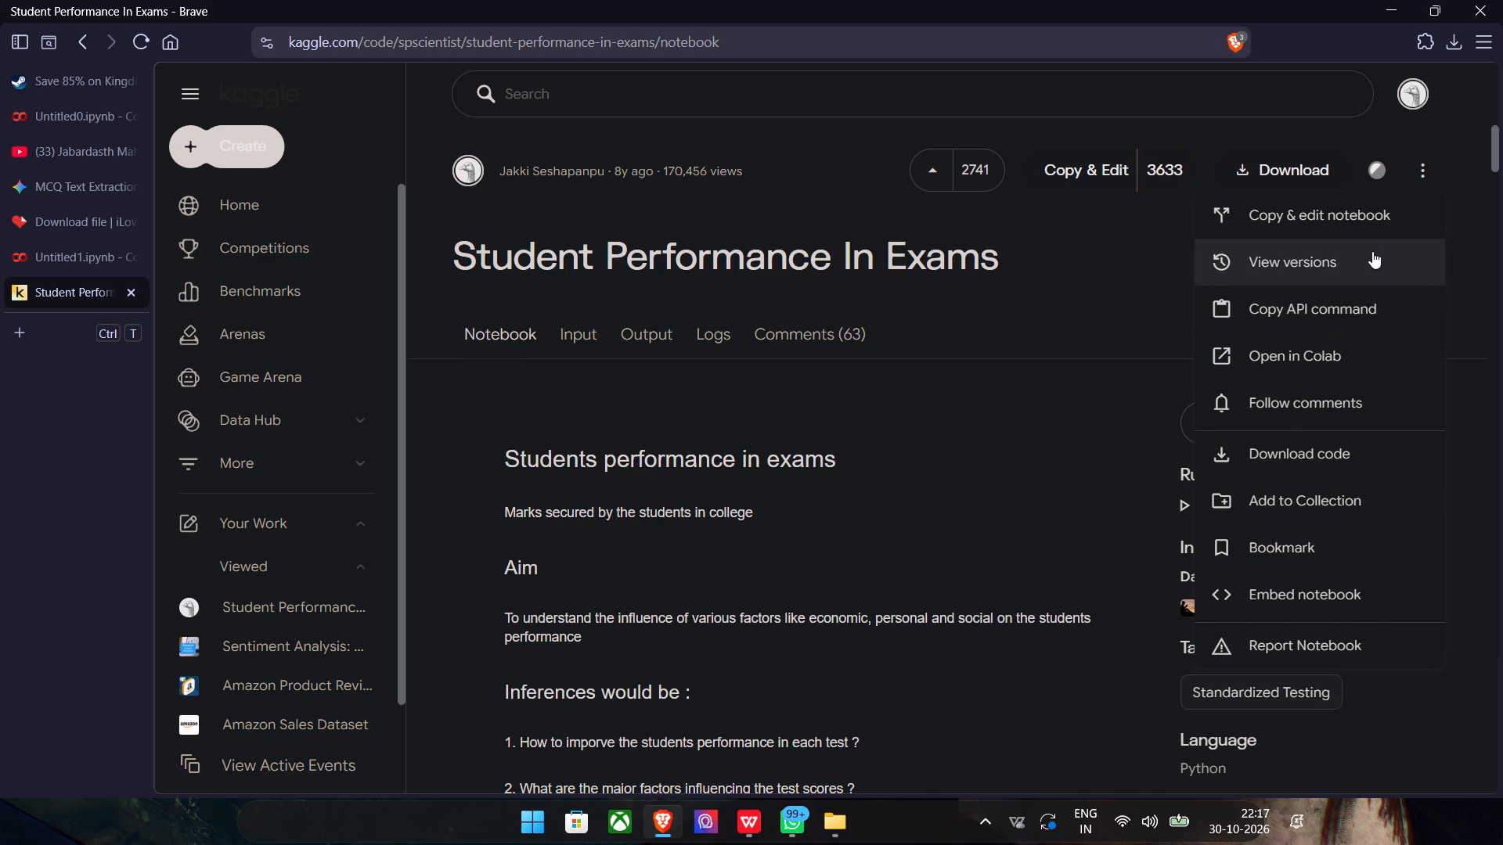
left_click(1121, 383)
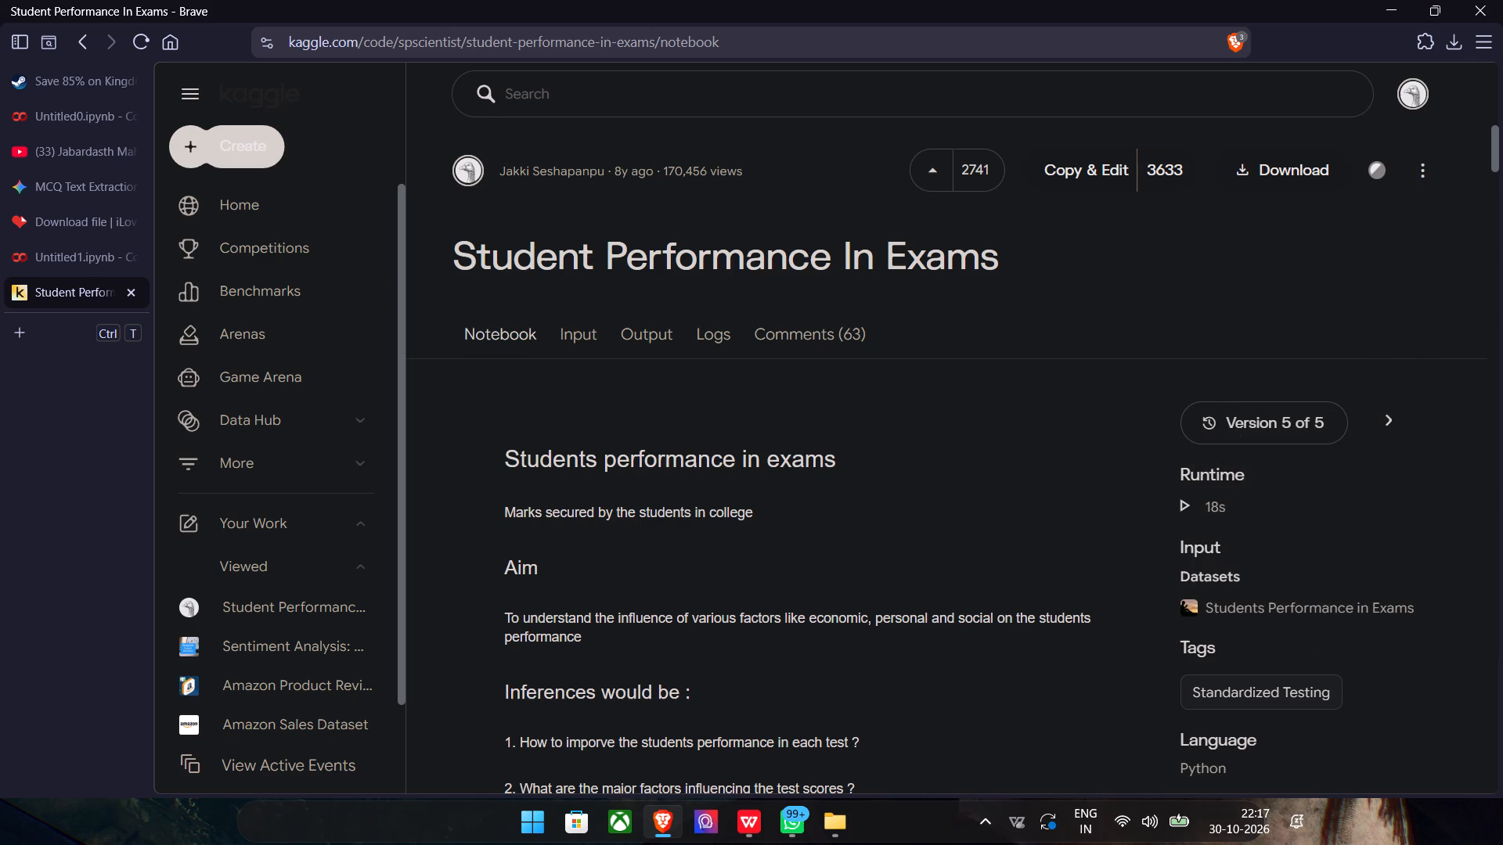
scroll(675, 385, "down", 4)
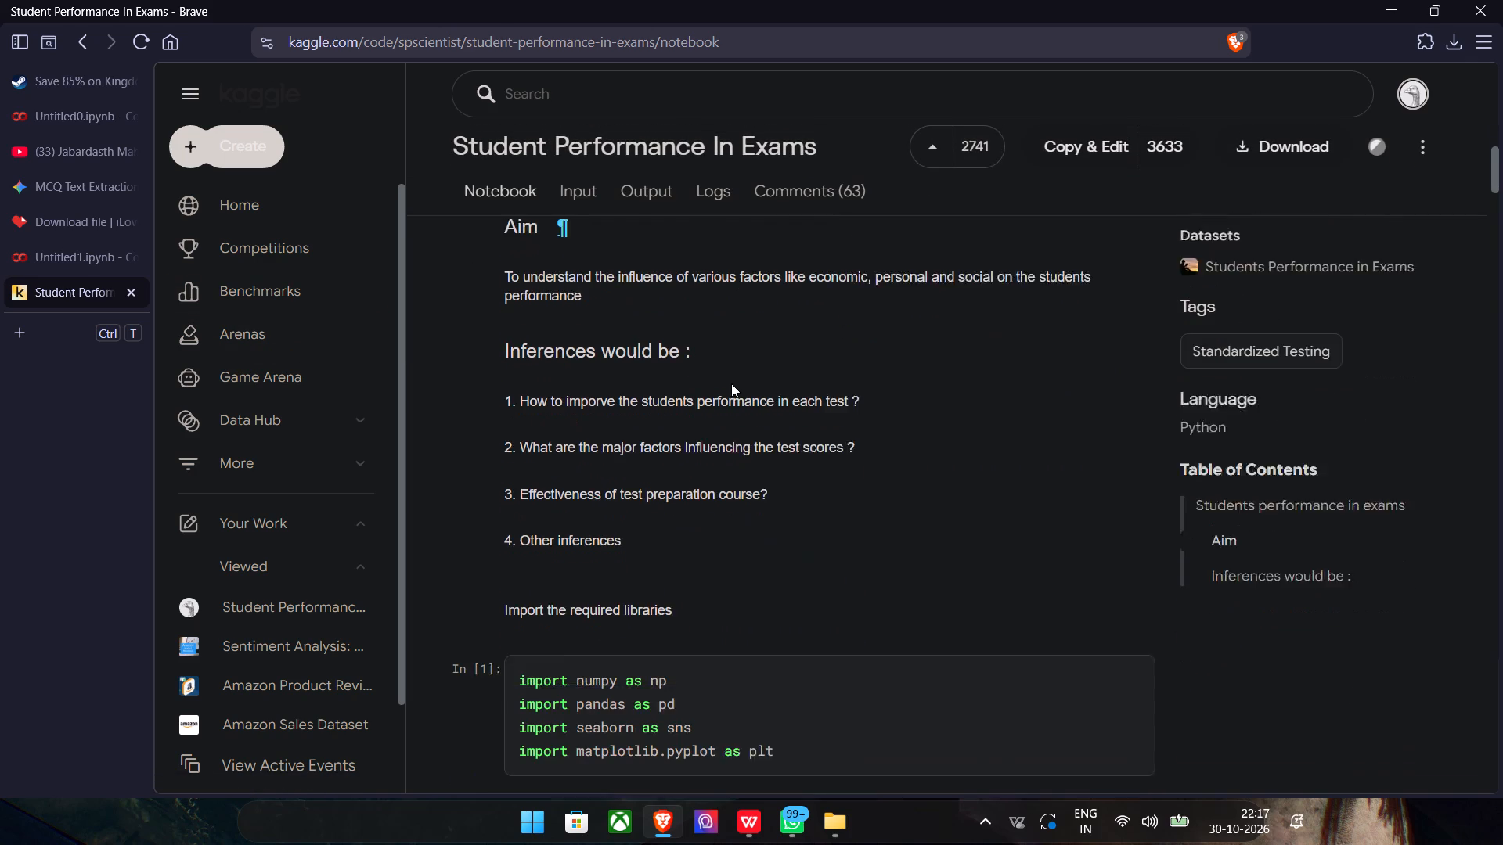
scroll(731, 383, "down", 4)
scroll(1188, 315, "down", 3)
scroll(1188, 315, "up", 6)
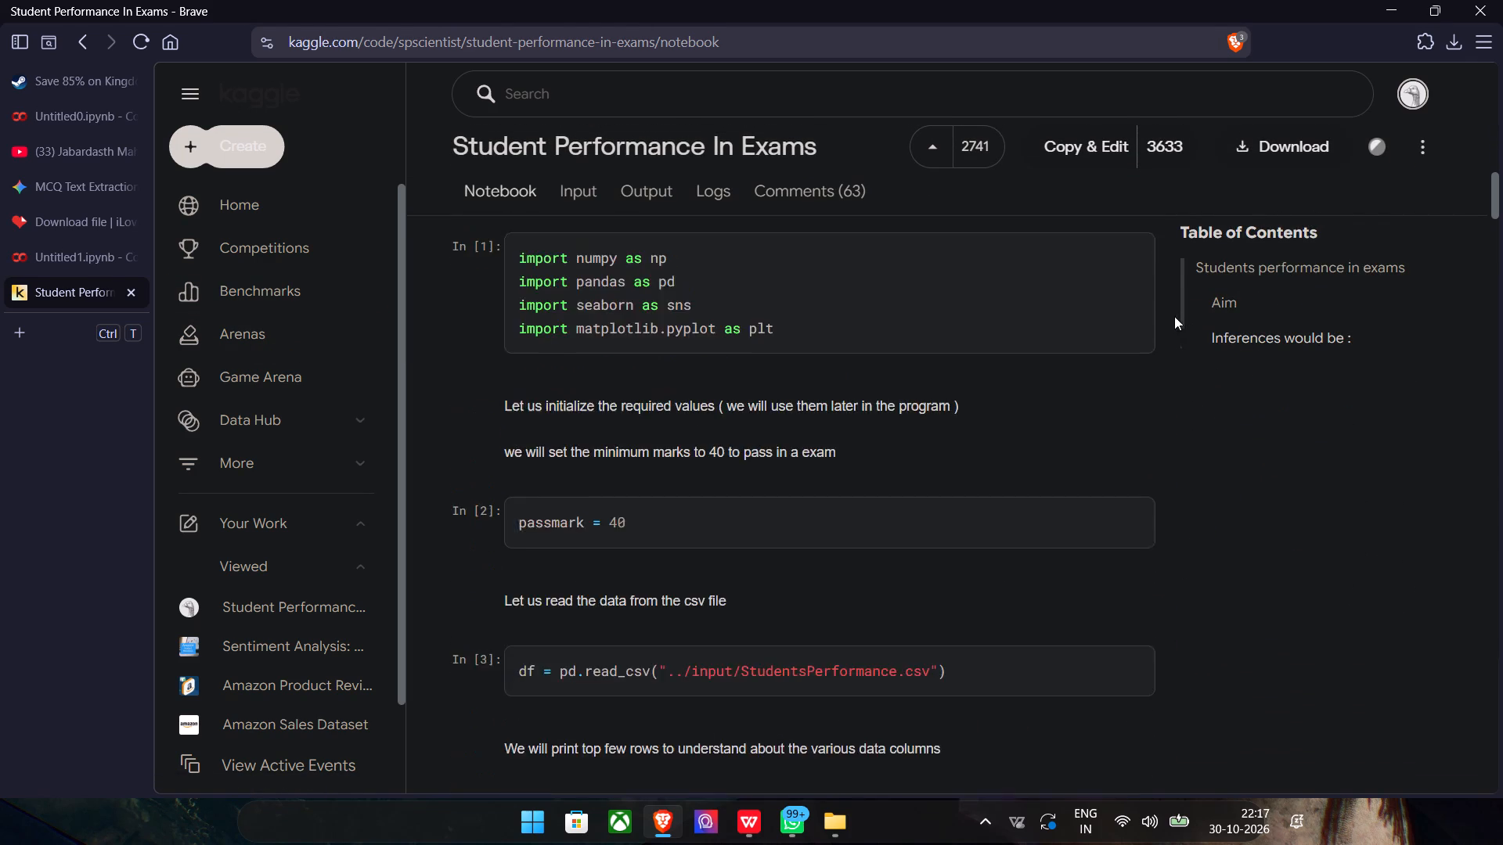
scroll(1174, 316, "up", 6)
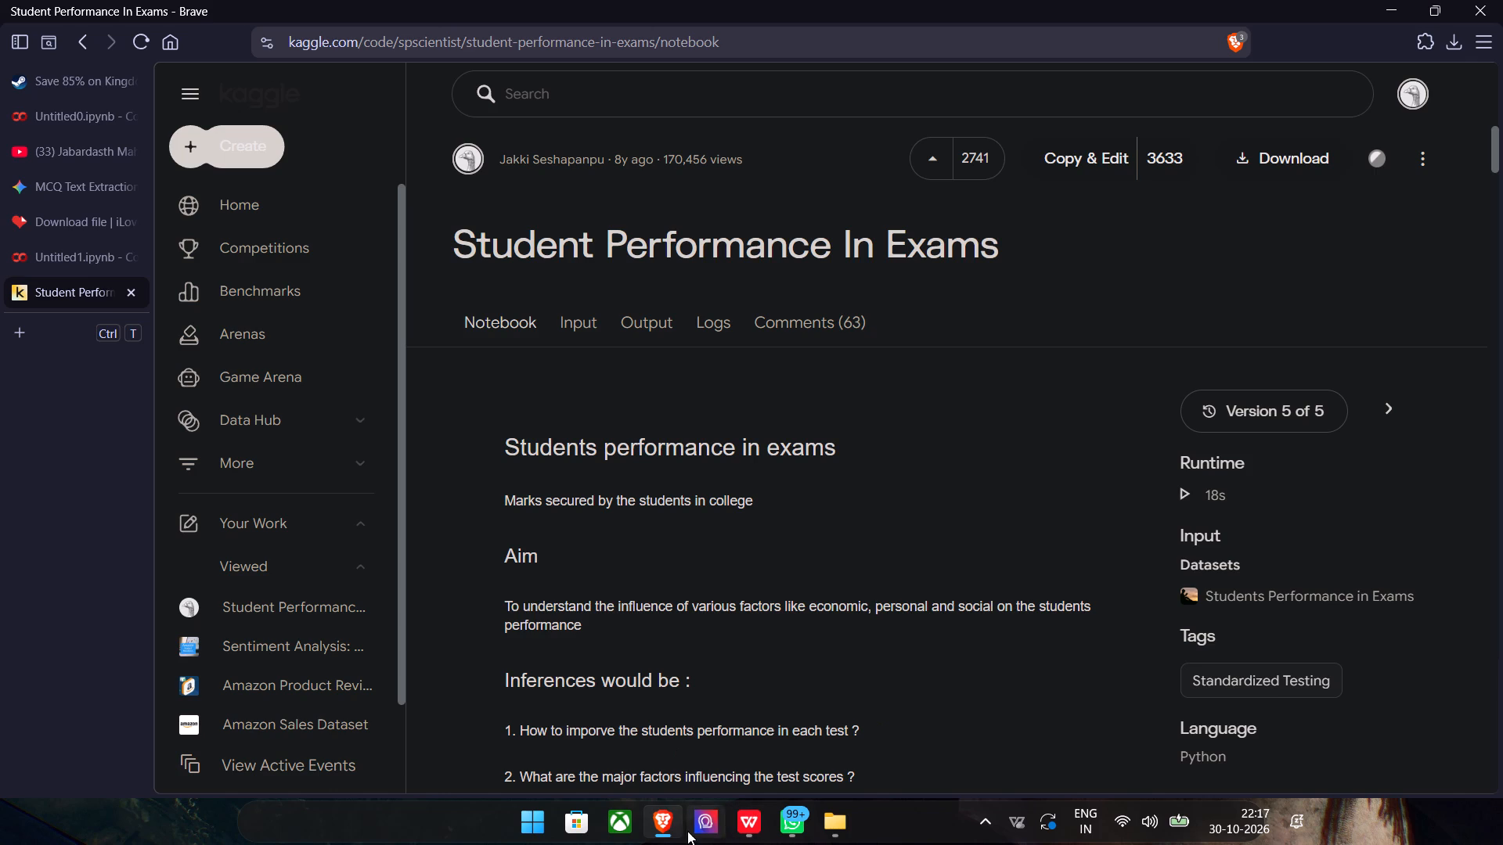
Open Google Chrome and go to the Kaggle website.
type("ch")
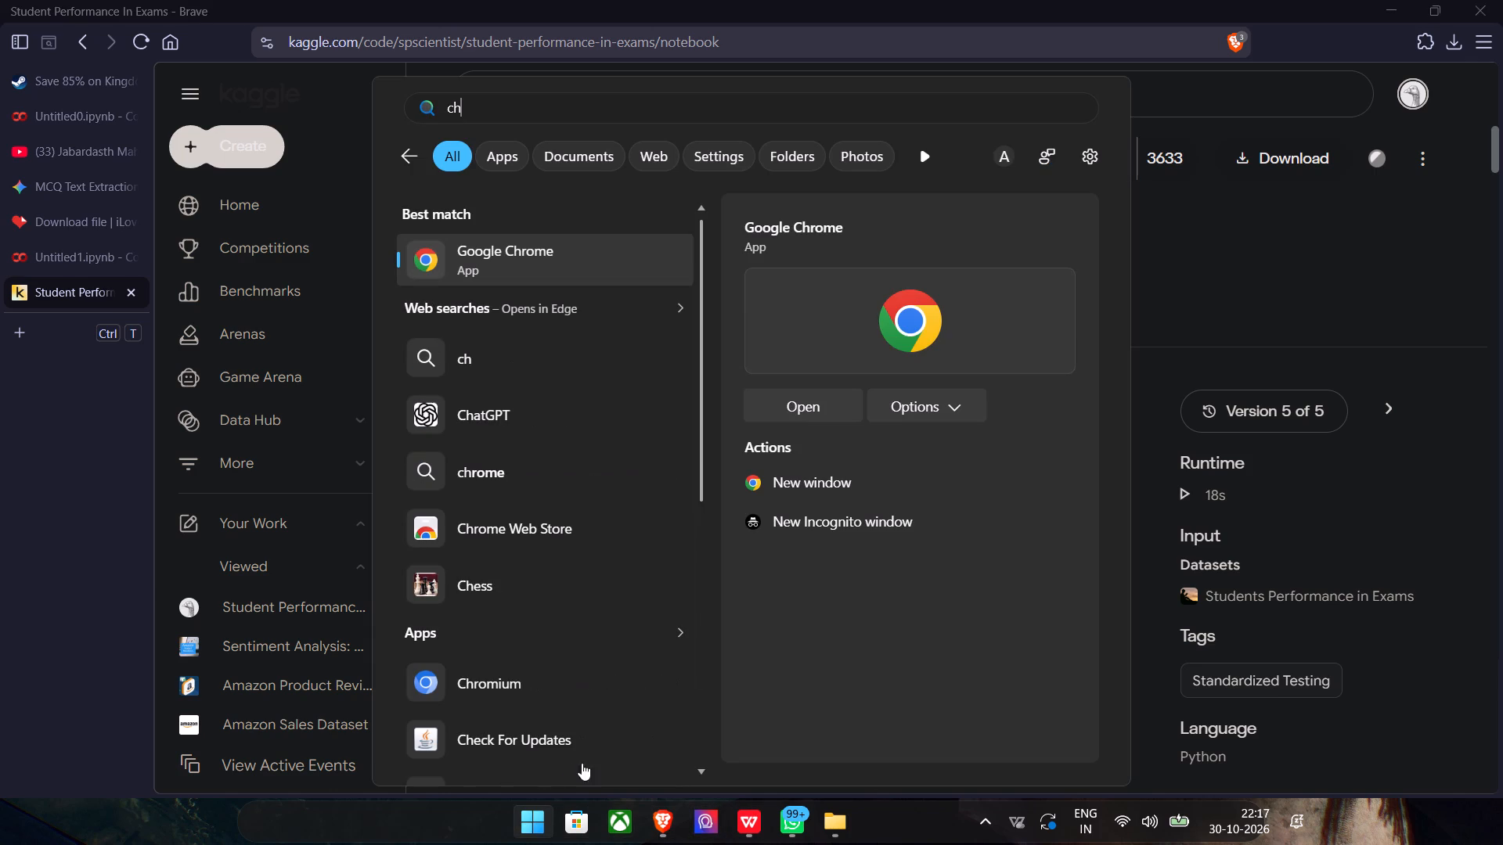
left_click(560, 260)
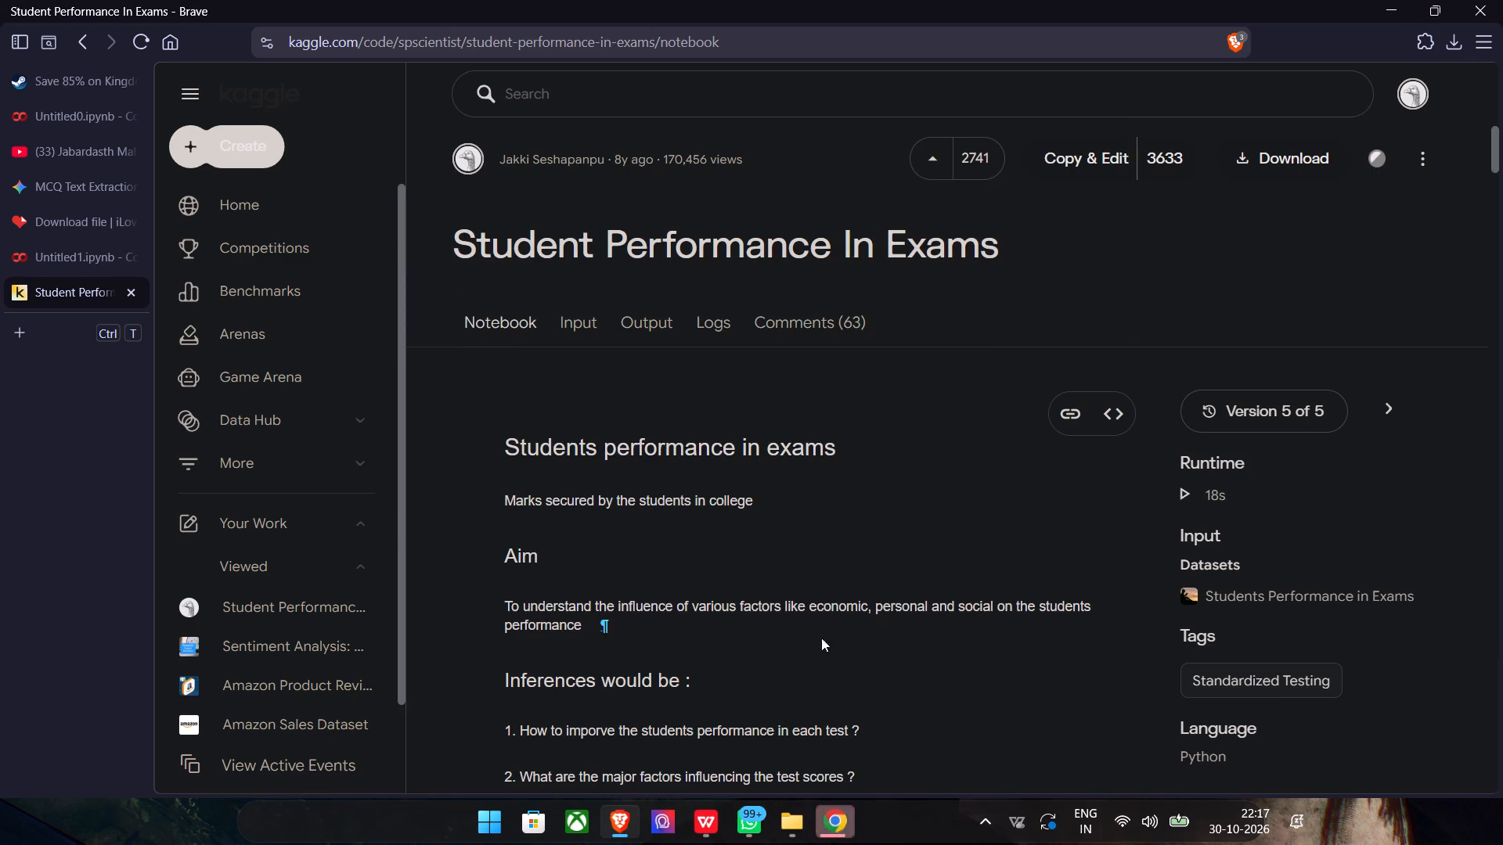
left_click(829, 828)
left_click(759, 502)
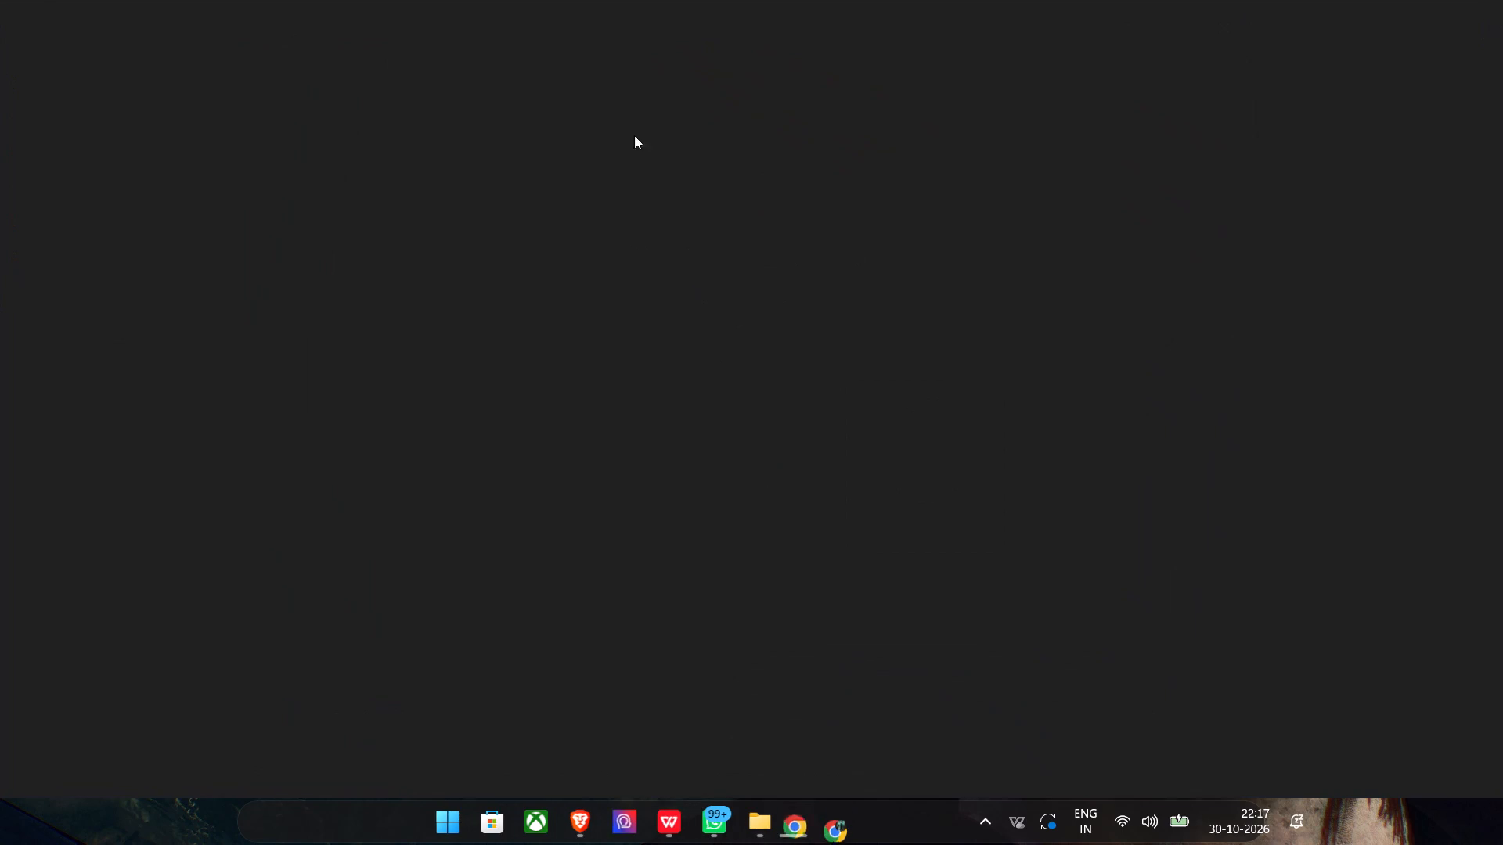
left_click(330, 8)
left_click(402, 70)
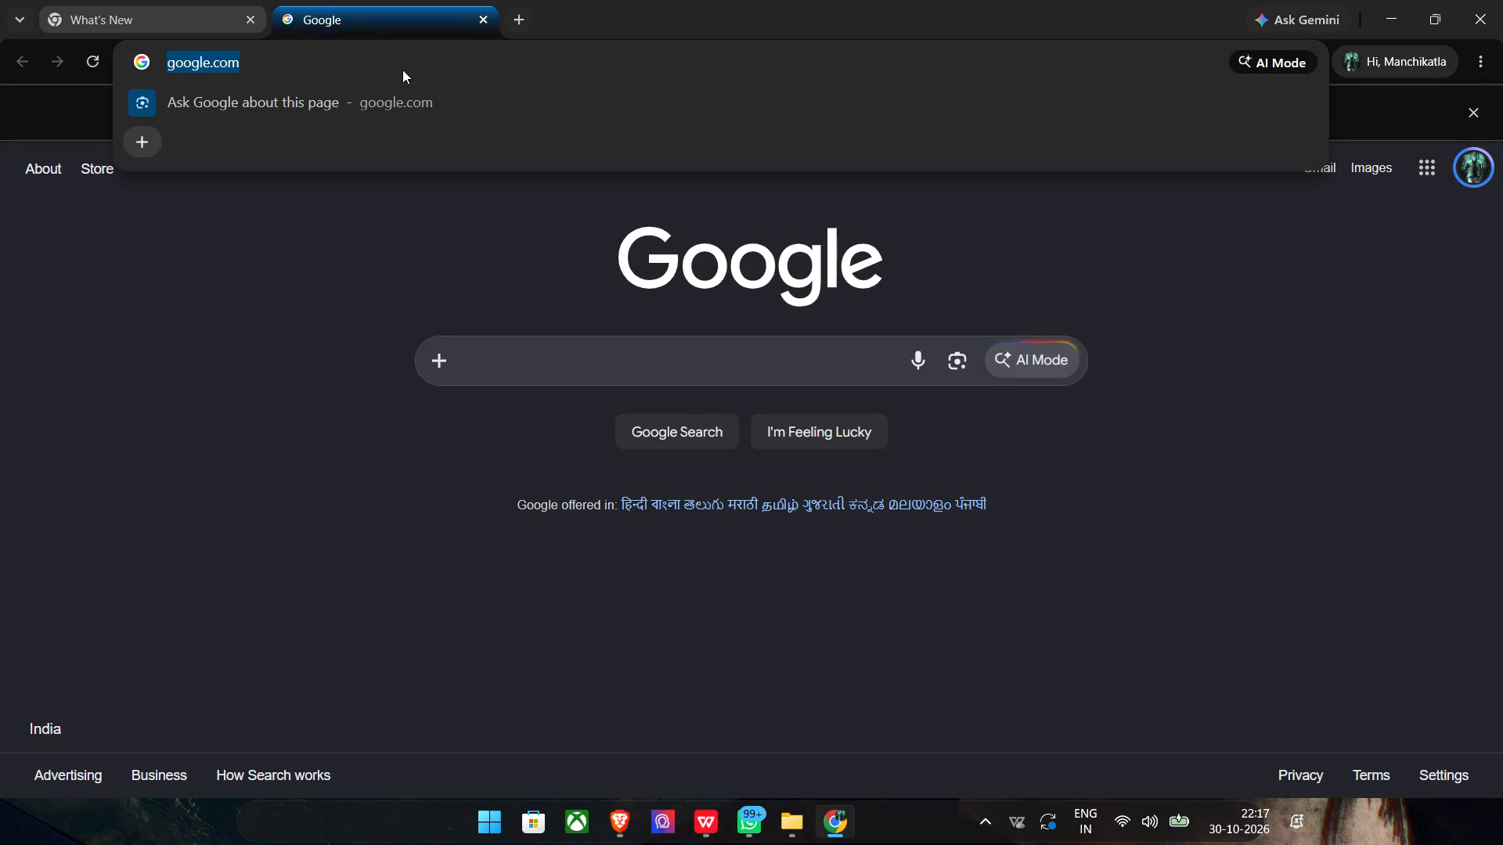
key("BackSpace")
type("kaggle")
key("Return")
left_click(373, 74)
left_click(290, 342)
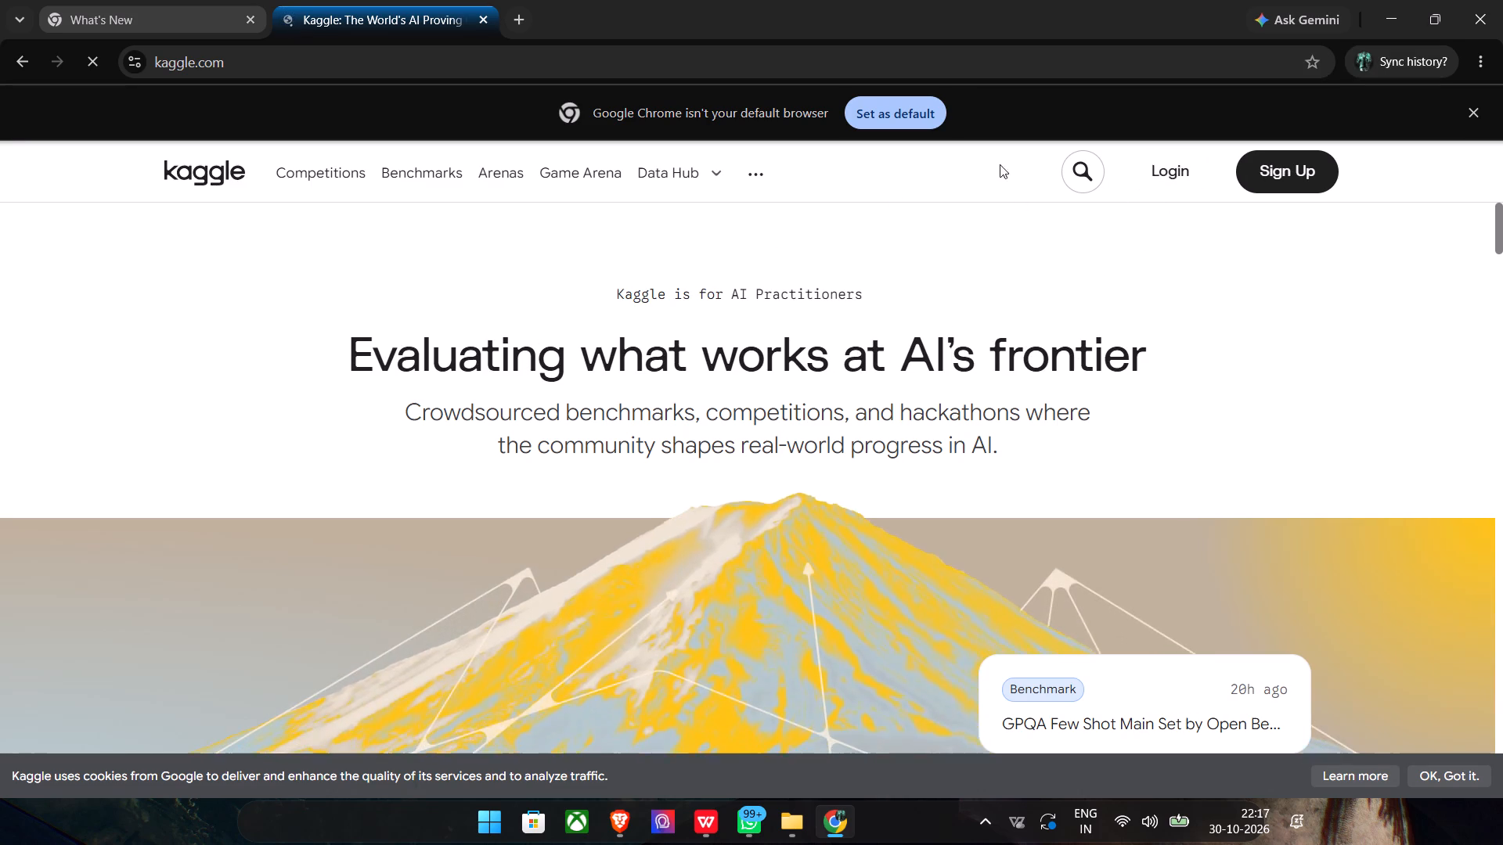
Search Kaggle for "student performance in exams" and open the Student Performance In Exams notebook with 2,741 votes.
left_click(1069, 160)
type("student")
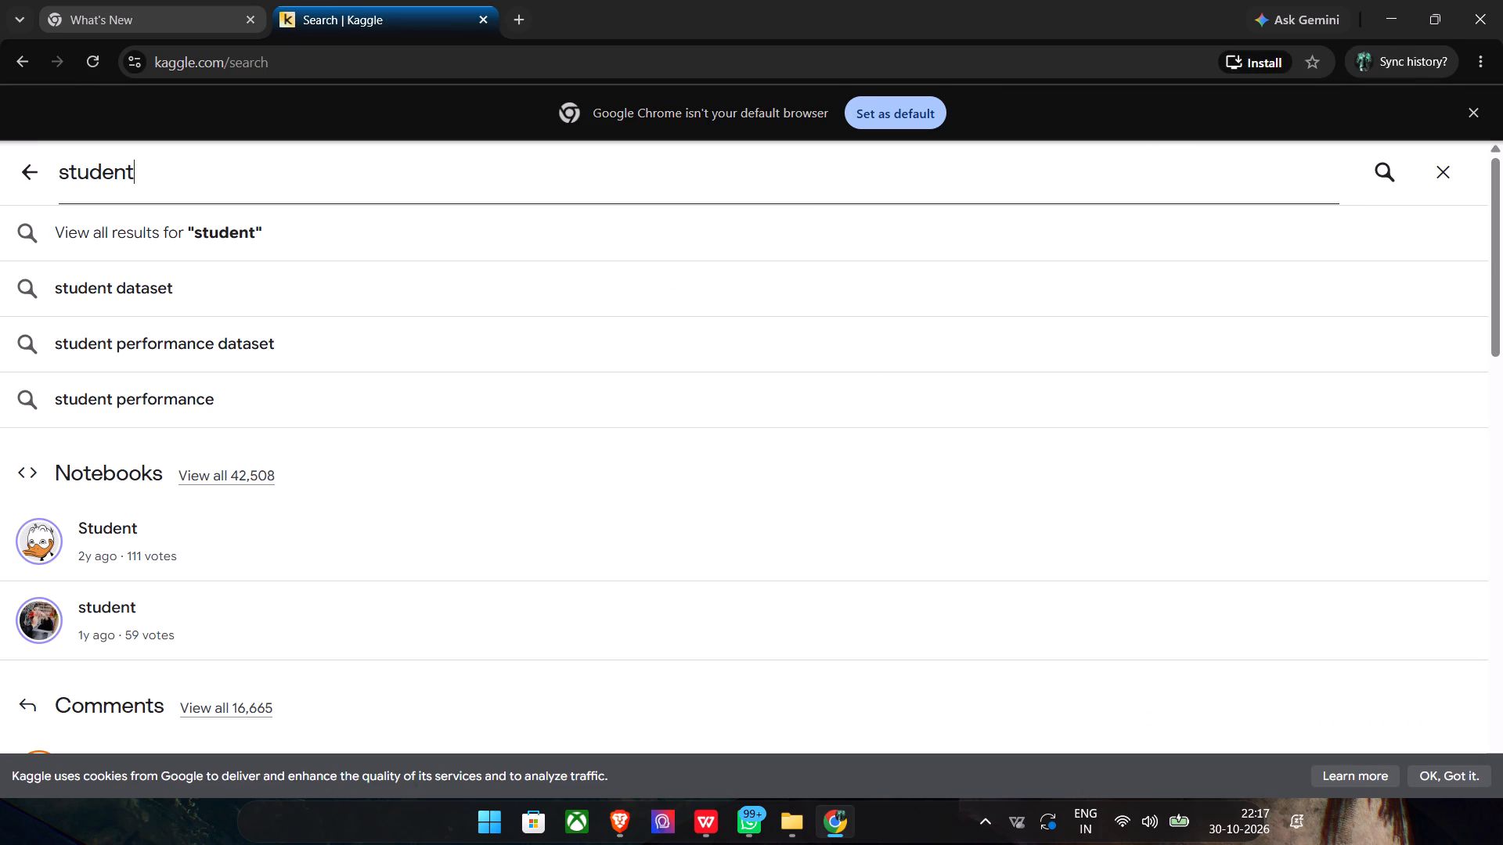
left_click(630, 815)
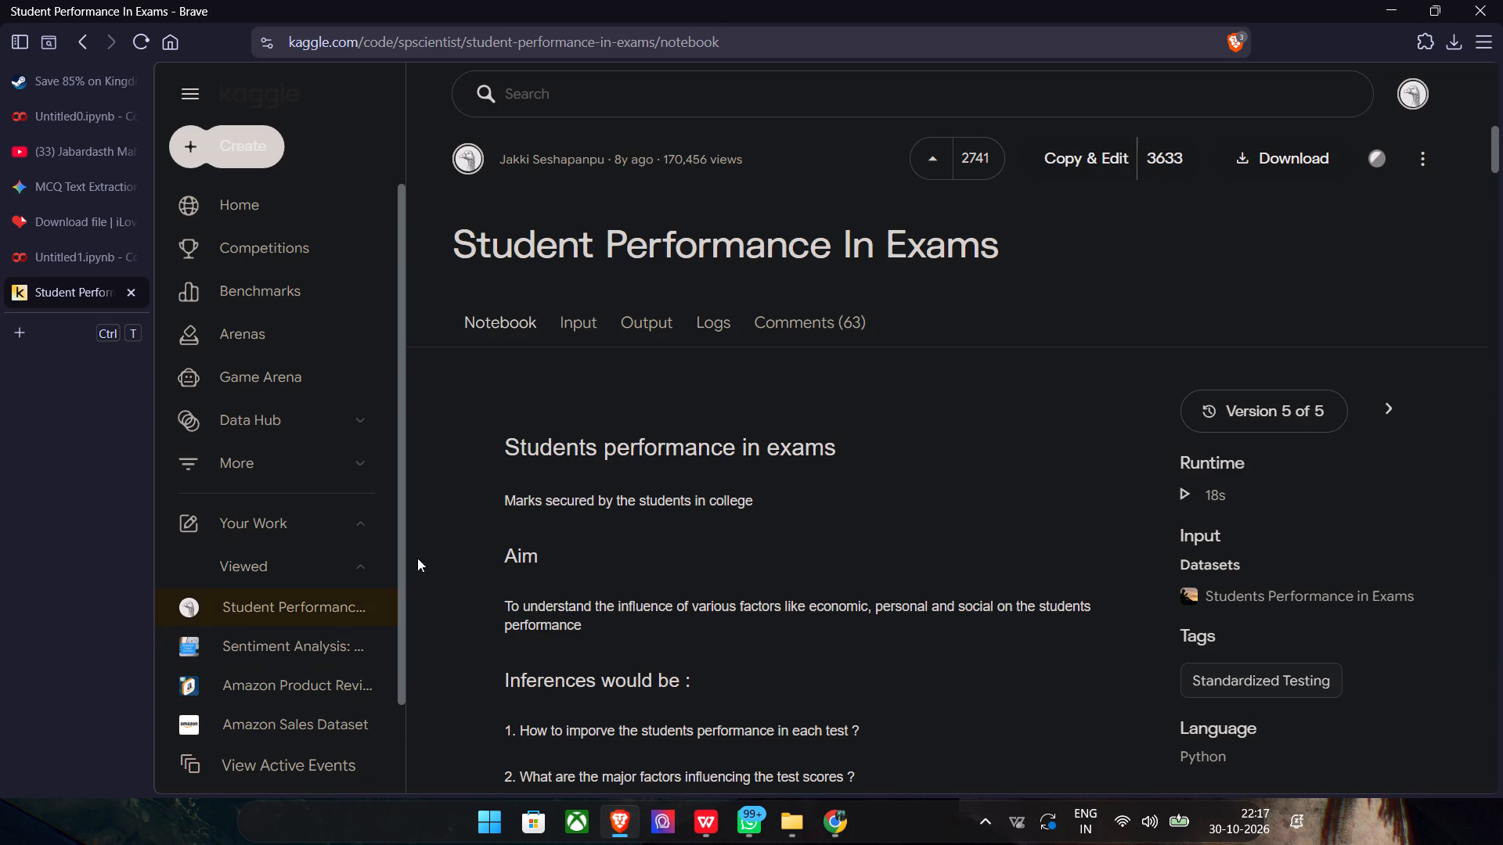
left_click(840, 825)
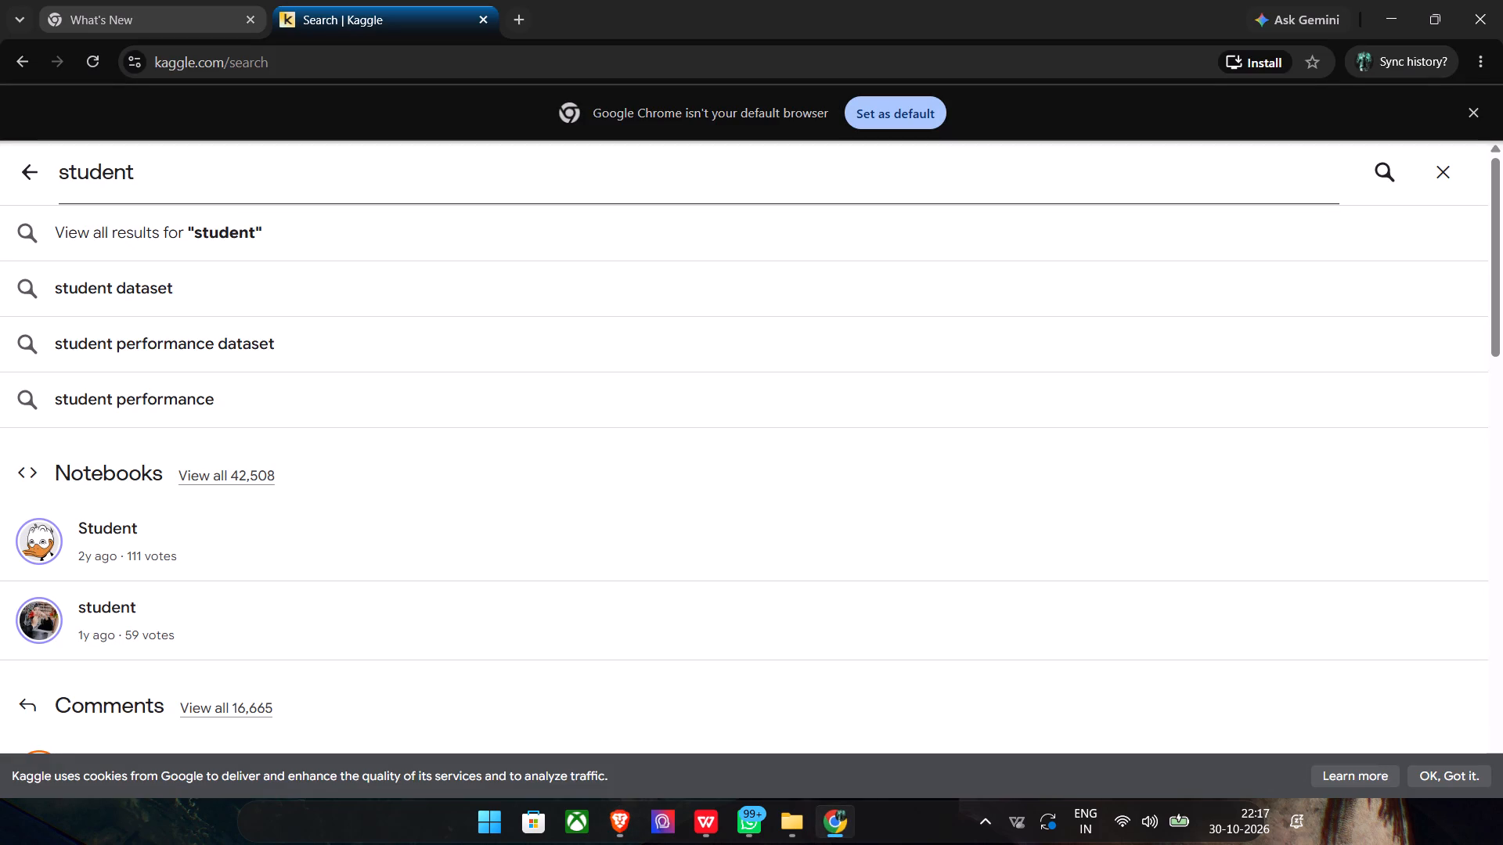
key("space")
type("perfo")
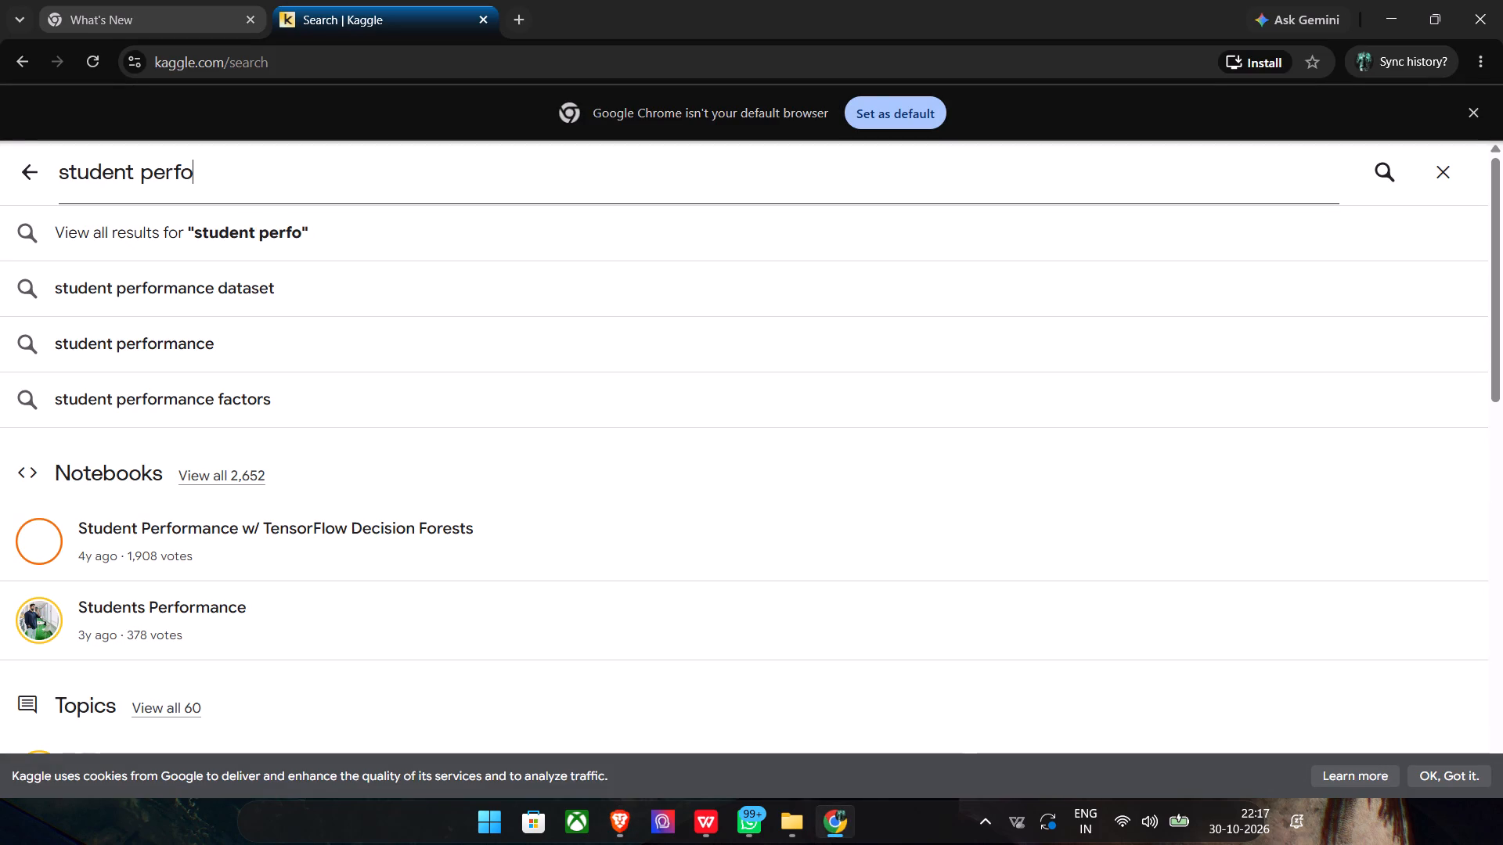
type("rmacn")
key("BackSpace")
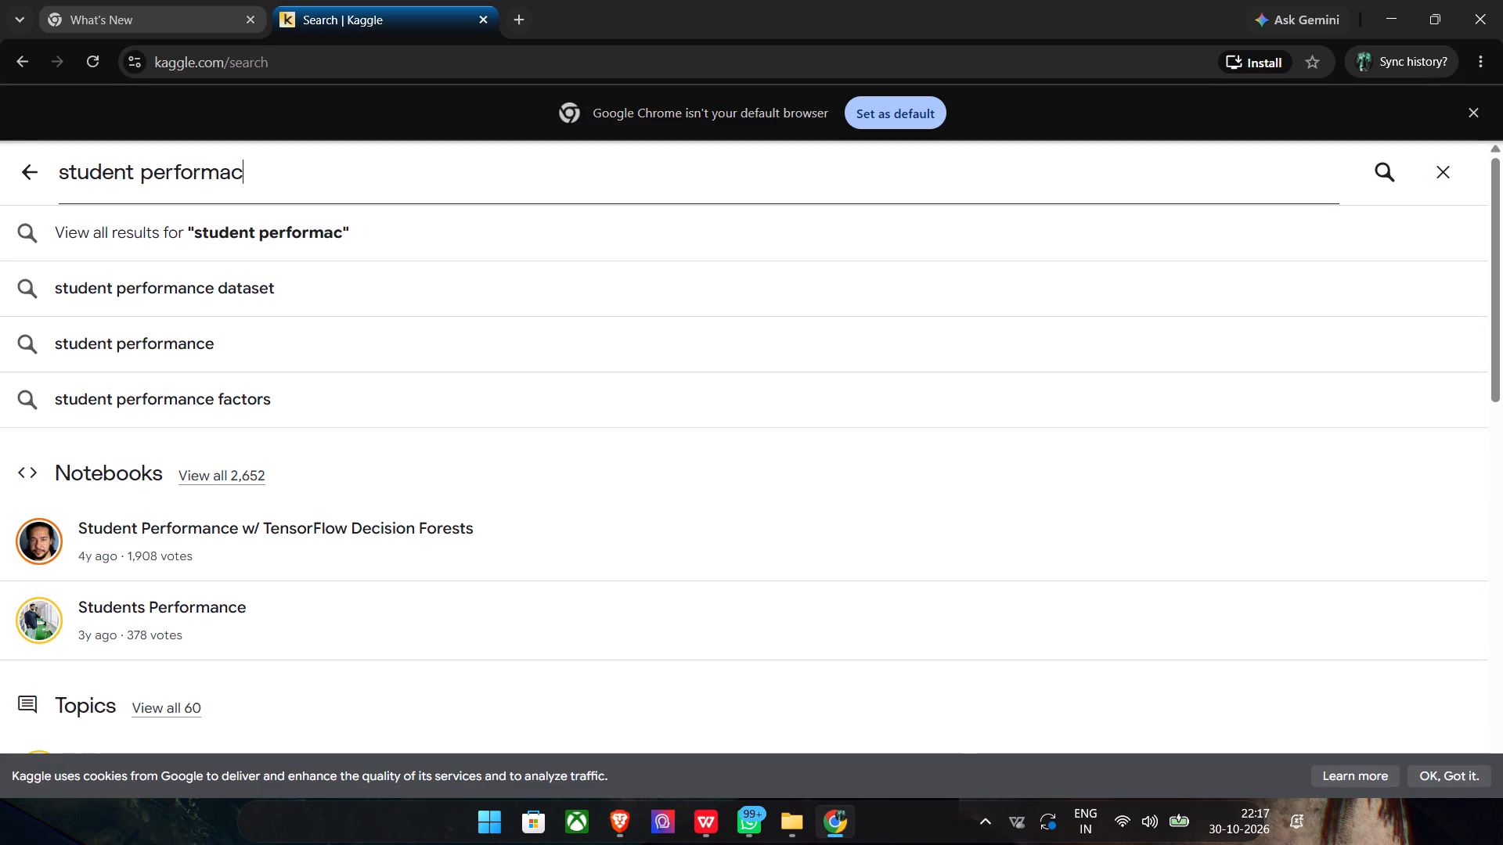
key("BackSpace")
type("nce")
left_click(611, 825)
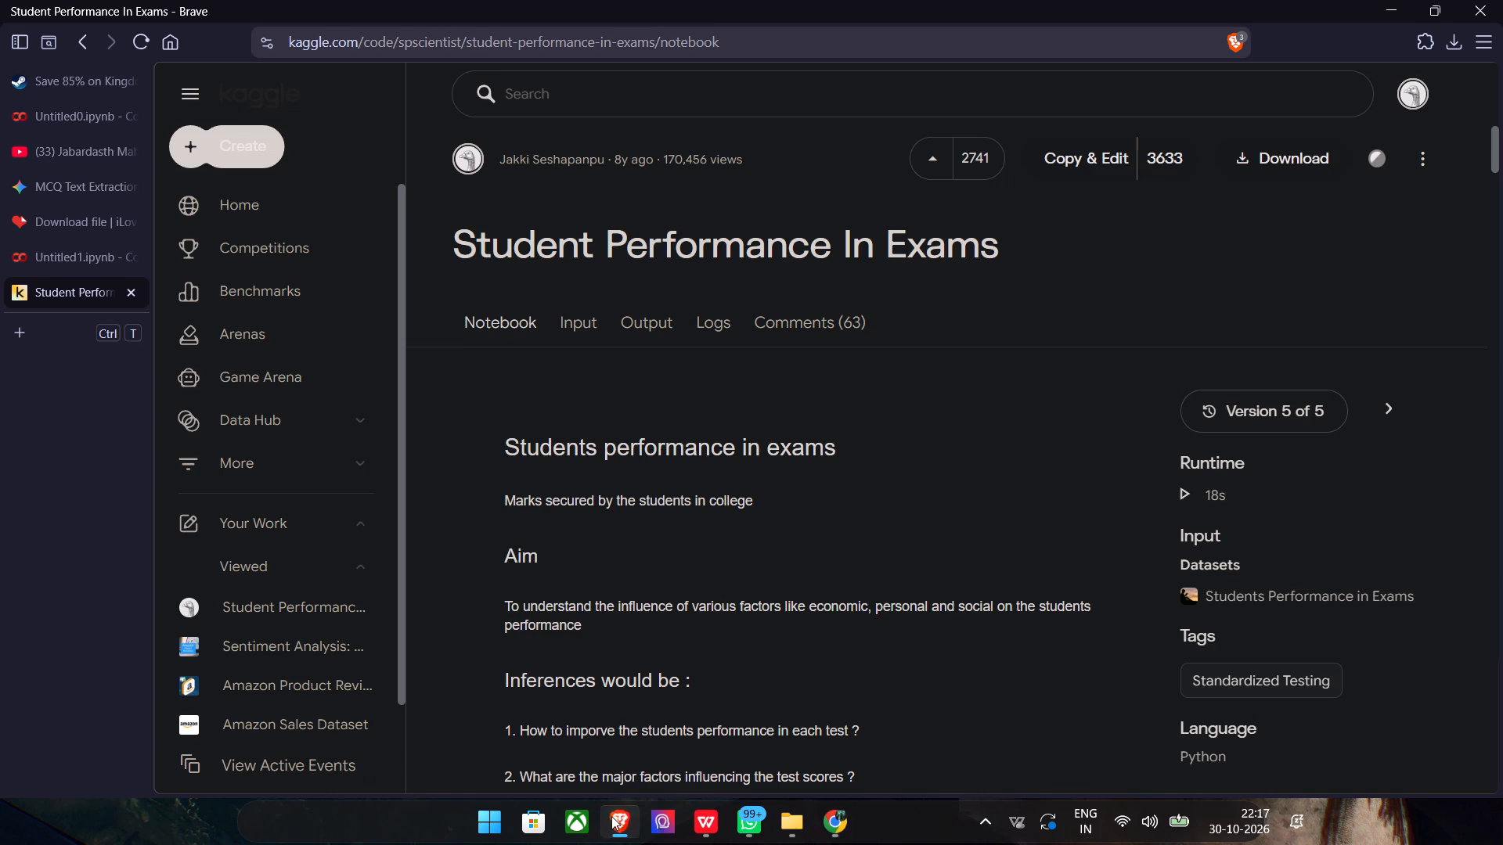
left_click(842, 821)
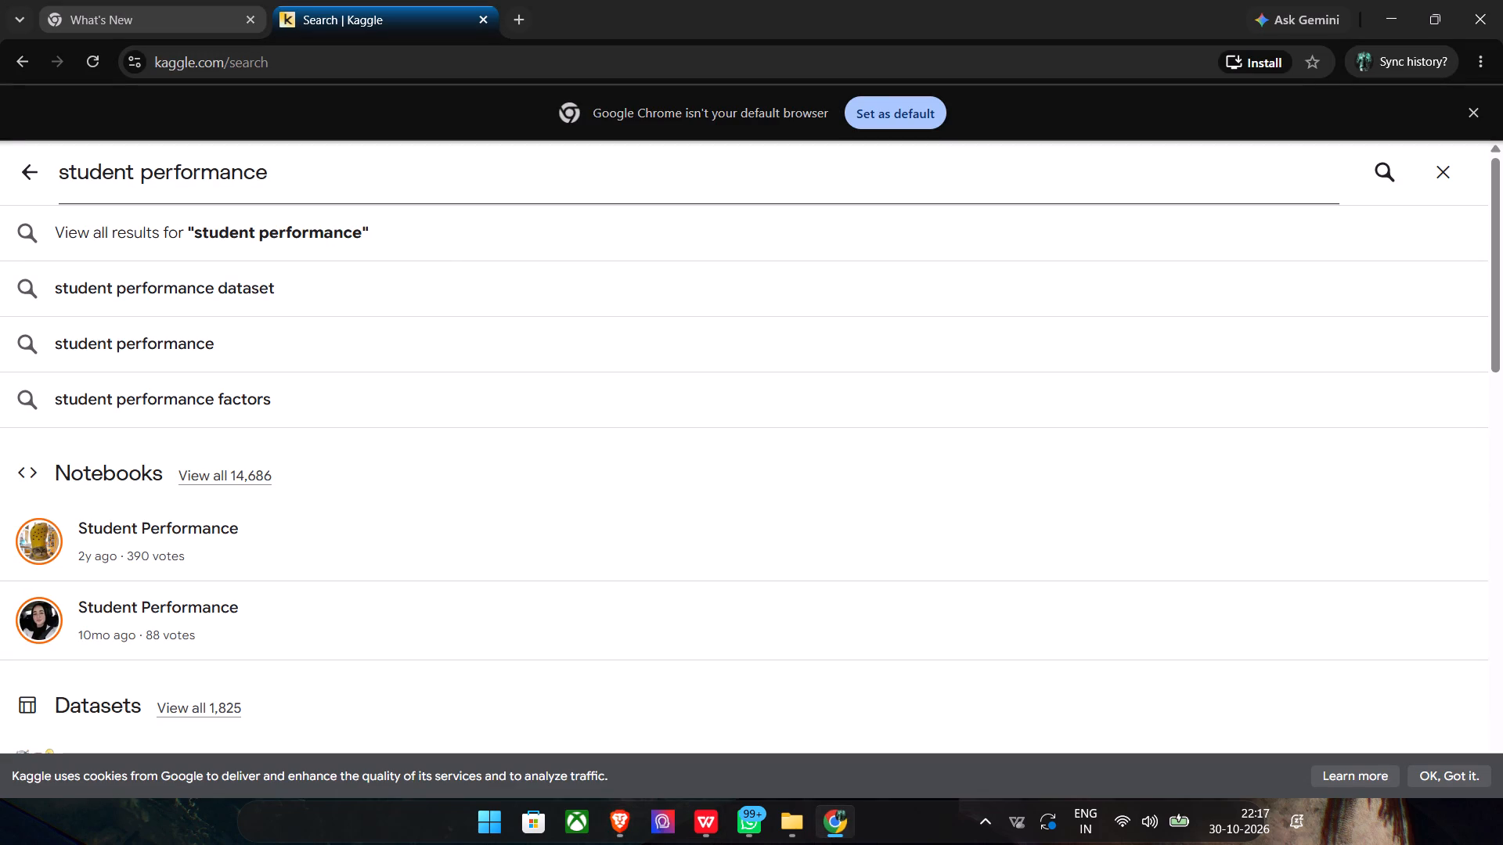
scroll(261, 422, "down", 3)
scroll(261, 422, "up", 3)
key("space")
type("in exams")
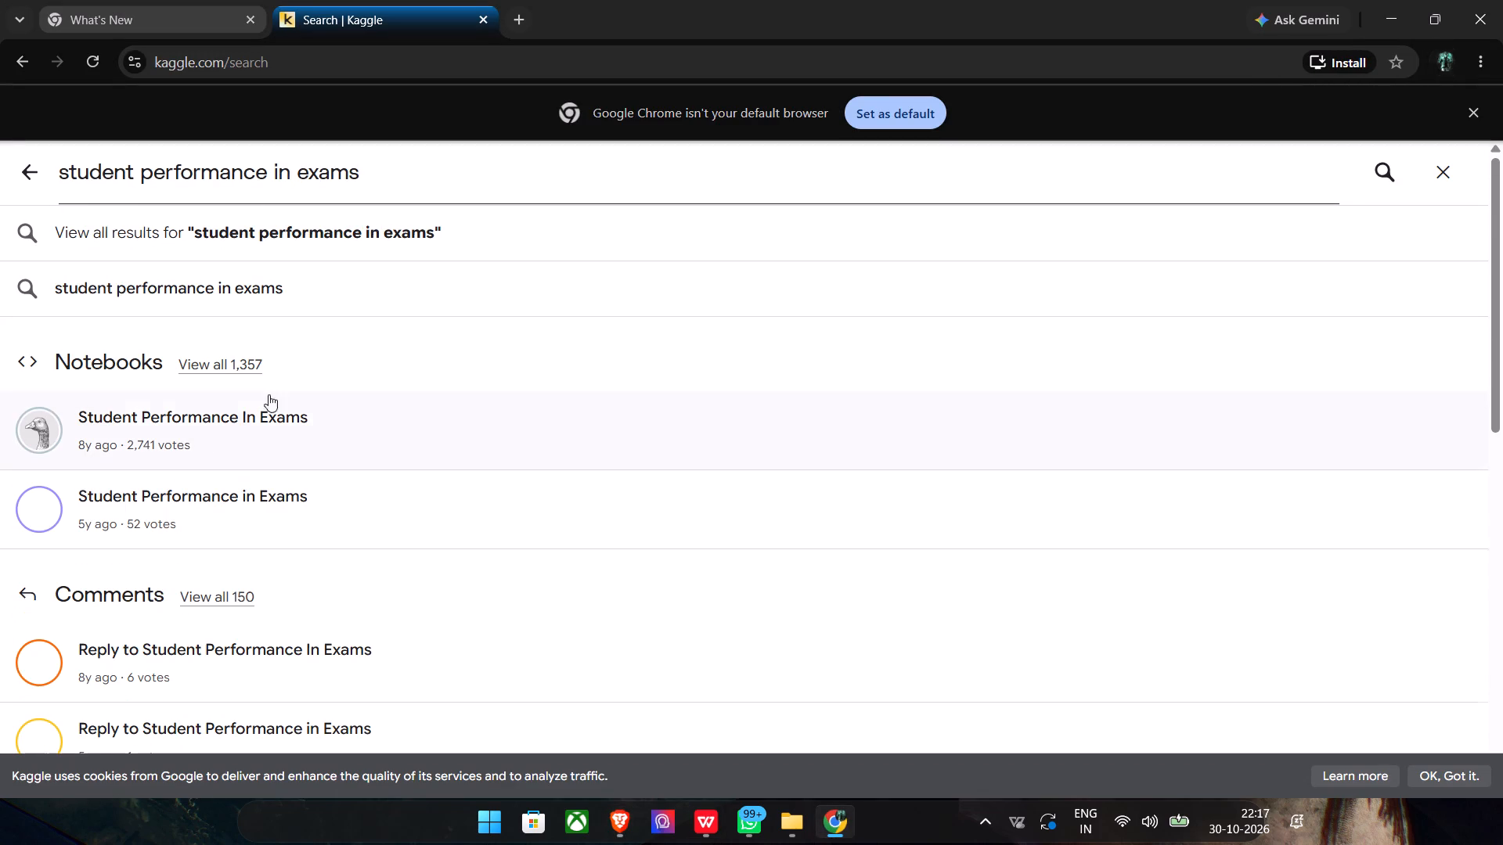
left_click(244, 426)
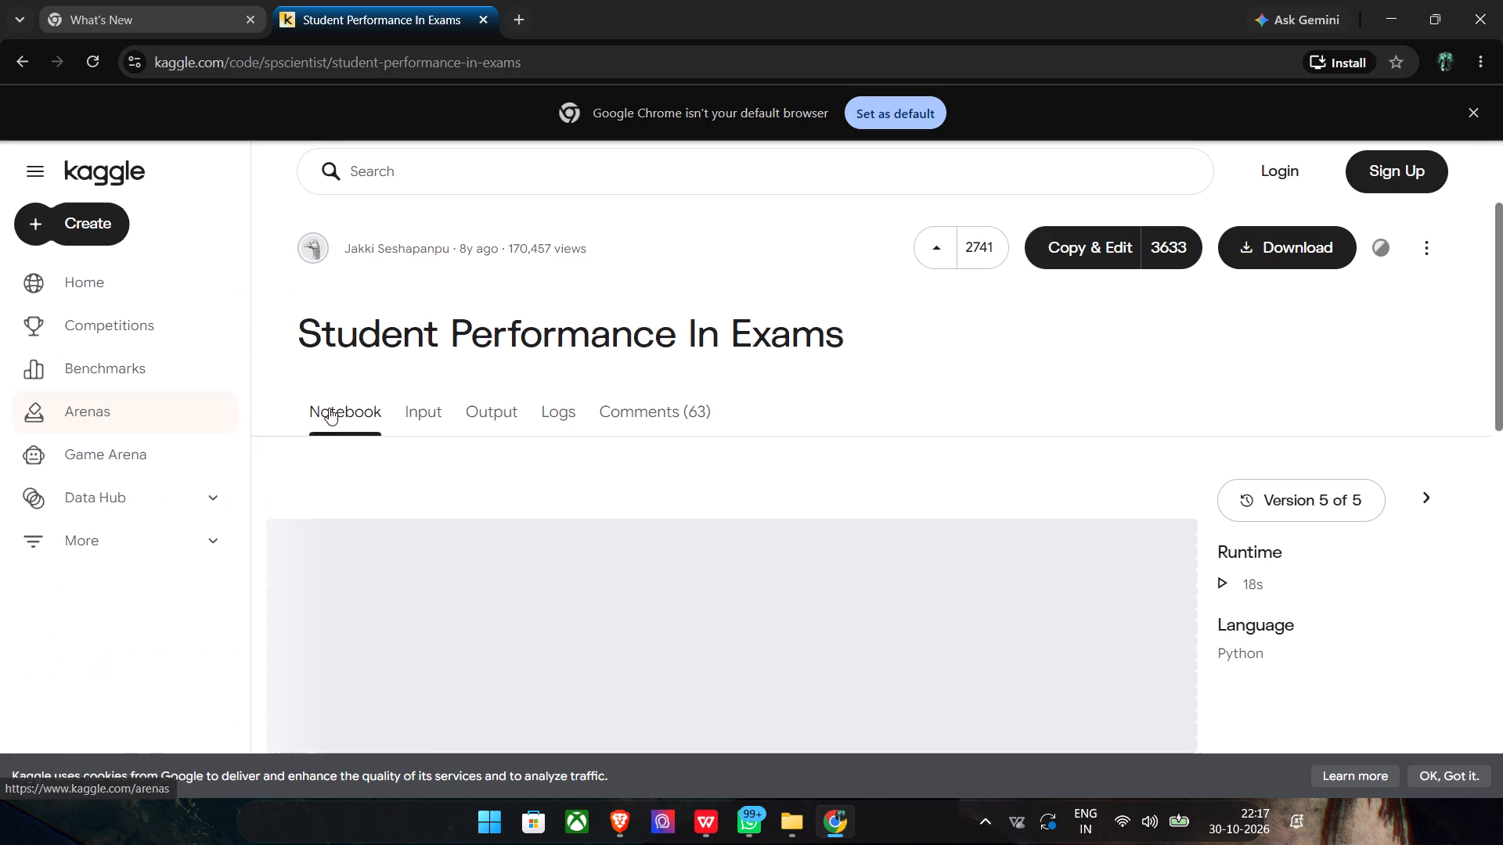
Check the notebook's download options and open its input data containing StudentsPerformance.csv.
left_click(1312, 244)
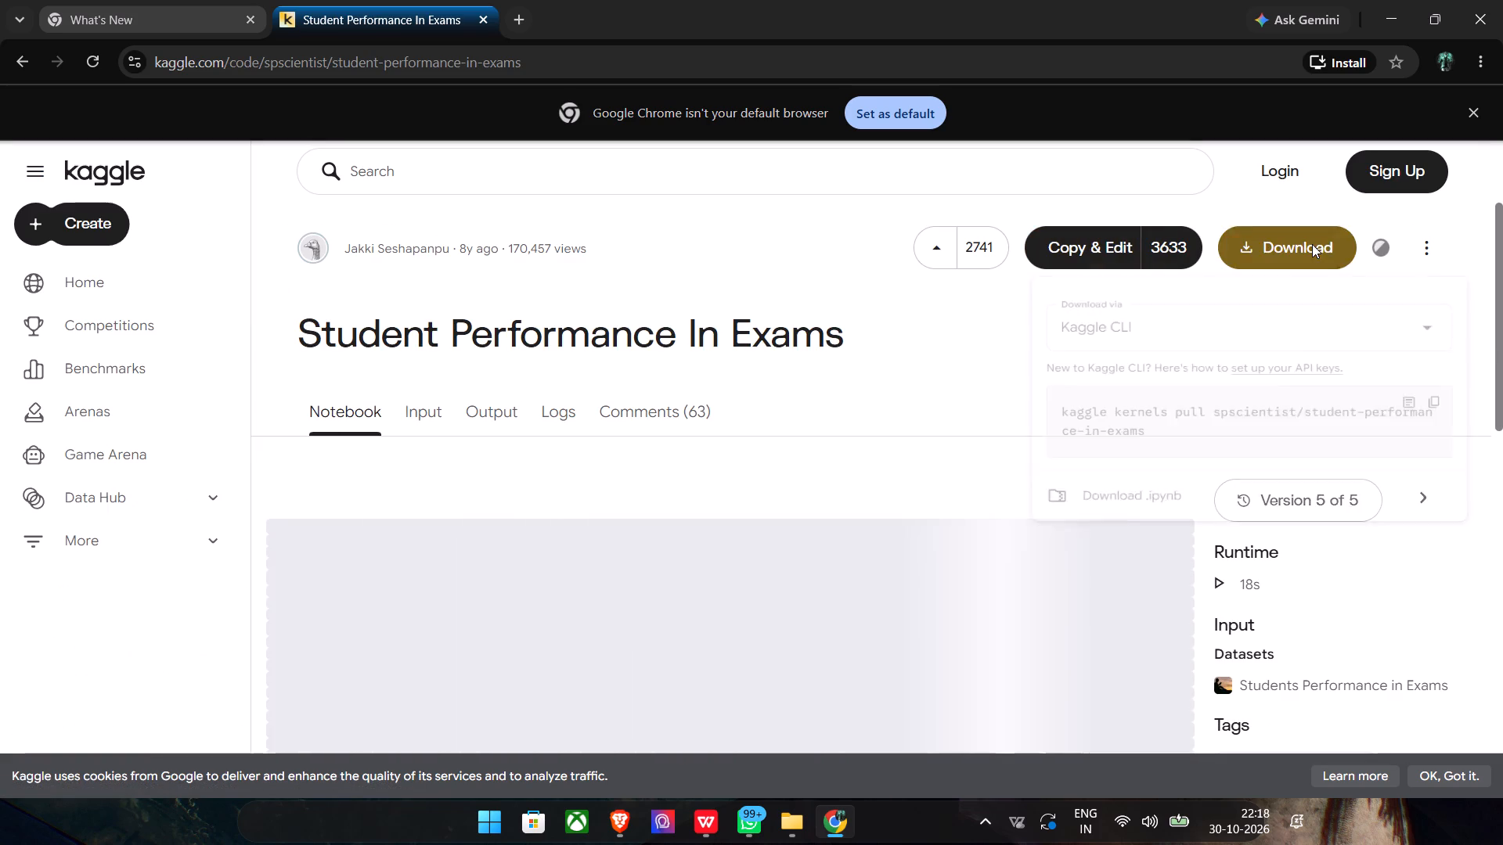
left_click(971, 387)
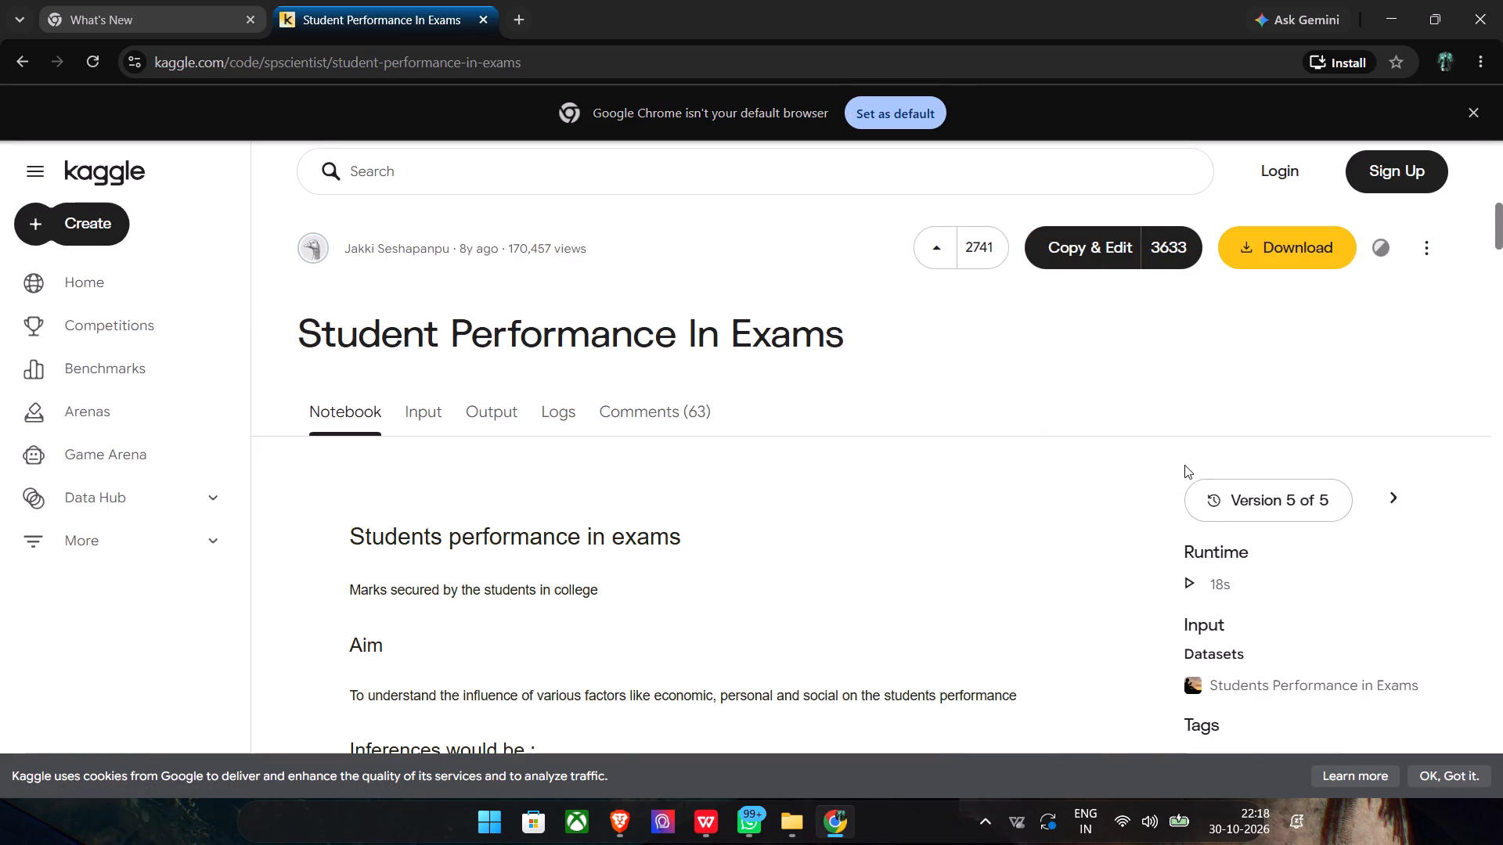
scroll(1184, 466, "down", 4)
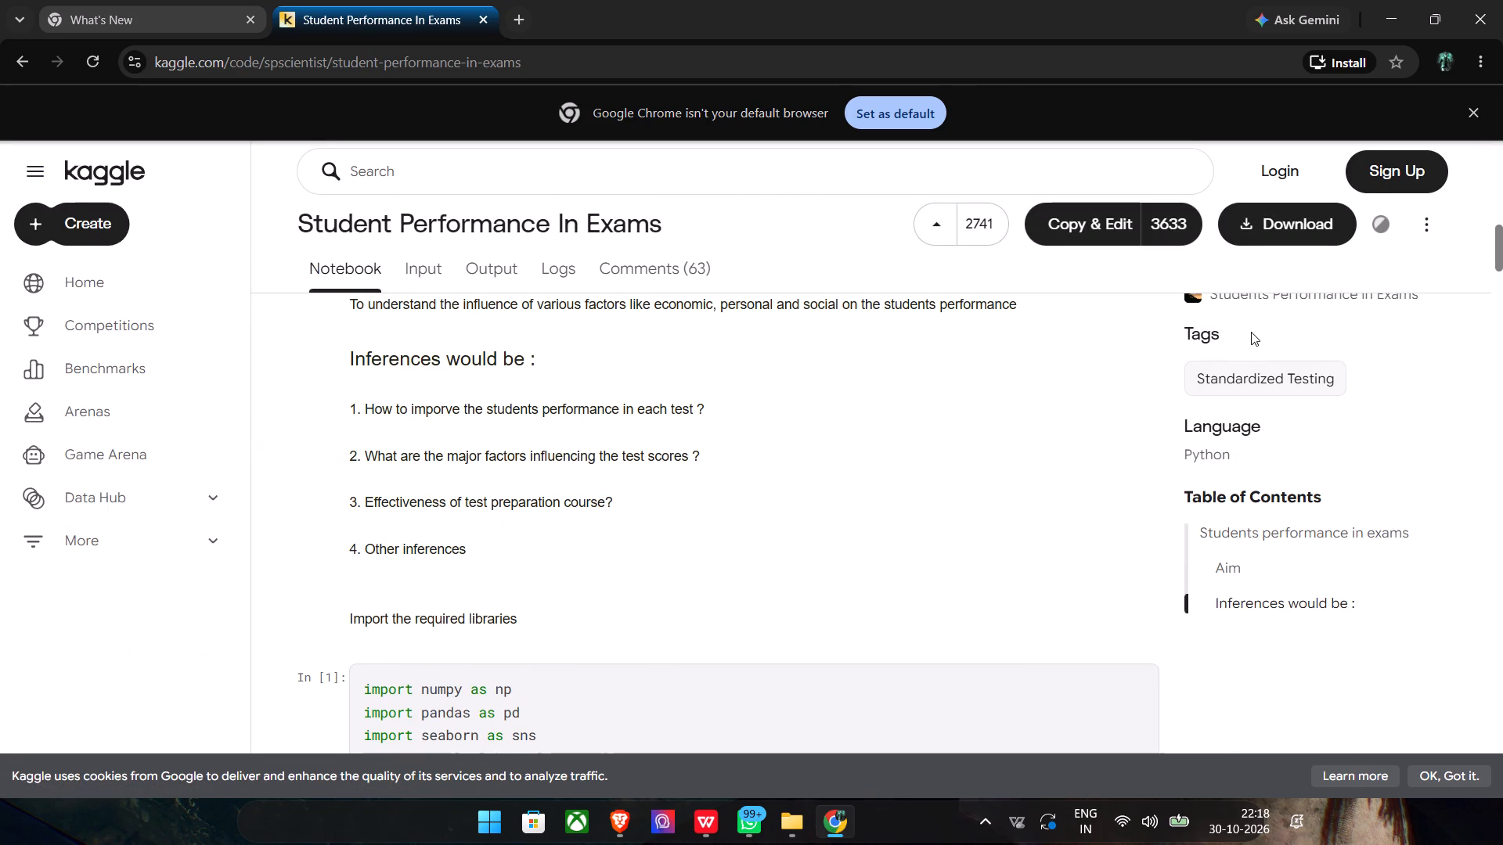
scroll(1252, 332, "up", 4)
scroll(953, 336, "up", 3)
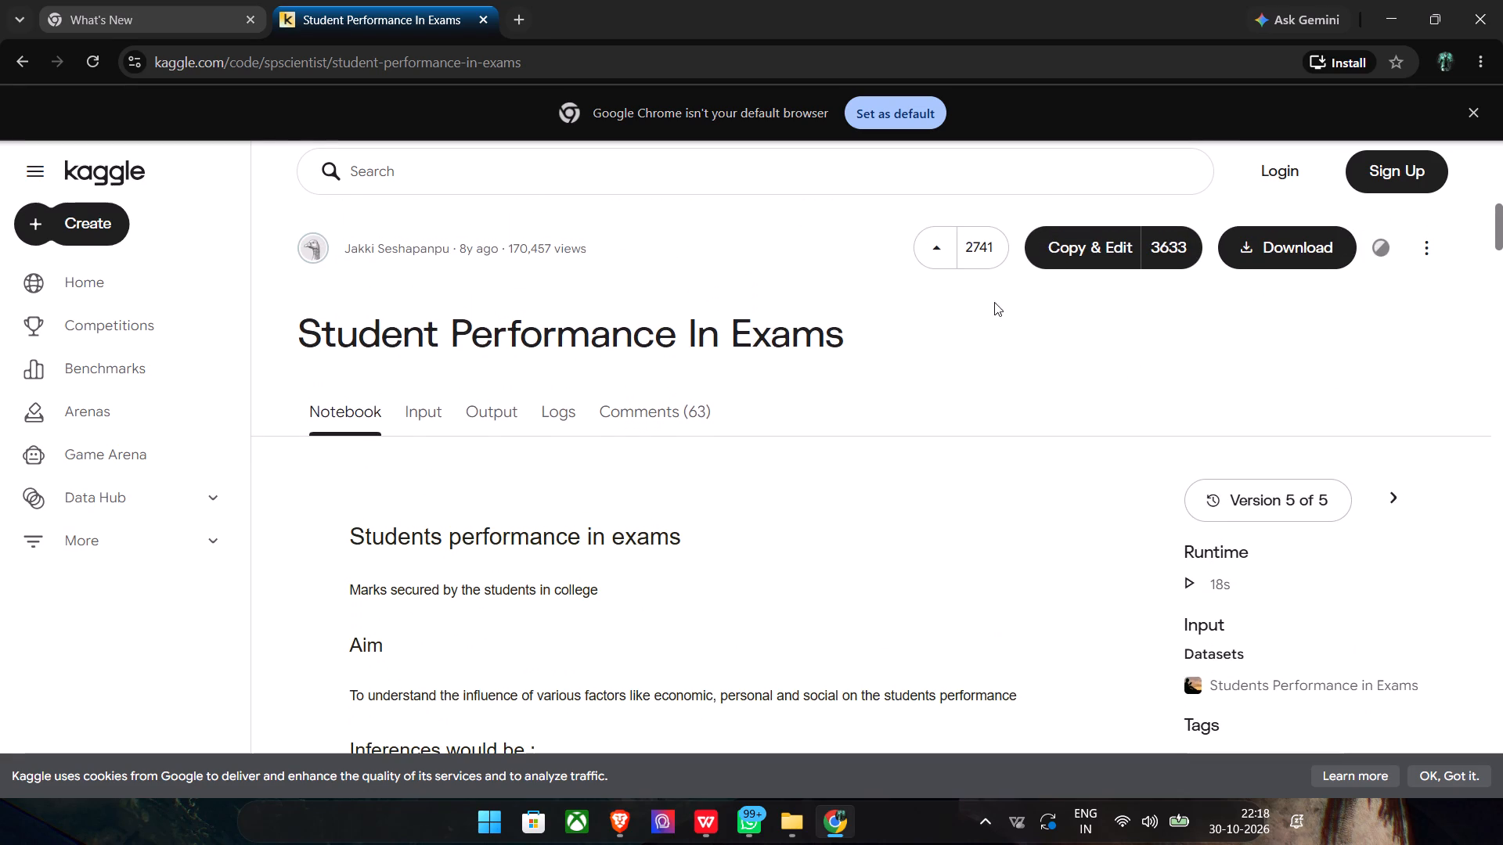
left_click(427, 407)
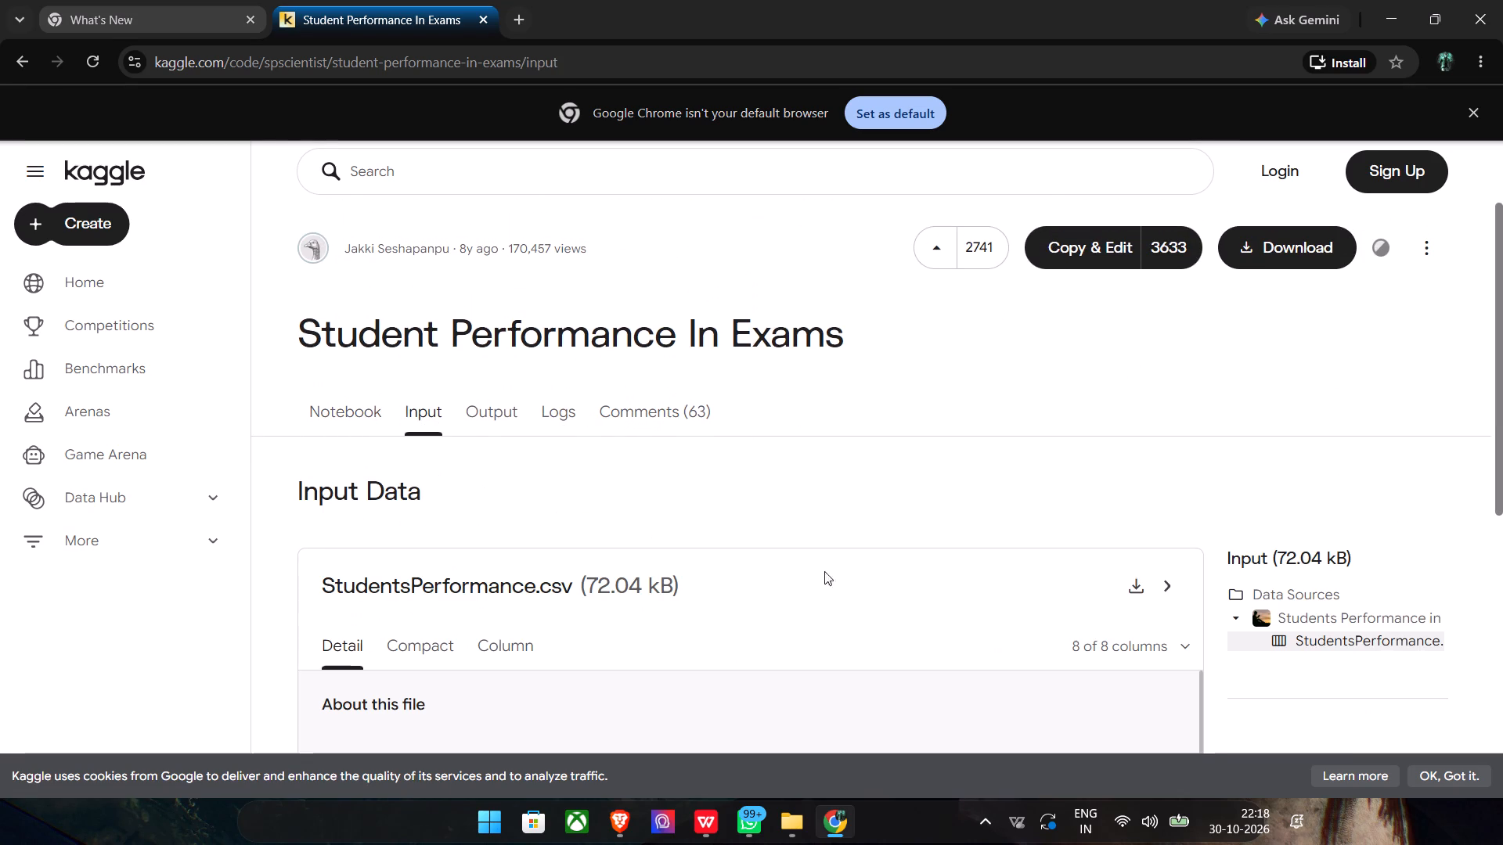
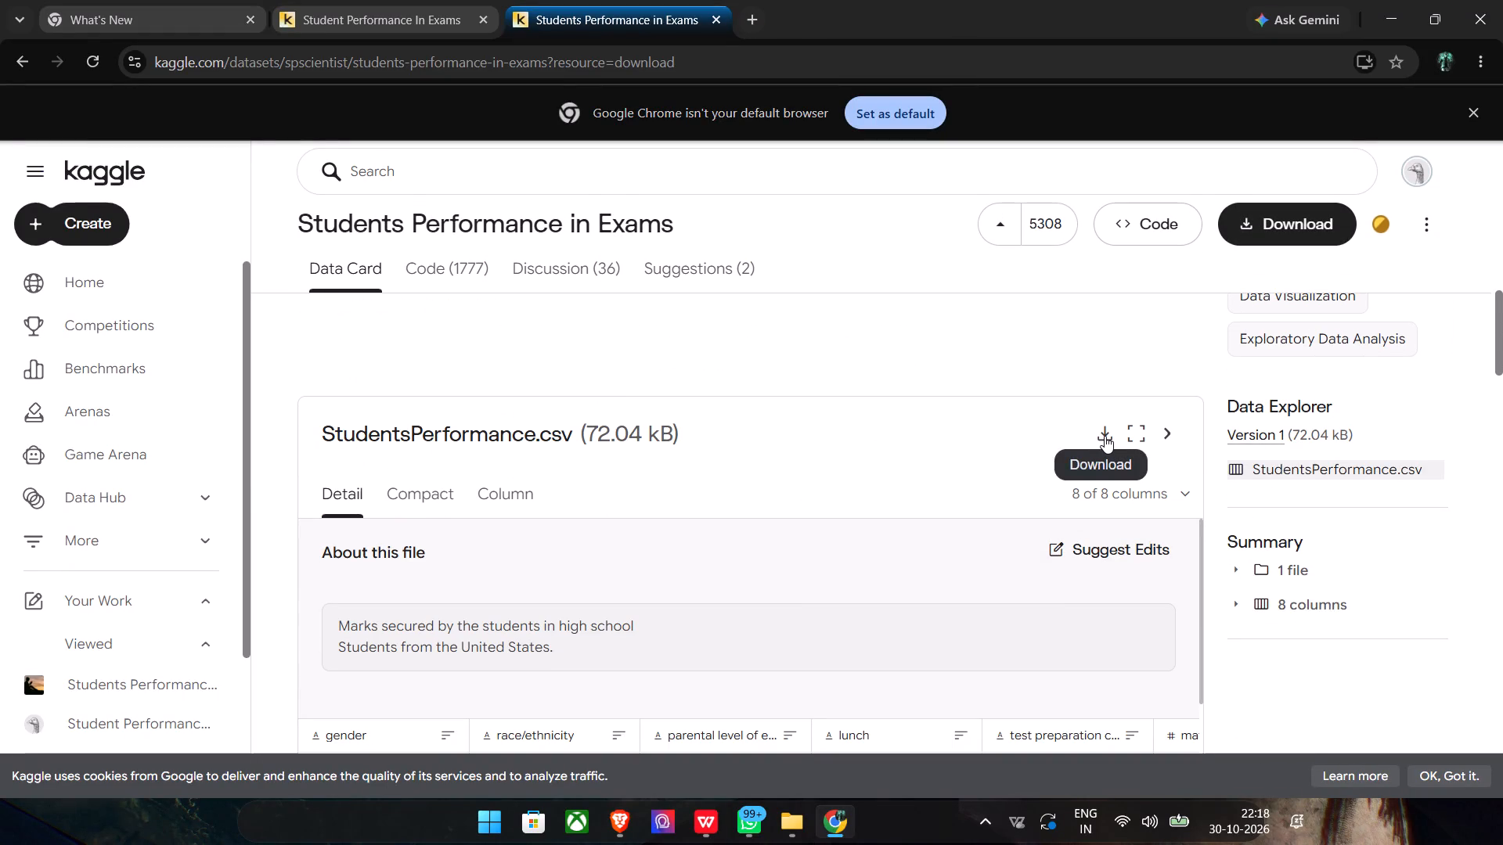
Download StudentsPerformance.csv from the Kaggle dataset page and copy it from the Downloads folder.
left_click(1105, 436)
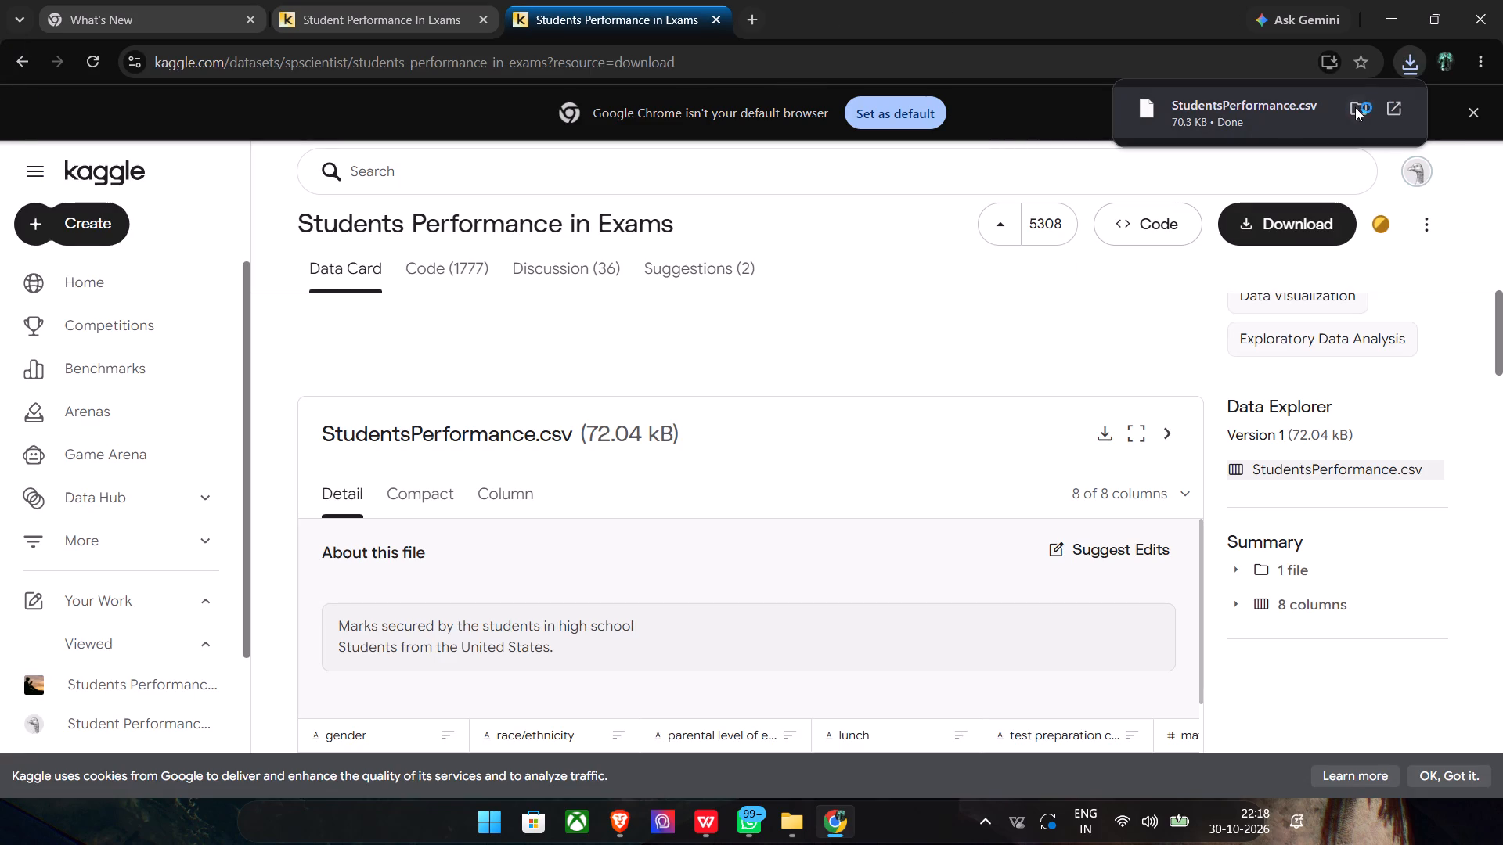
left_click(1361, 106)
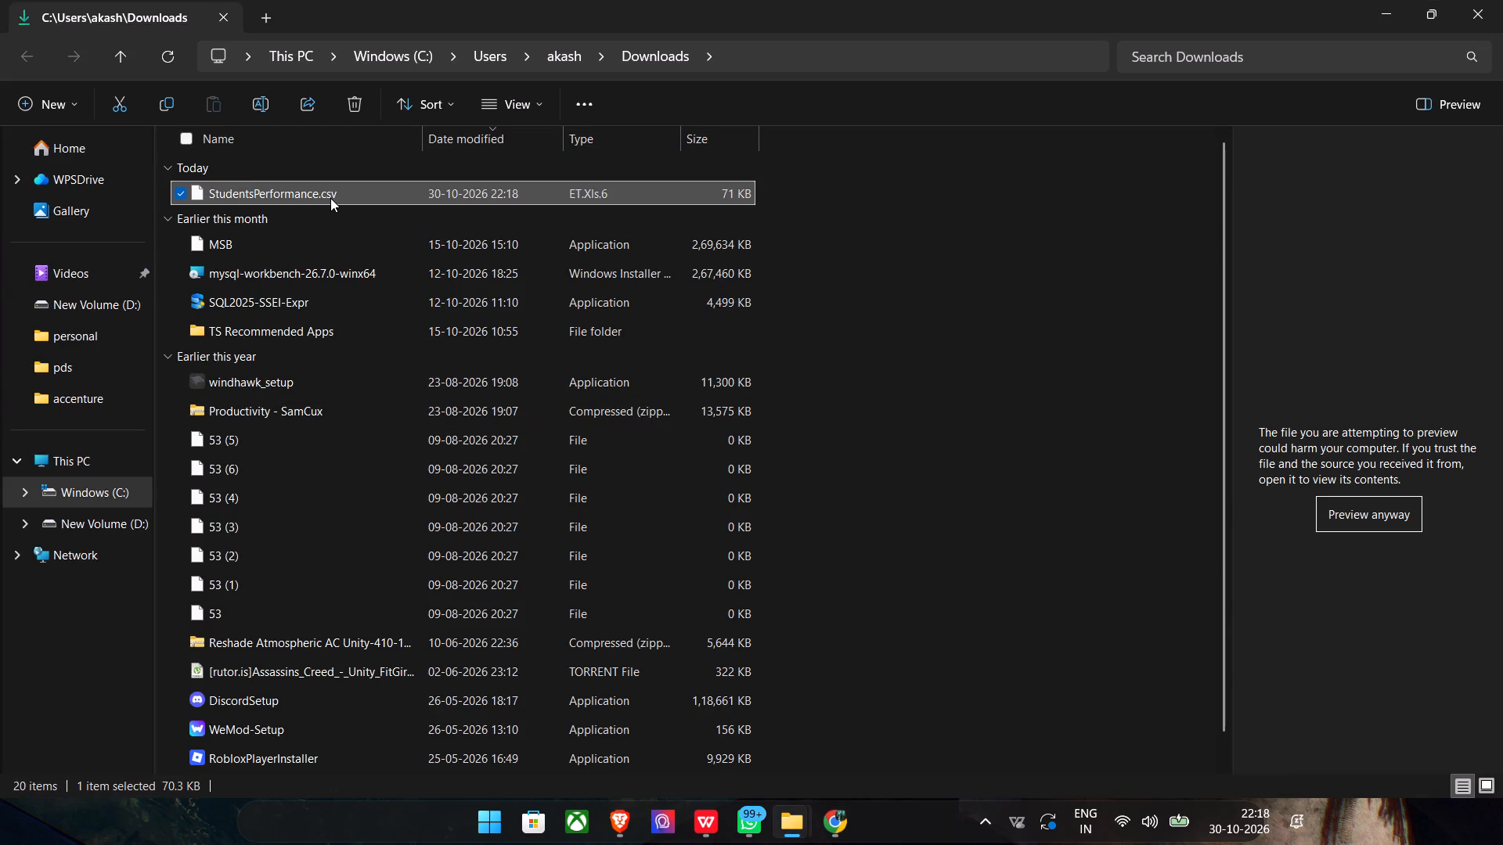
right_click(330, 198)
left_click(408, 219)
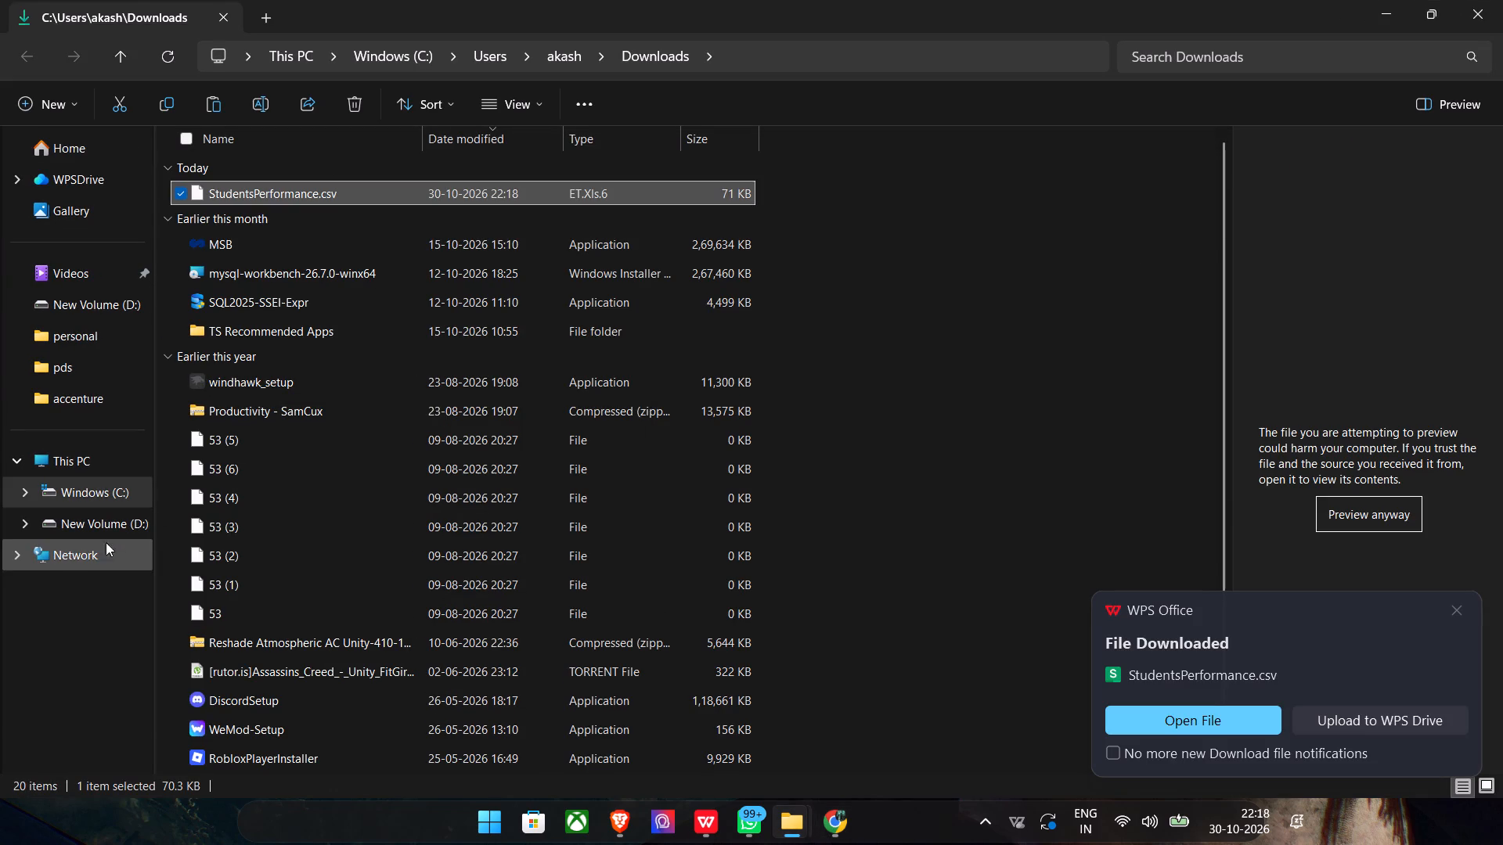
Delete the student-performance-in-exams CSV and Jupyter source files from the pds folder on drive D.
left_click(101, 529)
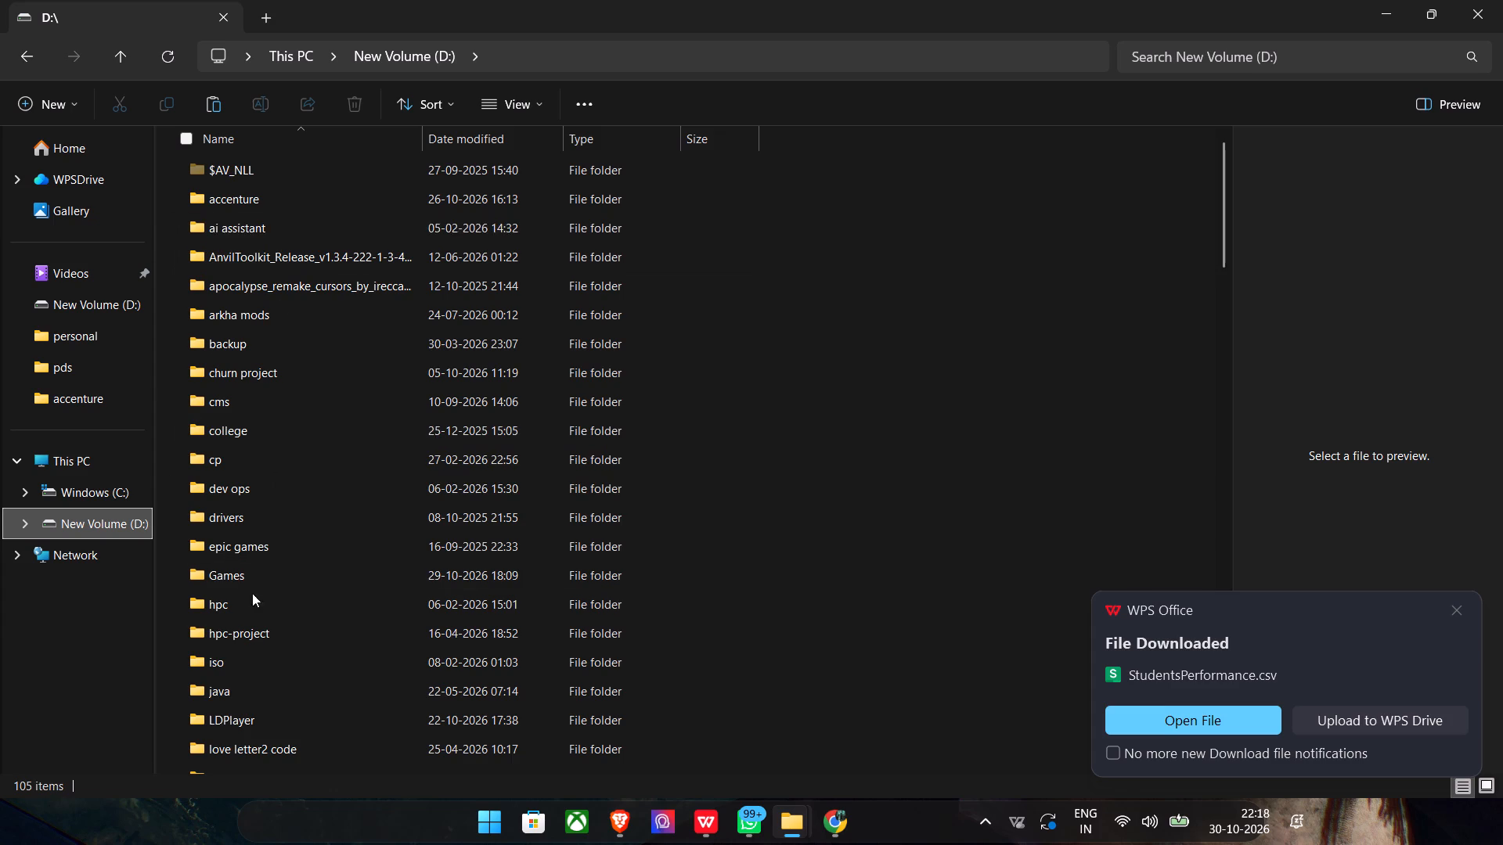
scroll(246, 643, "down", 4)
double_click(250, 565)
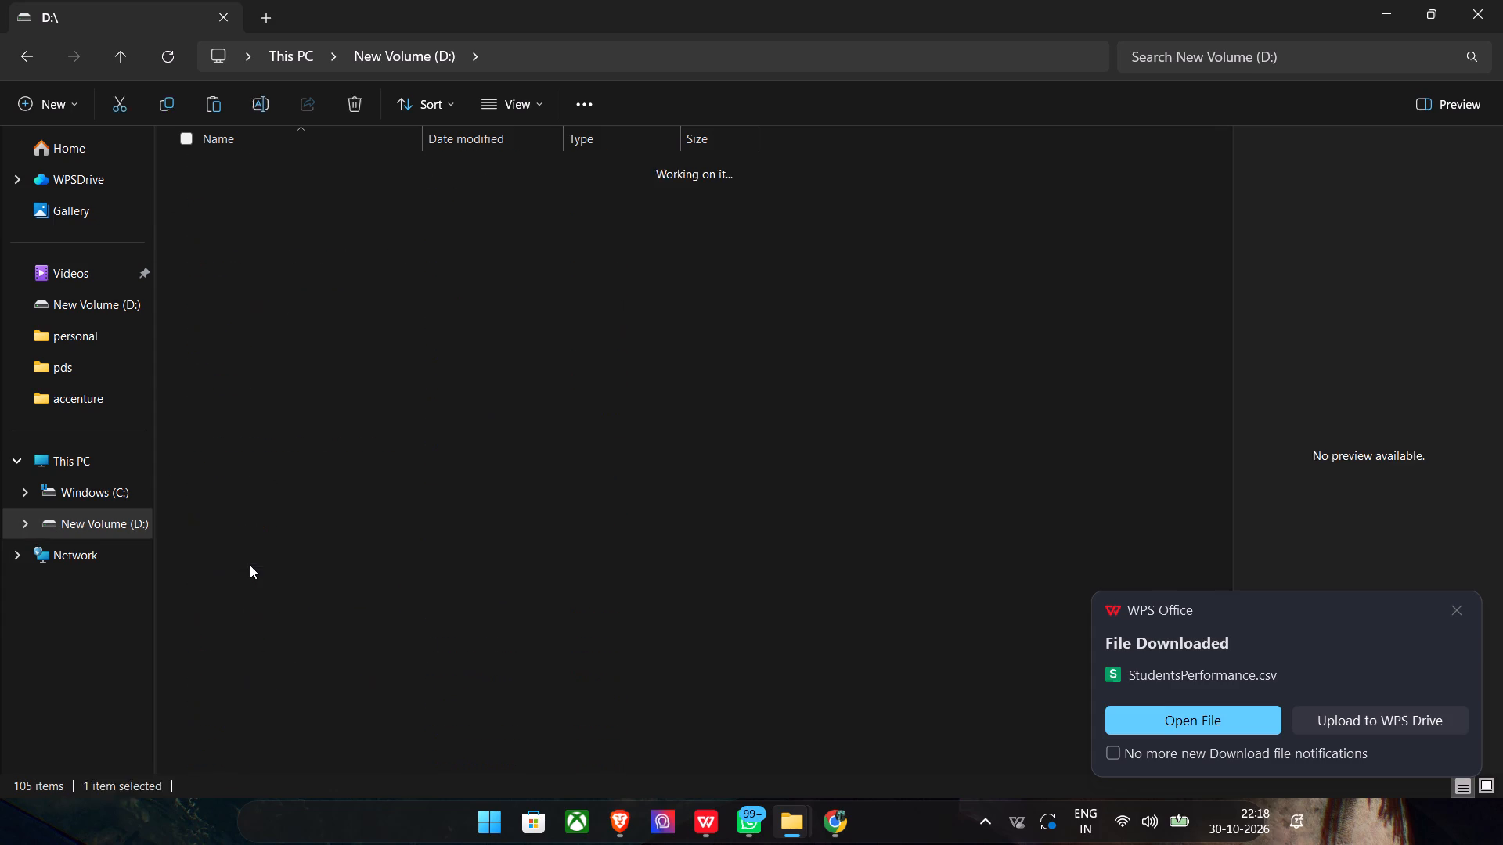
left_click_drag(361, 682, 361, 606)
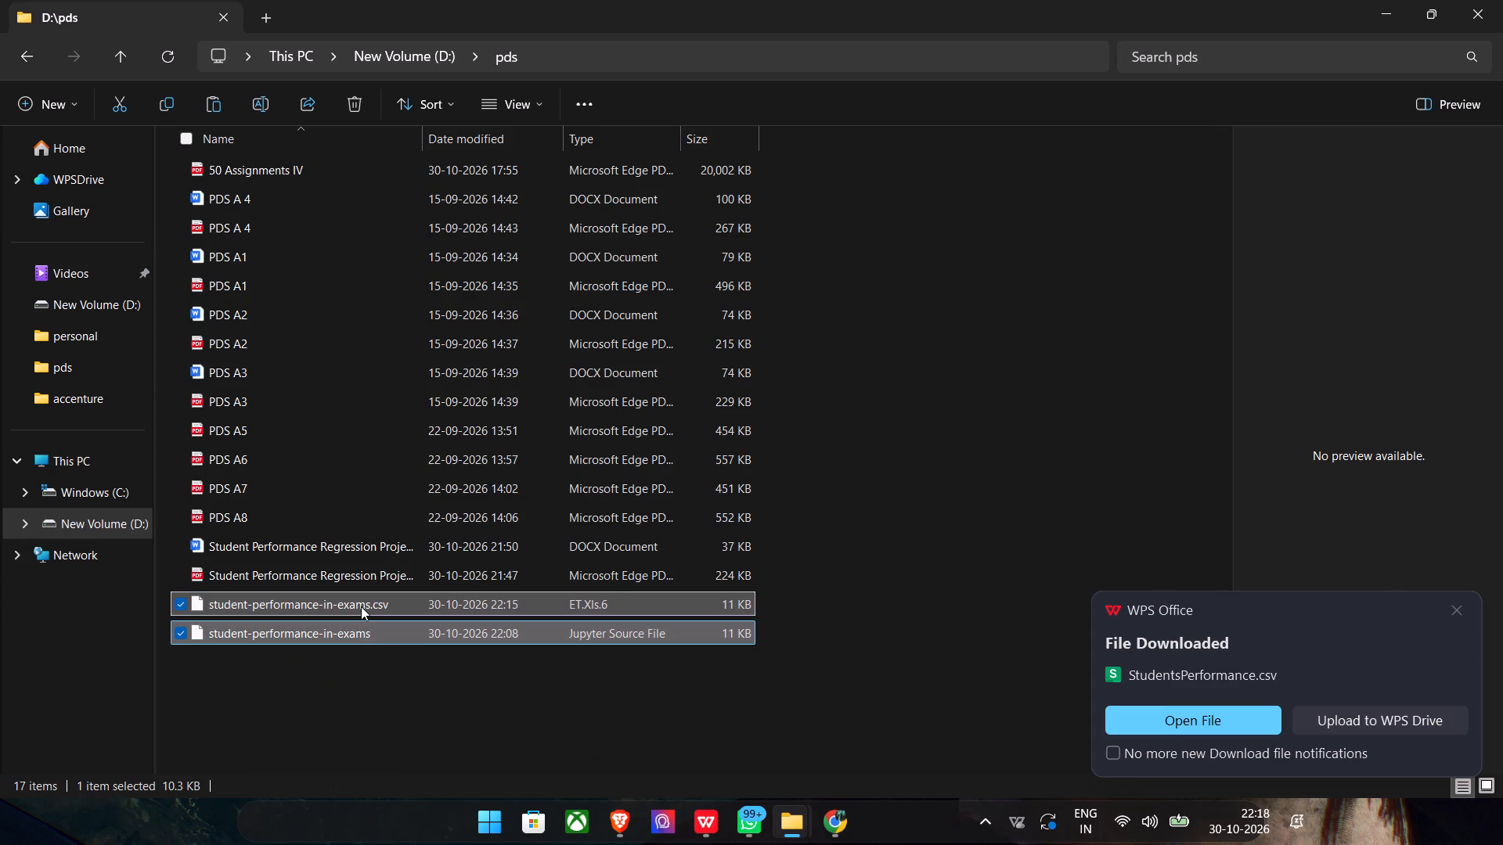
key("Delete")
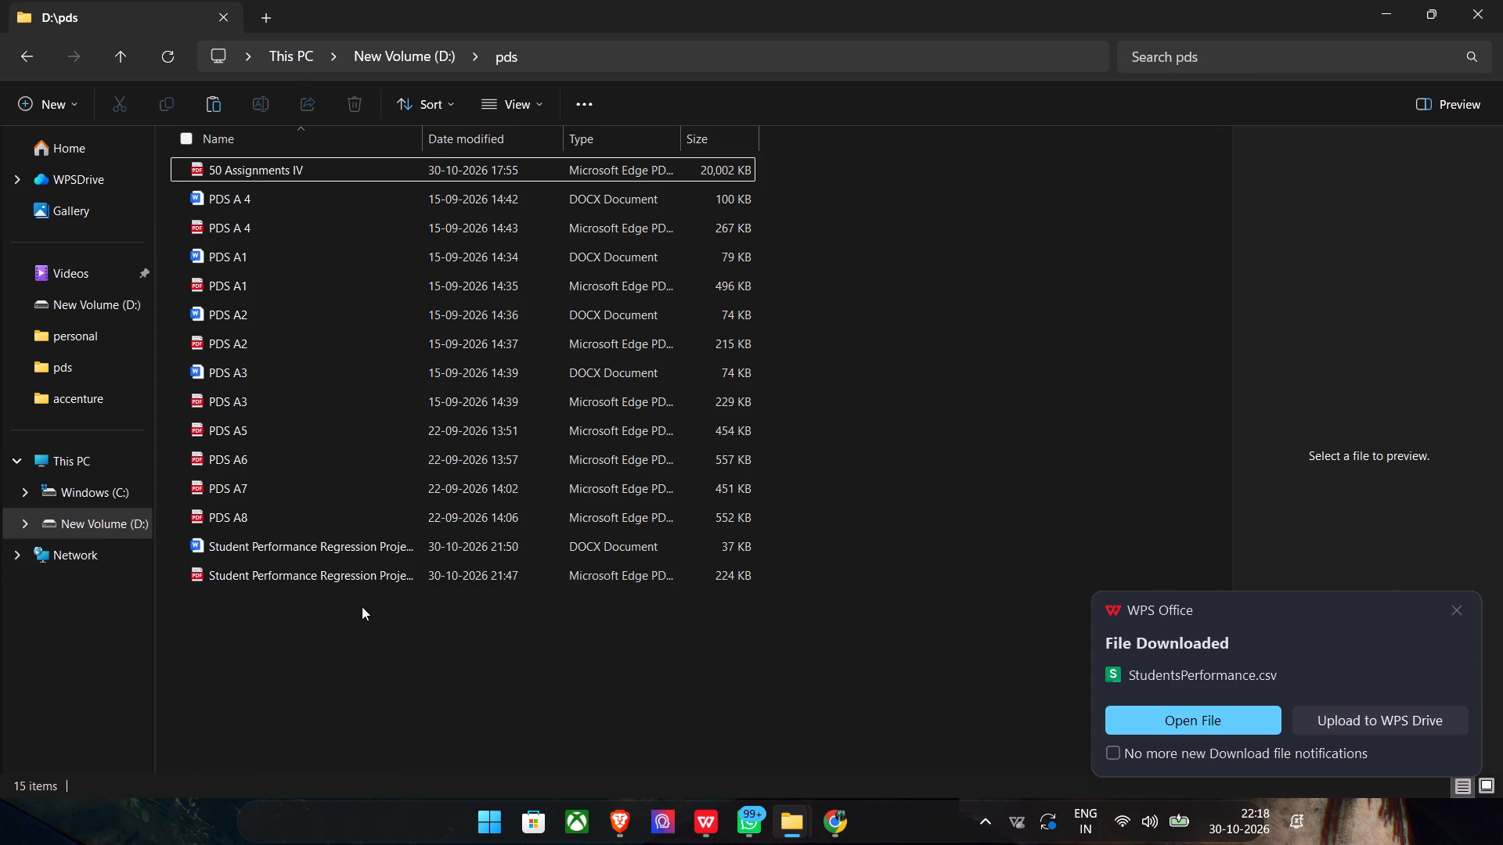
Paste StudentsPerformance.csv into the pds folder, leaving File Explorer and Google Chrome closed.
key("ctrl+v")
left_click(546, 663)
left_click(1502, 0)
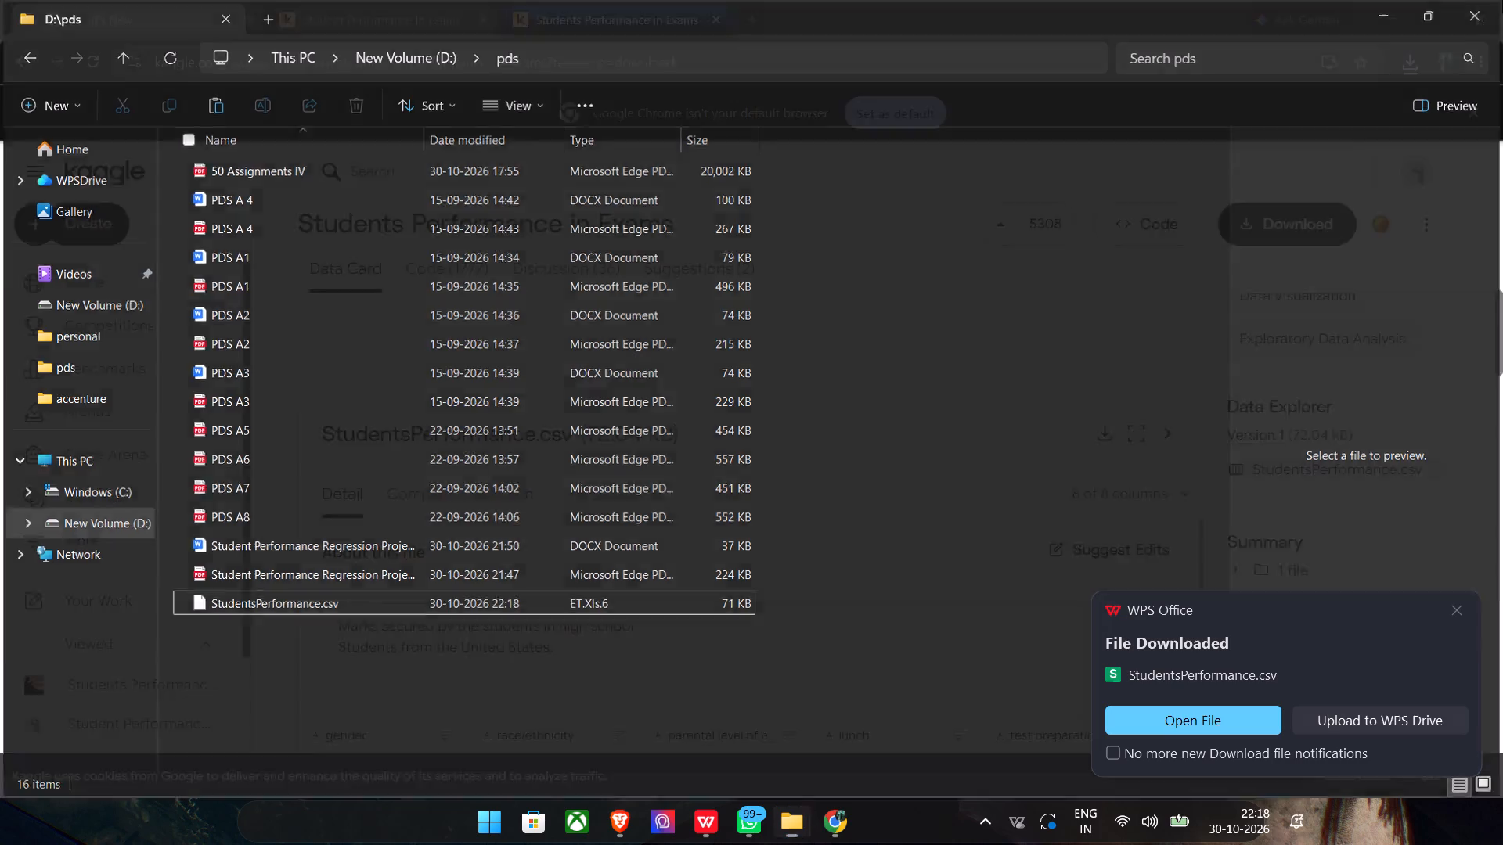
left_click(1502, 0)
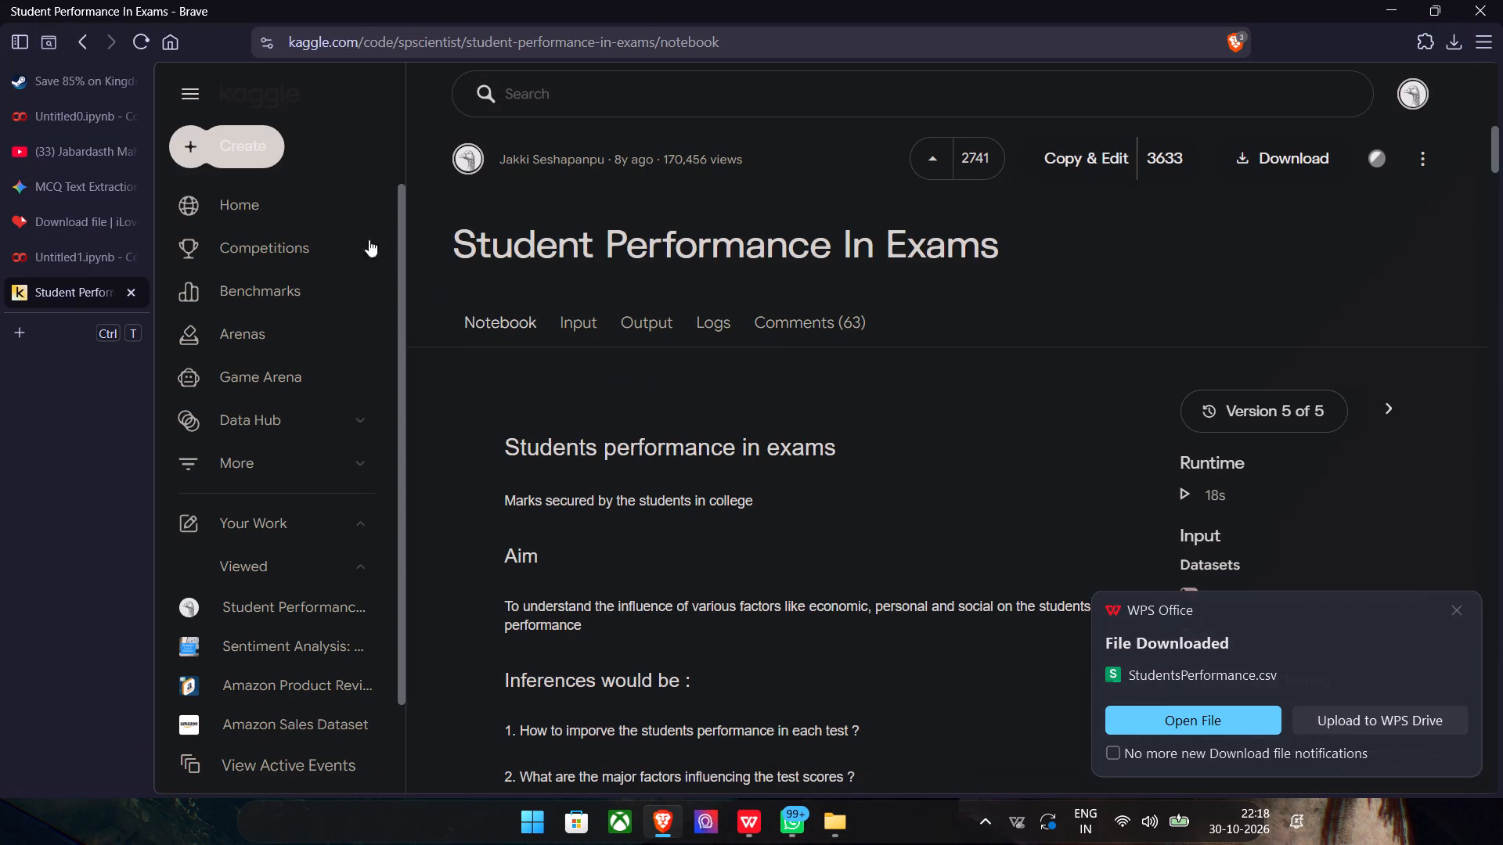
In Colab's Untitled1.ipynb, replace the Random Forest code cell with a new empty code cell, with the session files shown and Gemini closed.
left_click(57, 259)
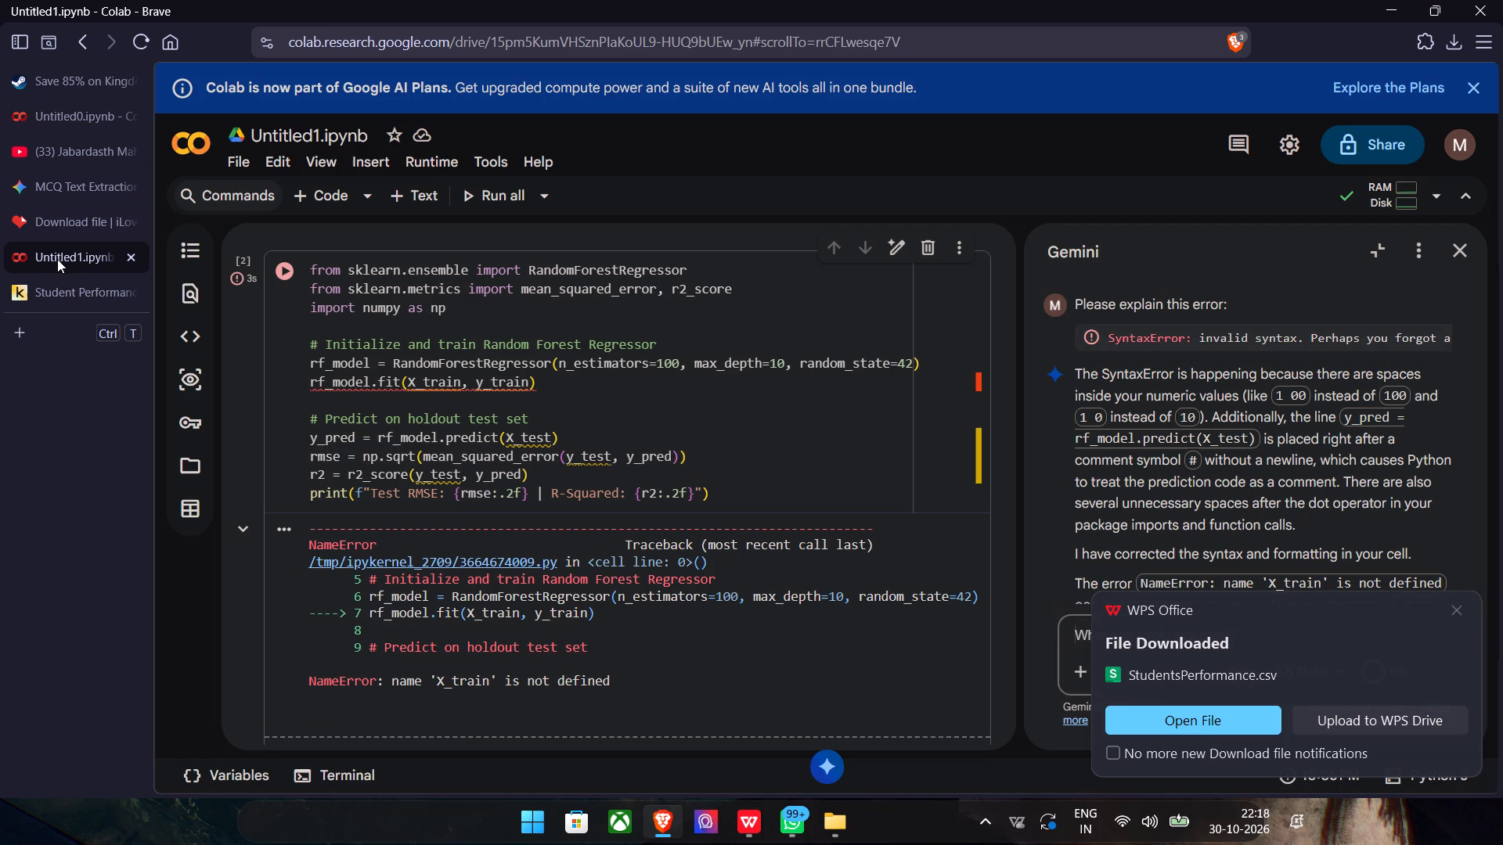
left_click(190, 463)
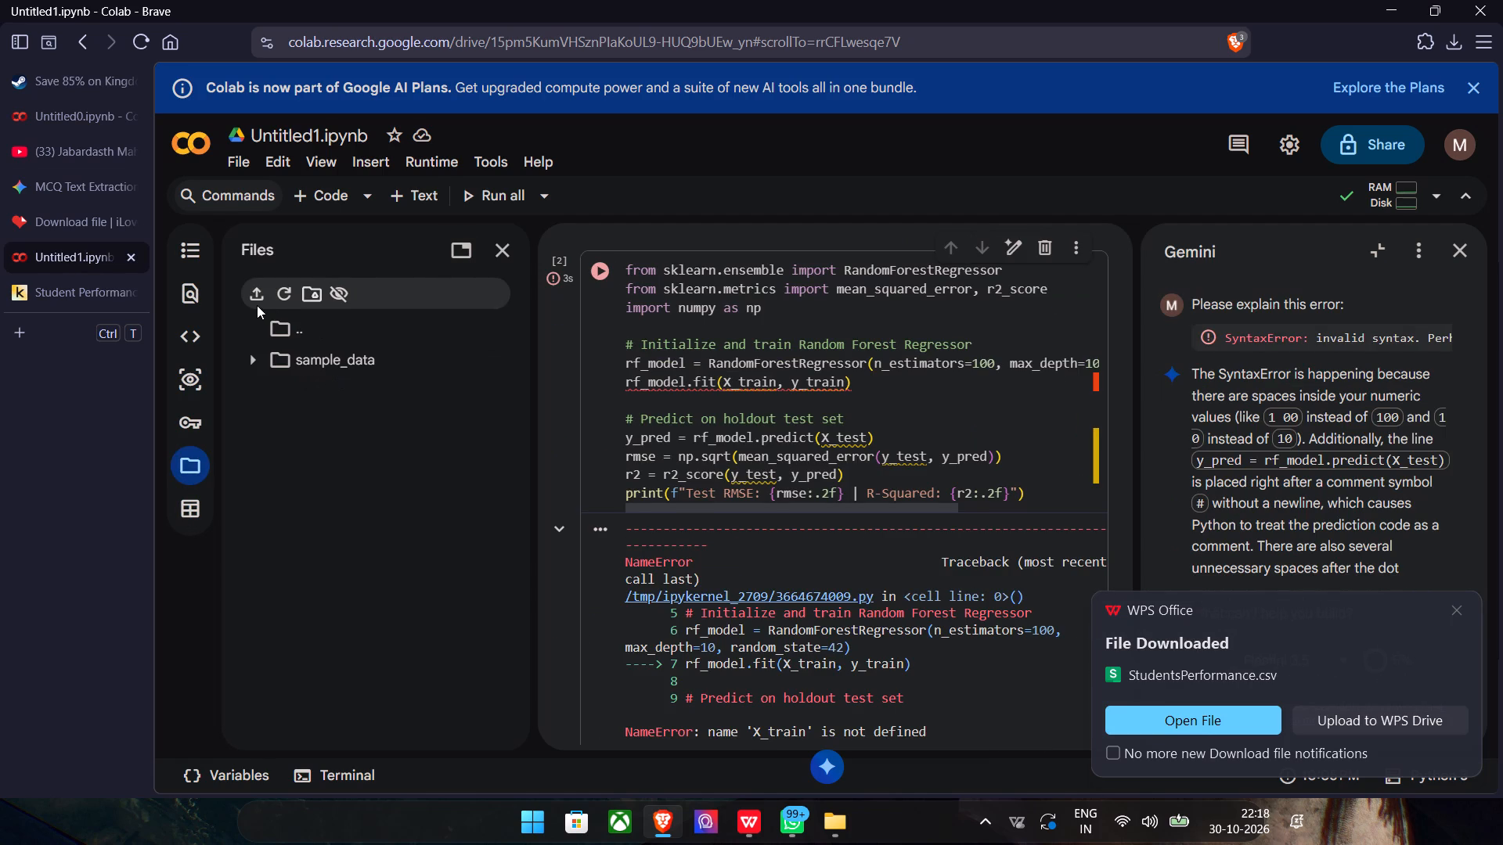
left_click(1052, 256)
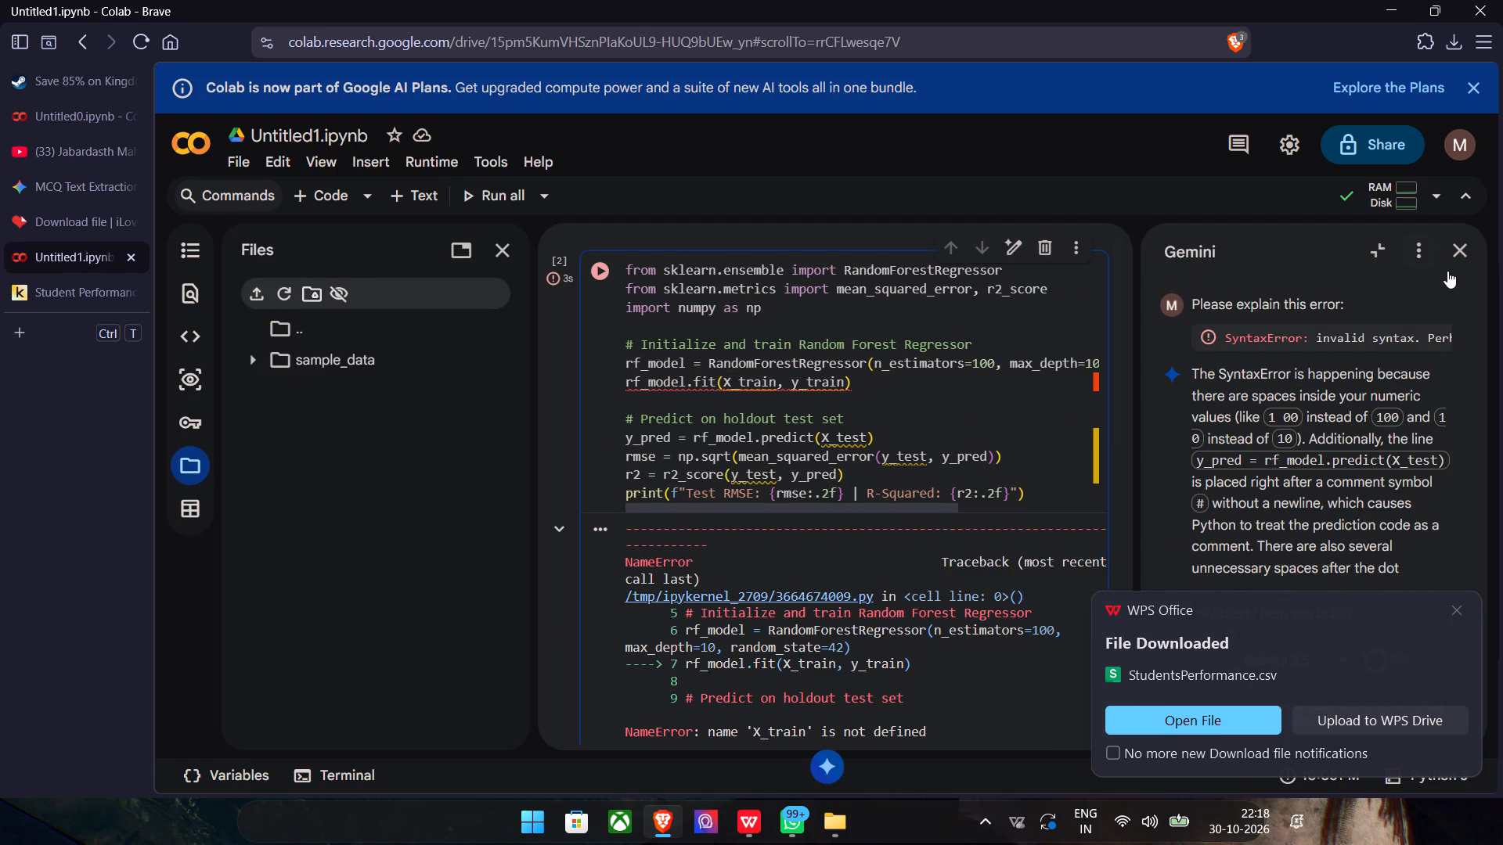
left_click(1458, 255)
left_click(1399, 248)
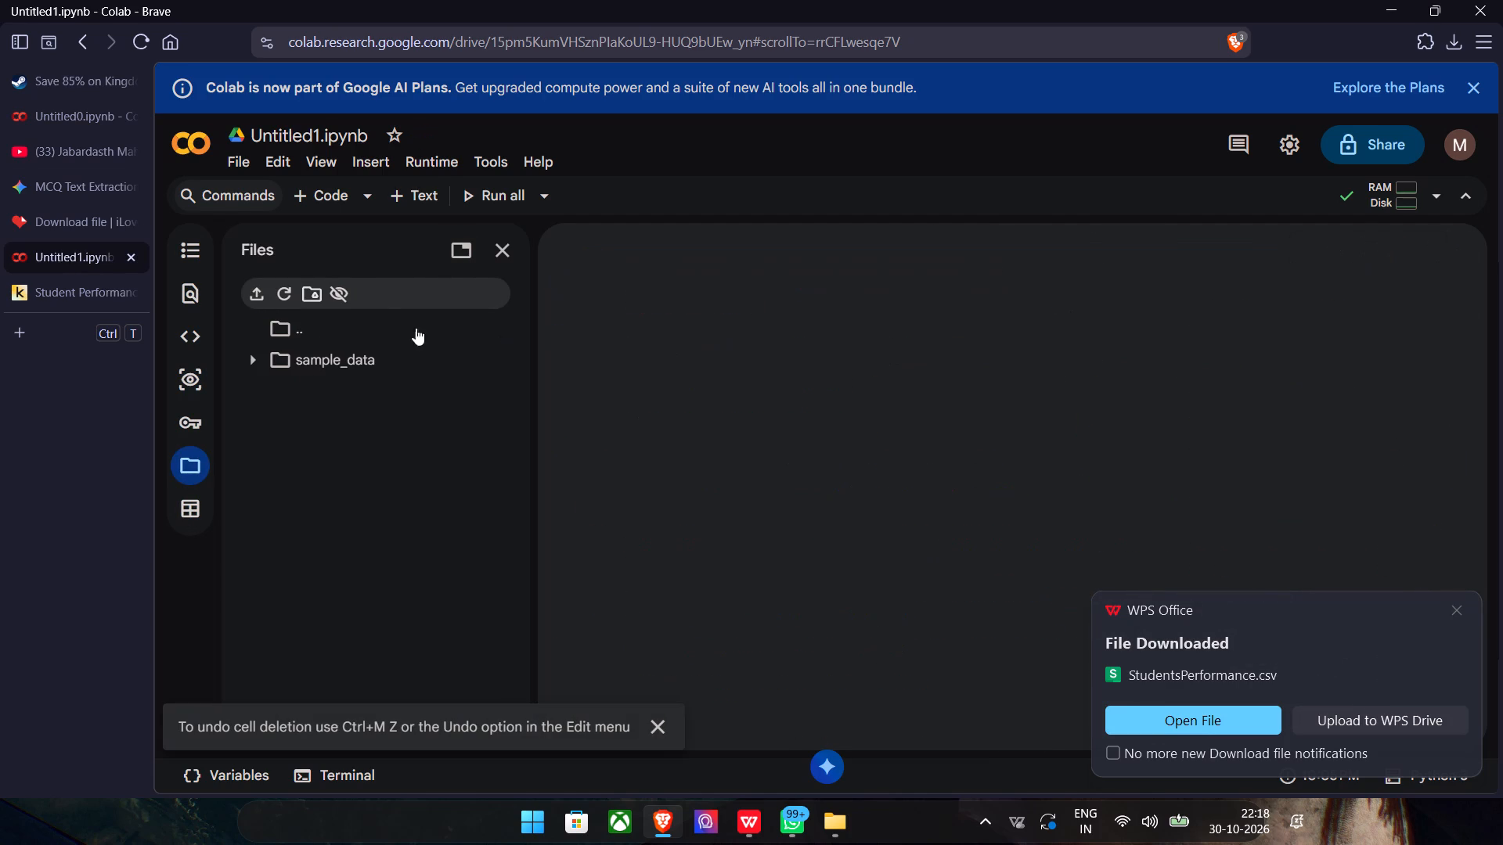
left_click(330, 193)
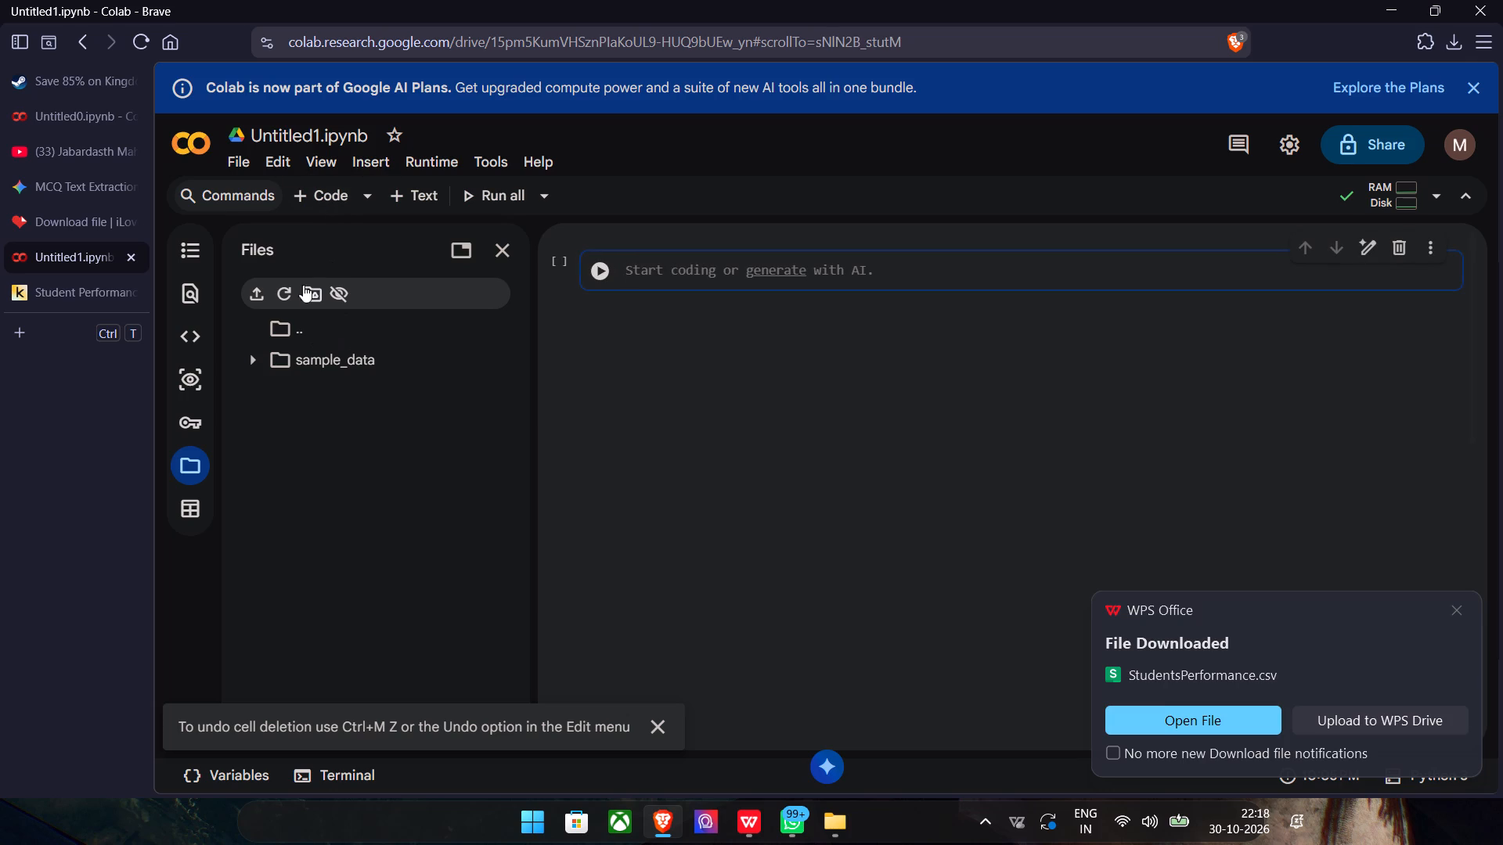
left_click(254, 295)
scroll(317, 243, "down", 6)
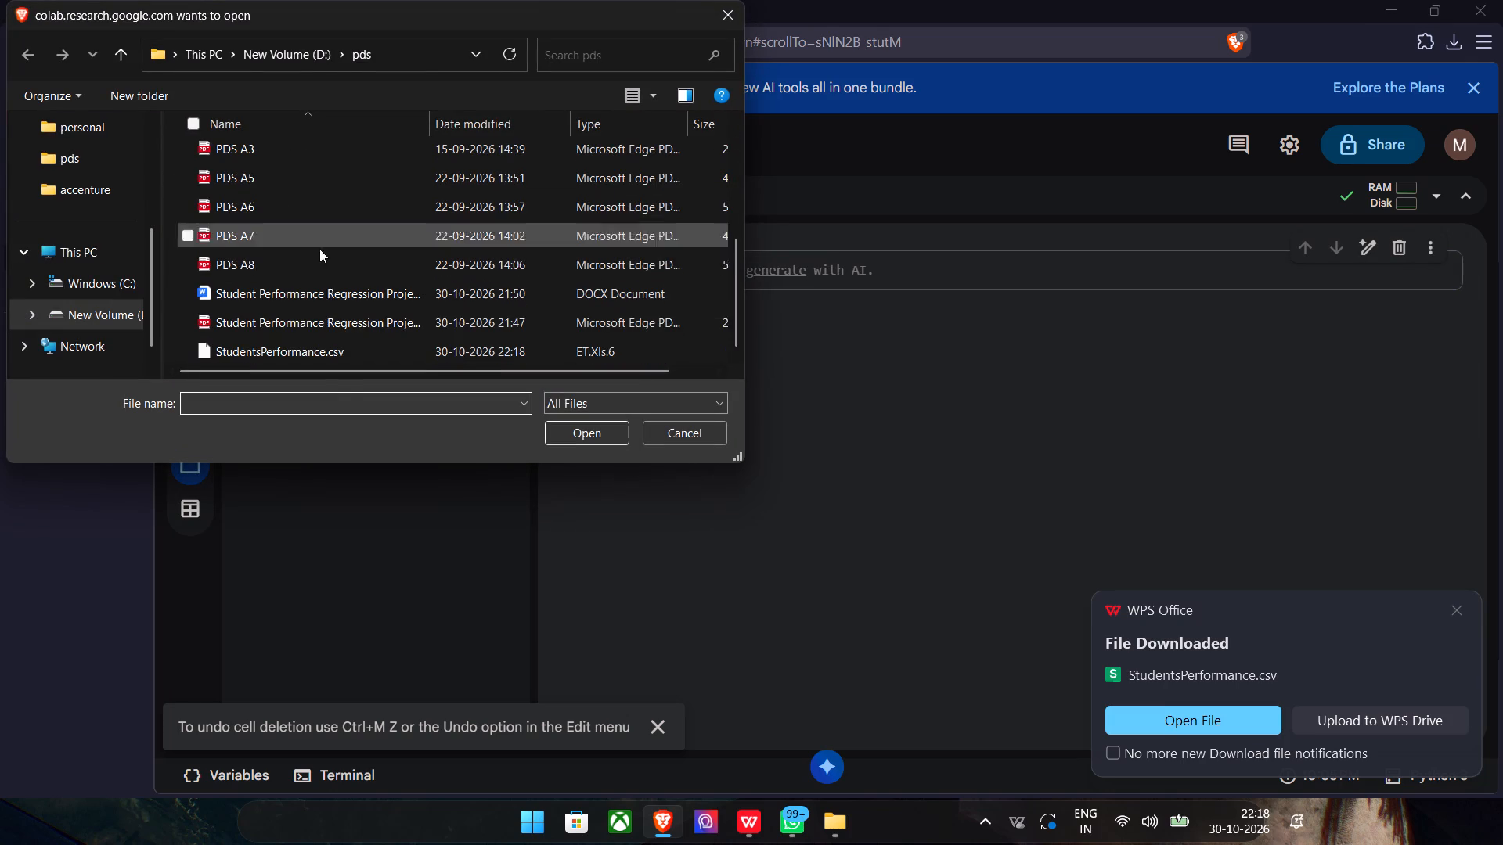
left_click(346, 353)
left_click(570, 437)
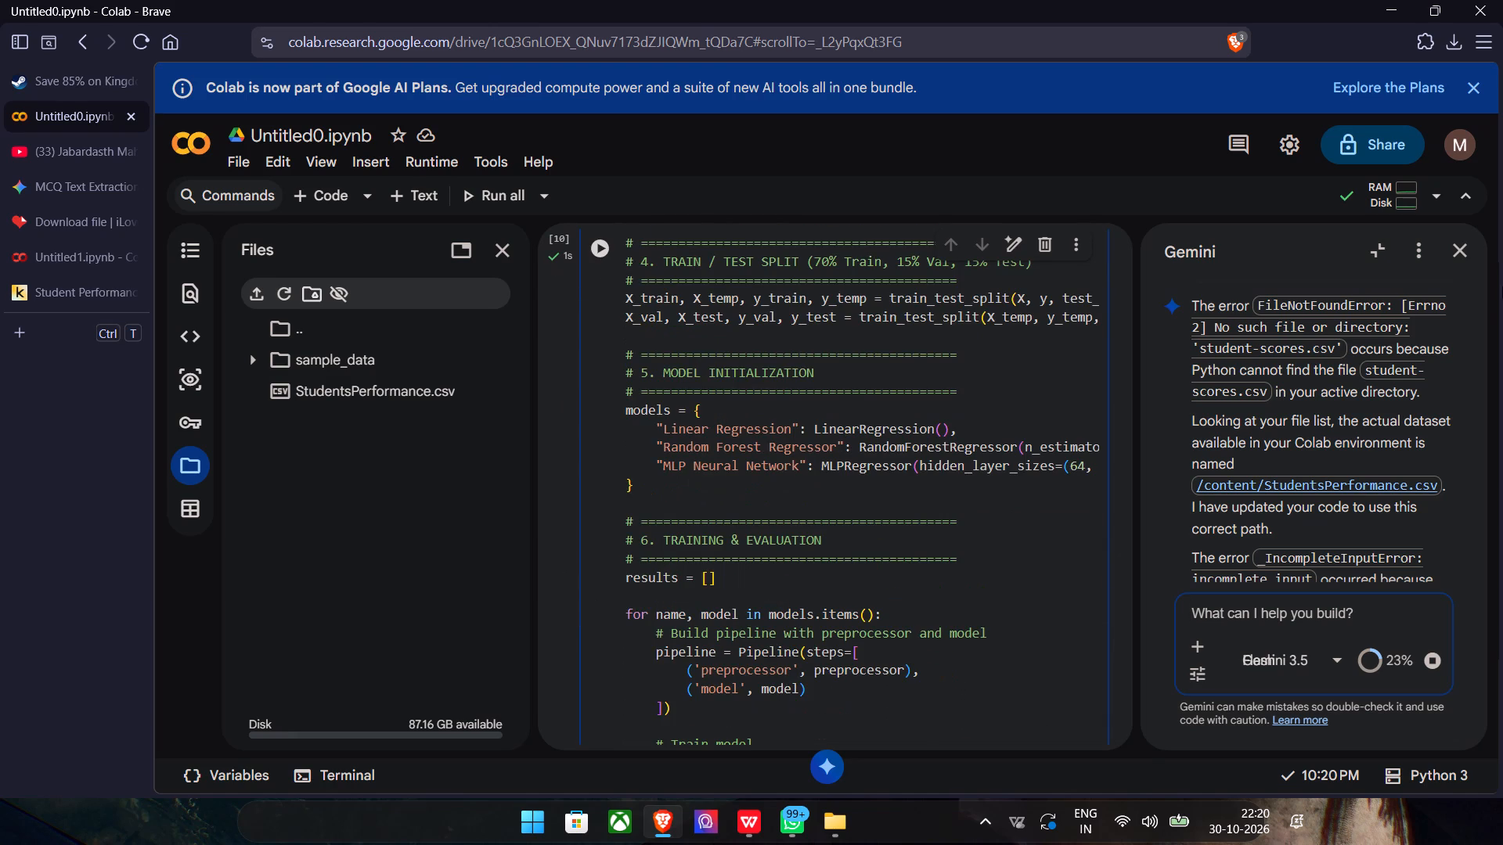
Close the Gemini pane and show the Colab notebook in full screen.
left_click(1463, 247)
left_click(1490, 53)
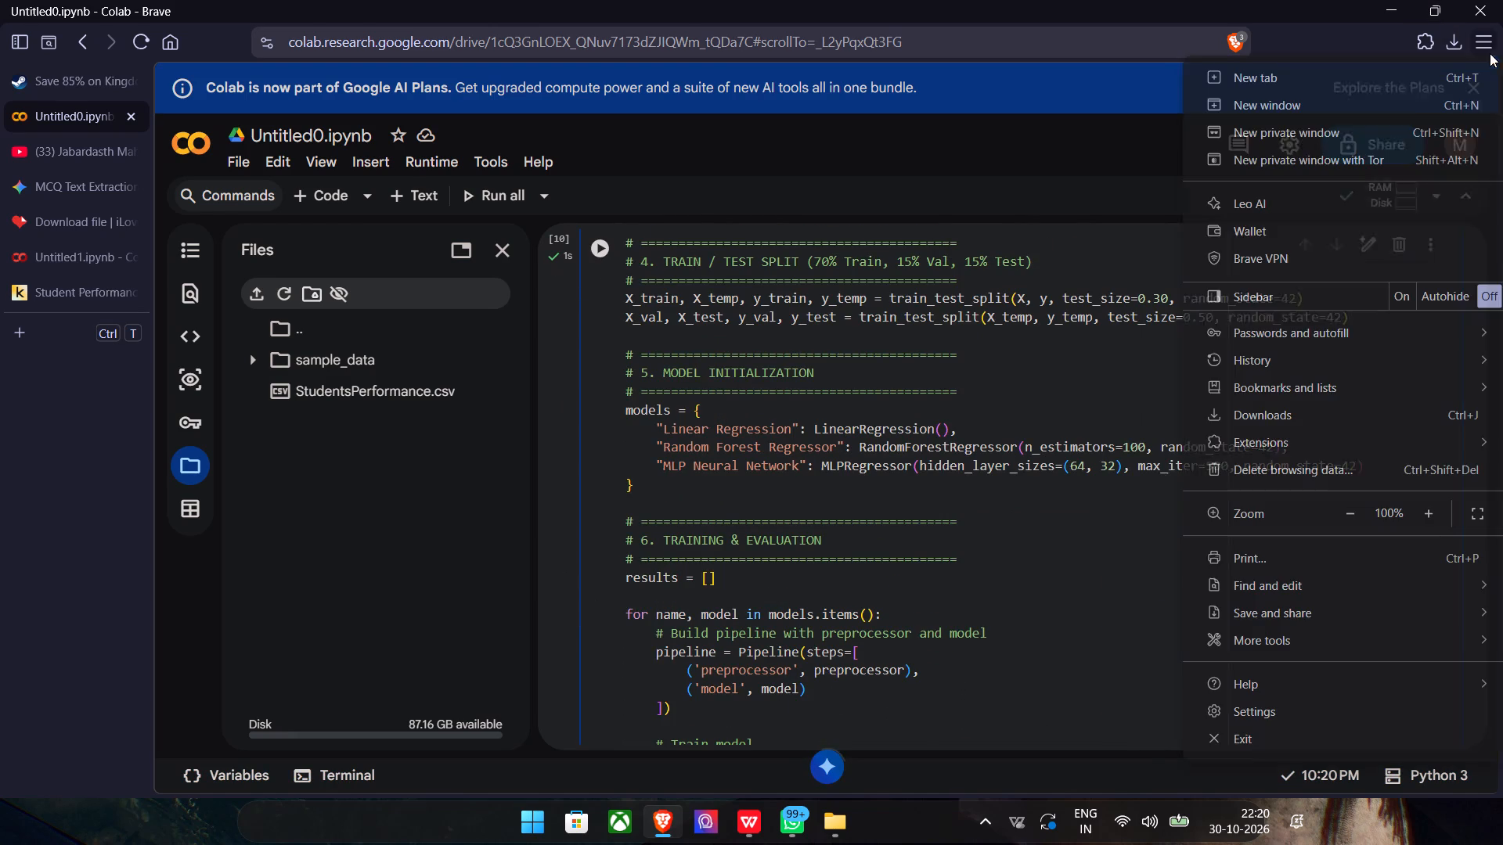
left_click(1480, 510)
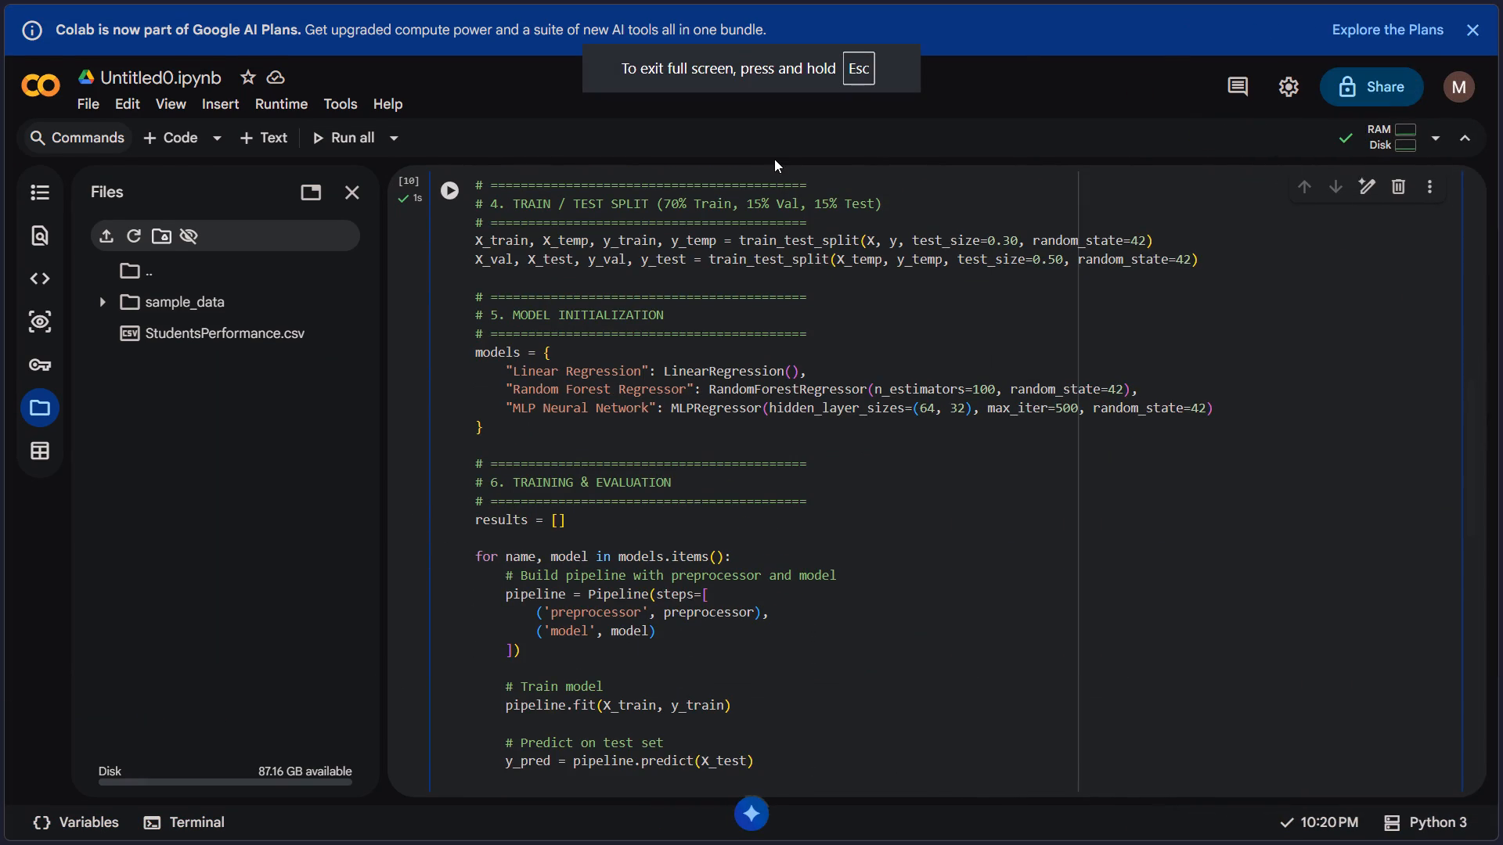
Take a screenshot of the notebook from the imports through the feature and target selection code, leaving out the blue banner.
scroll(813, 457, "up", 15)
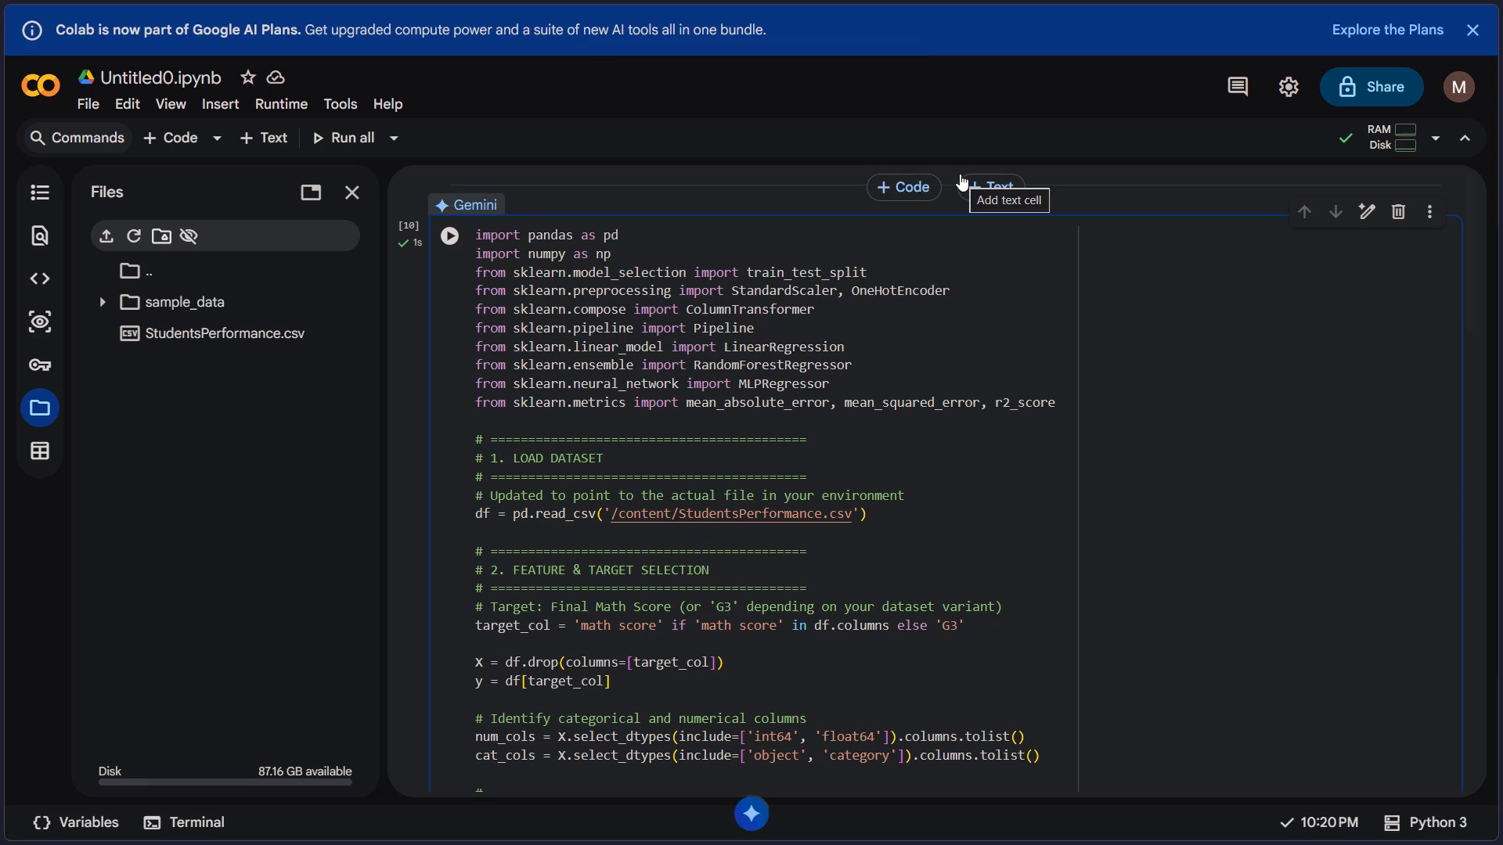
key("Print")
left_click_drag(2, 49, 1480, 832)
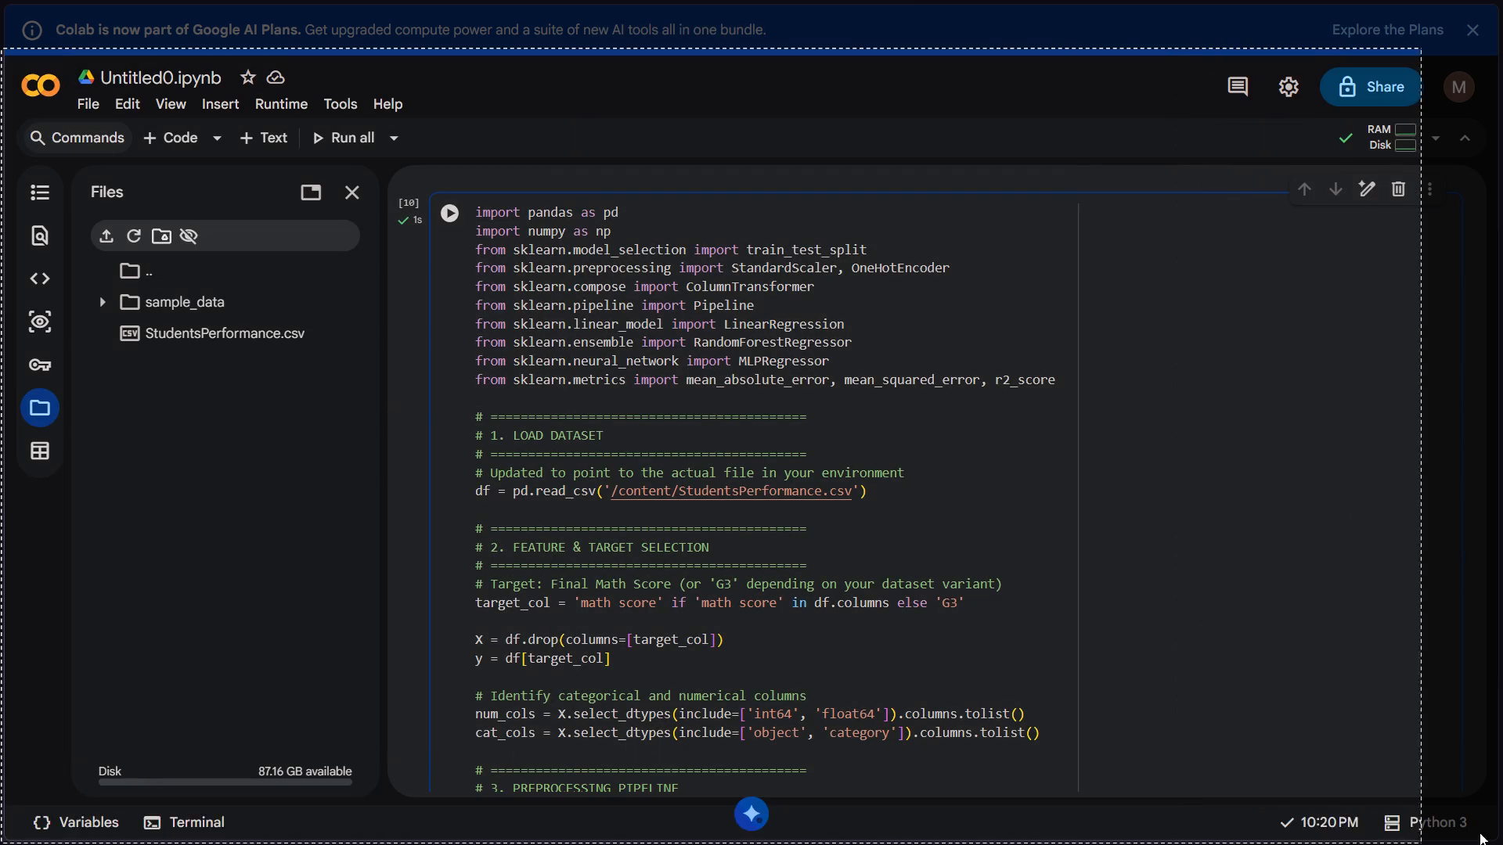
left_click_drag(1480, 832, 1495, 804)
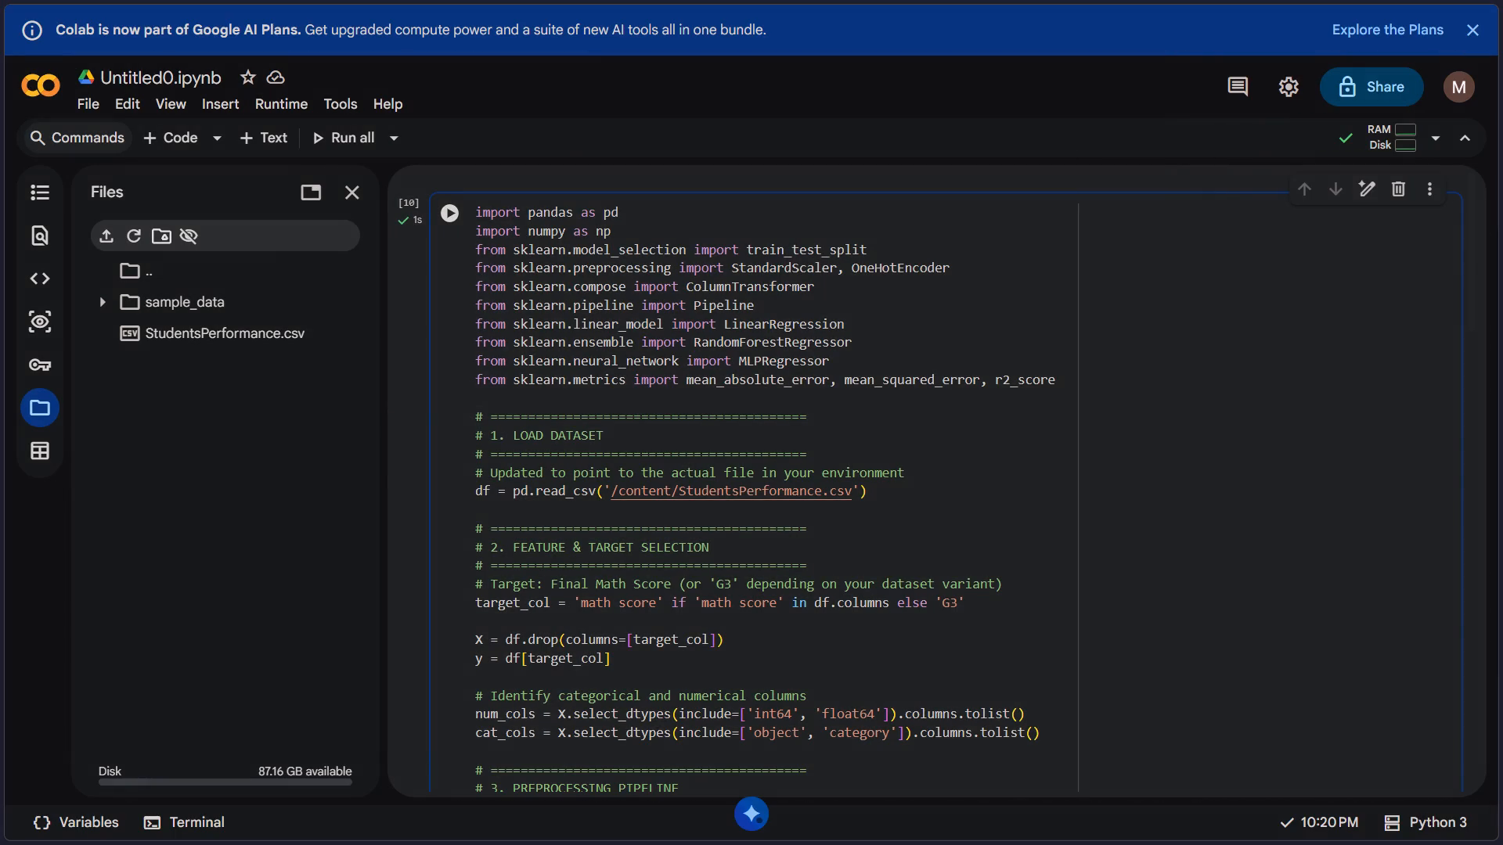
Take a screenshot of the notebook showing the code from the preprocessing pipeline to the start of training and evaluation.
scroll(654, 523, "down", 6)
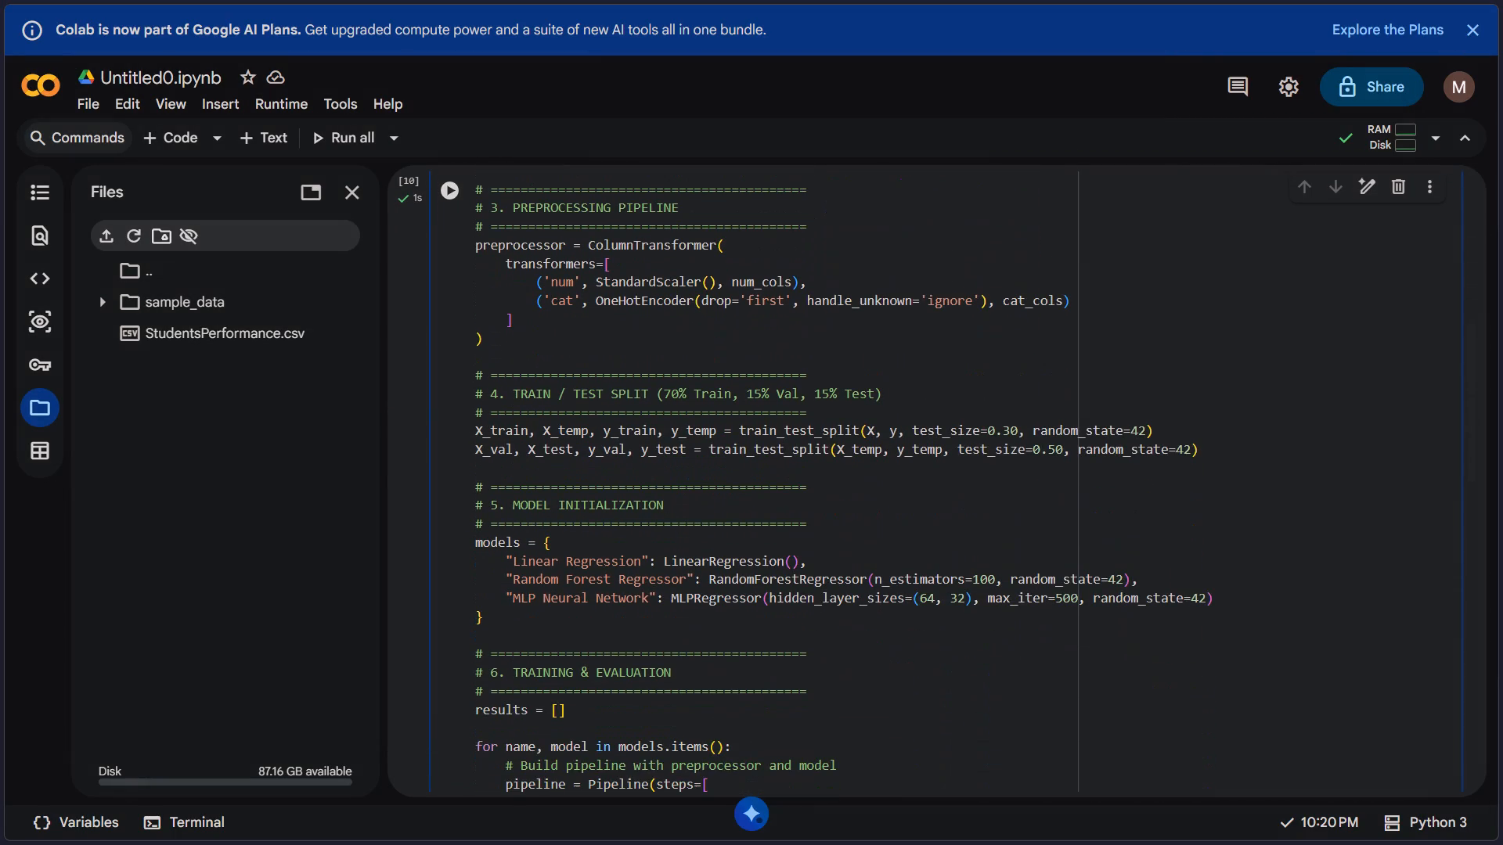
key("Print")
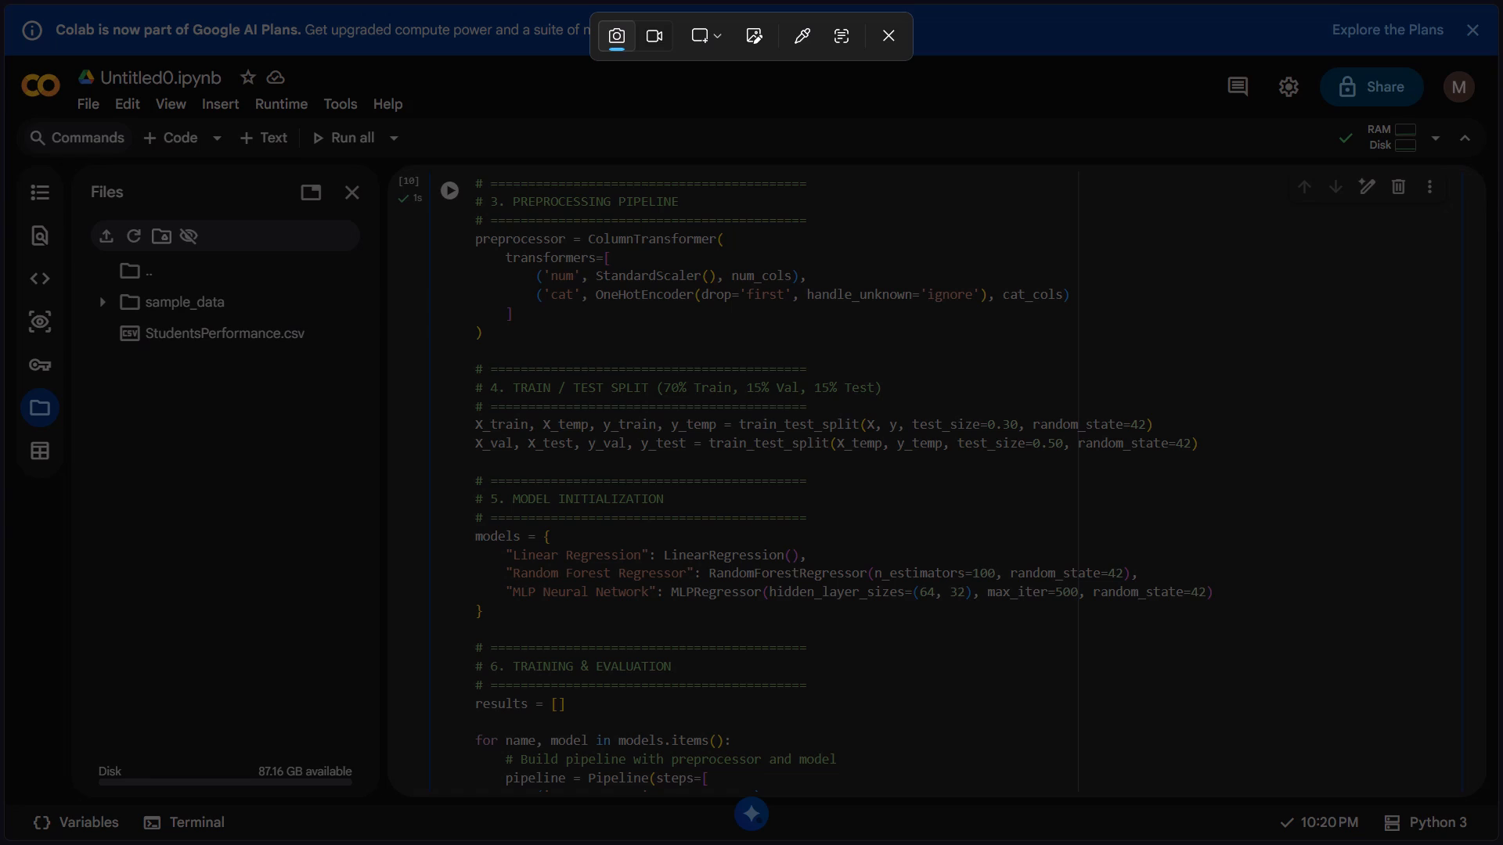
left_click_drag(0, 52, 1502, 808)
Take a screenshot of the notebook showing the full training and evaluation code, without the browser's tab sidebar.
scroll(852, 573, "down", 2)
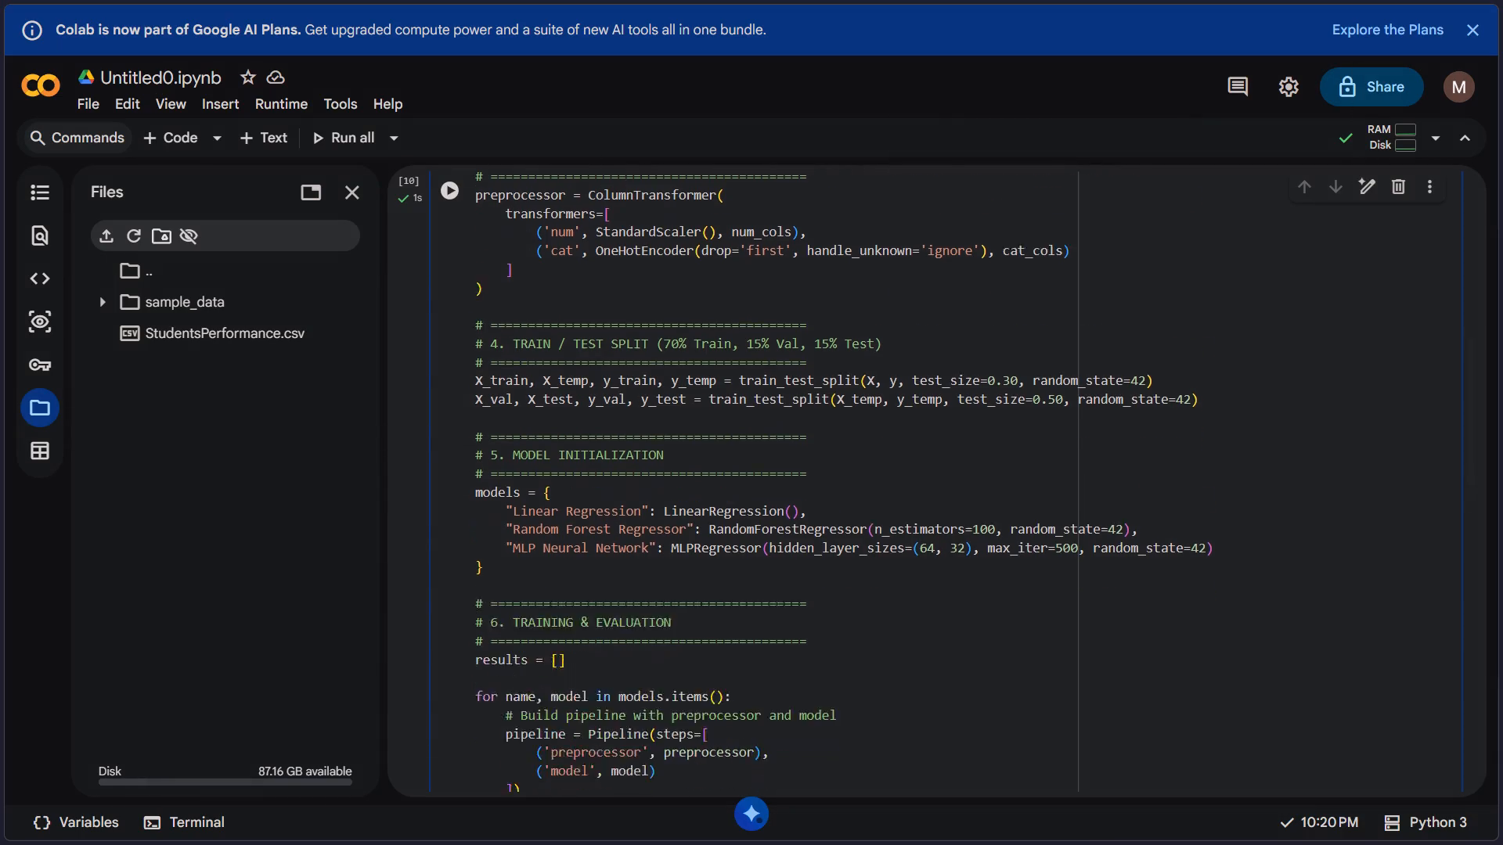
scroll(852, 573, "down", 4)
scroll(852, 573, "up", 1)
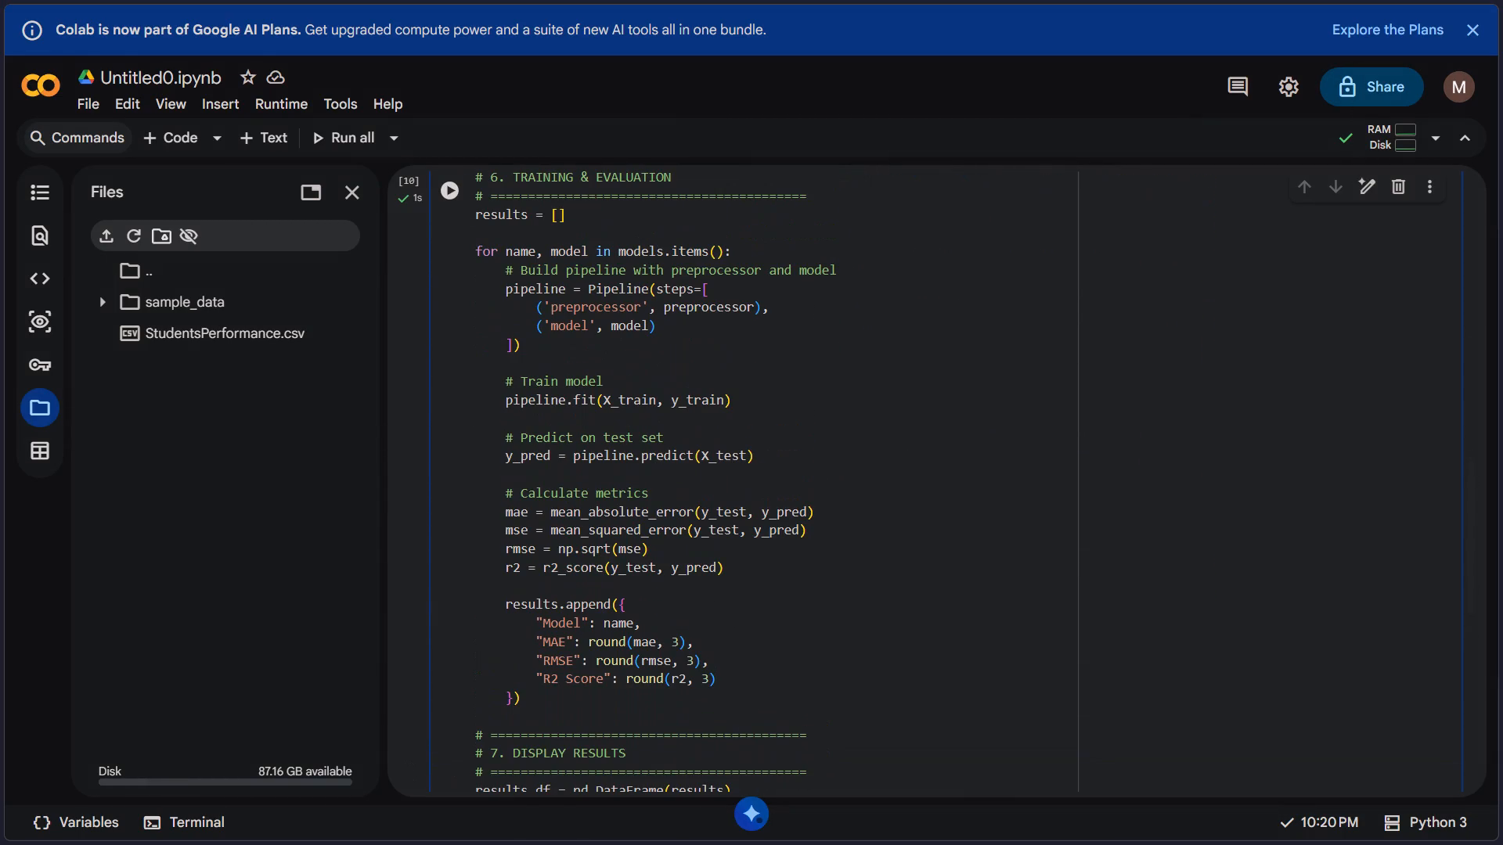
key("Print")
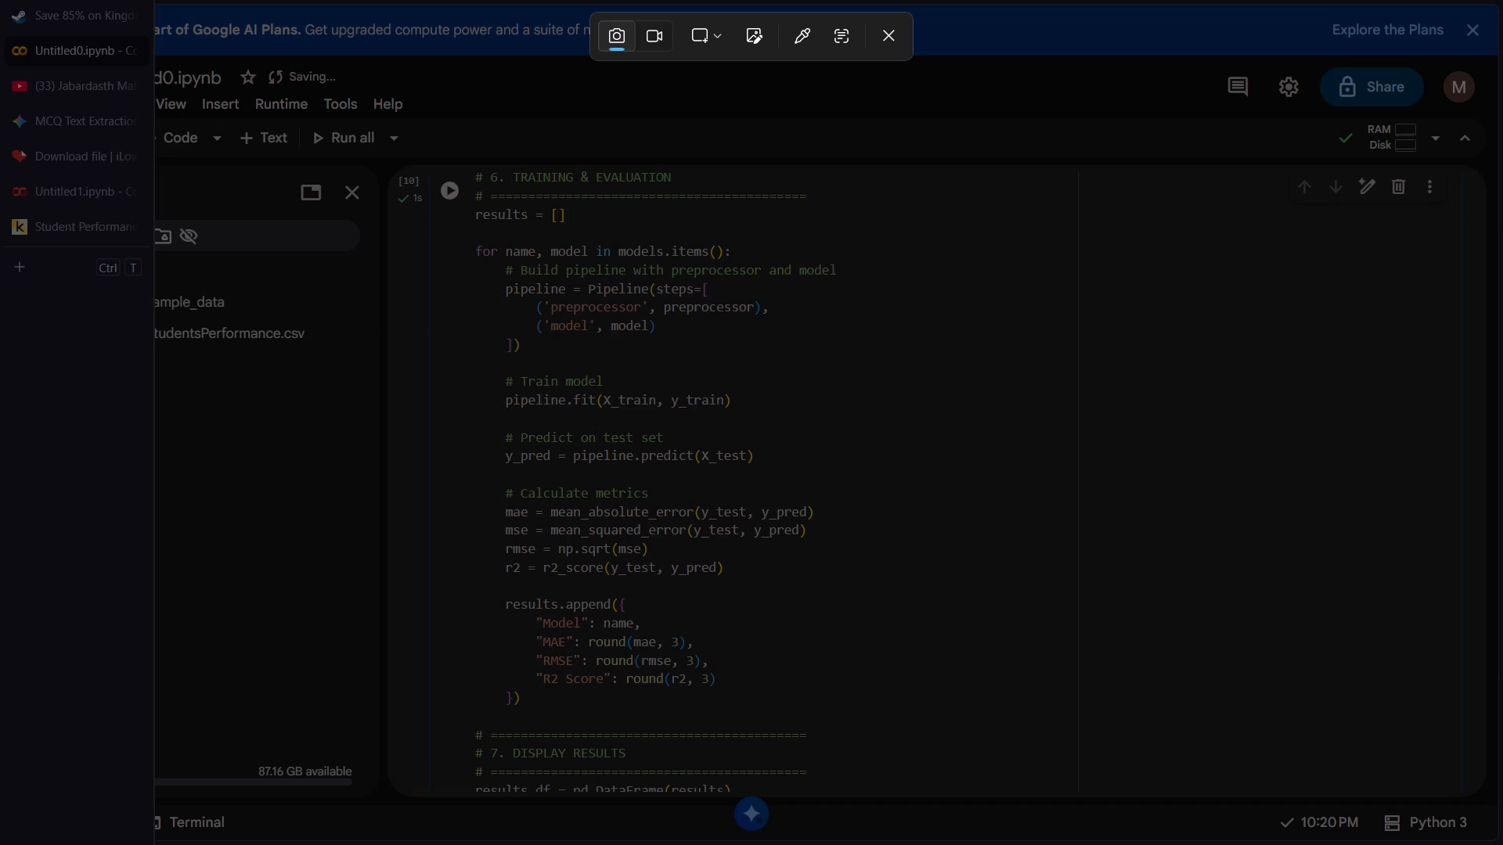
left_click(892, 38)
key("Print")
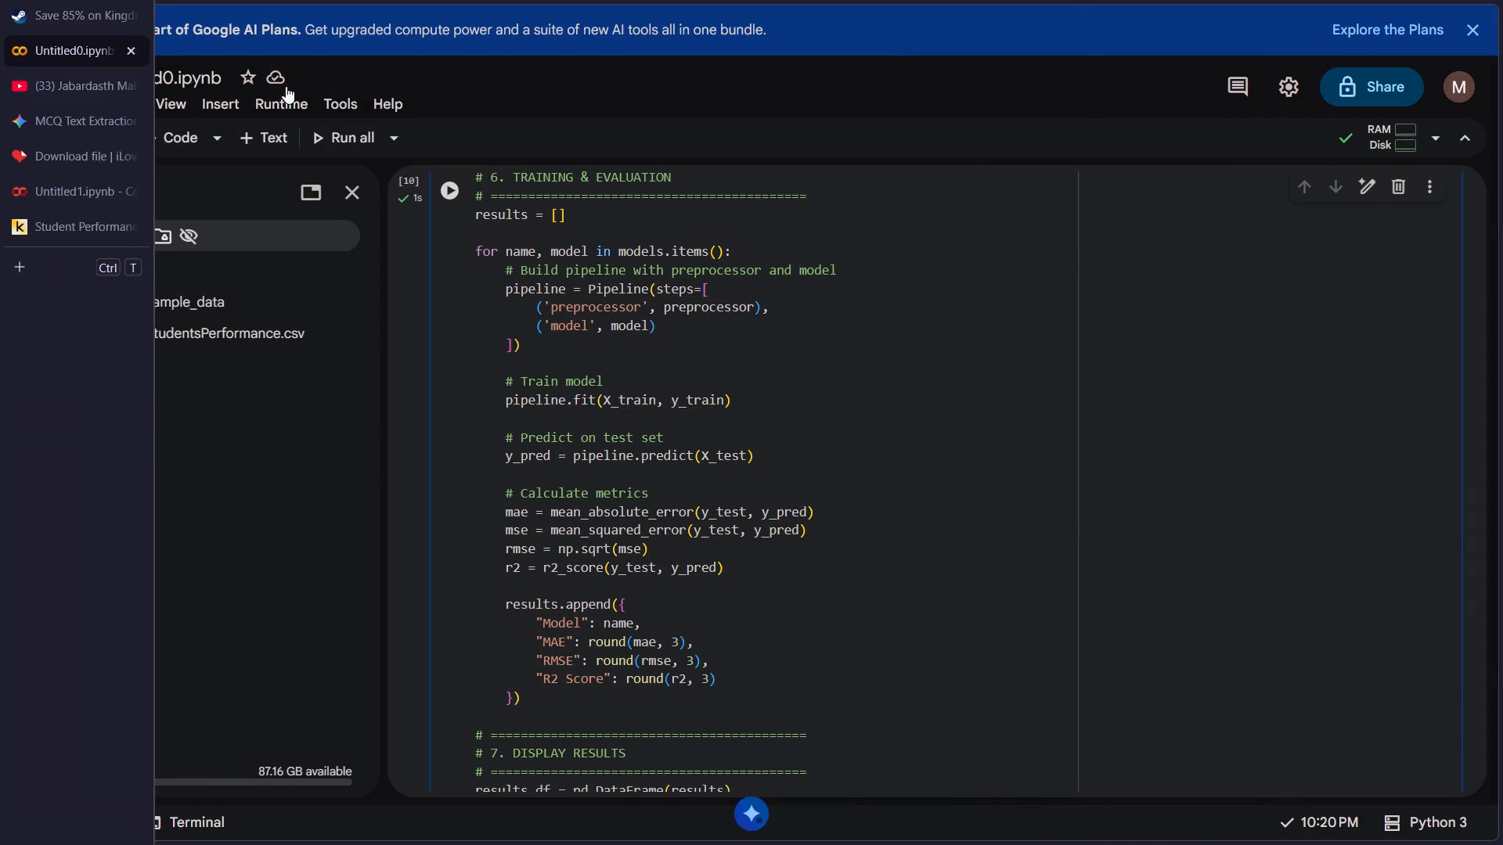
left_click(888, 34)
key("Print")
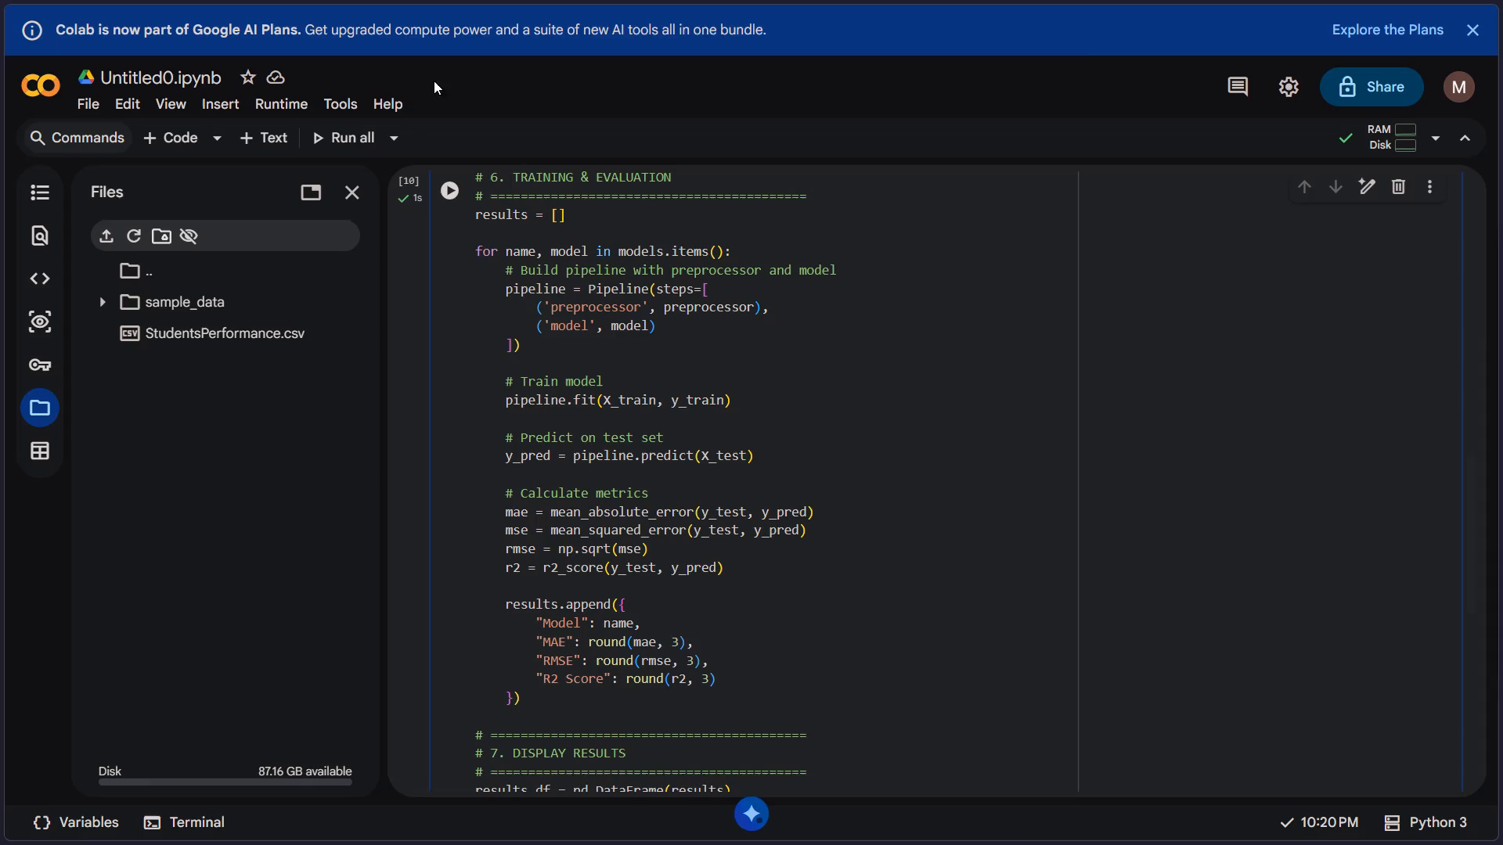
left_click_drag(0, 55, 1502, 797)
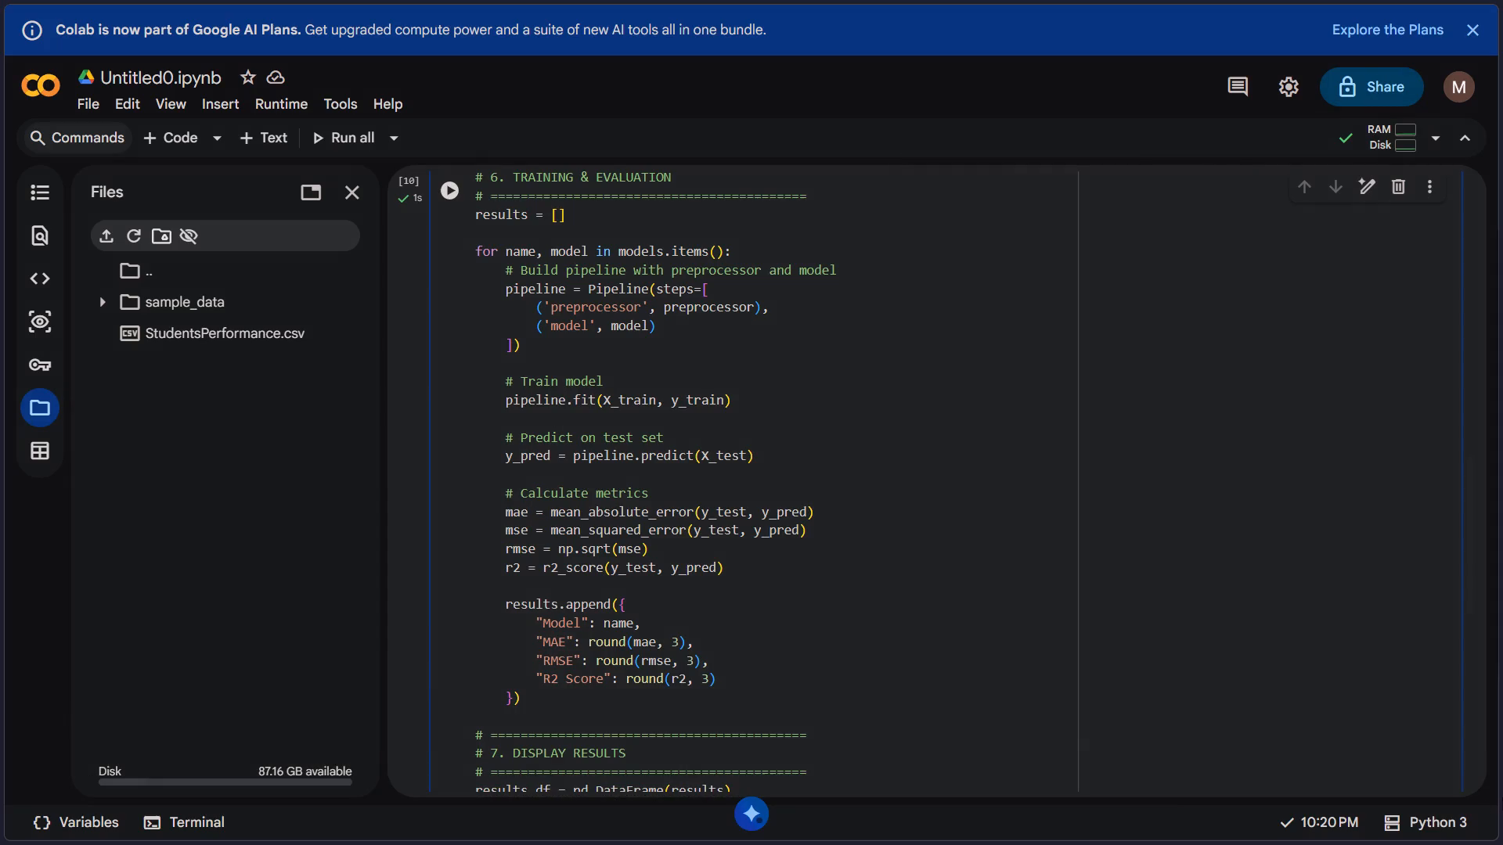
Take a screenshot of the notebook showing the display results code and the model performance comparison output.
scroll(745, 671, "down", 4)
key("Print")
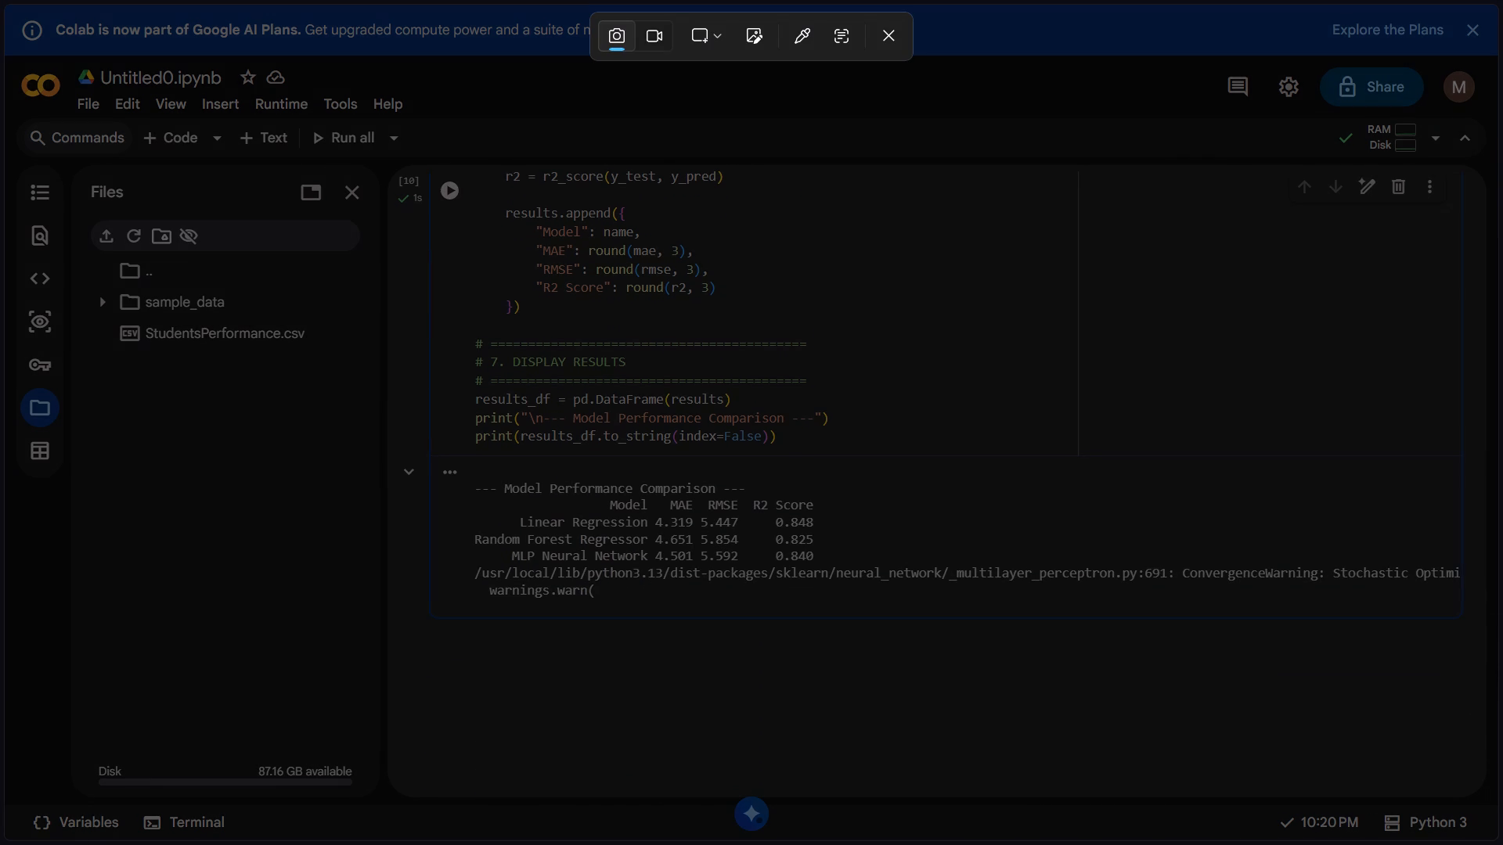
left_click_drag(18, 69, 1502, 781)
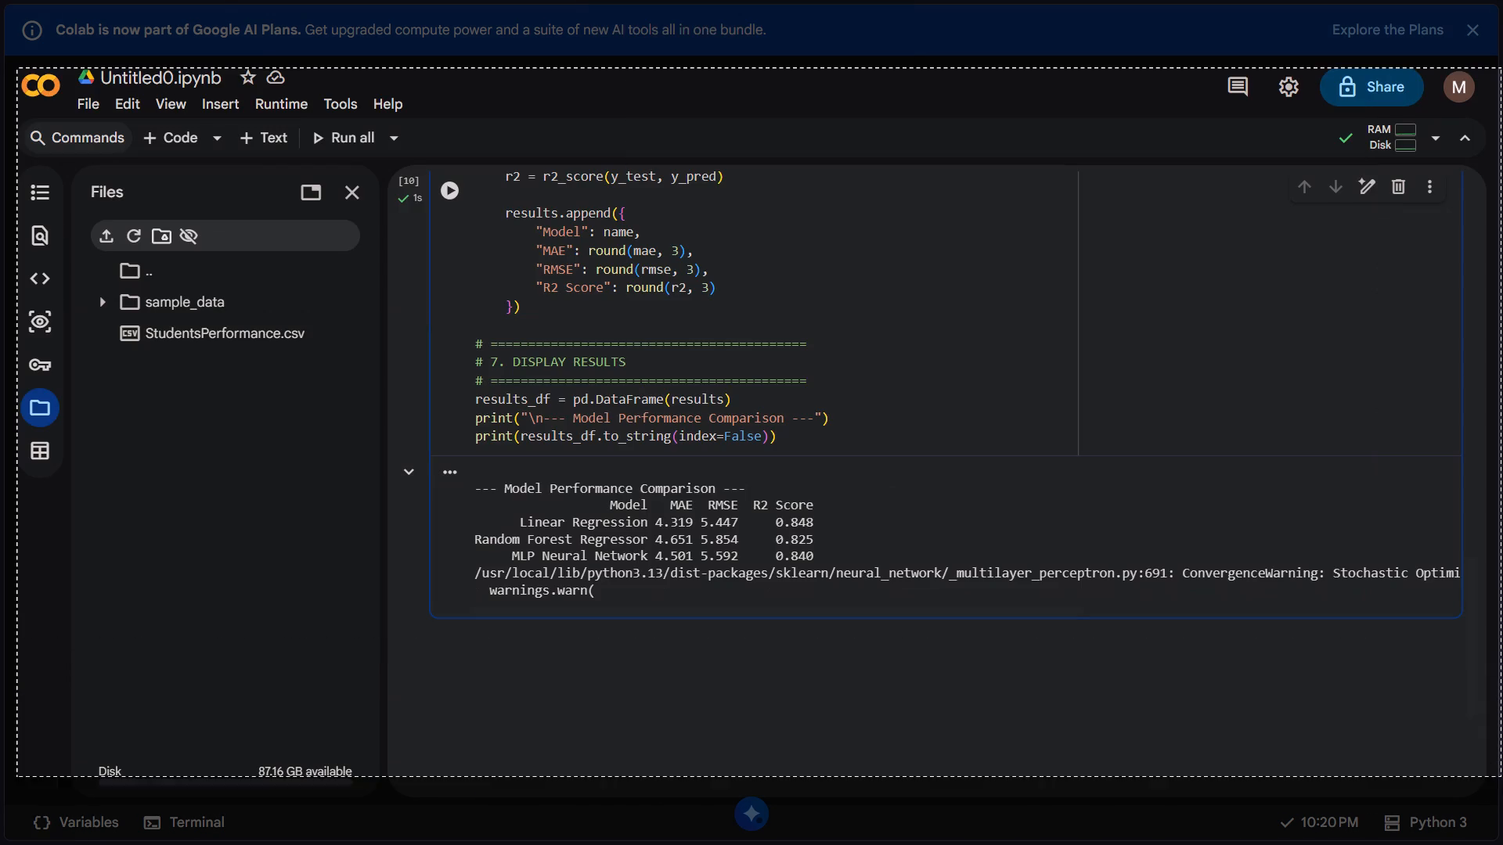
left_click_drag(1502, 781, 1502, 786)
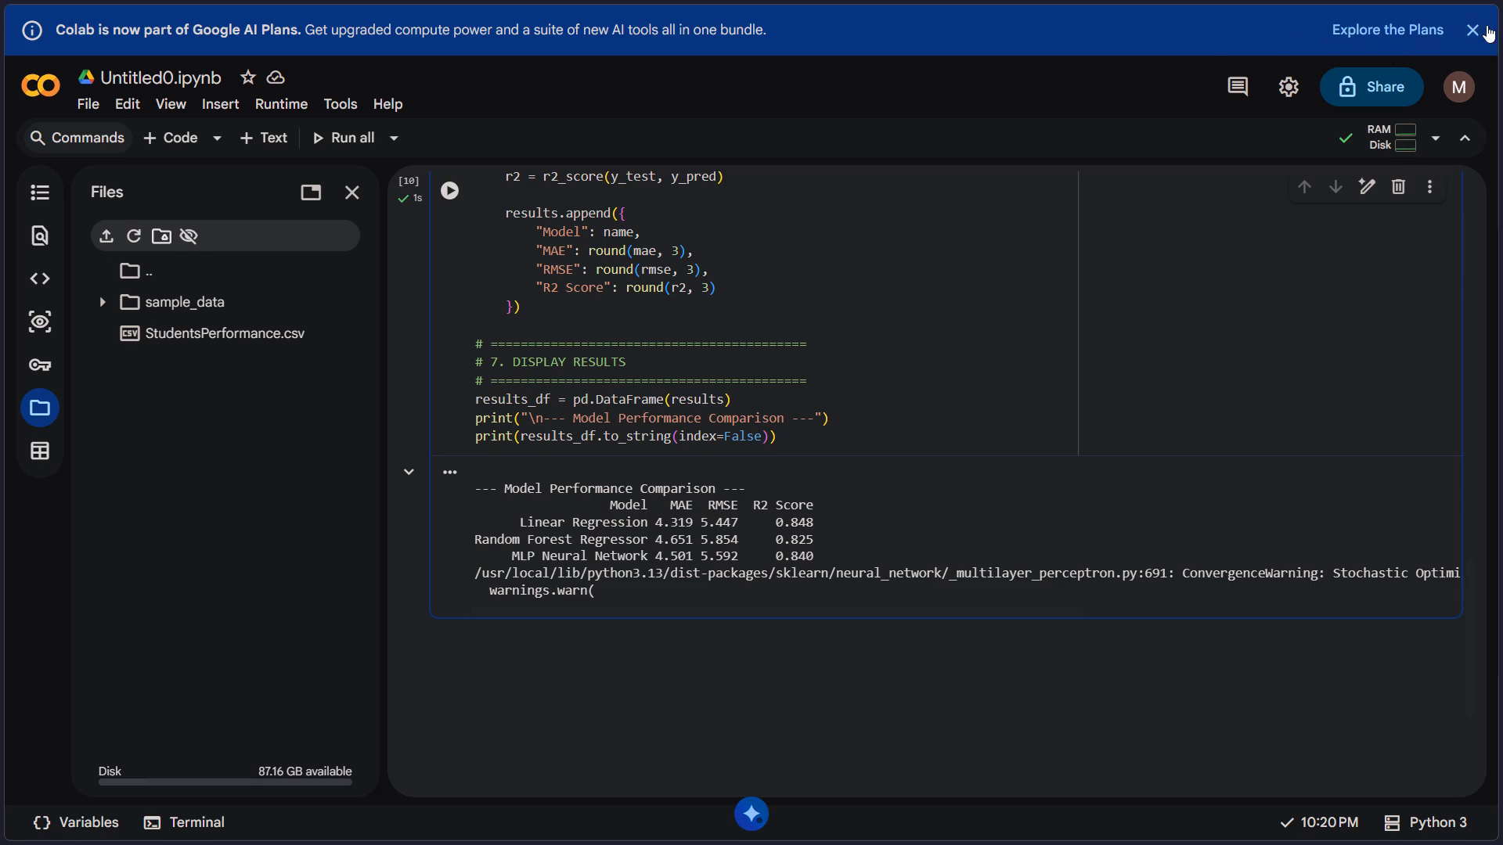
Switch to the report in WPS Office and add an empty line after the heading "15. SCREENSHOTS / OUTPUT SUMMARY".
left_click(761, 75)
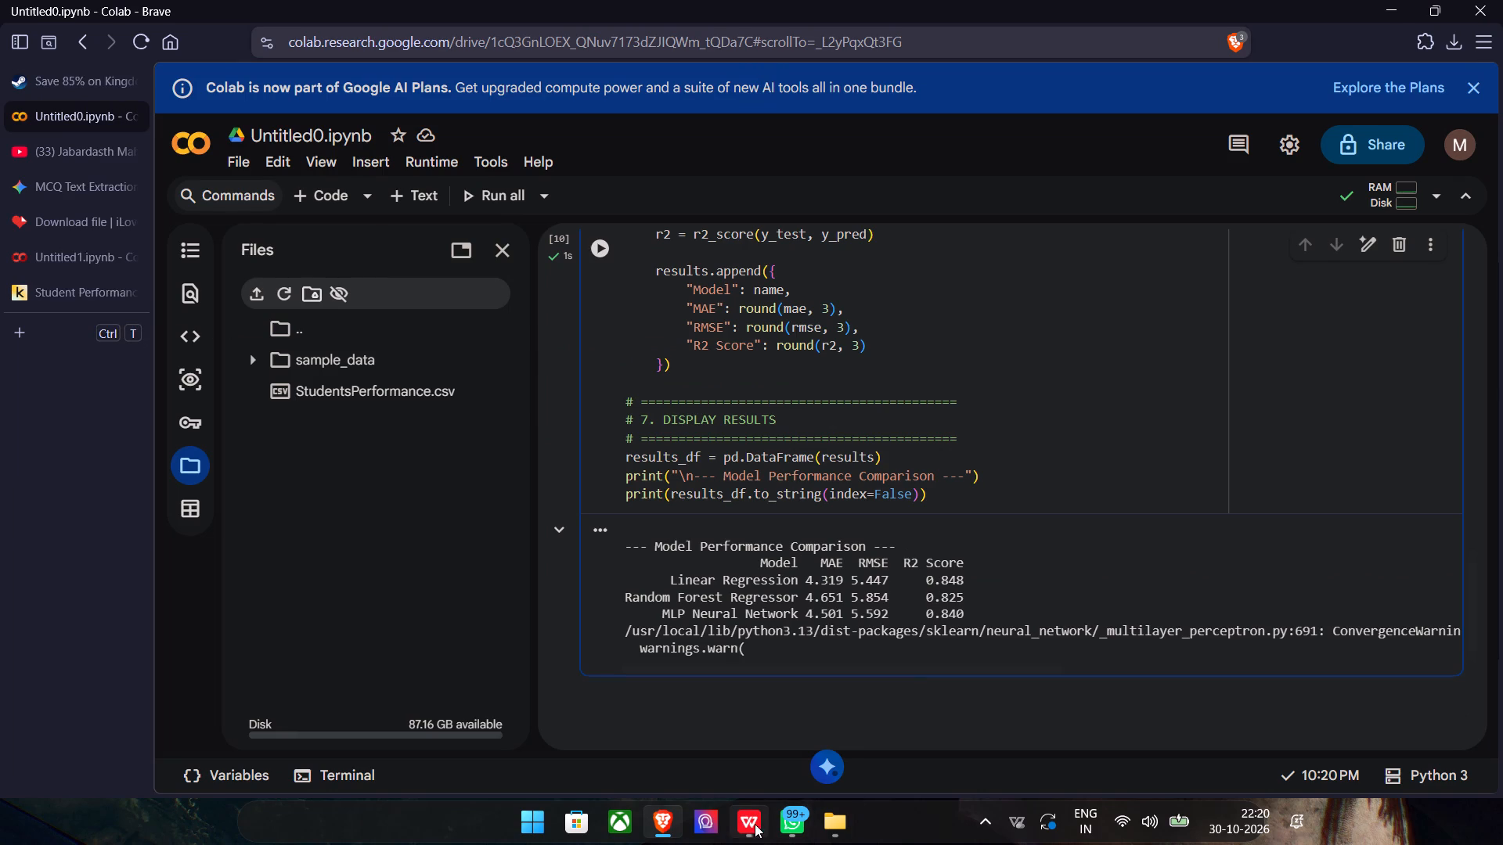
left_click(752, 825)
scroll(727, 548, "down", 2)
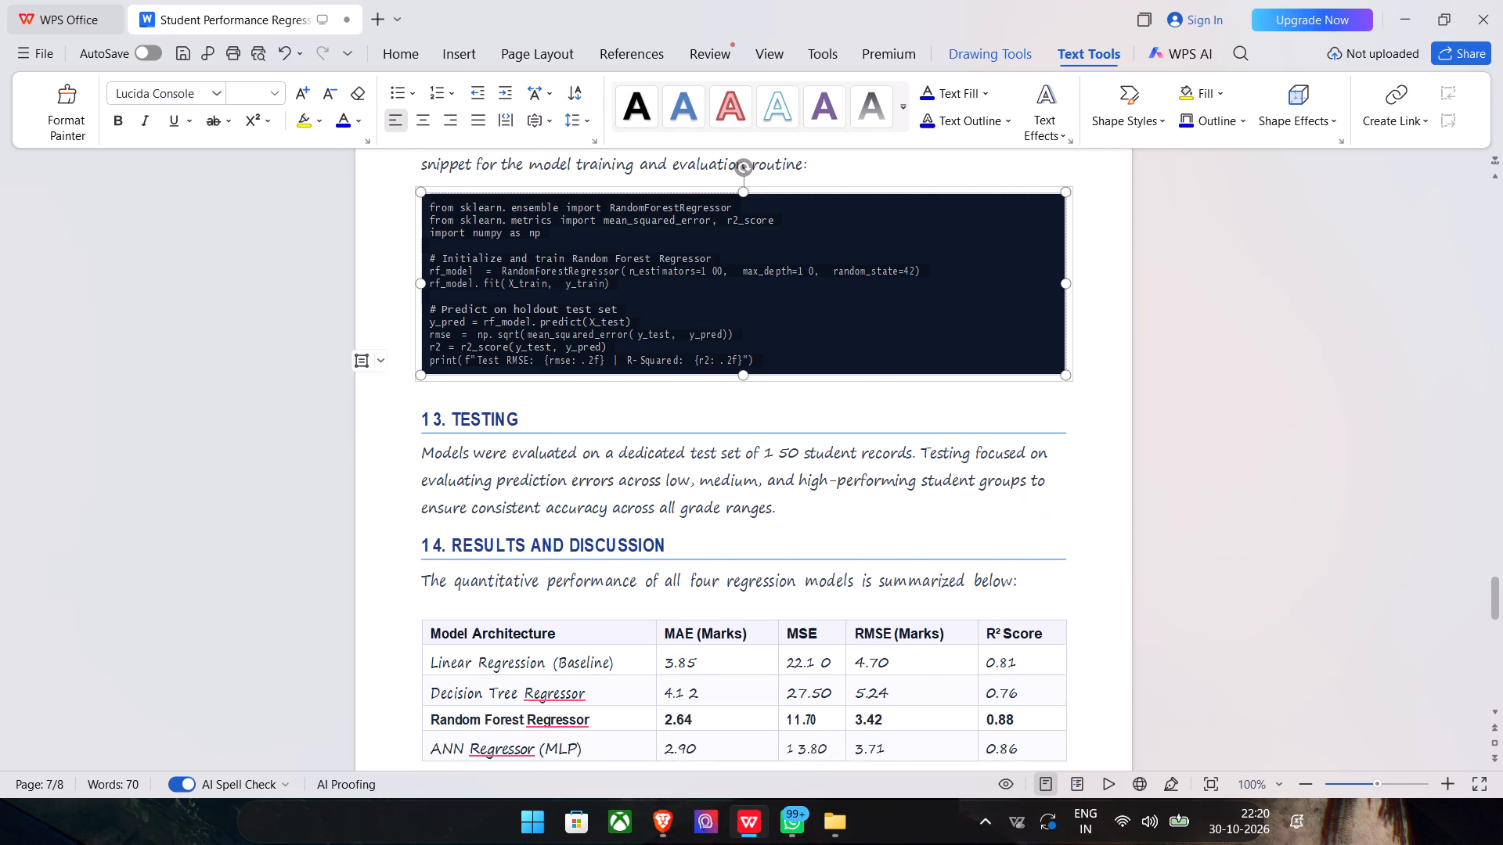
scroll(647, 503, "down", 3)
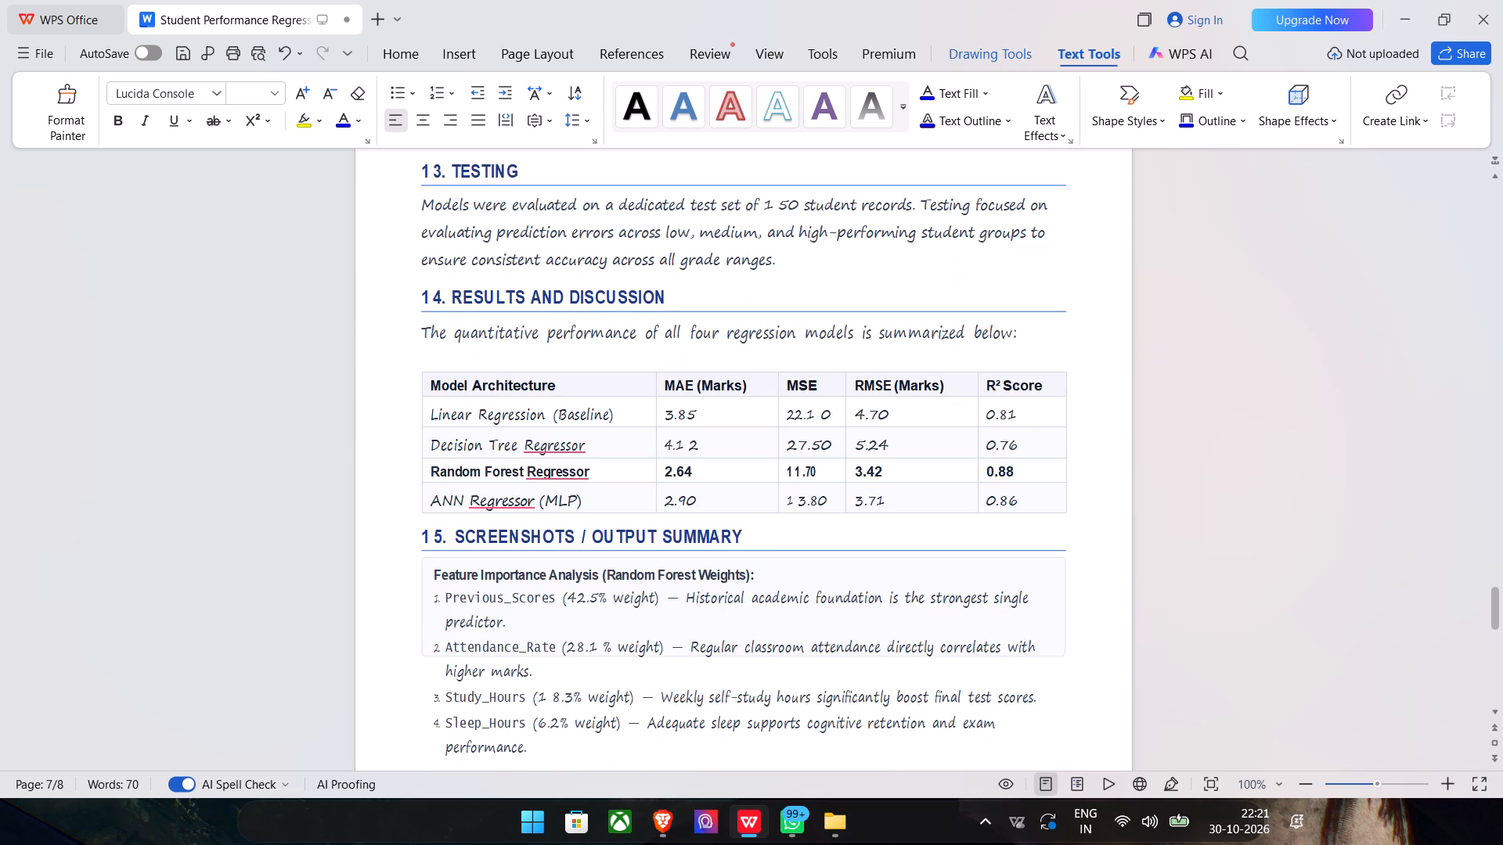
left_click(1043, 538)
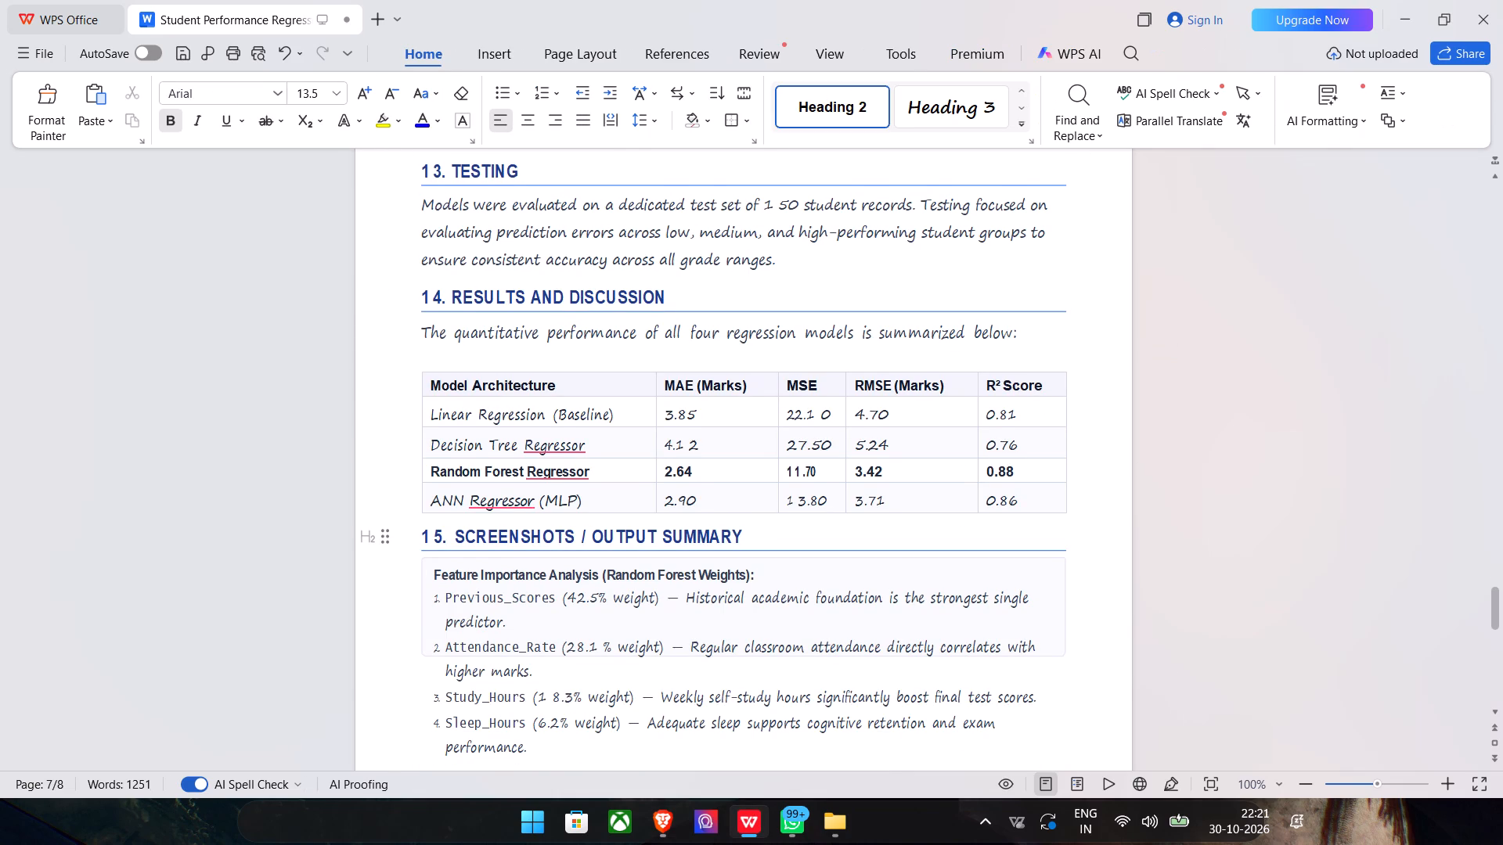
key("Return")
scroll(975, 609, "down", 4)
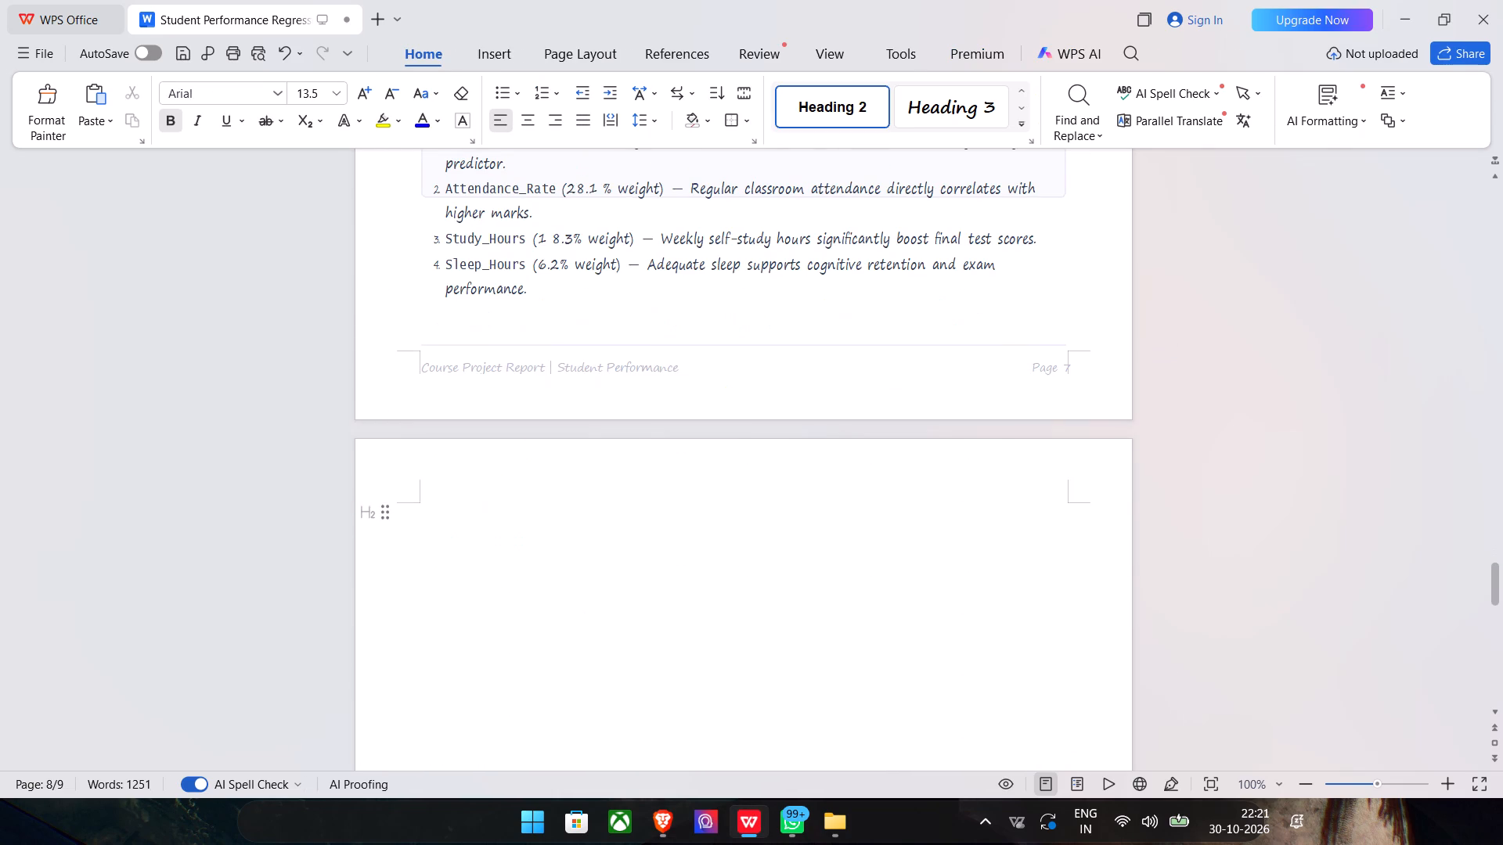
scroll(695, 426, "down", 17)
scroll(1166, 534, "up", 11)
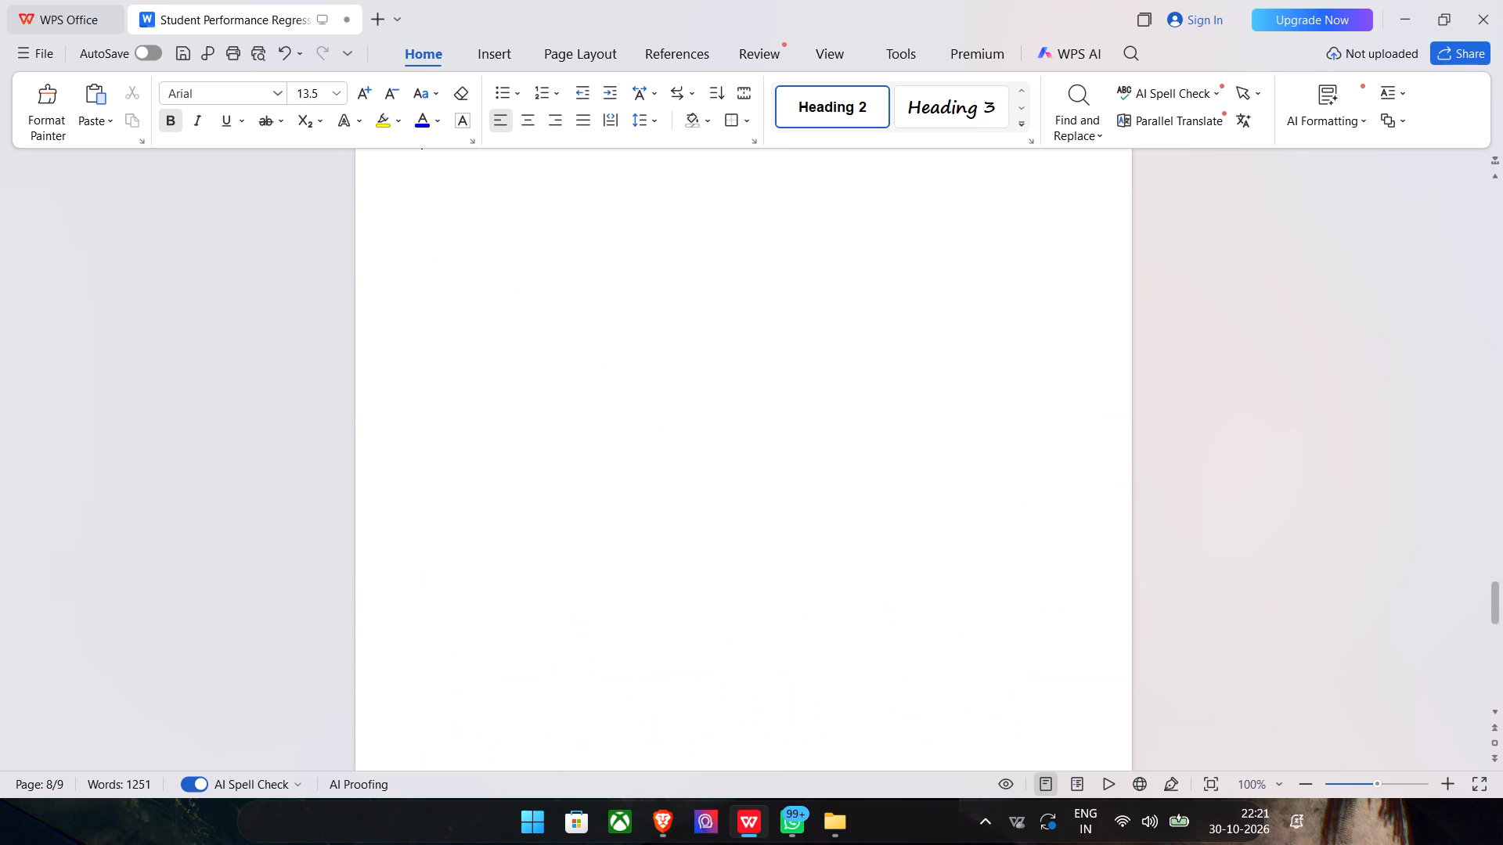
scroll(687, 334, "up", 9)
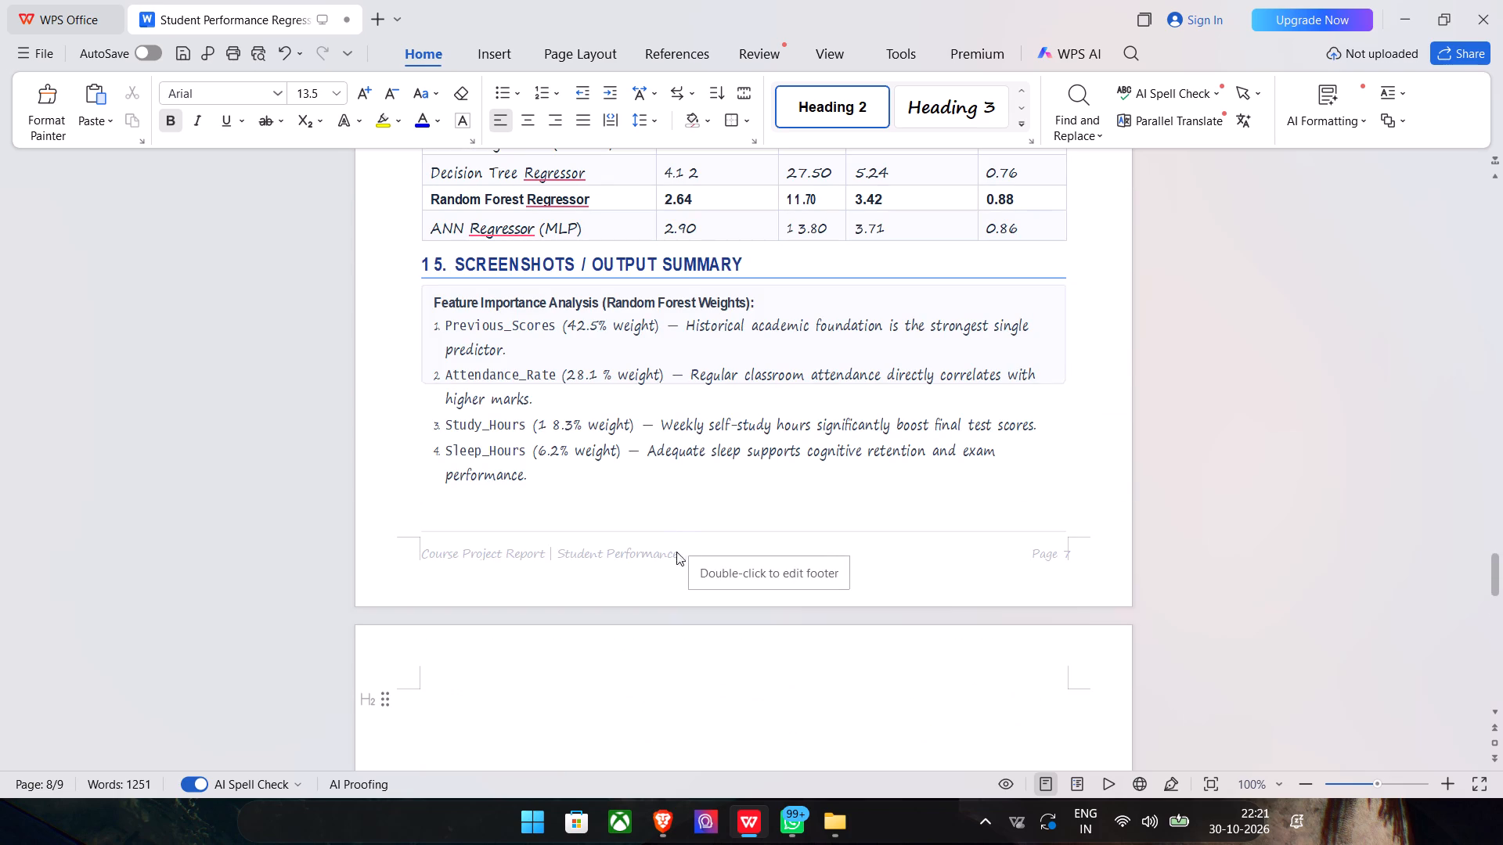
right_click(521, 829)
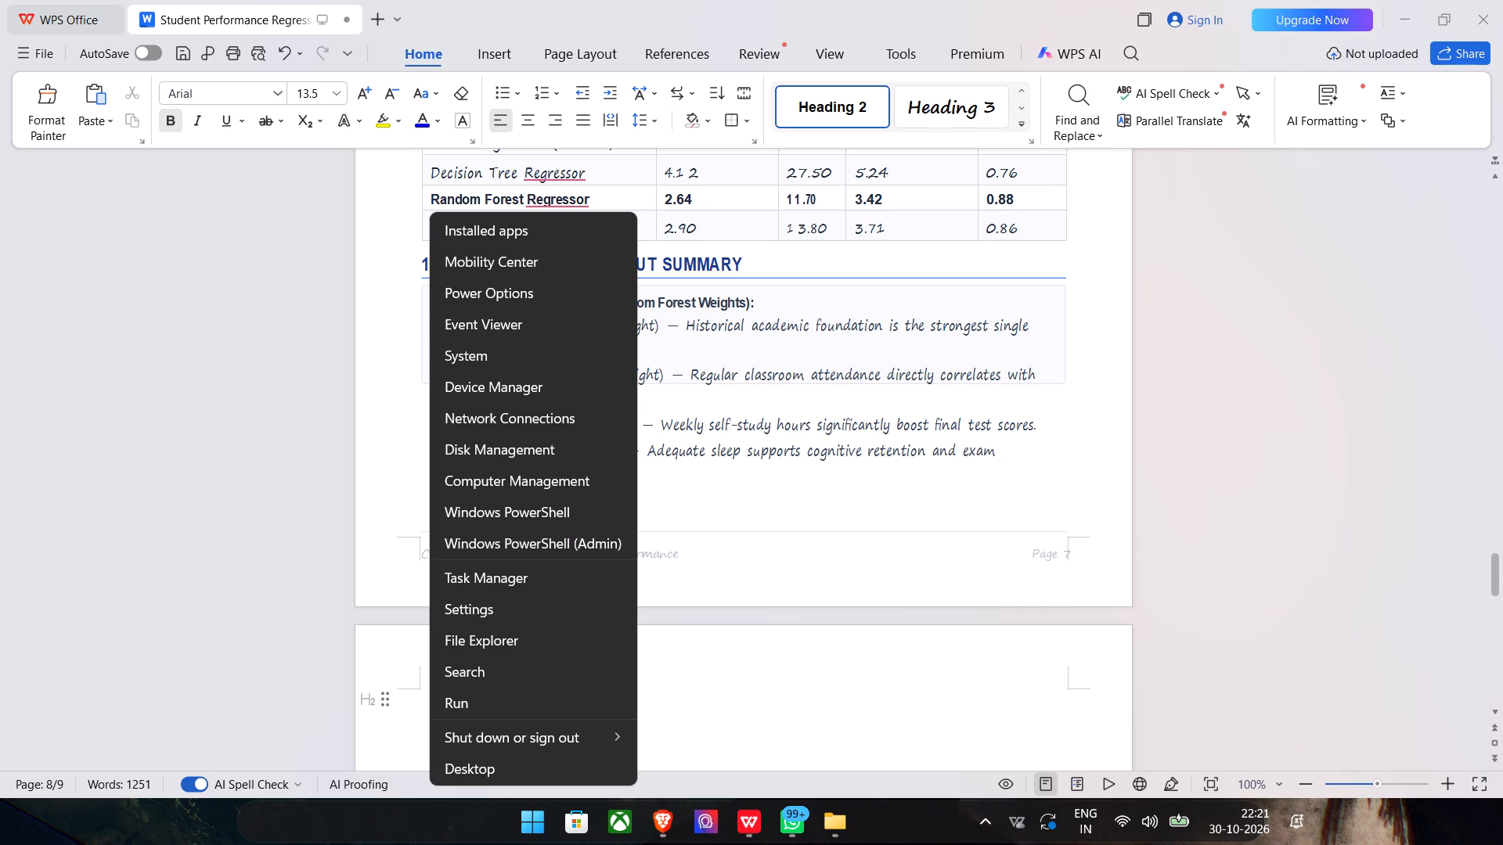
left_click(966, 458)
left_click(483, 679)
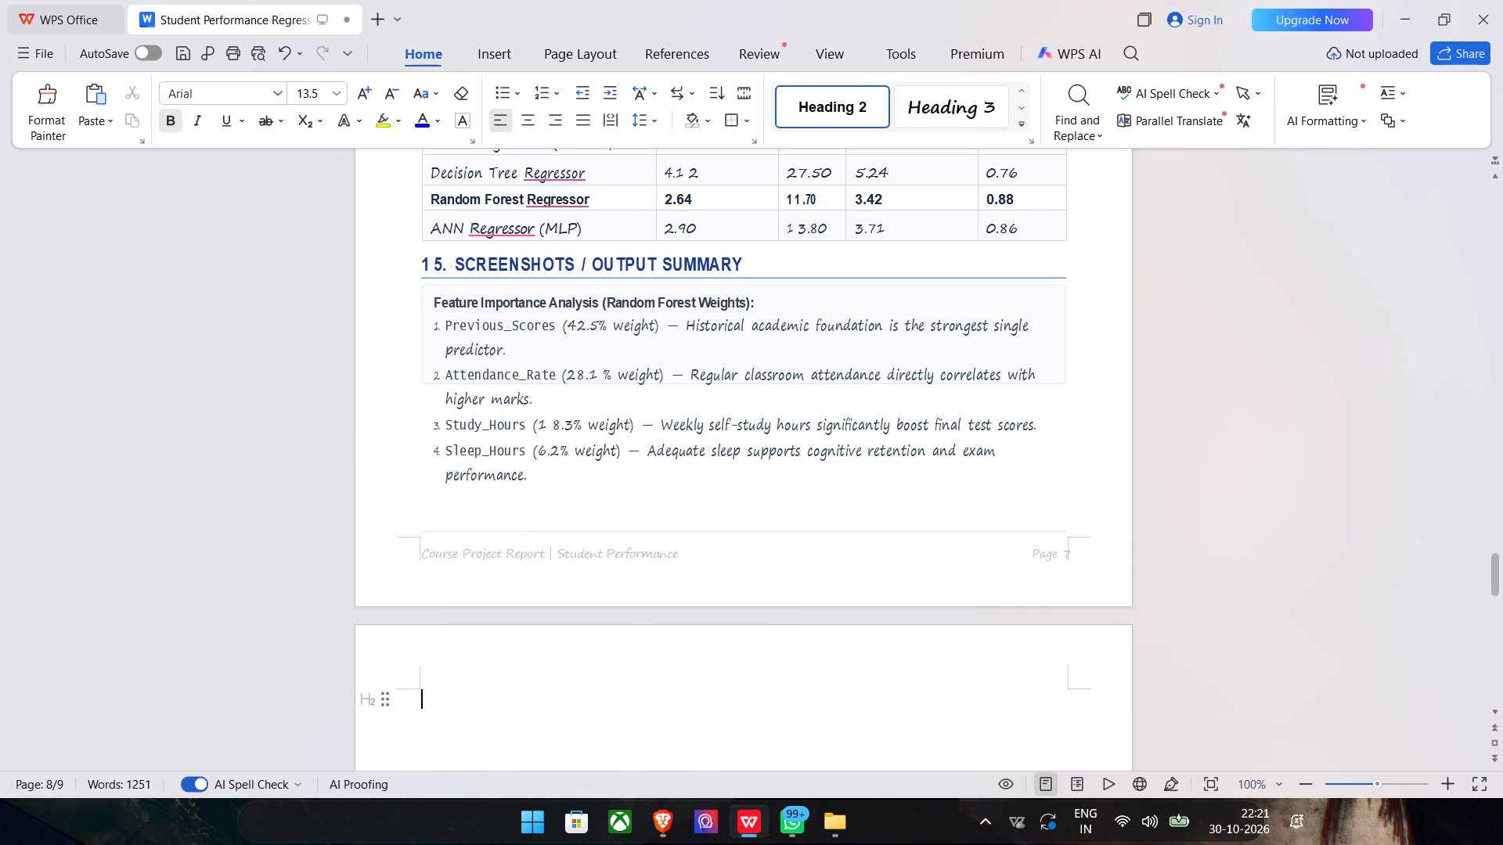
Delete the Feature Importance Analysis title and its numbered list from the text box under section 15.
left_click_drag(557, 480, 431, 309)
scroll(554, 357, "up", 3)
scroll(854, 477, "down", 4)
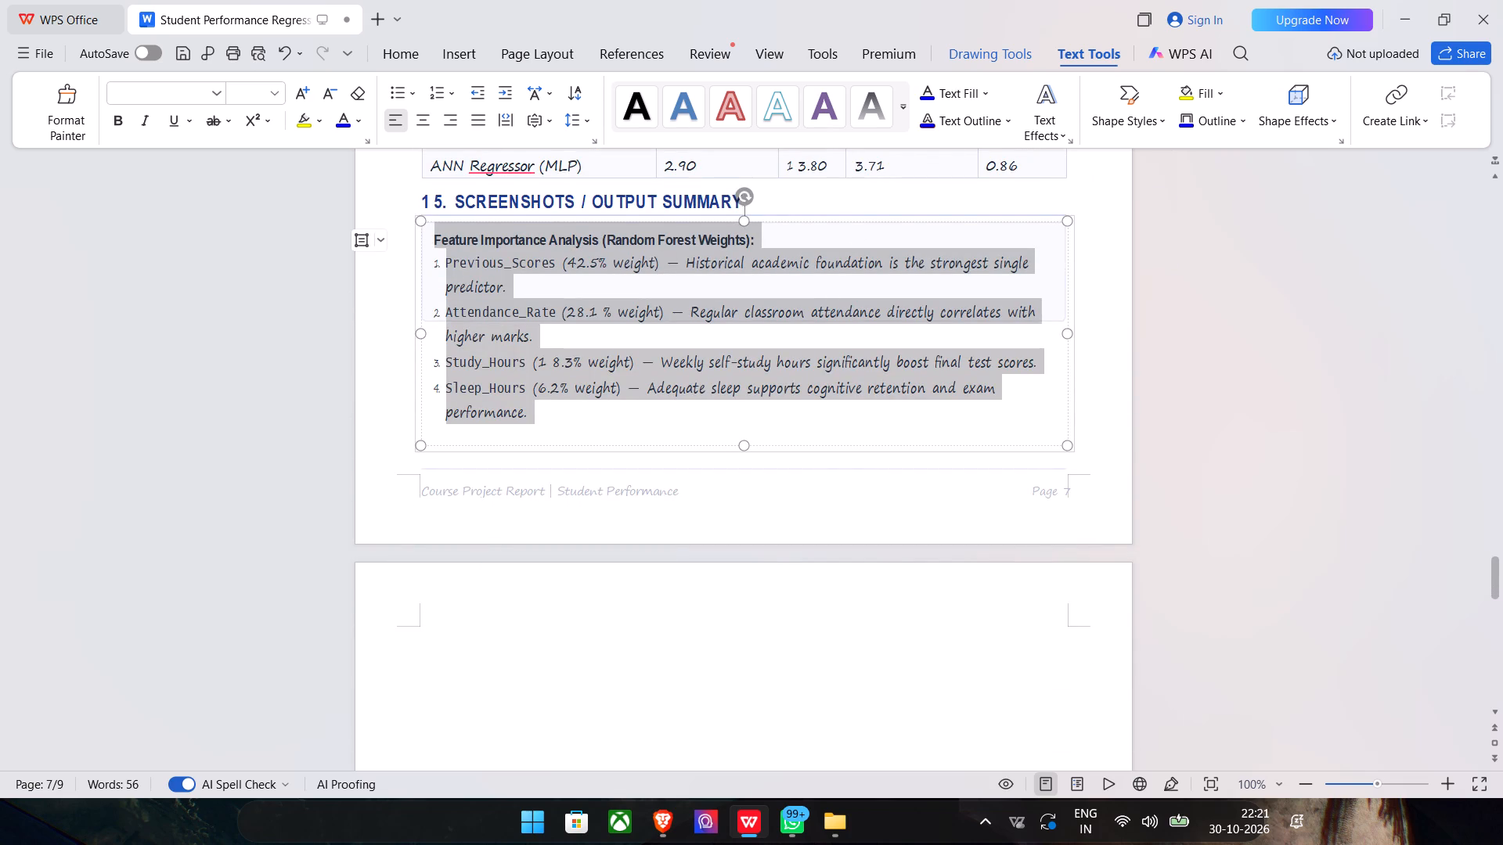
left_click(667, 820)
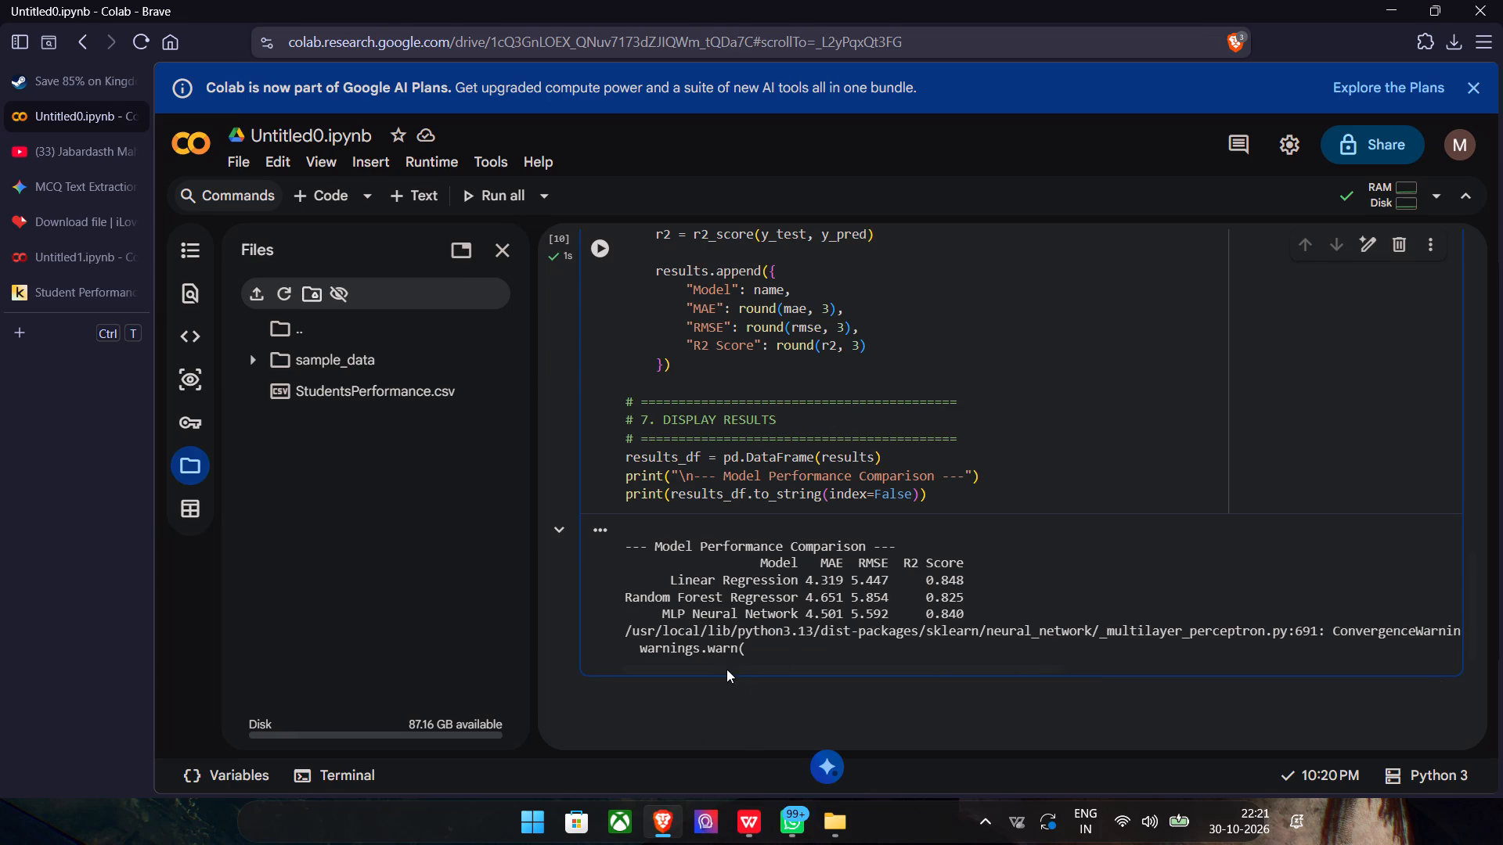
left_click(755, 823)
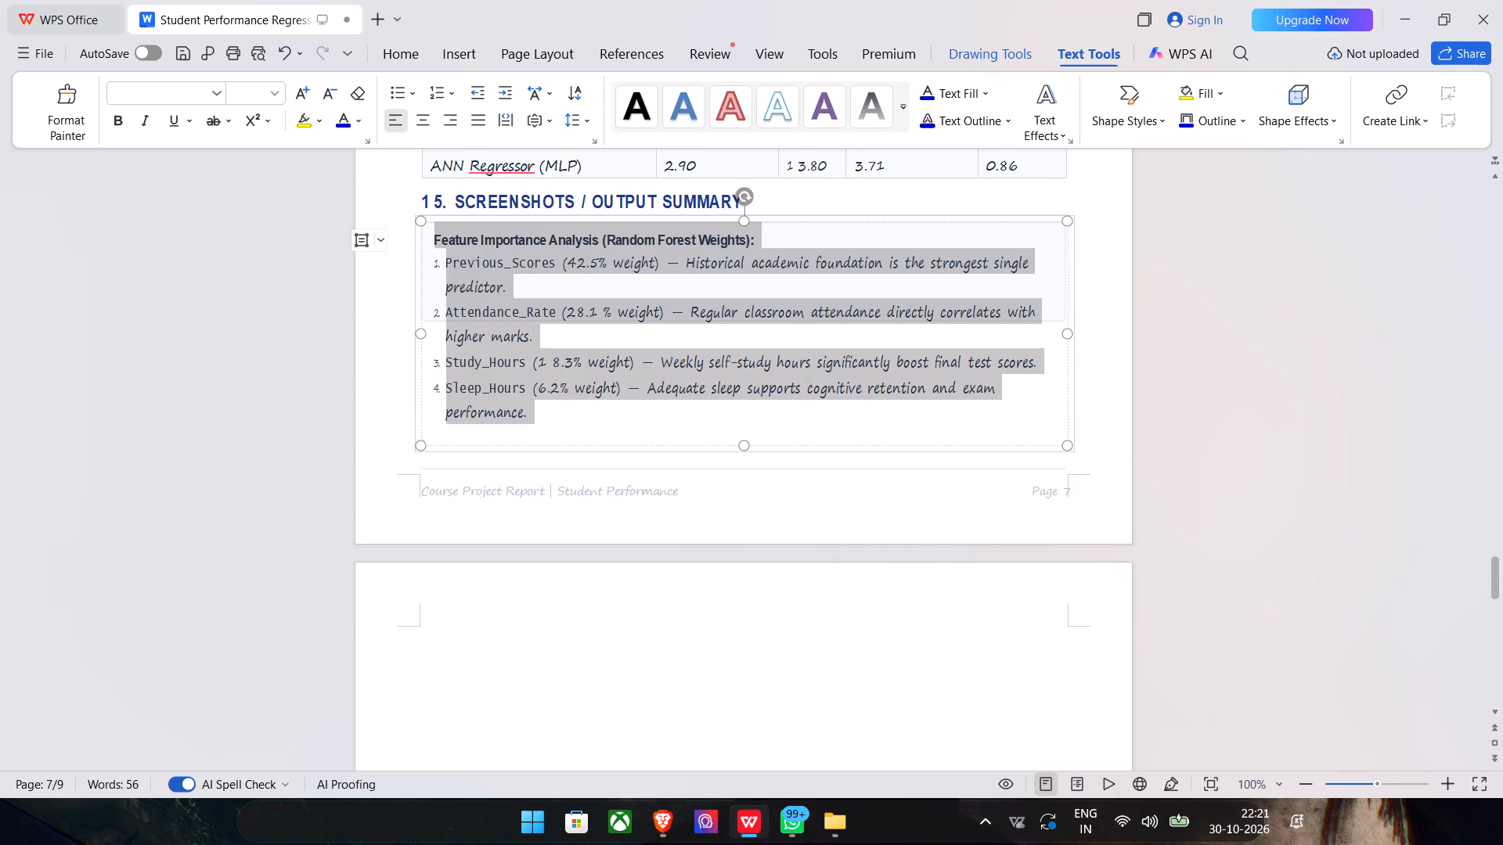
scroll(810, 627, "up", 2)
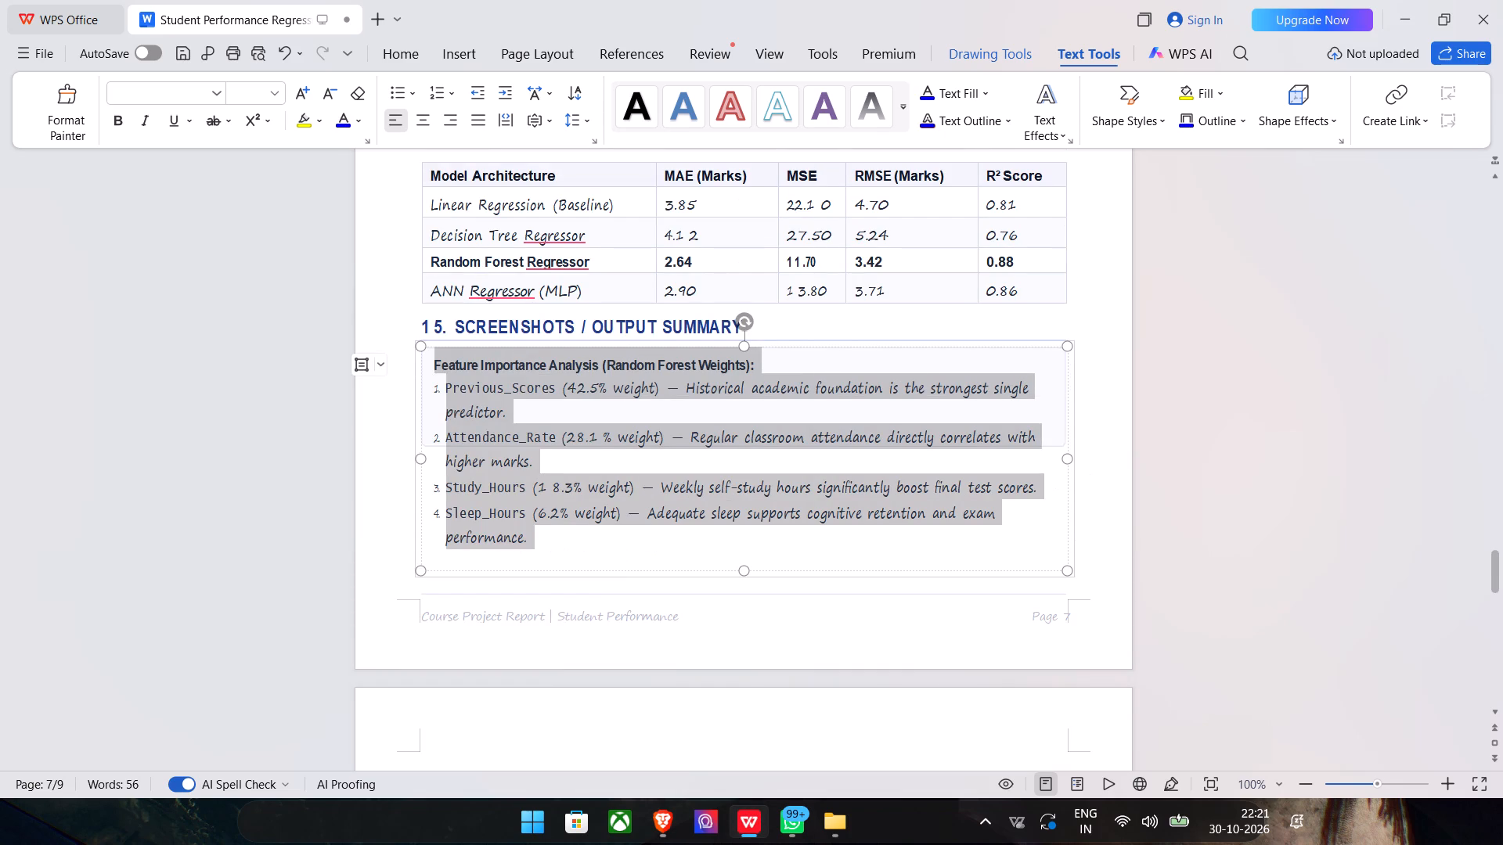
key("BackSpace")
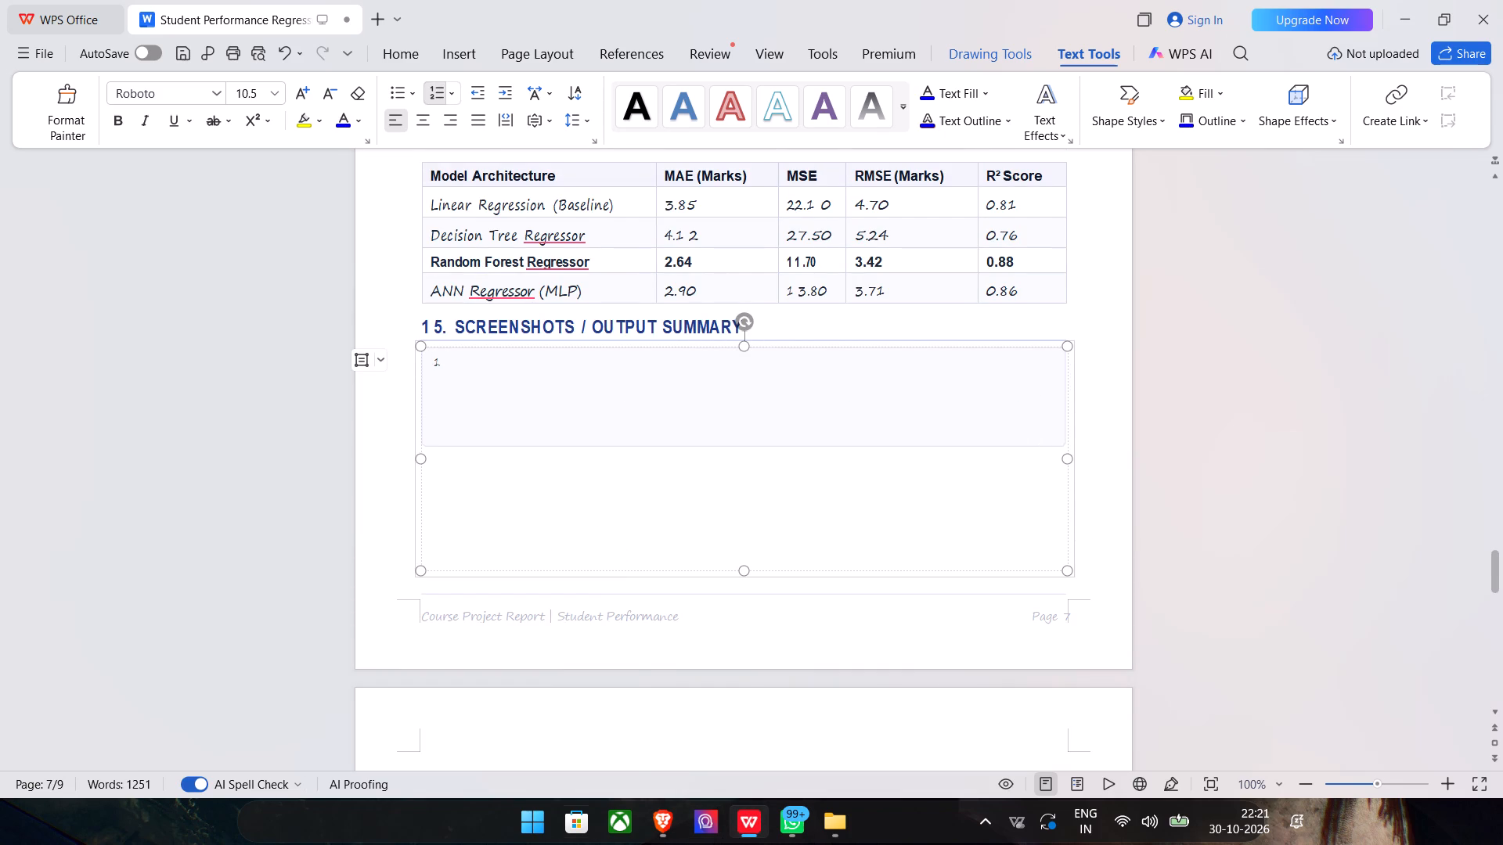
In the File Explorer Gallery, select the four Colab notebook screenshots and copy them.
right_click(529, 829)
left_click(526, 632)
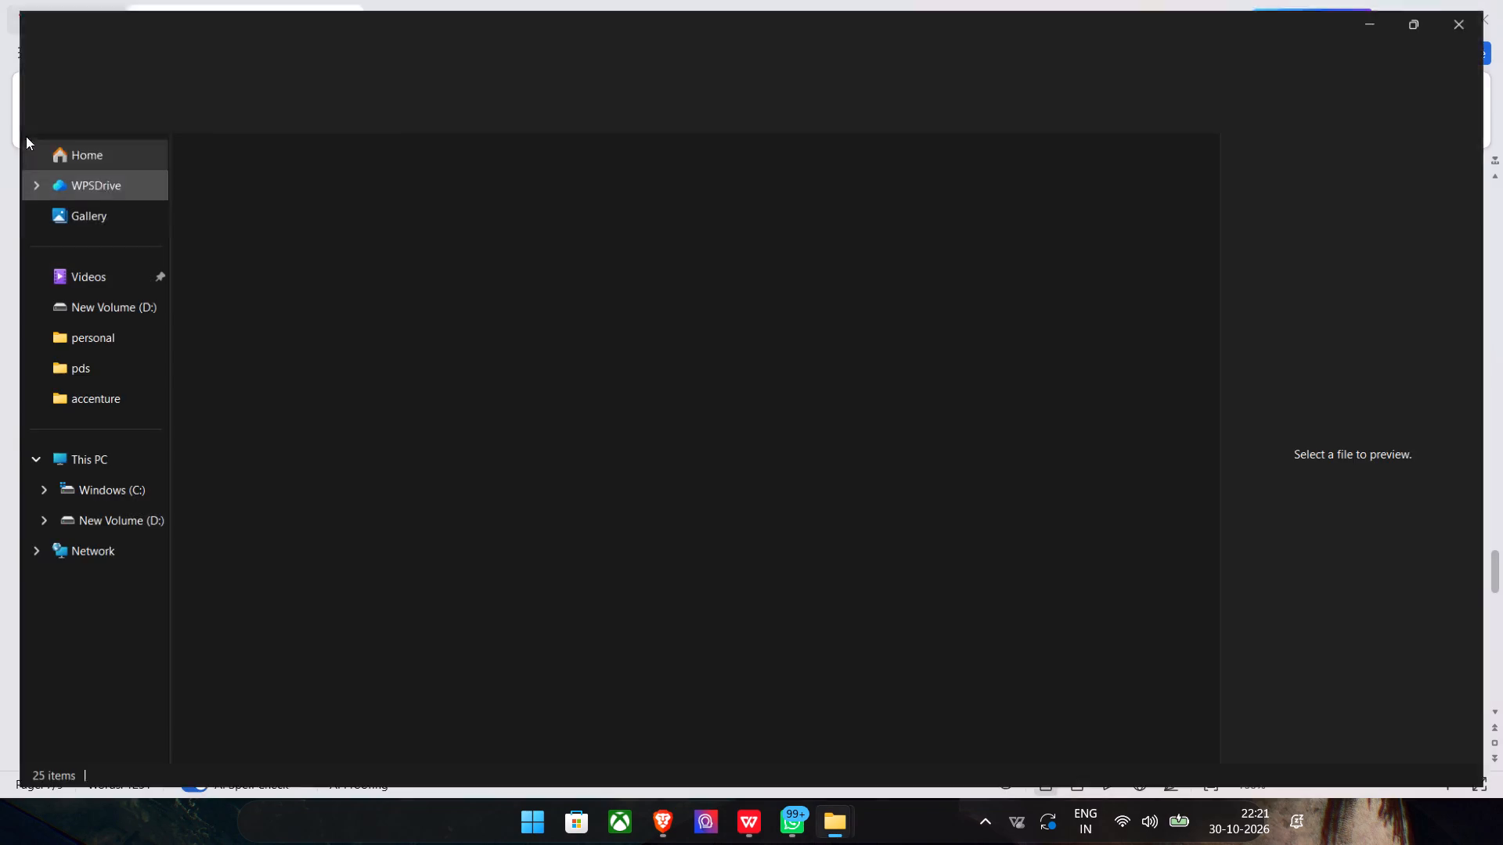
left_click(84, 221)
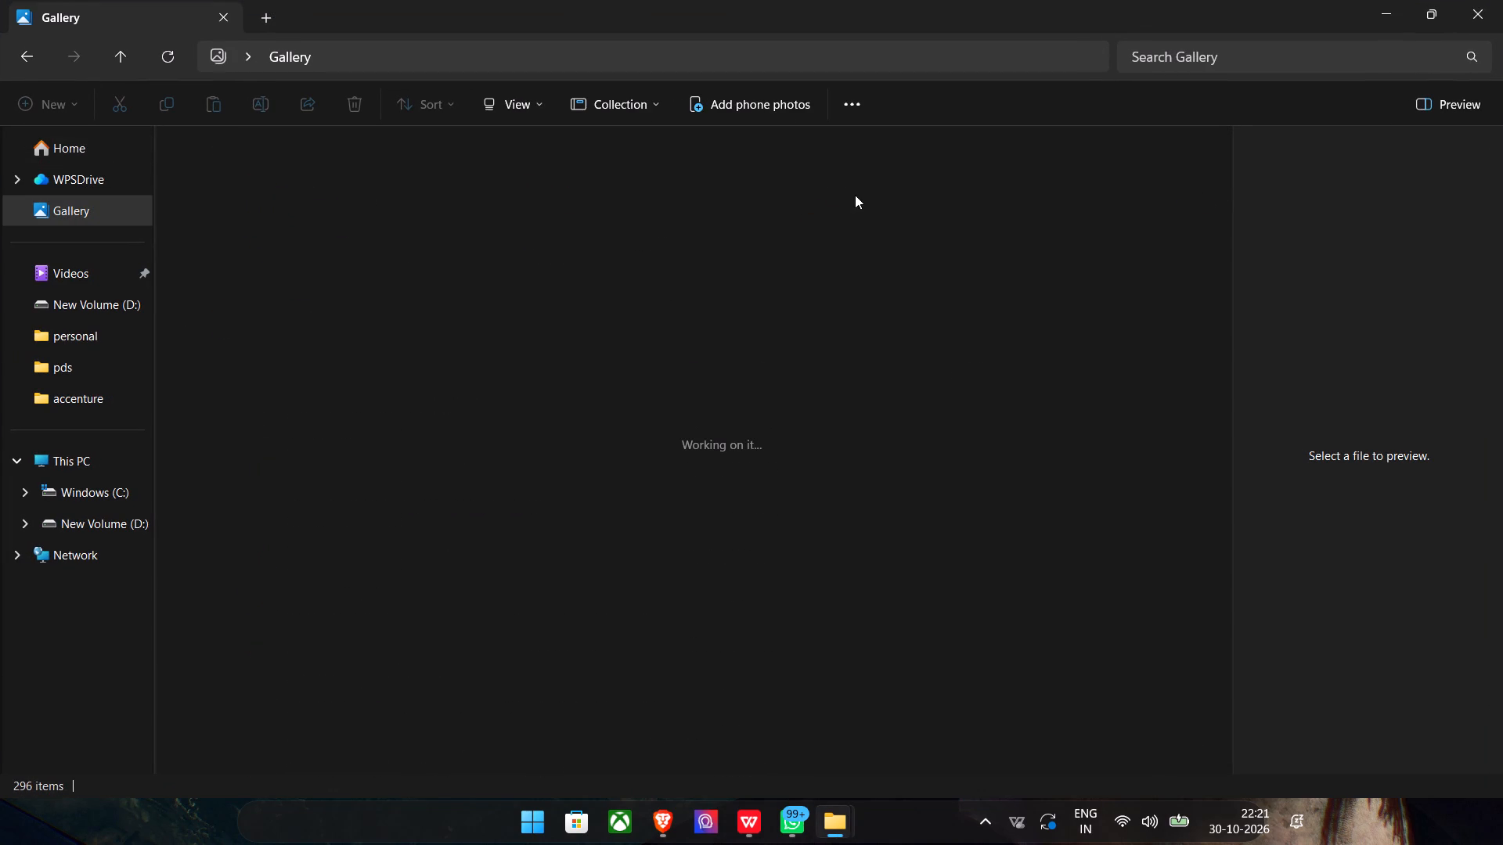
left_click(481, 371)
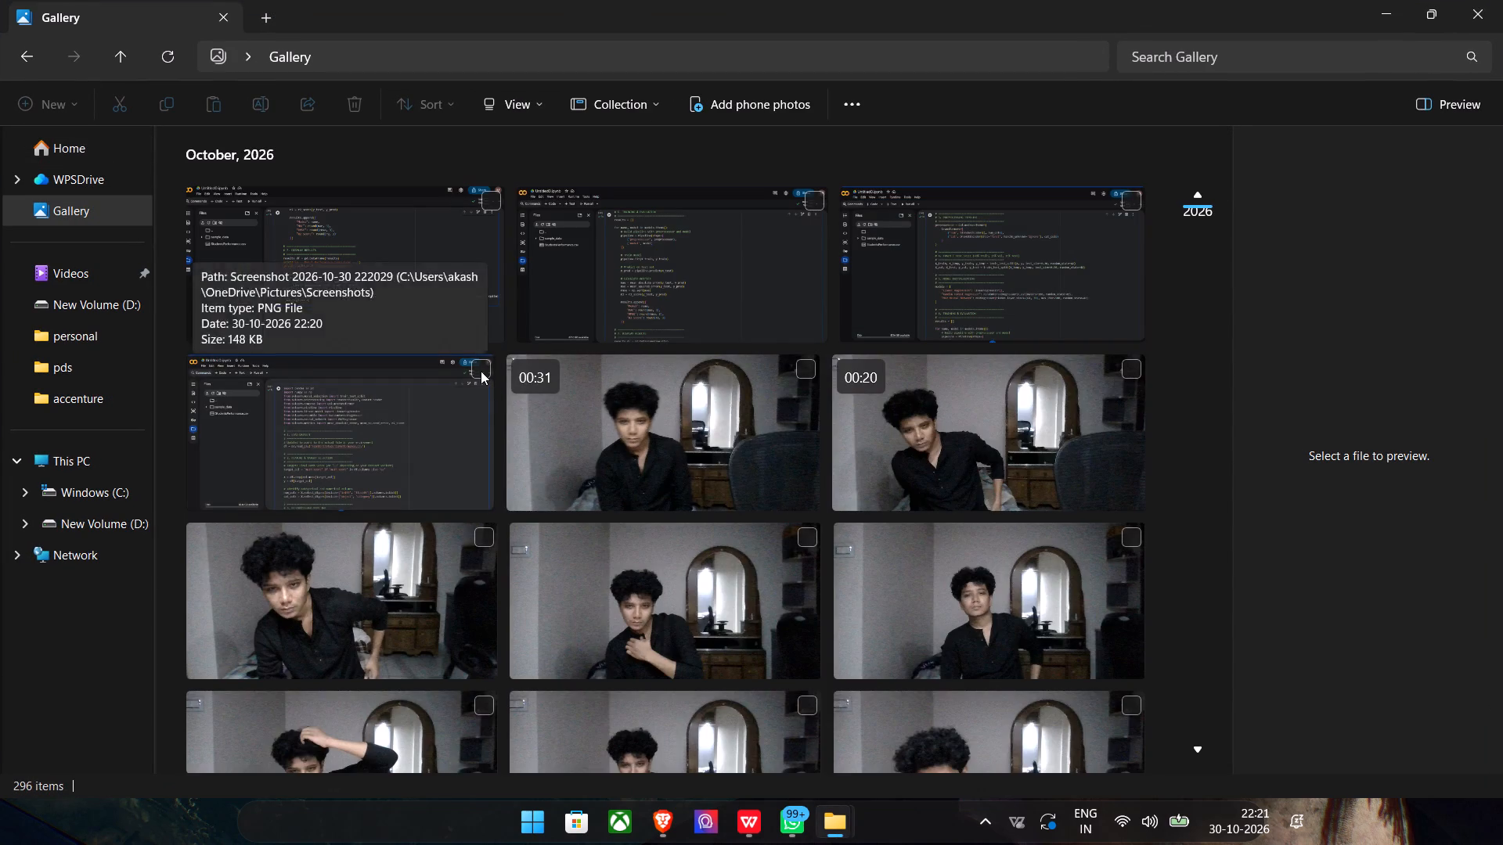
left_click(1133, 203)
left_click(809, 203)
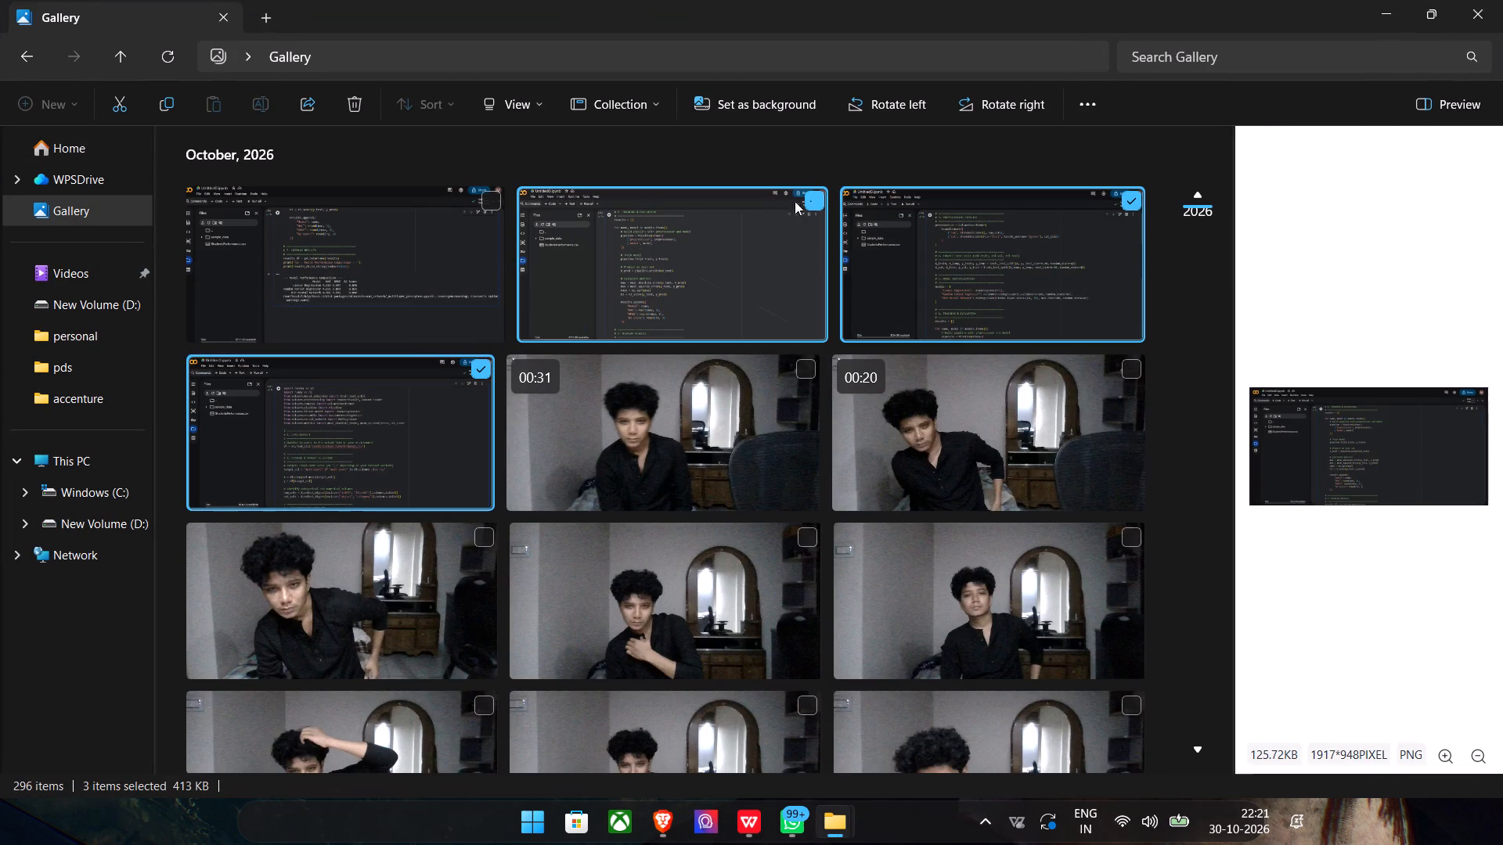
left_click(486, 196)
key("ctrl+c")
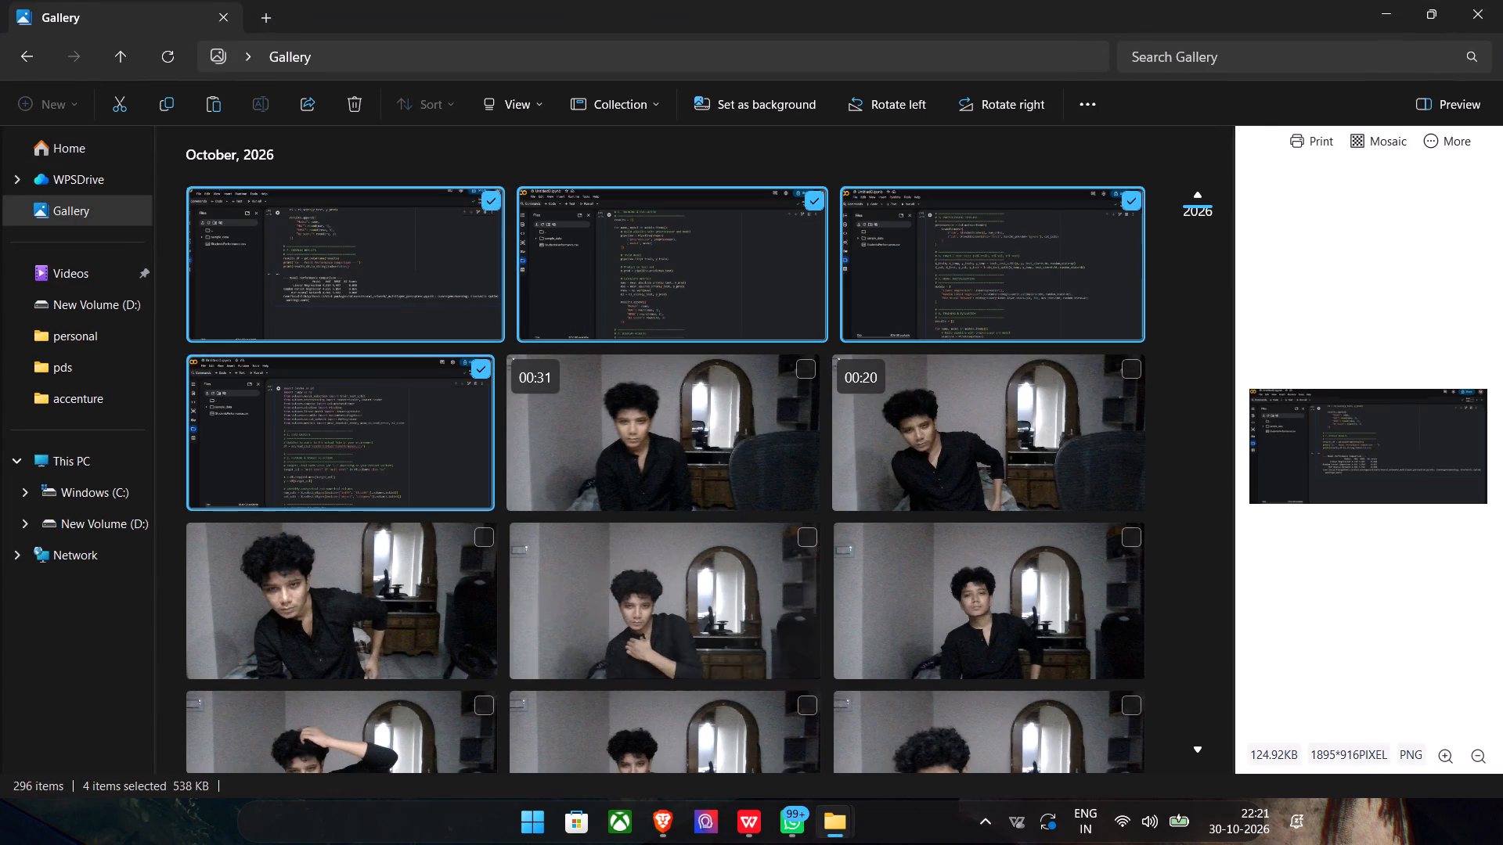
Paste the copied screenshots into the emptied text box under section 15 of the report in WPS Office.
left_click(743, 821)
left_click(506, 378)
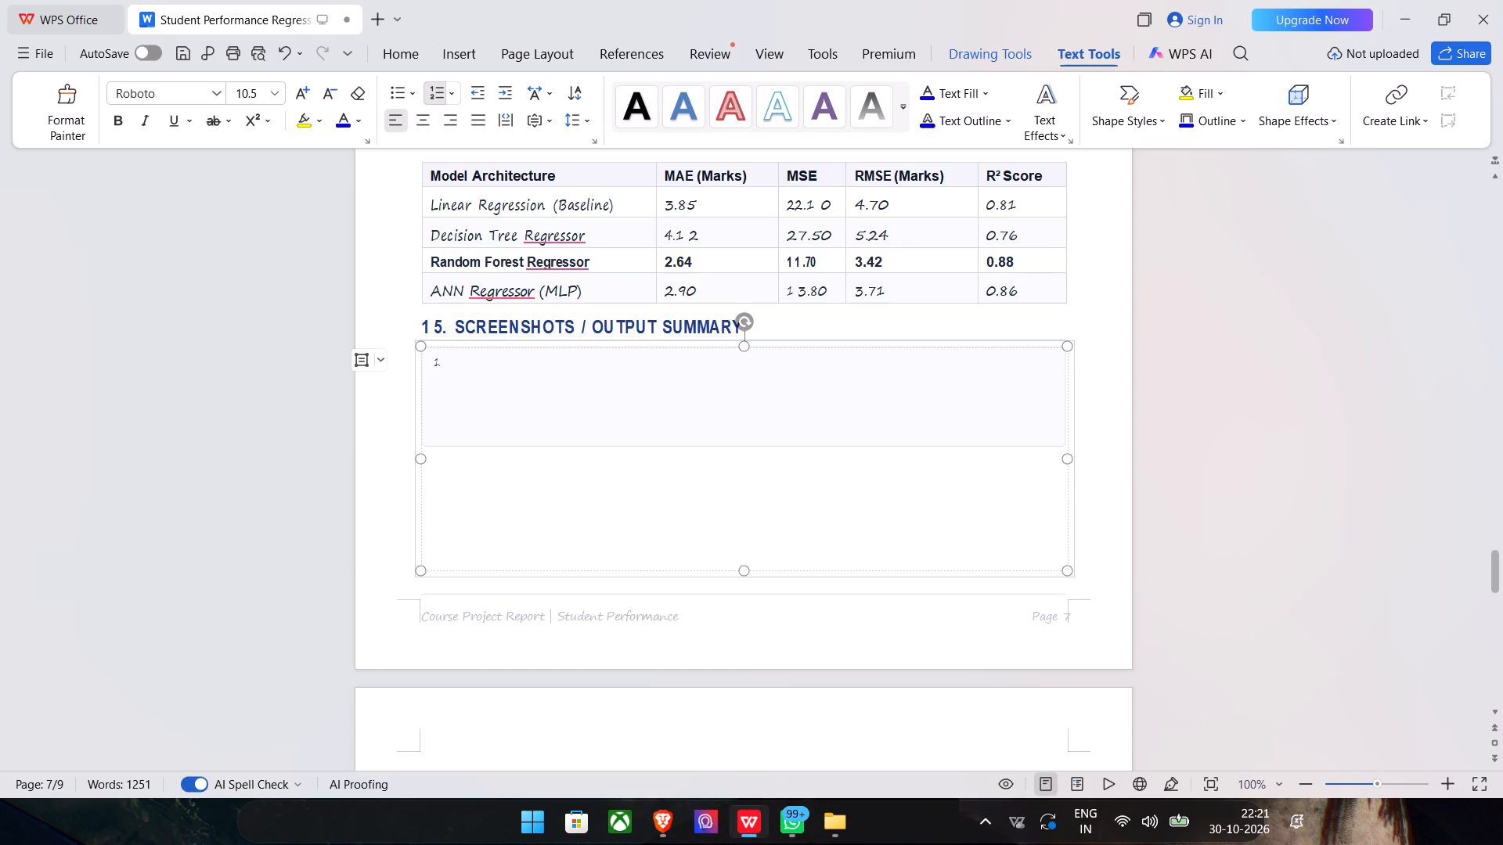
key("ctrl+v")
scroll(661, 462, "down", 8)
scroll(721, 487, "up", 1)
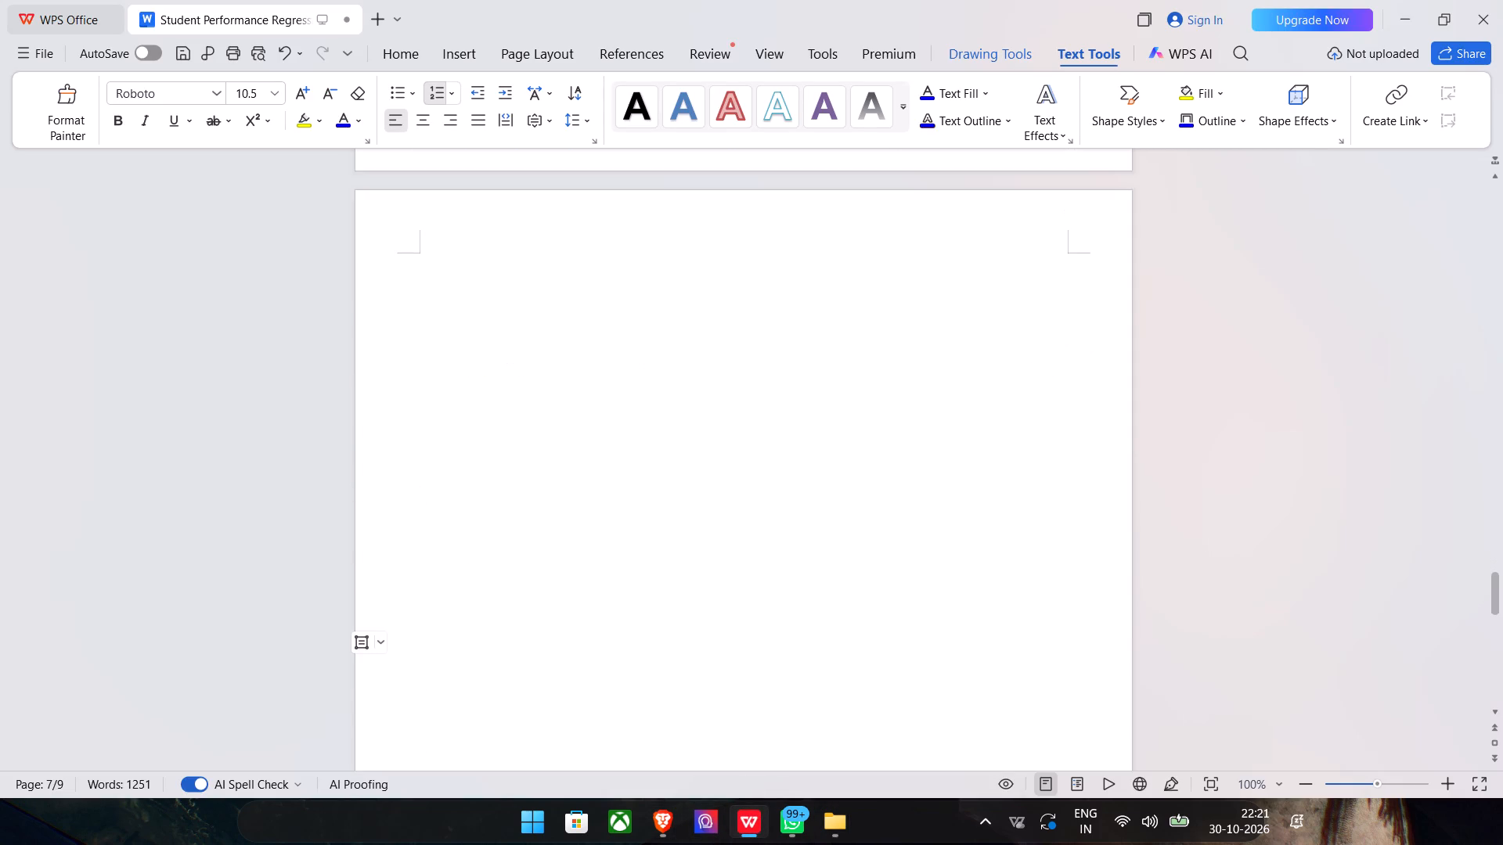
scroll(721, 487, "down", 4)
scroll(721, 487, "up", 11)
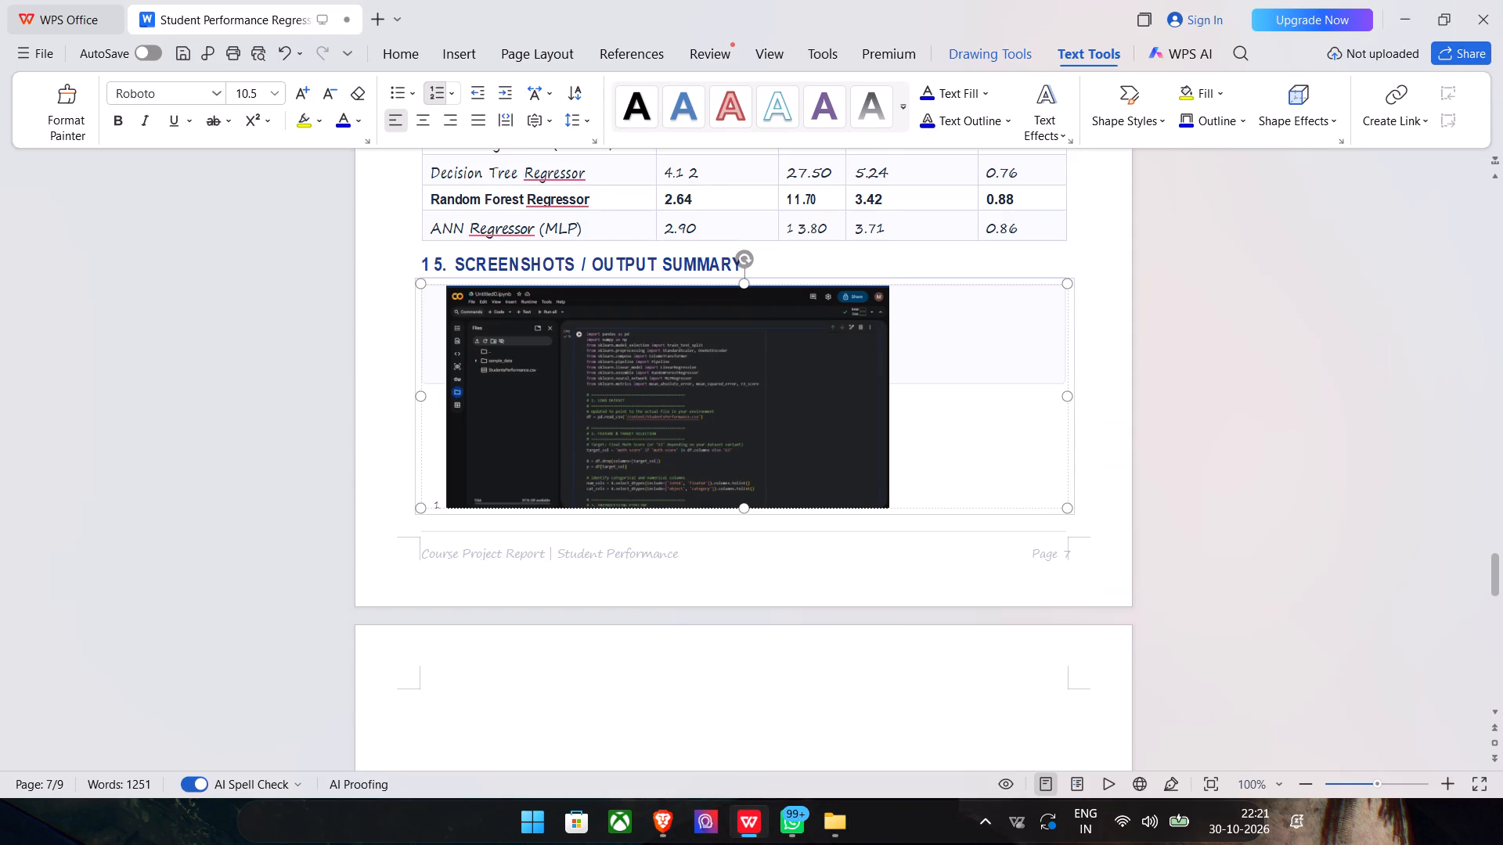
scroll(603, 516, "down", 3)
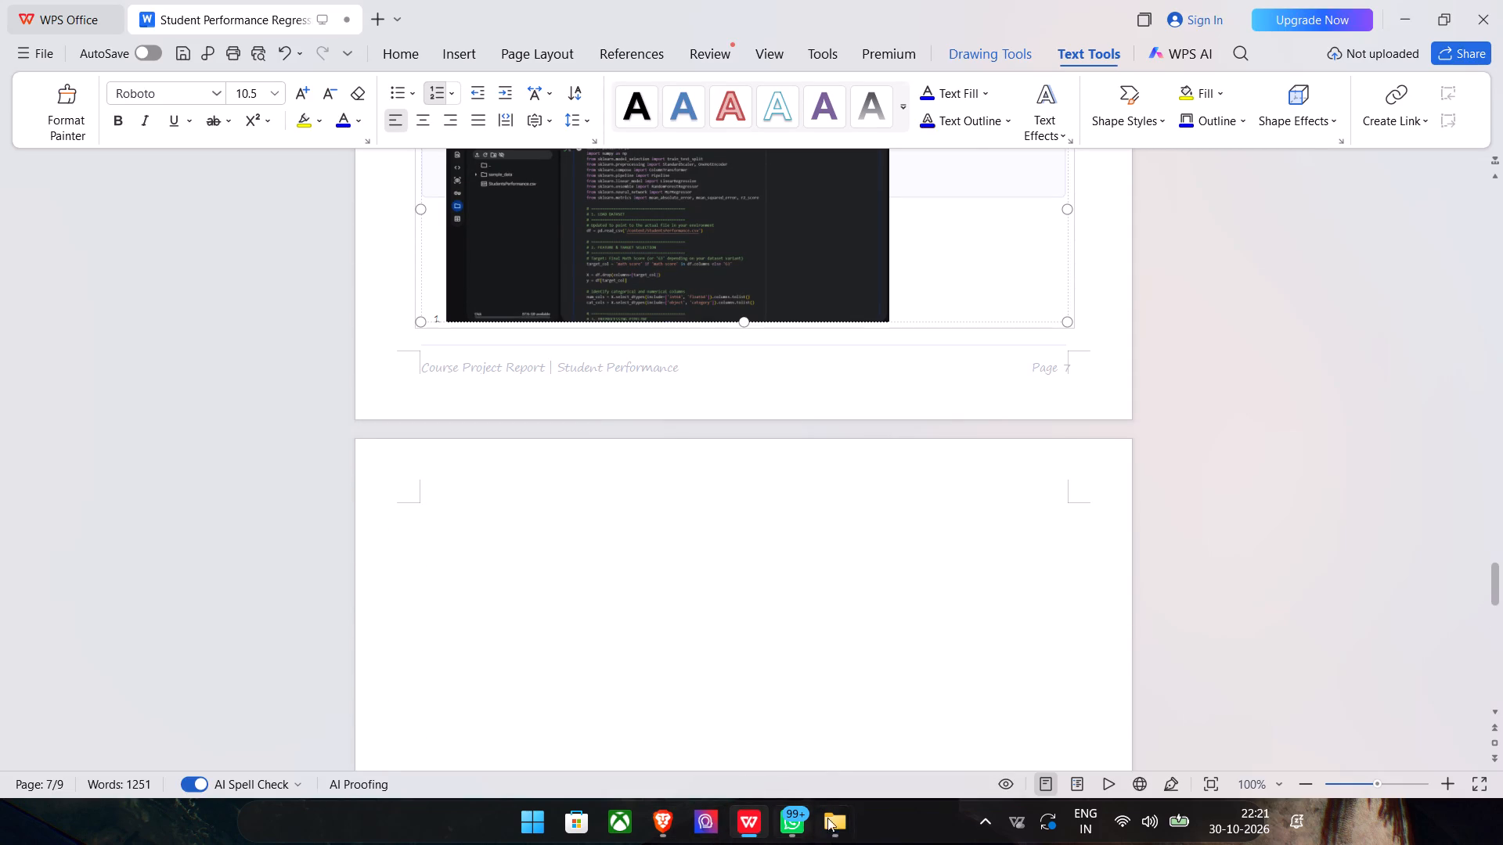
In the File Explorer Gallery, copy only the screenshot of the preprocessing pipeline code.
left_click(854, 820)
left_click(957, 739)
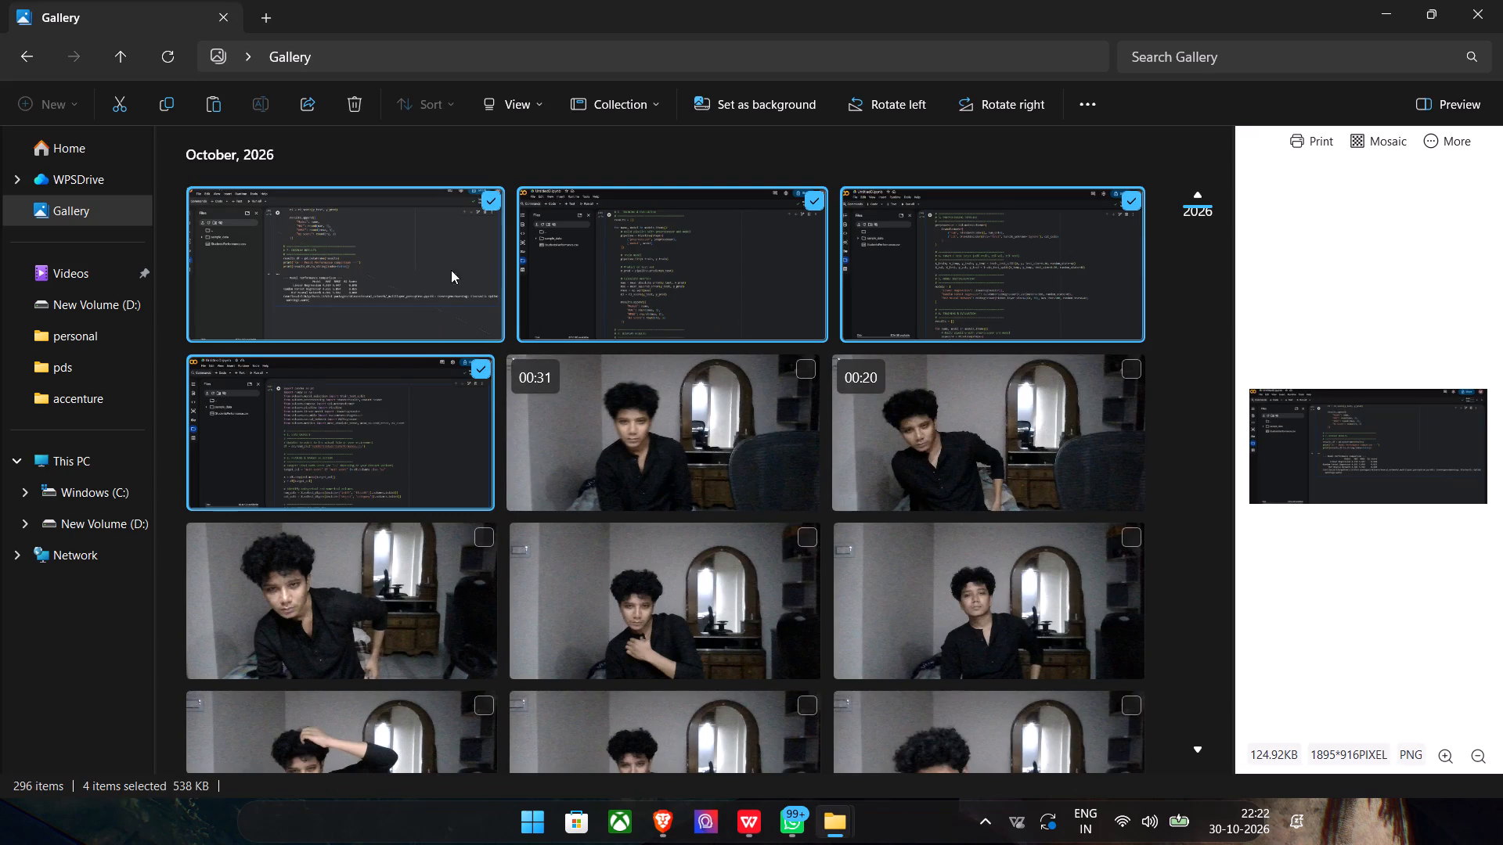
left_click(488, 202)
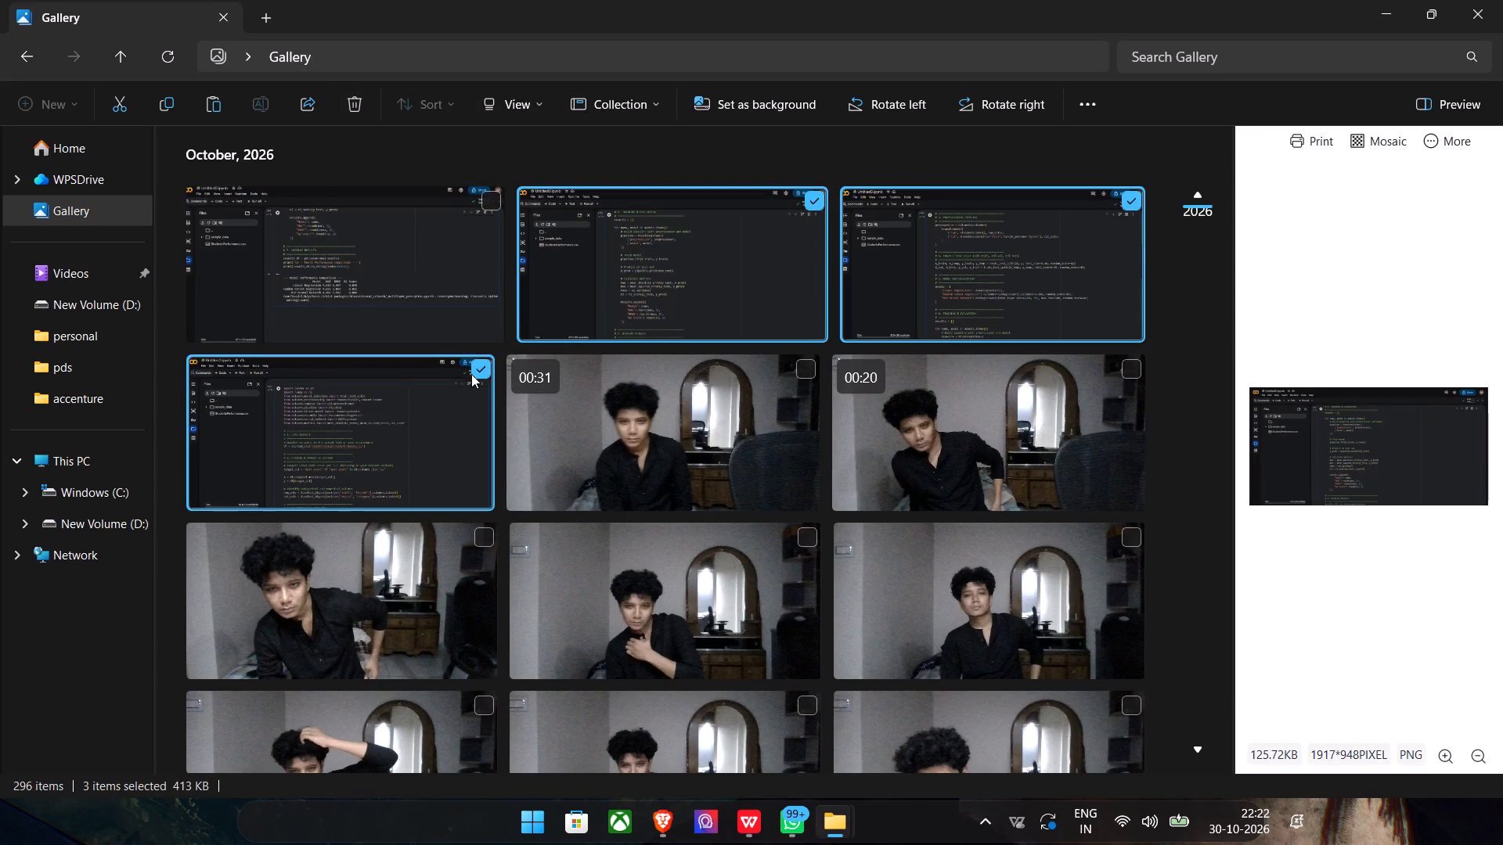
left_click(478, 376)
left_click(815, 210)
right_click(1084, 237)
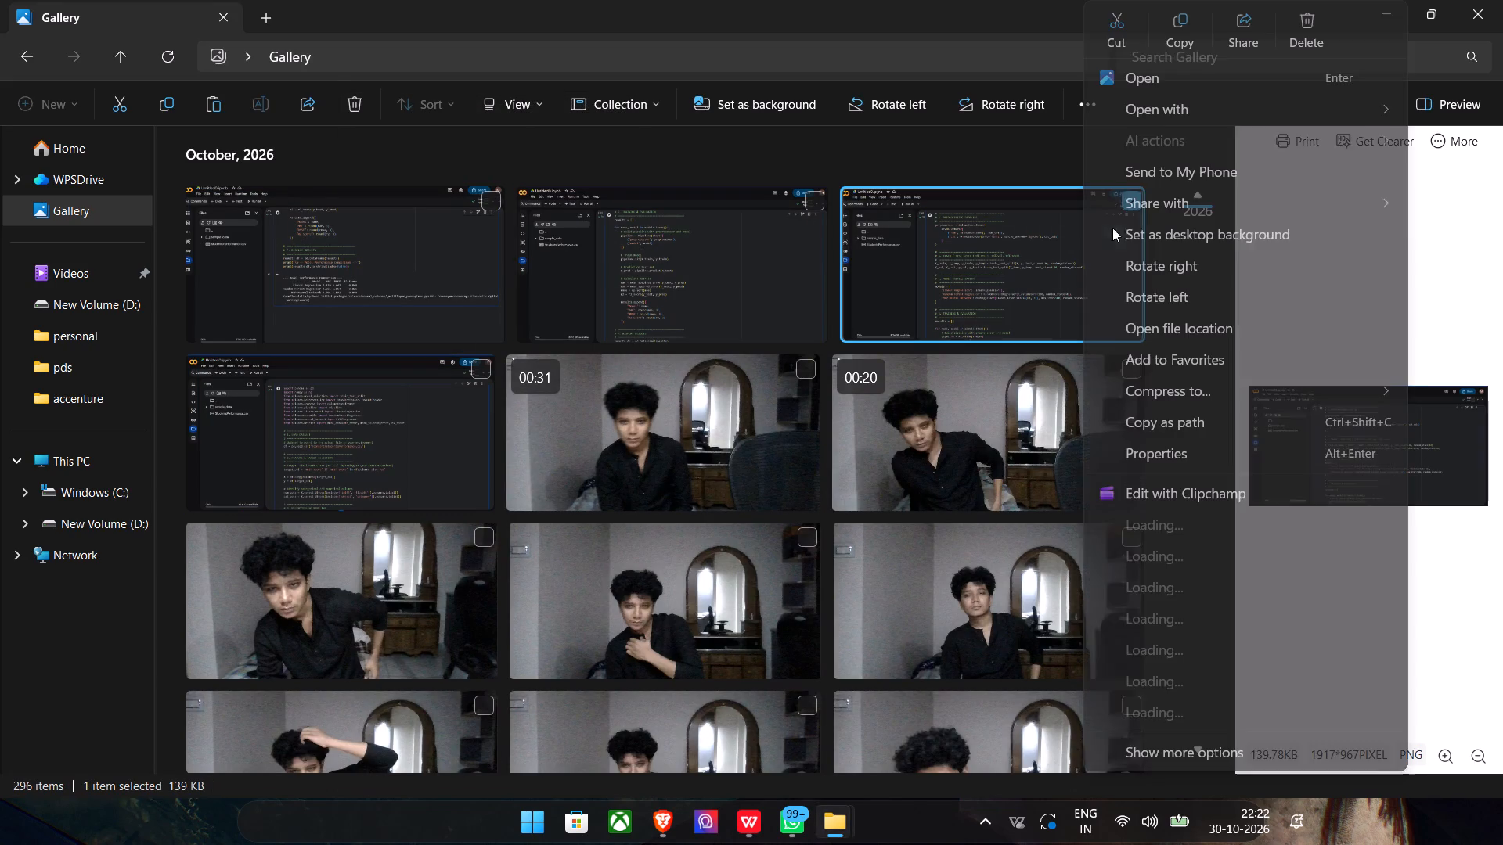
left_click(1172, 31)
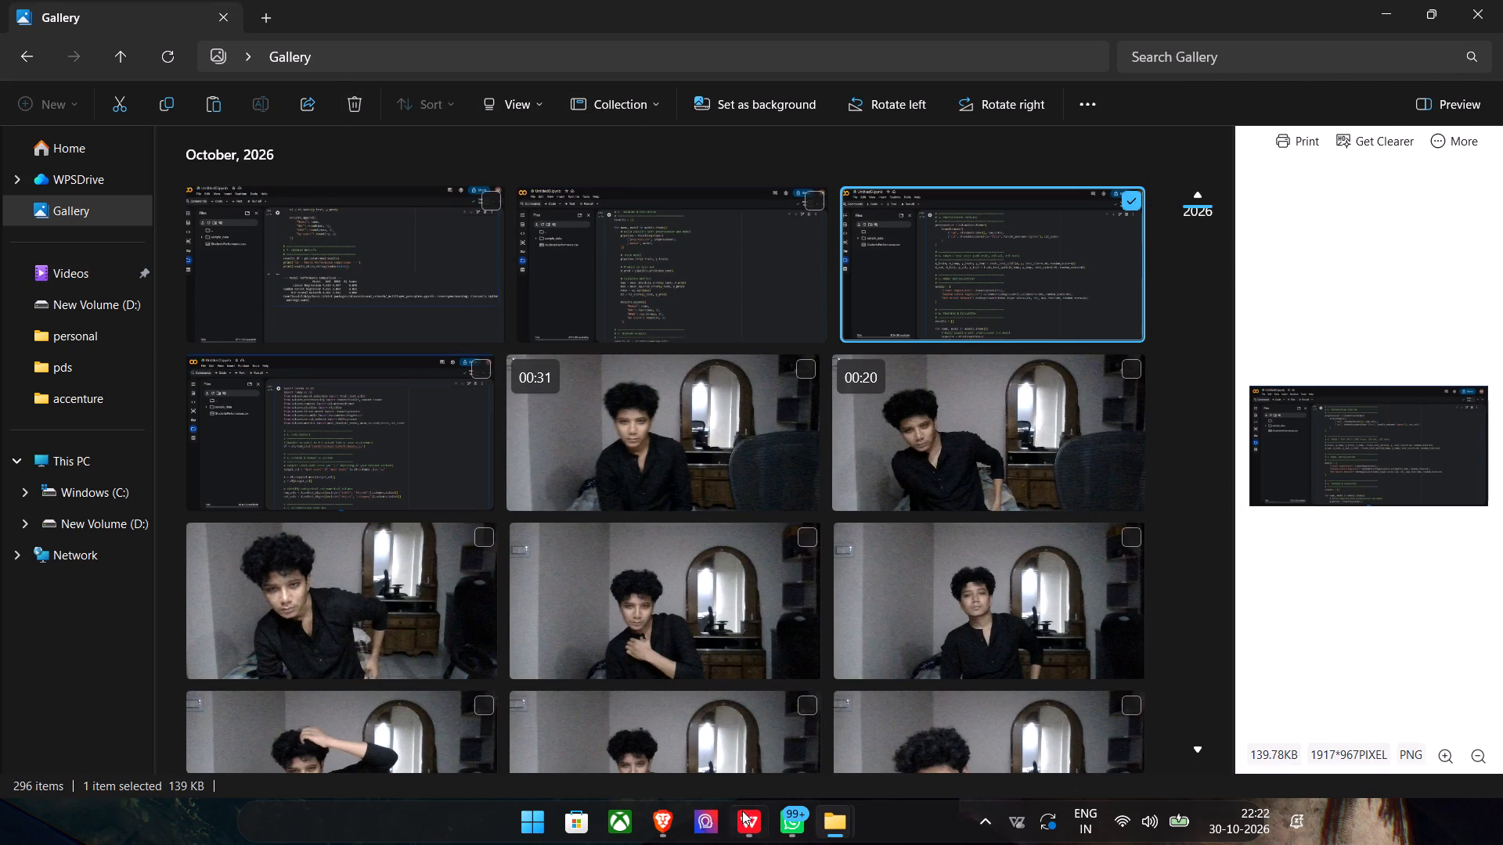
Back in the WPS Office report, extend the section 15 text box downward until all four pasted screenshots fit inside it.
left_click(743, 817)
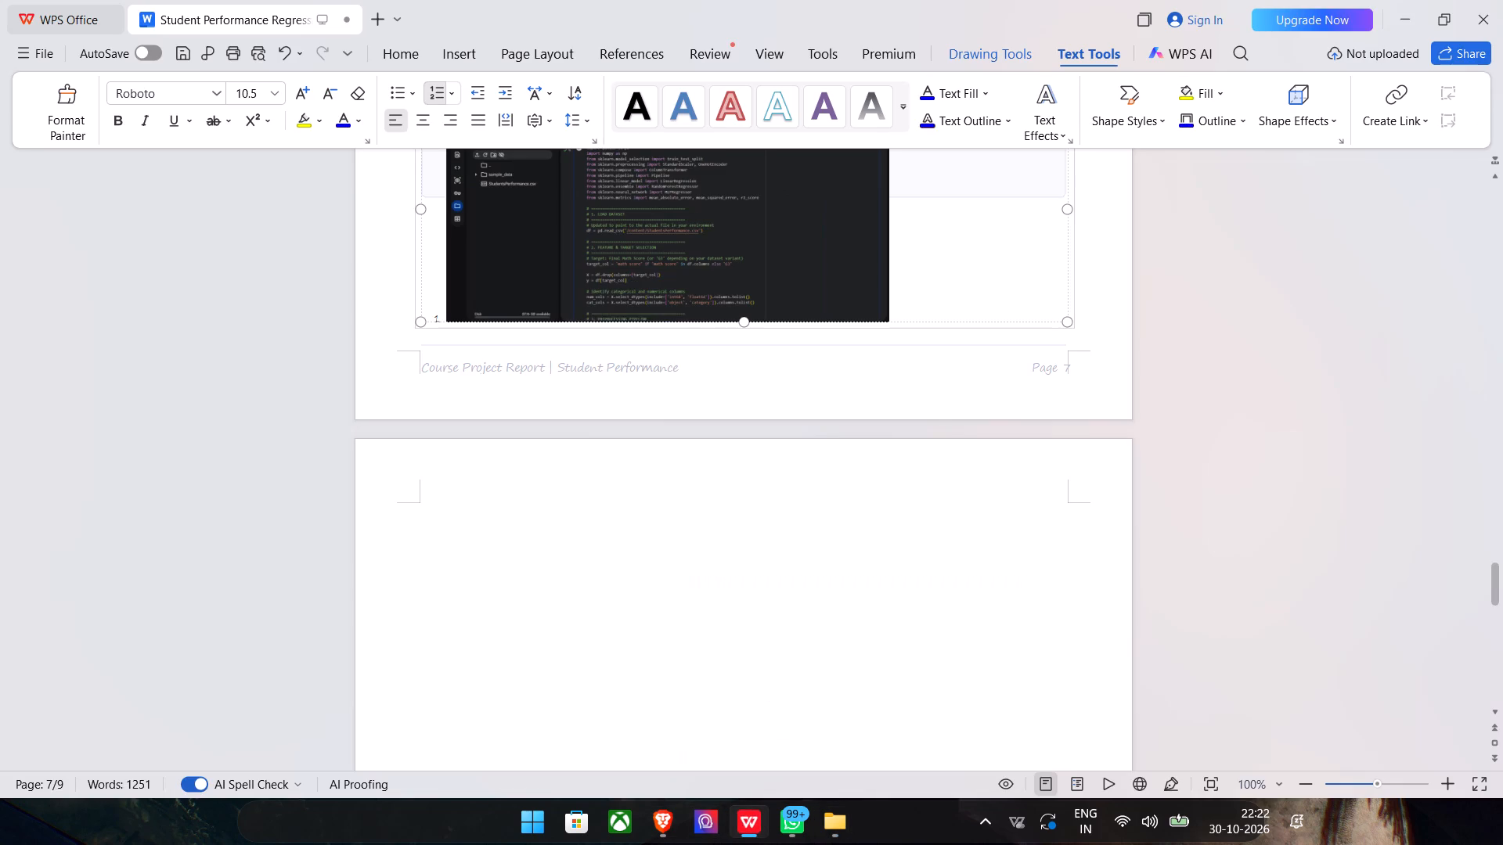
left_click_drag(1069, 323, 1080, 662)
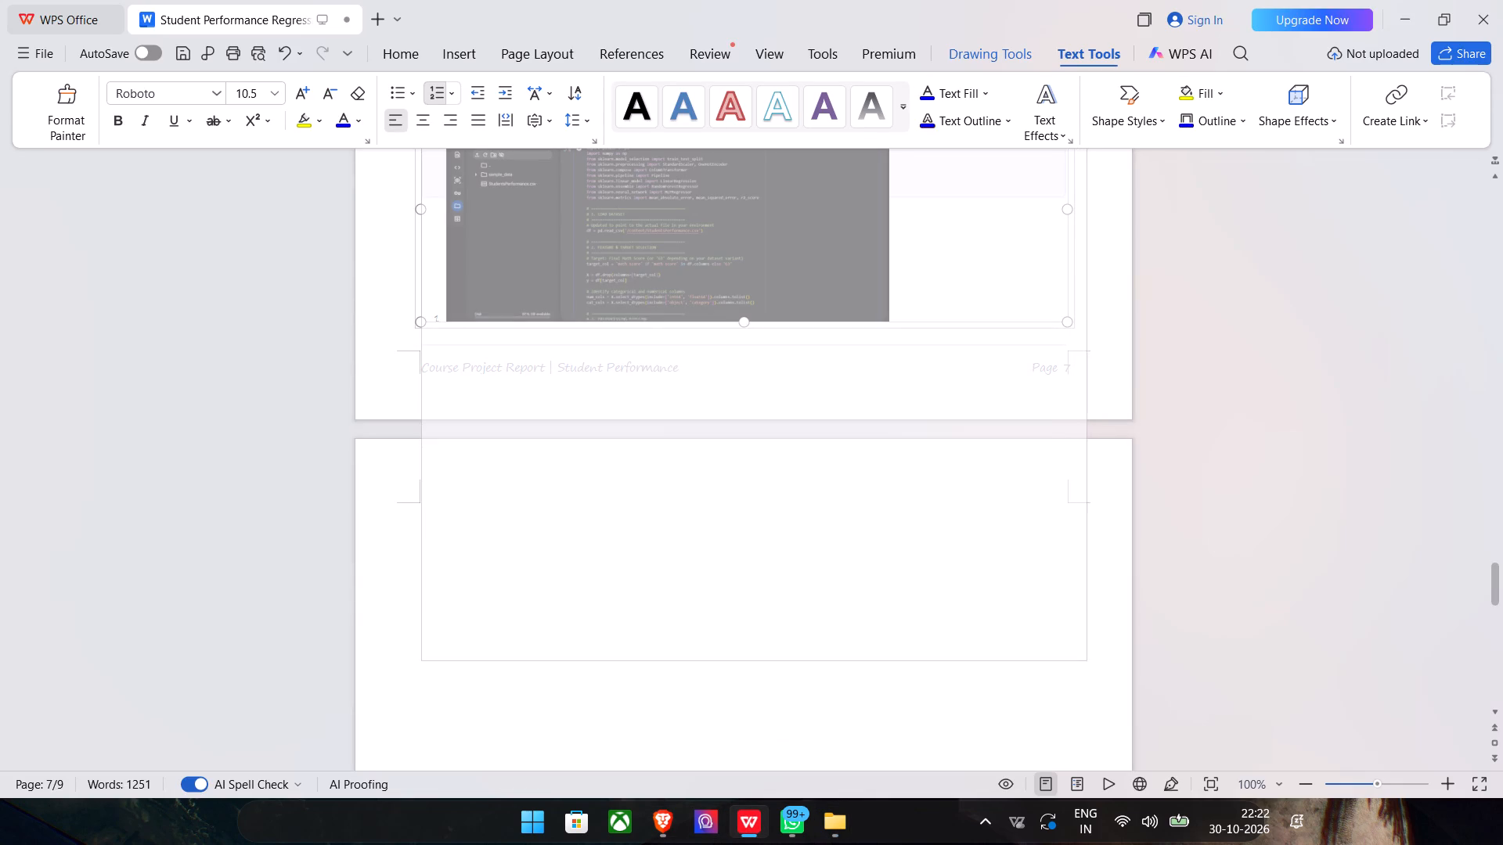
left_click_drag(1080, 662, 1062, 662)
scroll(787, 583, "up", 5)
scroll(781, 583, "down", 17)
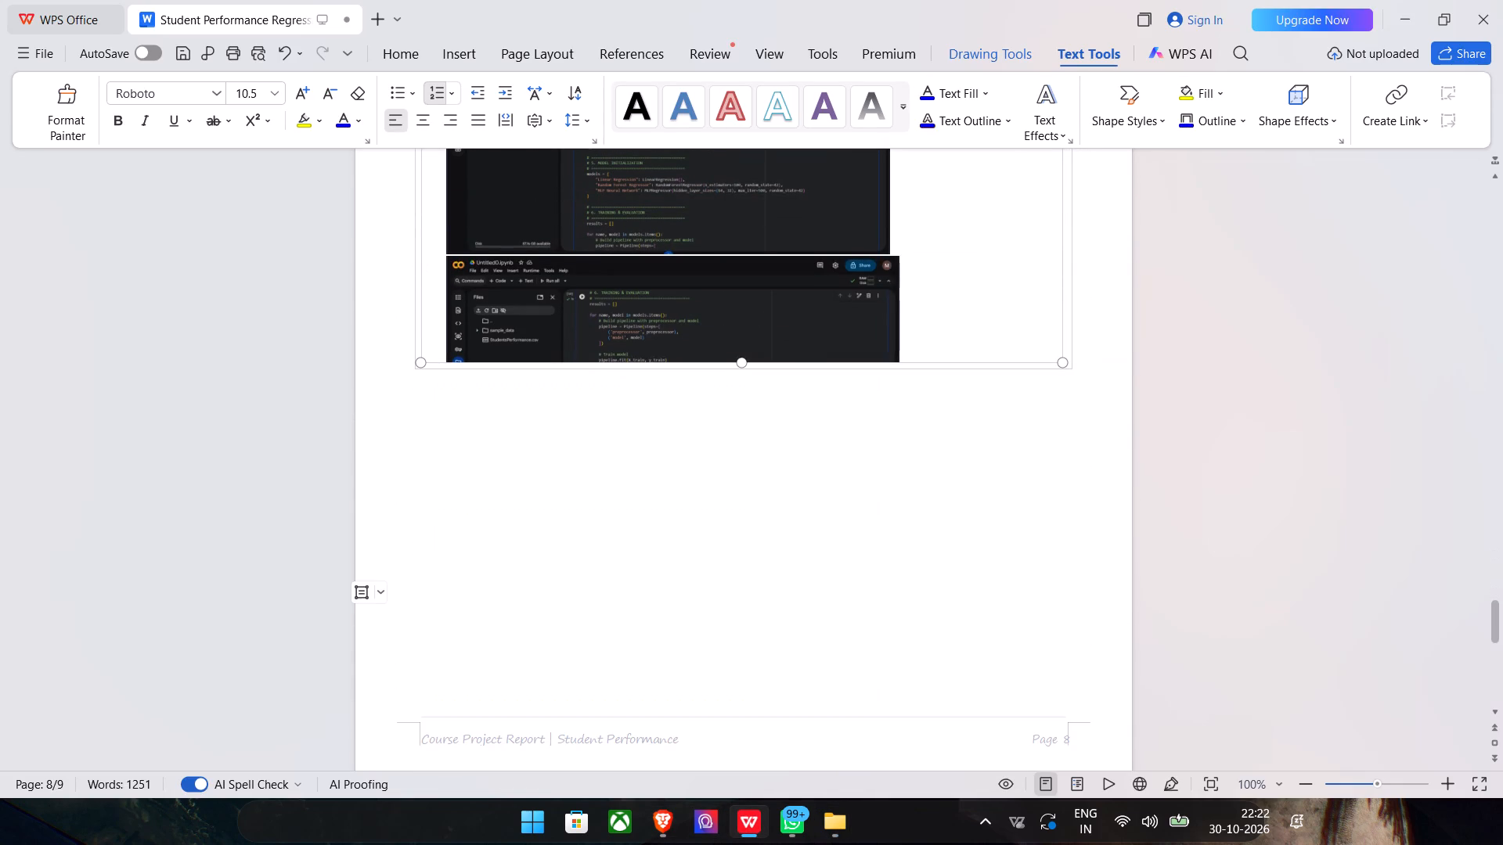
left_click_drag(1064, 363, 1069, 686)
scroll(829, 583, "down", 1)
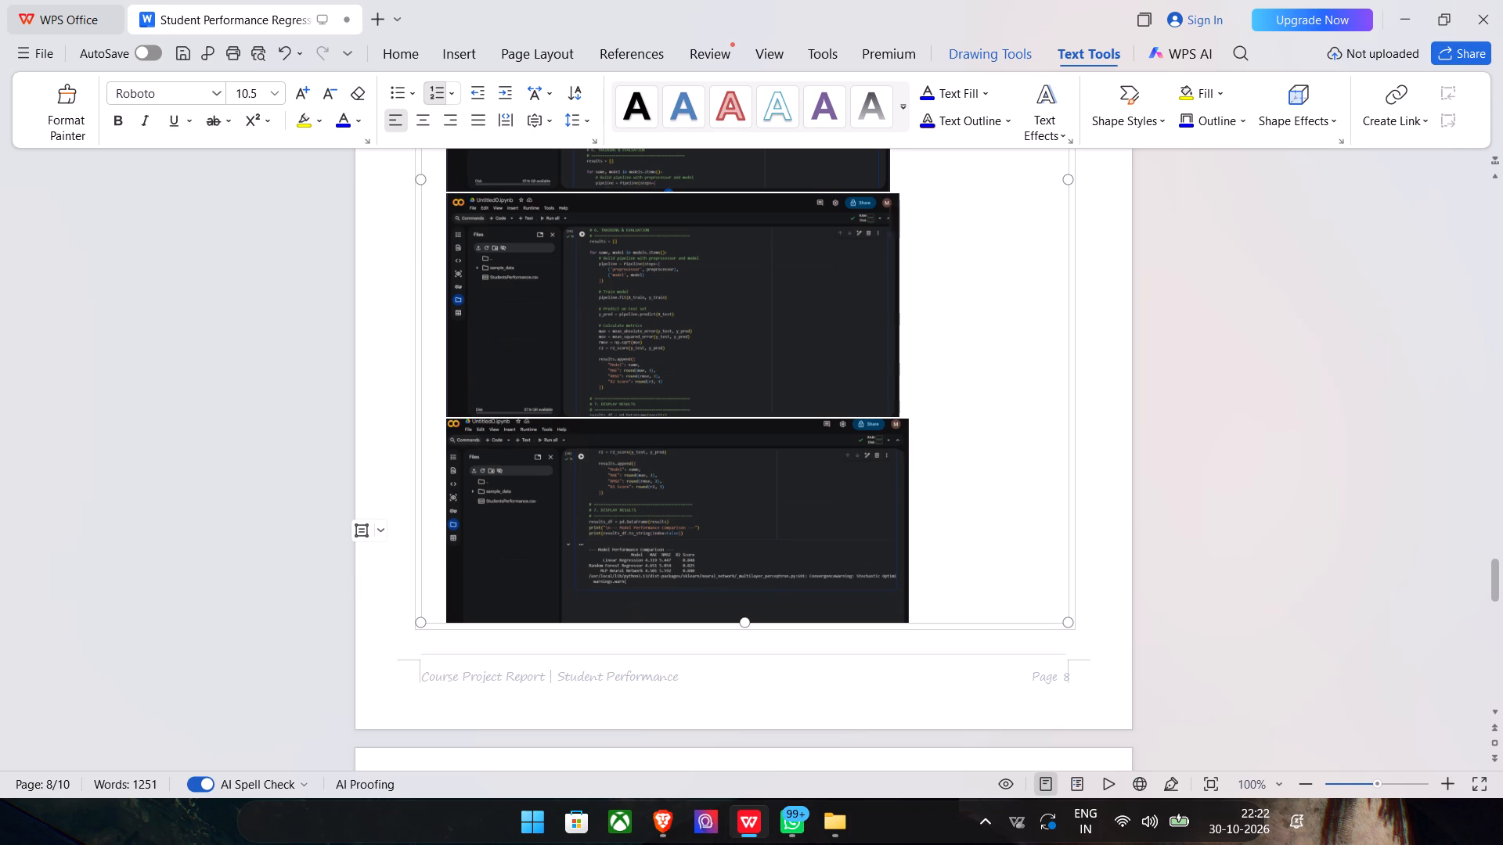
scroll(671, 543, "up", 10)
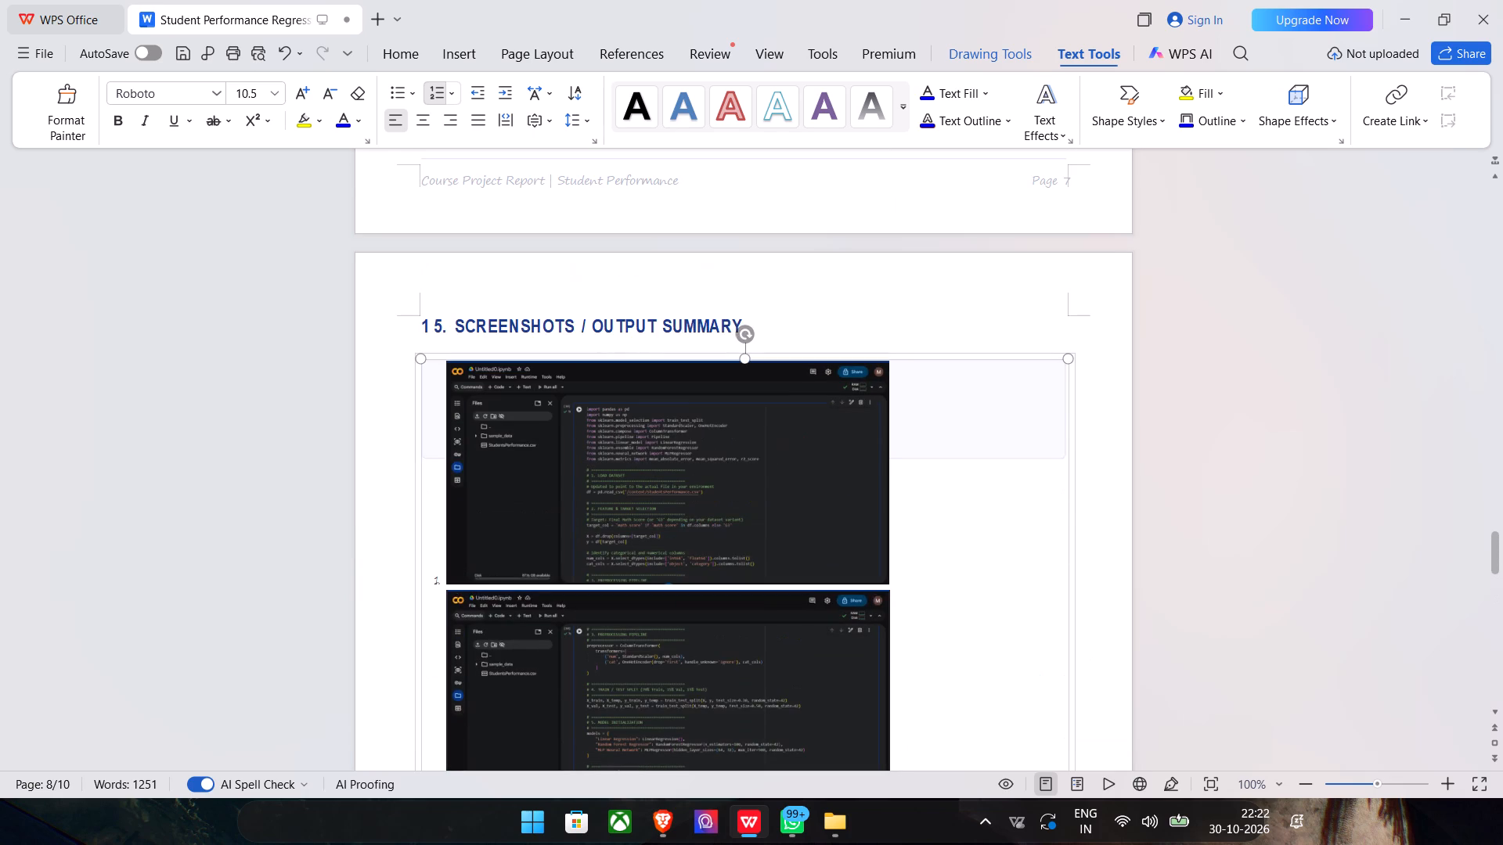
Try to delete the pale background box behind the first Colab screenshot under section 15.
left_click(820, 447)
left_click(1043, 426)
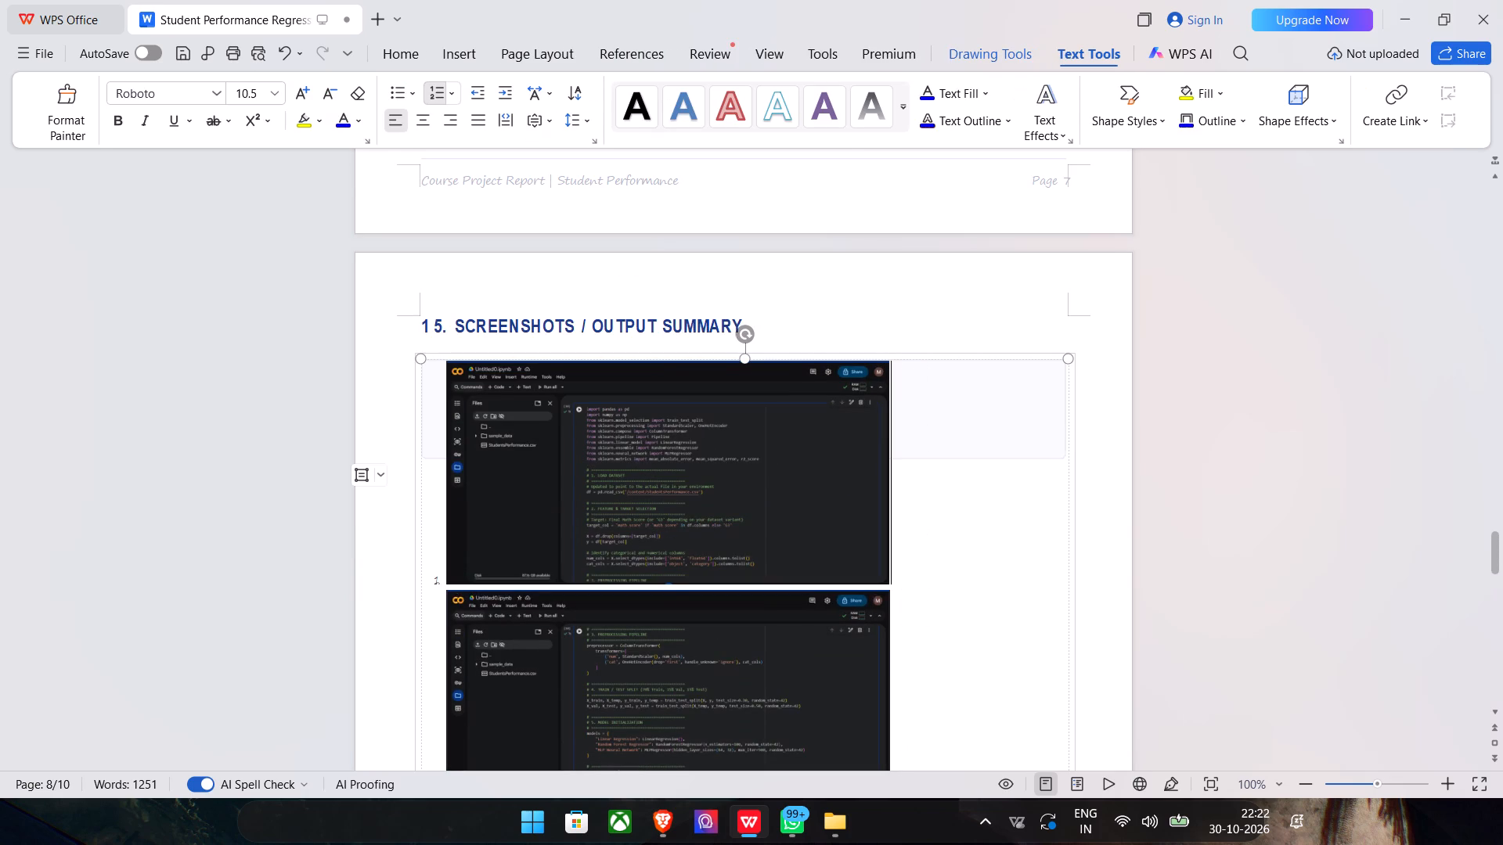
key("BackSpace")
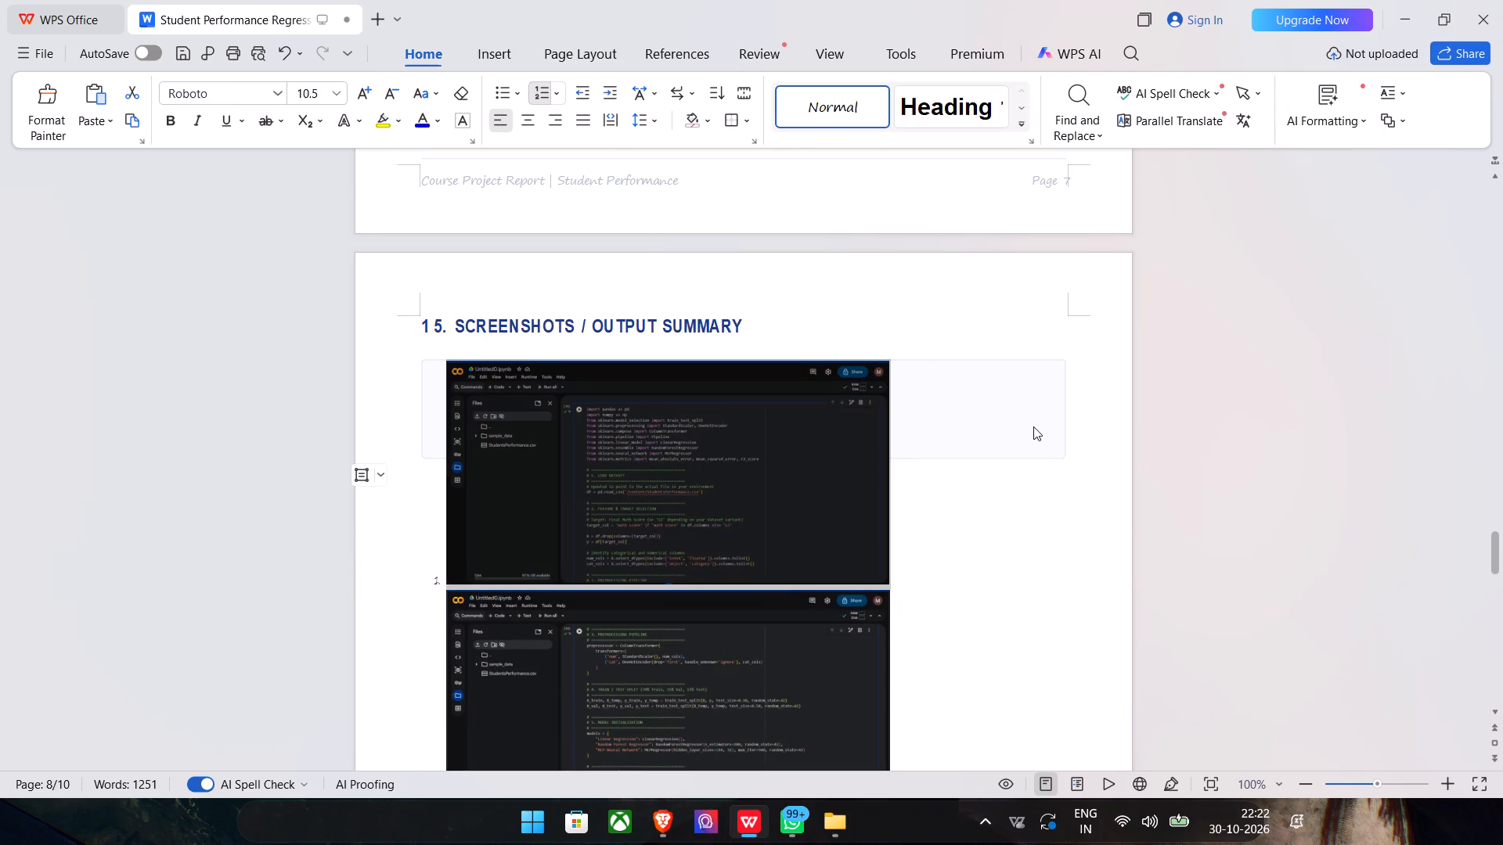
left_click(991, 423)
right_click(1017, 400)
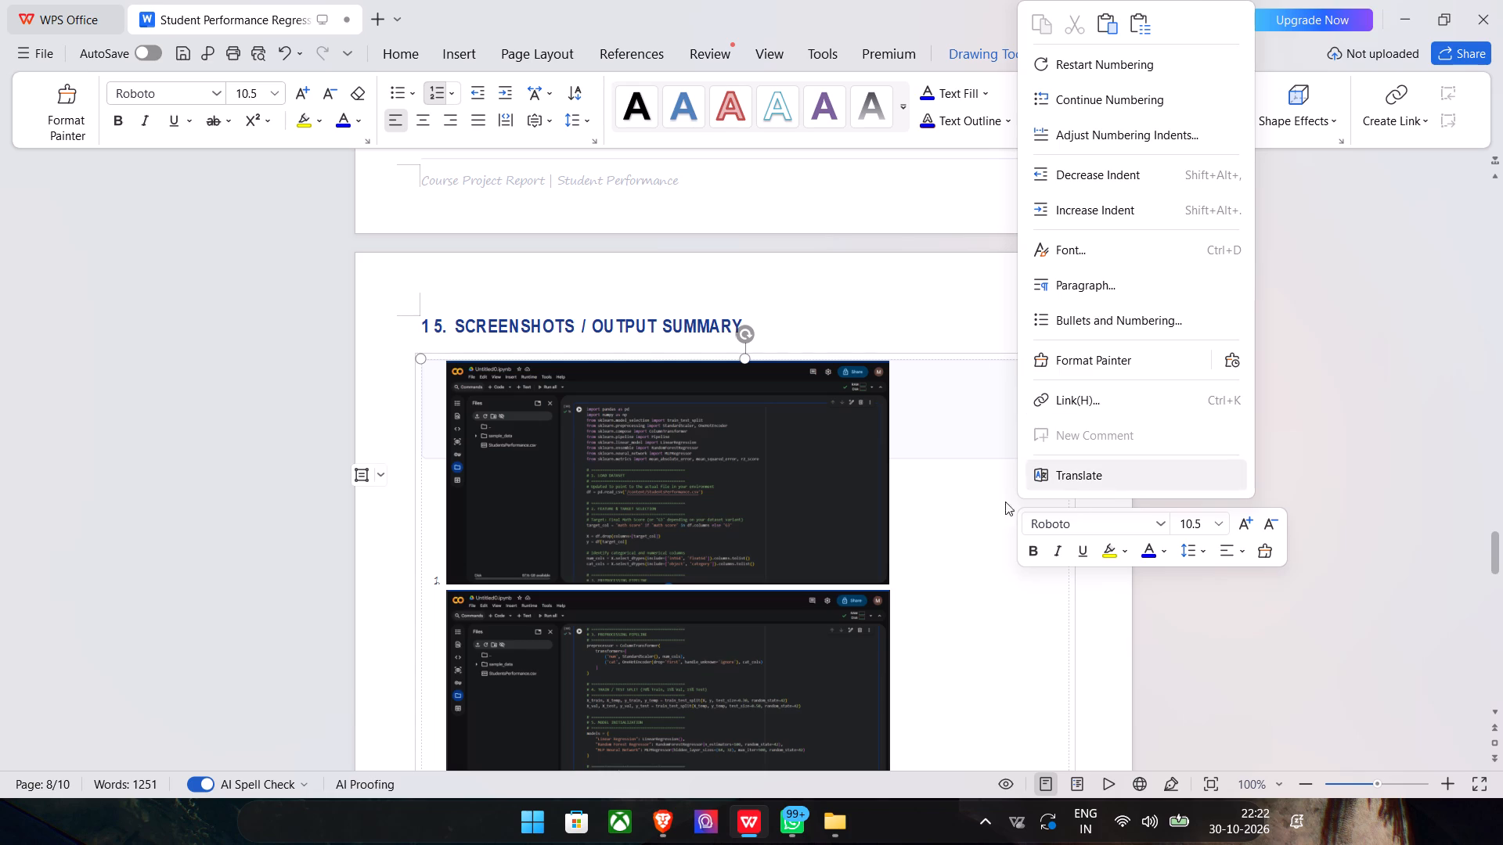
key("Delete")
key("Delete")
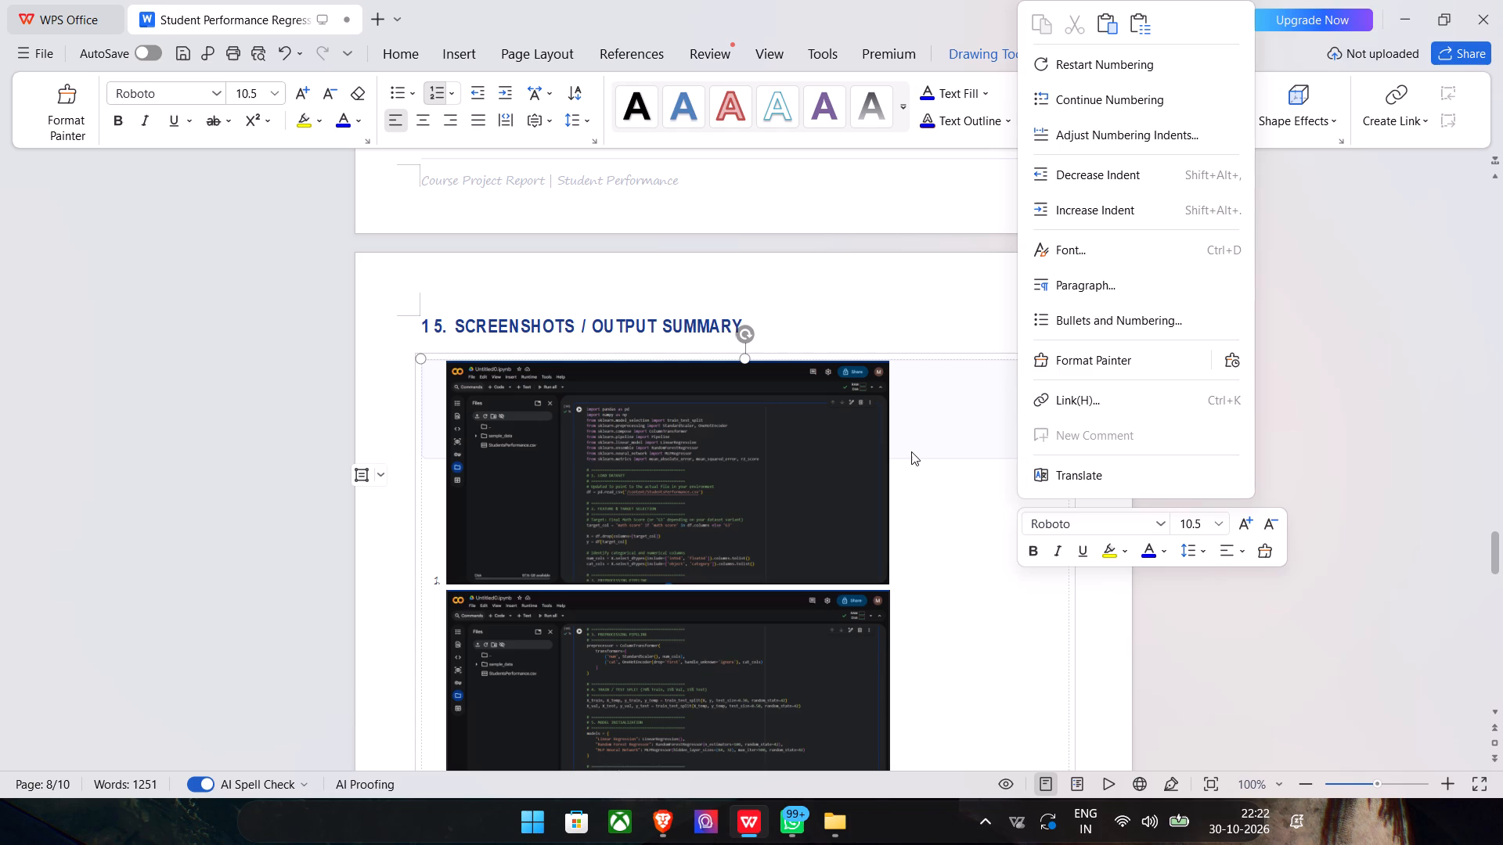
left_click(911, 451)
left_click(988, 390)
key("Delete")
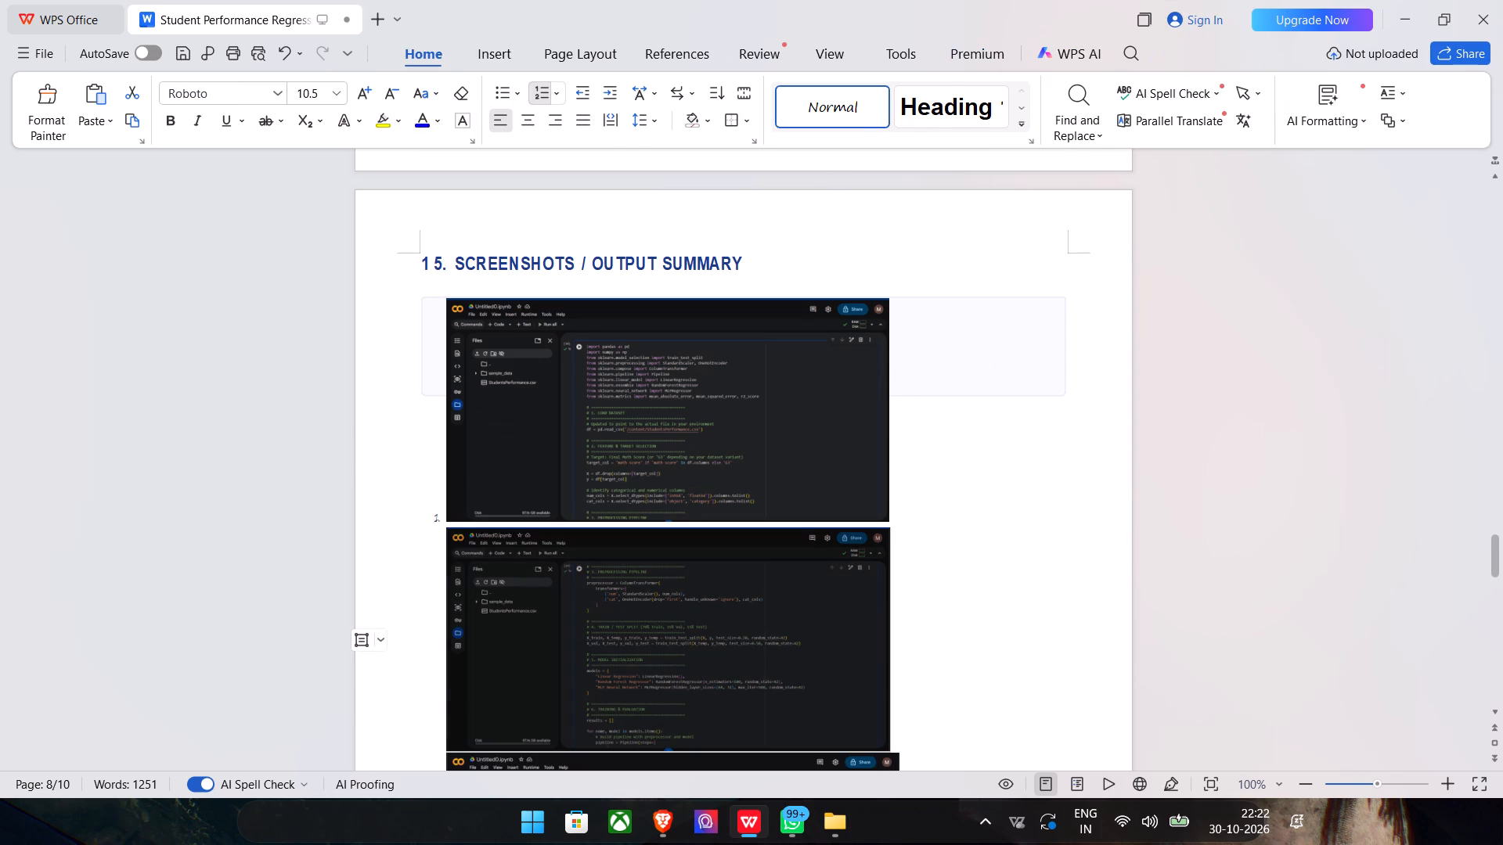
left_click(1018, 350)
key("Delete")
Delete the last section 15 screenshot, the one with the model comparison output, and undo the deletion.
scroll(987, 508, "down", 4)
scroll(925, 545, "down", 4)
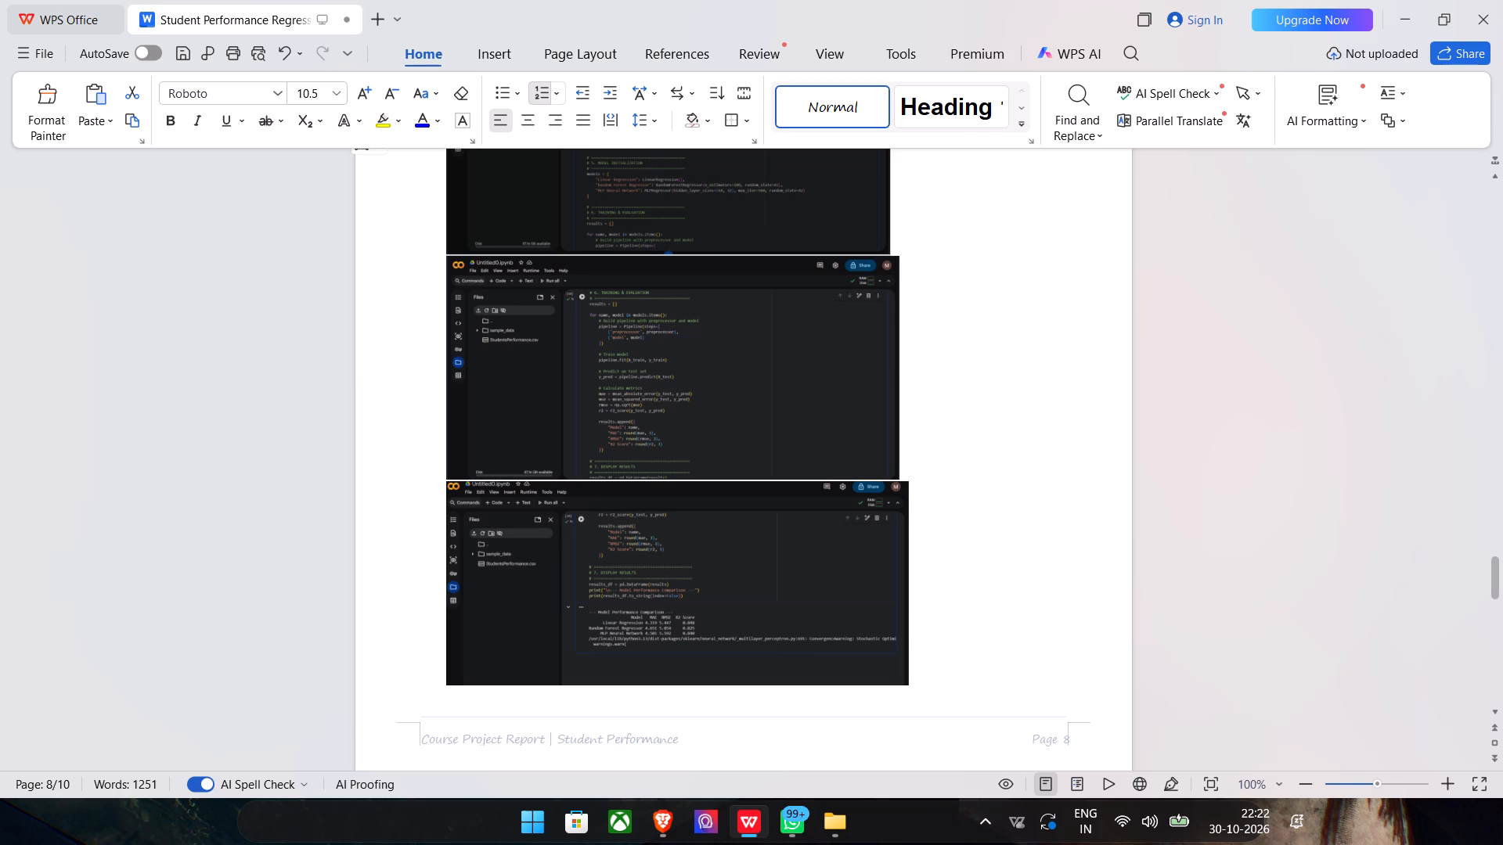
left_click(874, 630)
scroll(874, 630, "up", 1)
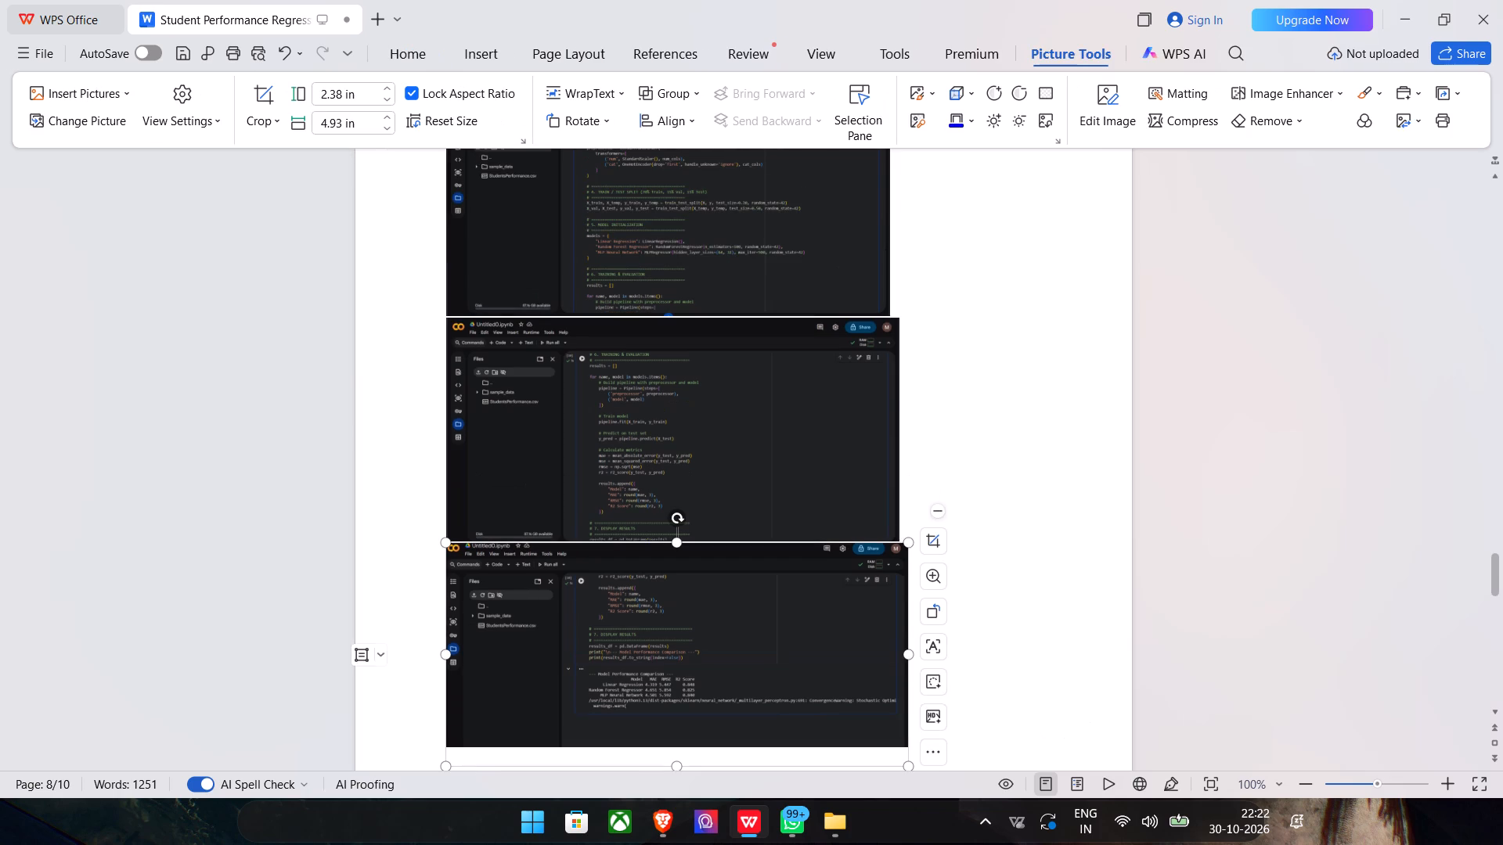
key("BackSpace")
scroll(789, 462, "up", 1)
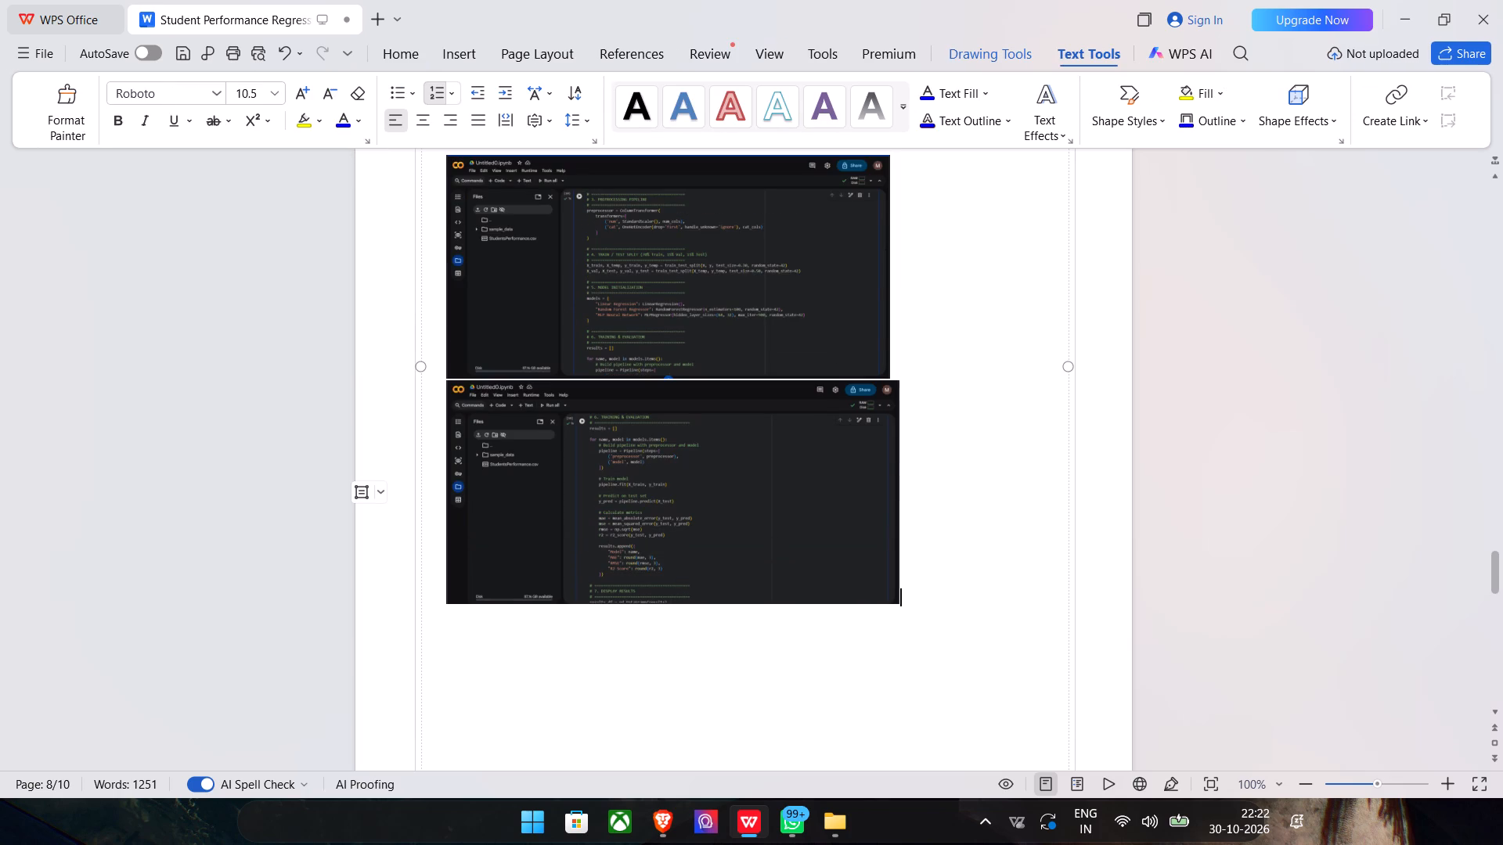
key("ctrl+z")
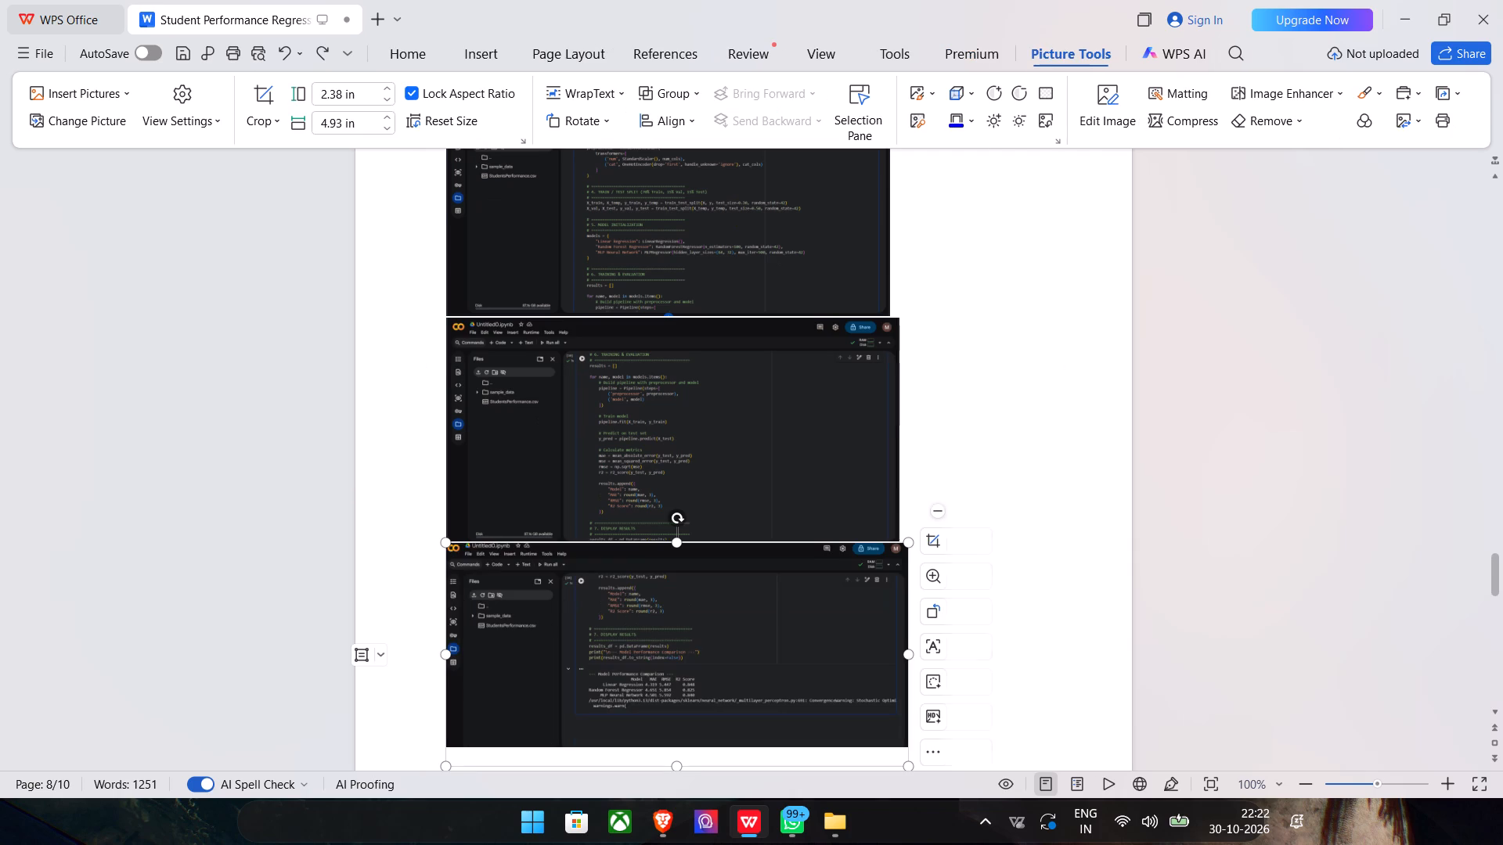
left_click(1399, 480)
Review the report's page layout from section 9 through the section 15 screenshots to the conclusion.
scroll(780, 524, "up", 4)
scroll(665, 583, "down", 4)
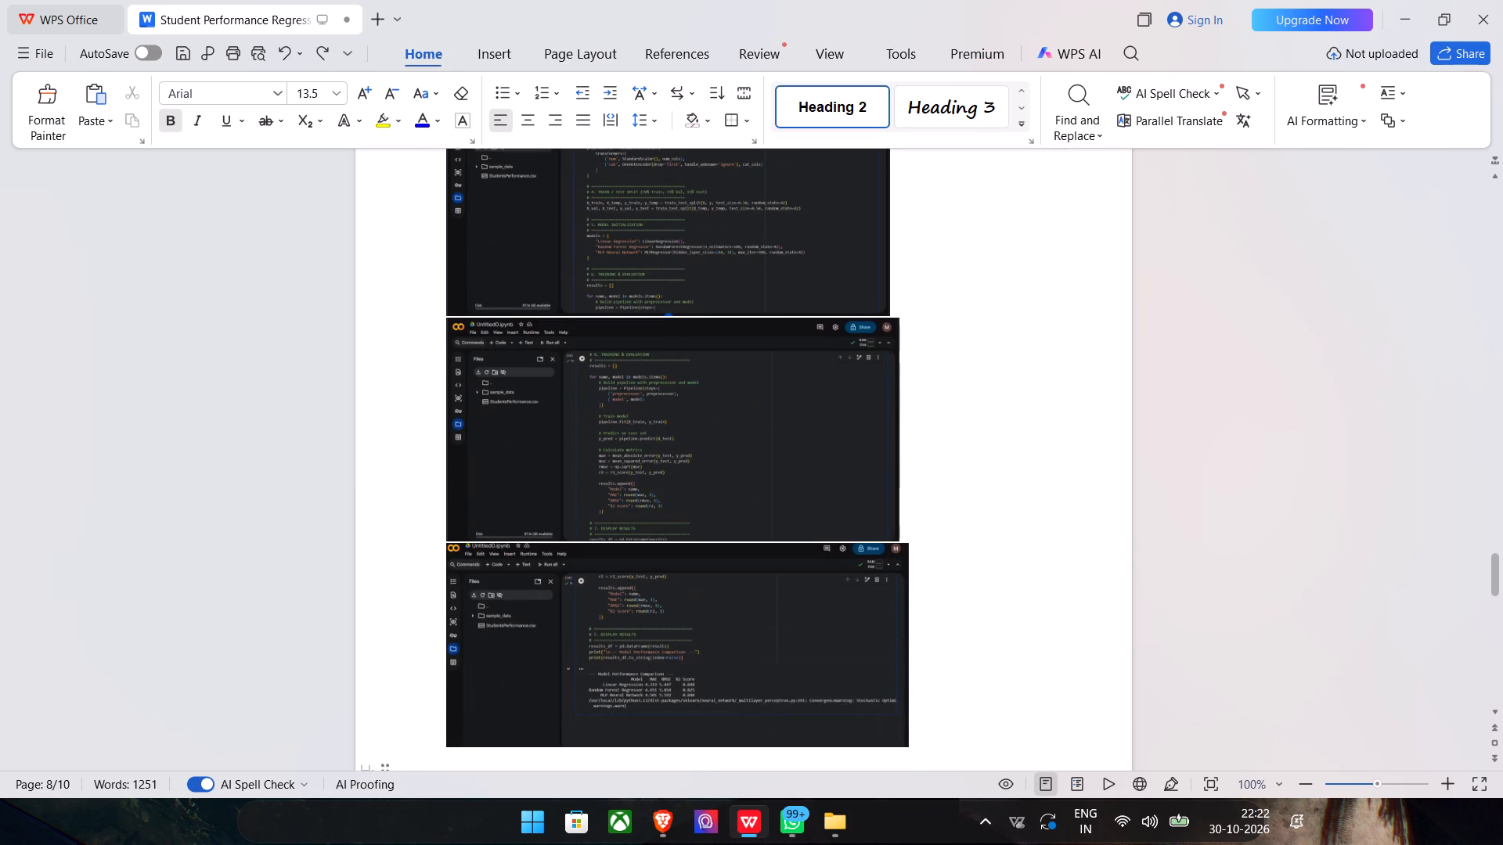
scroll(1259, 480, "up", 1)
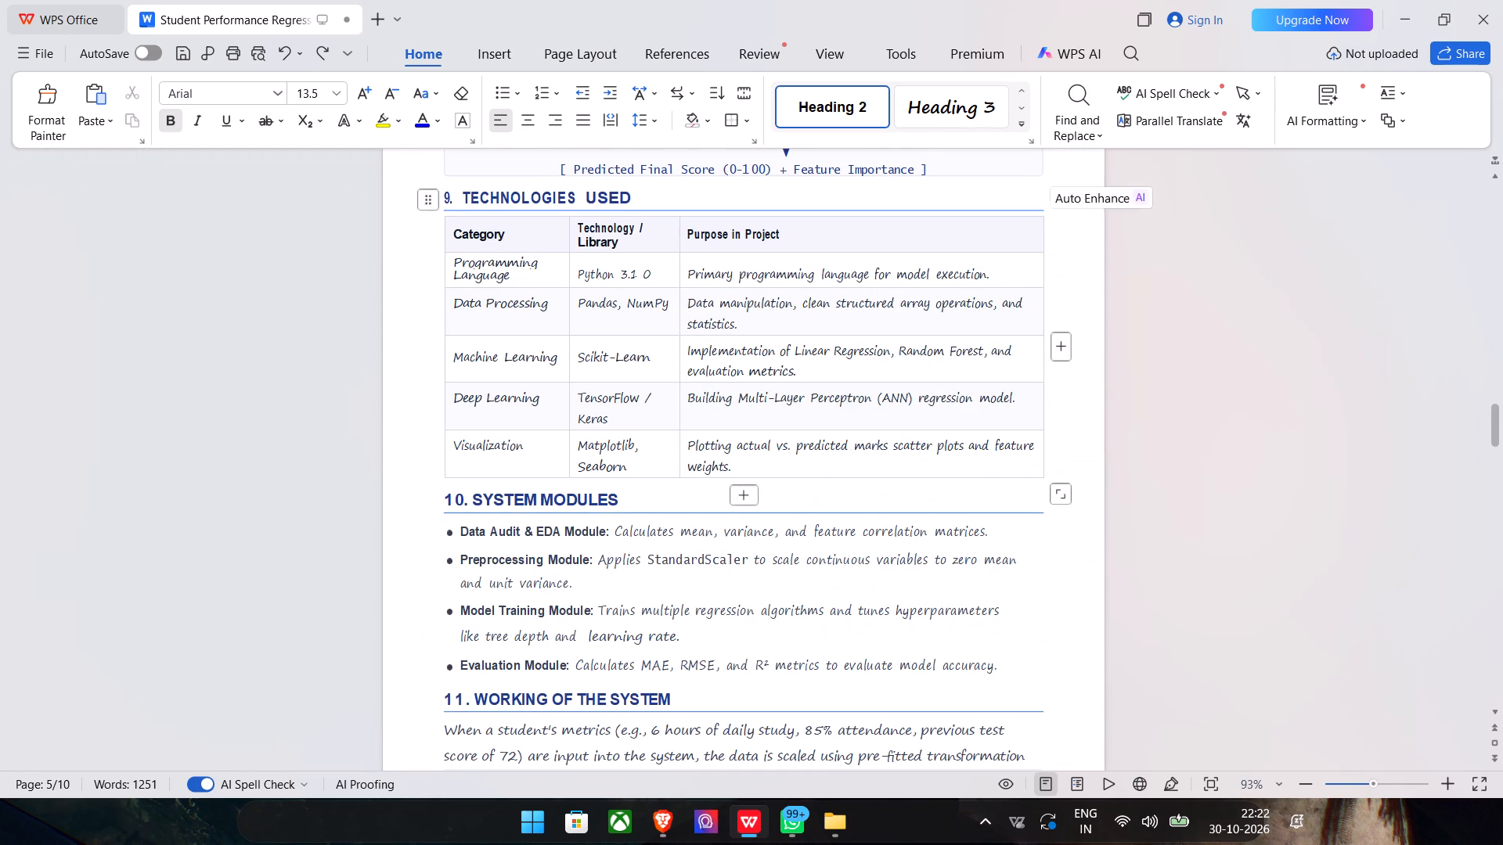
scroll(881, 527, "down", 6)
scroll(782, 558, "down", 16)
scroll(704, 569, "up", 9)
scroll(707, 568, "down", 8)
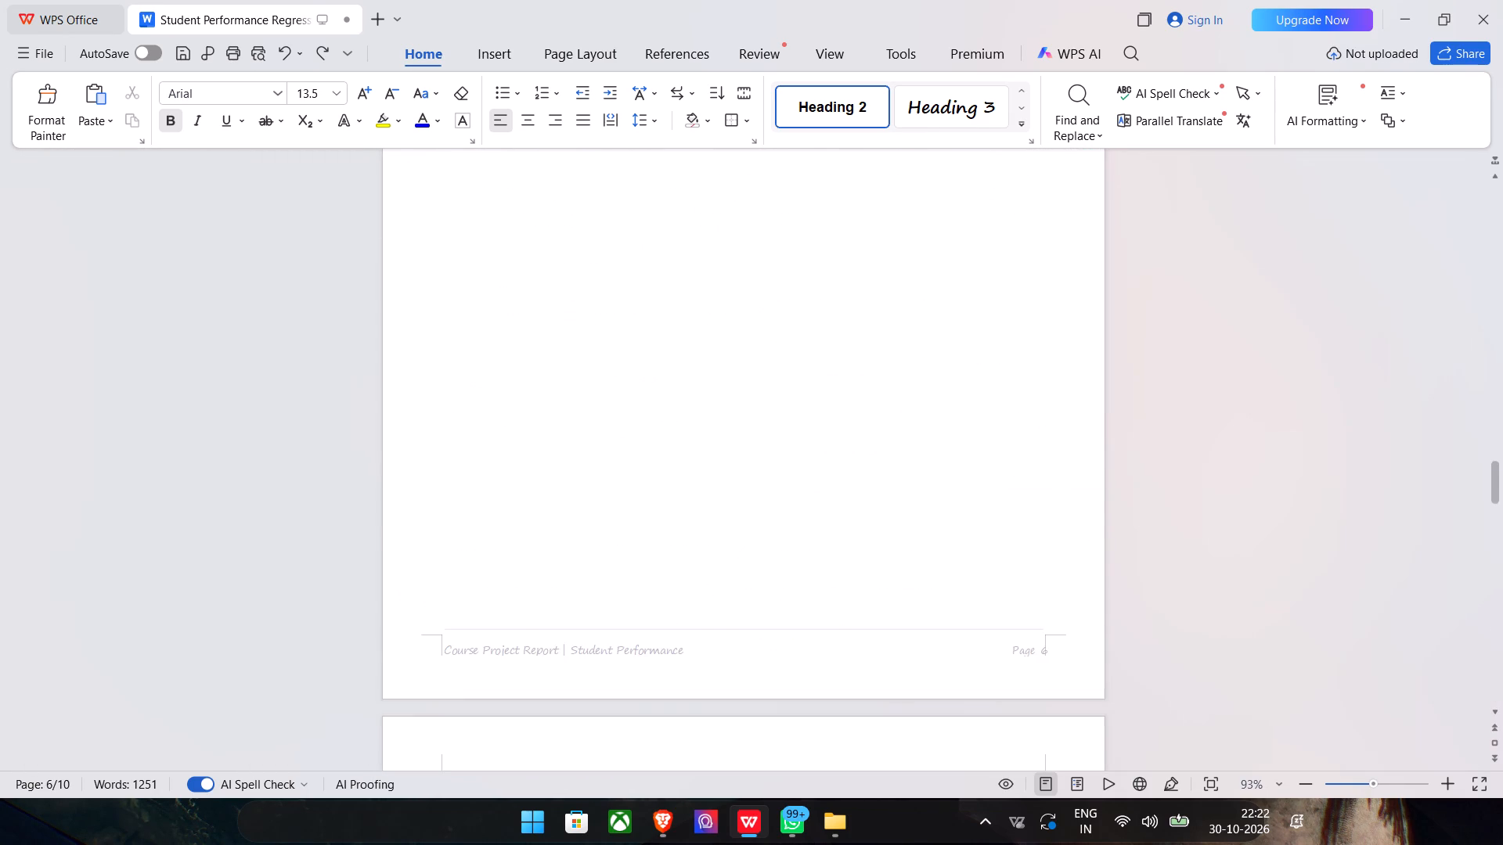
scroll(766, 622, "down", 19)
scroll(776, 653, "down", 11)
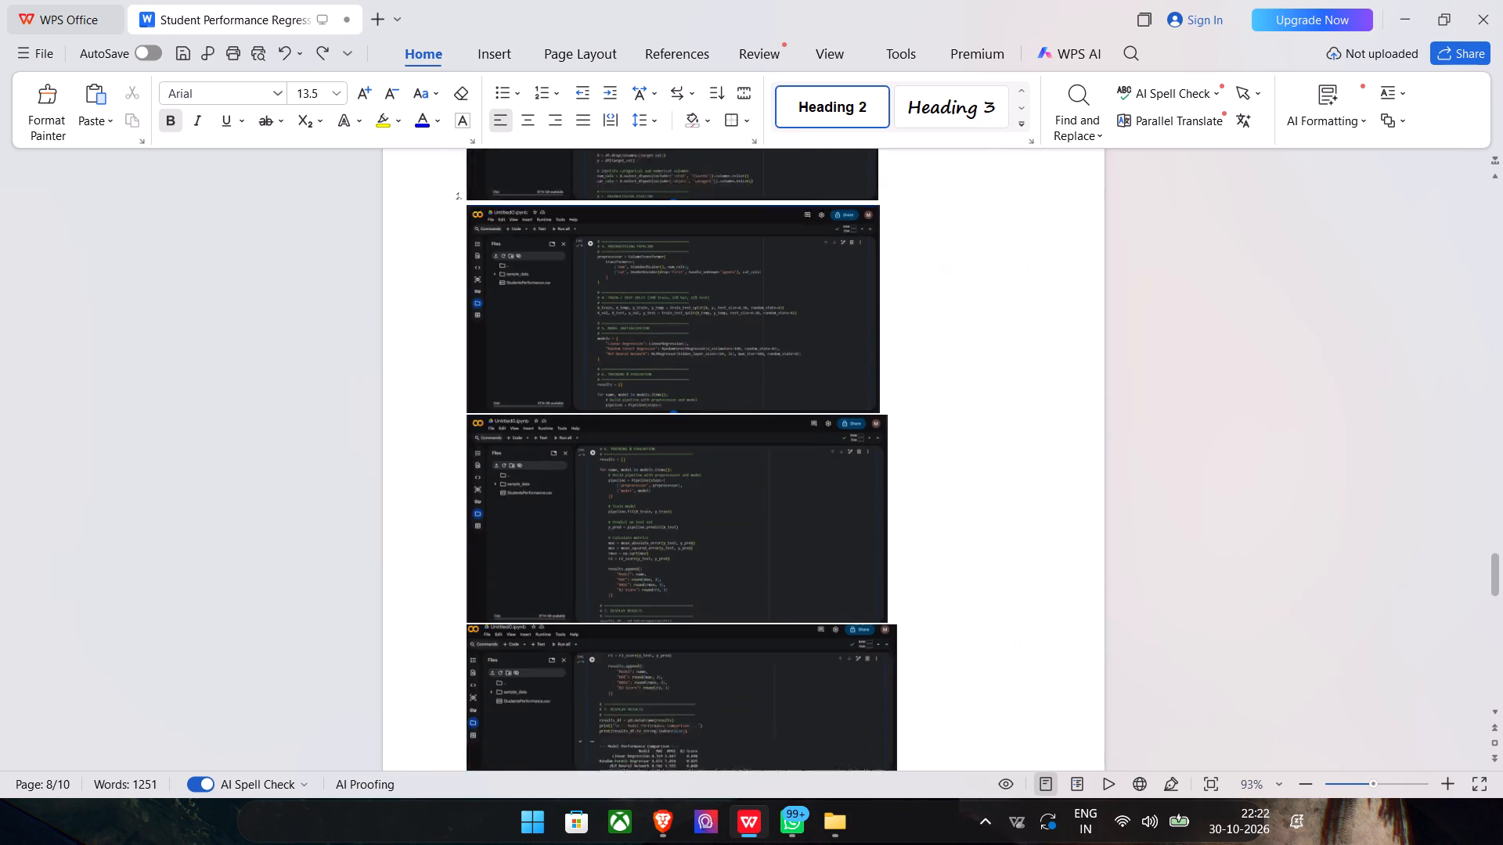
scroll(773, 655, "down", 1)
scroll(851, 576, "down", 10)
scroll(851, 576, "up", 16)
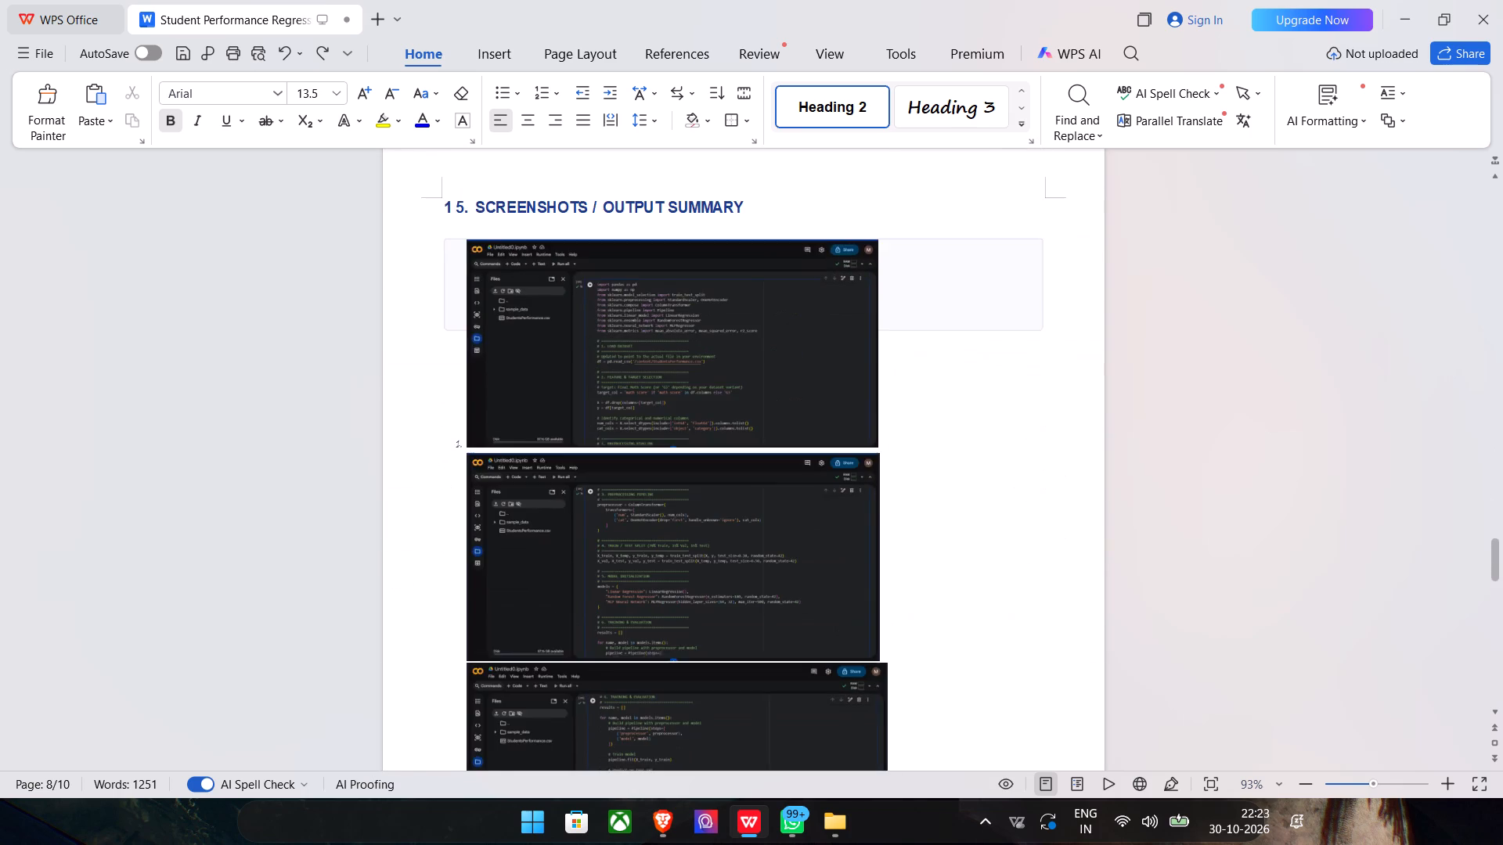
scroll(799, 599, "down", 10)
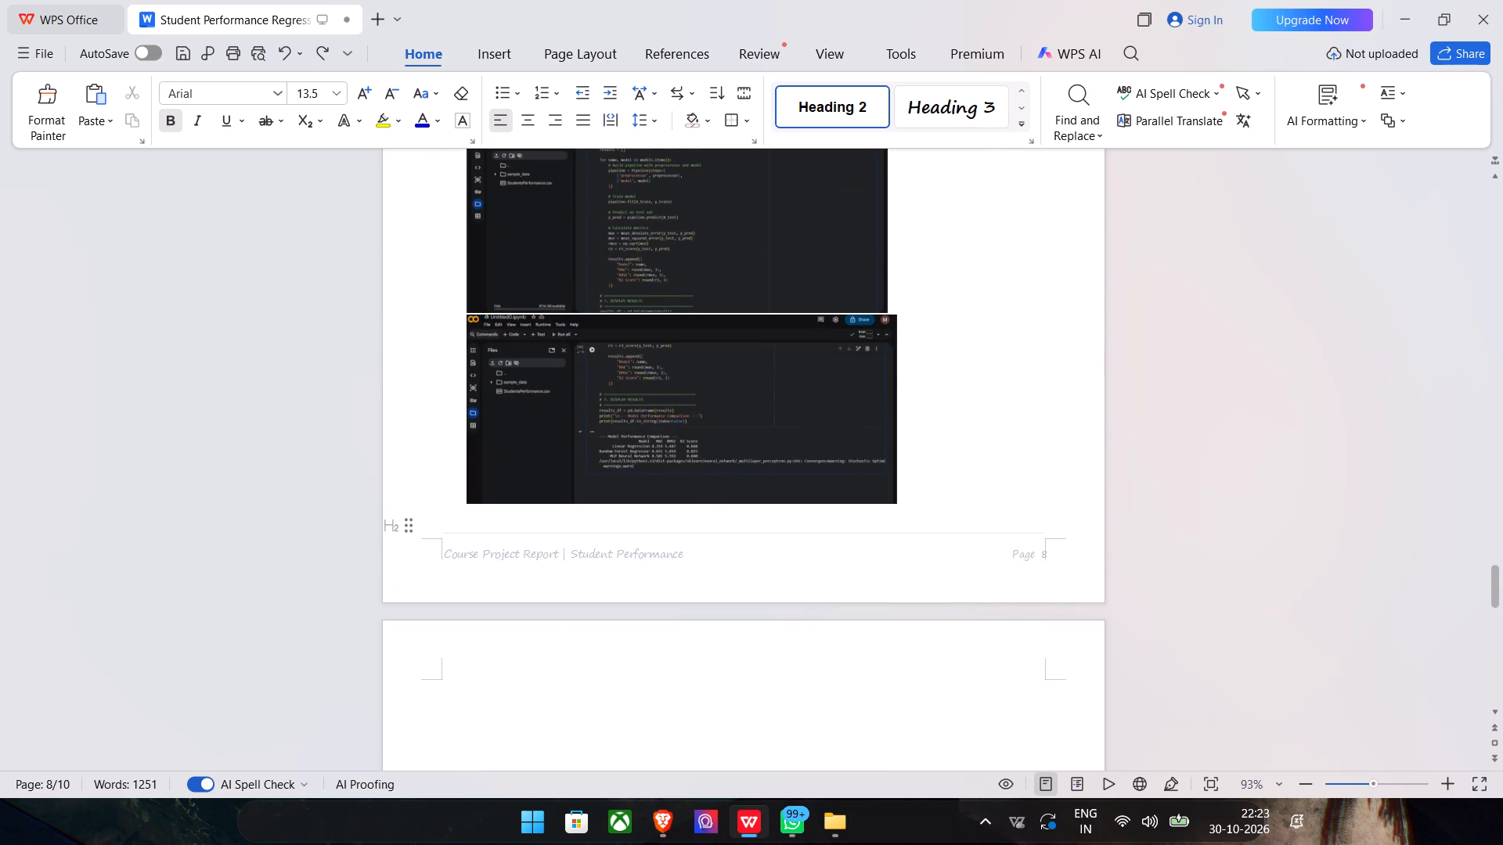
scroll(799, 599, "down", 2)
scroll(799, 599, "down", 19)
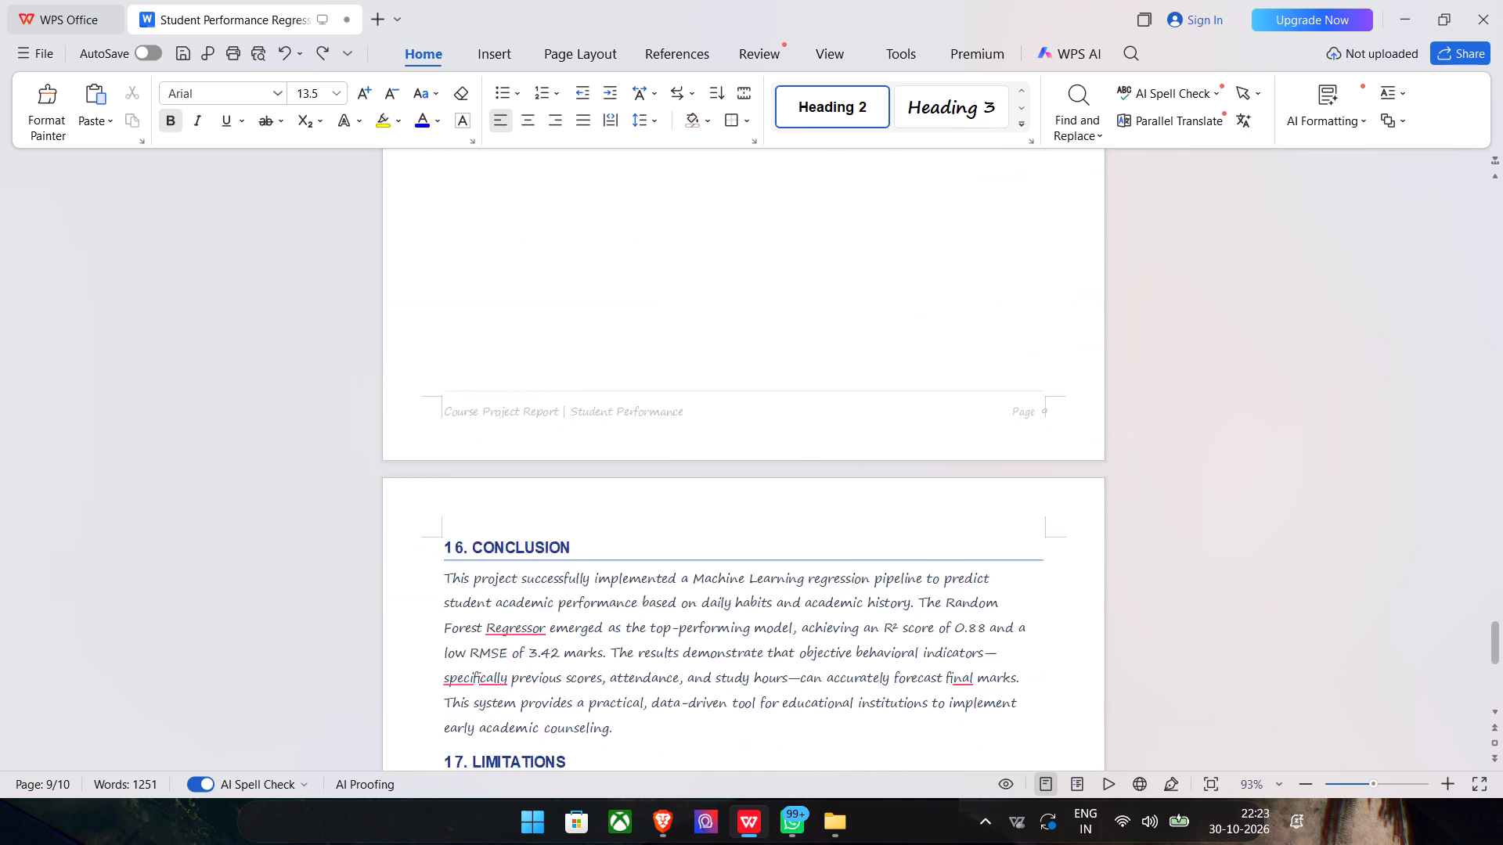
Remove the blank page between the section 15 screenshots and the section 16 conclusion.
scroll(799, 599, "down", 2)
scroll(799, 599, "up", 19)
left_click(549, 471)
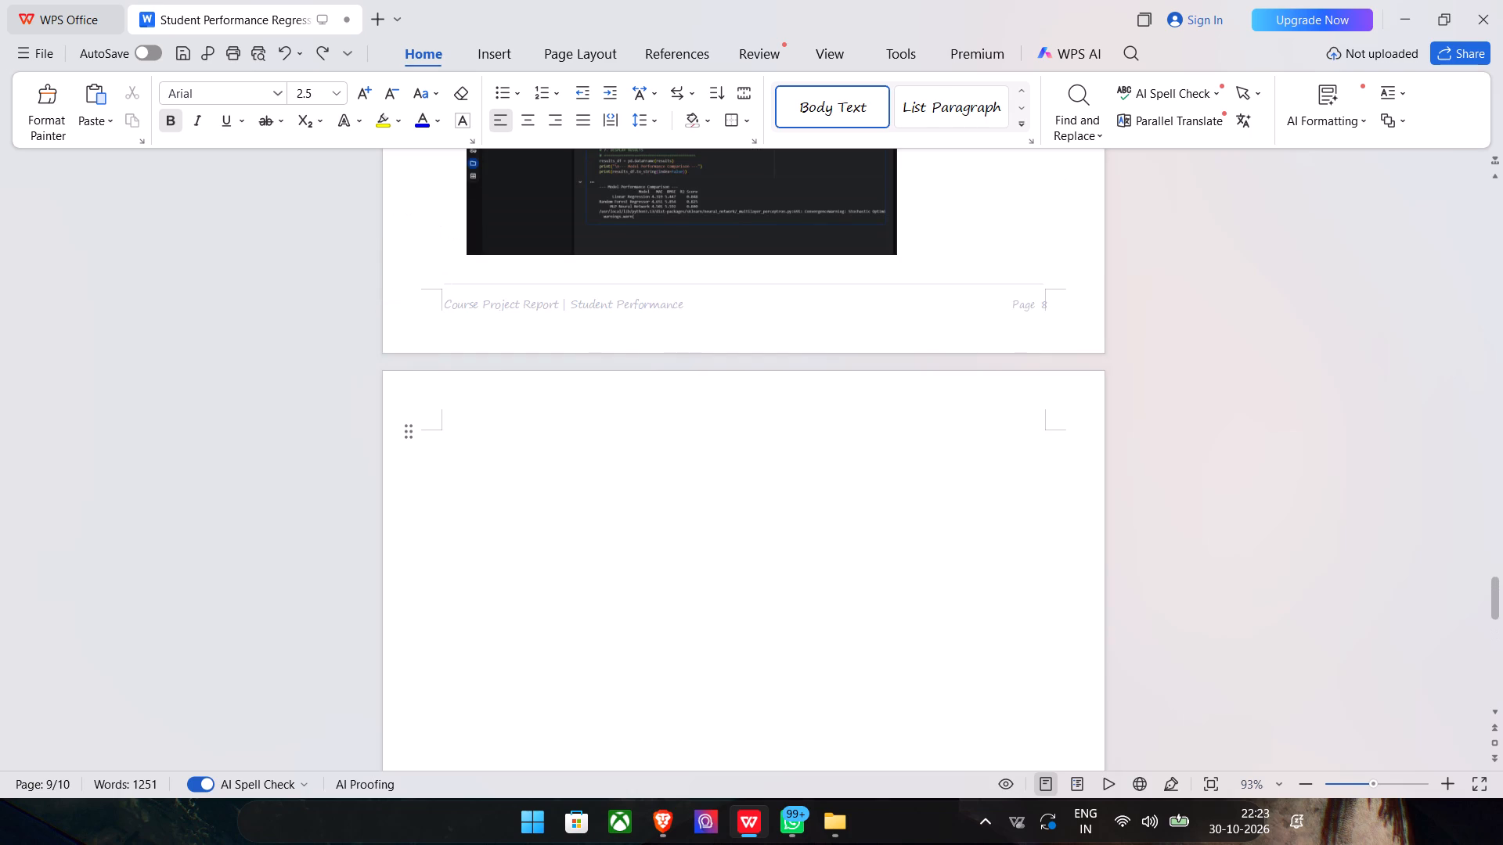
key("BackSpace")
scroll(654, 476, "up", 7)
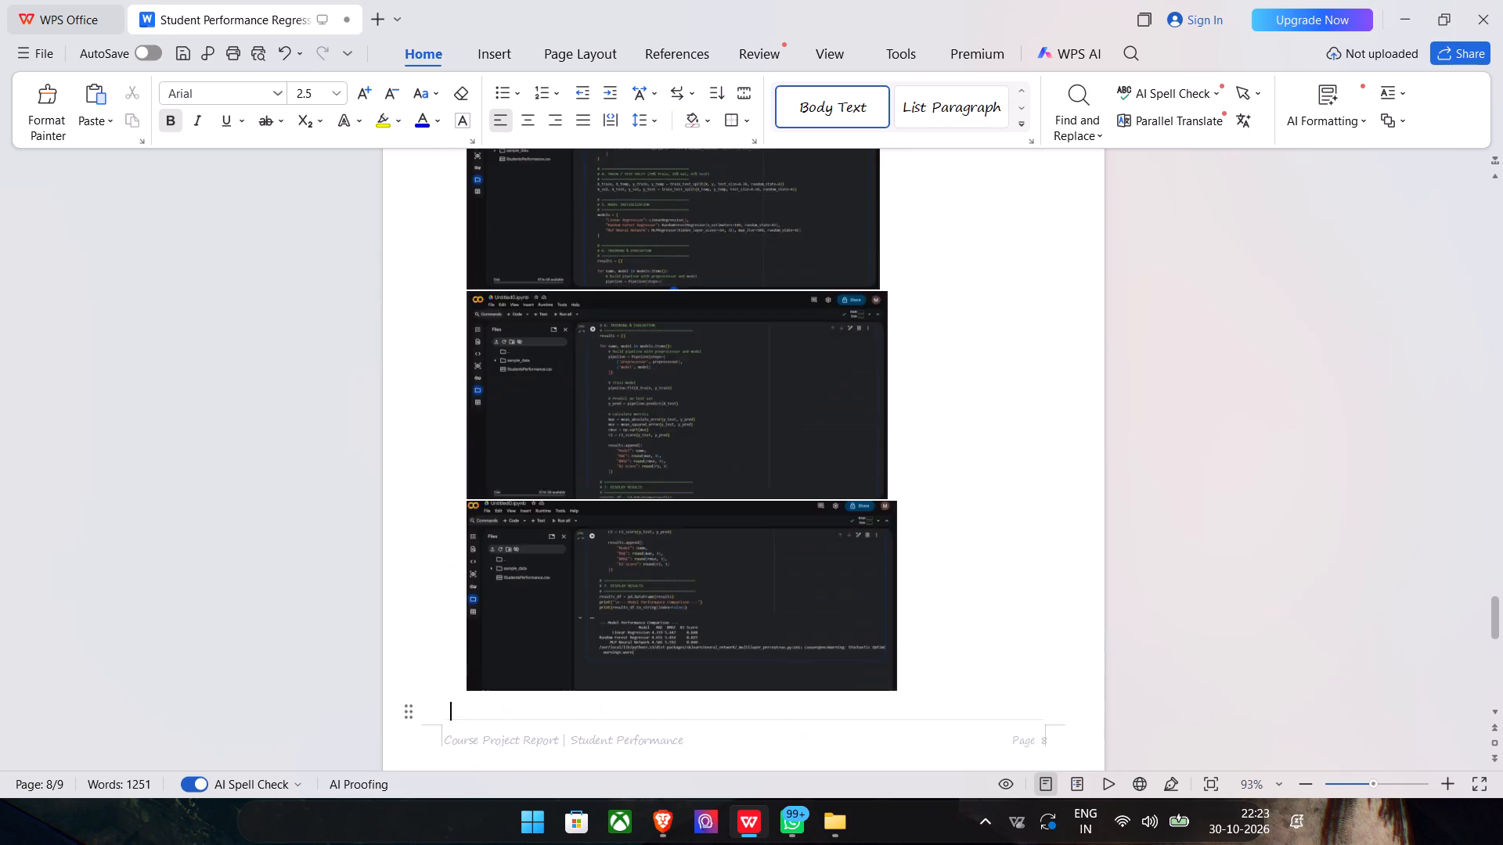
Review the pages from the model results table through section 15 to the references, checking the layout.
scroll(661, 476, "up", 19)
scroll(507, 613, "down", 5)
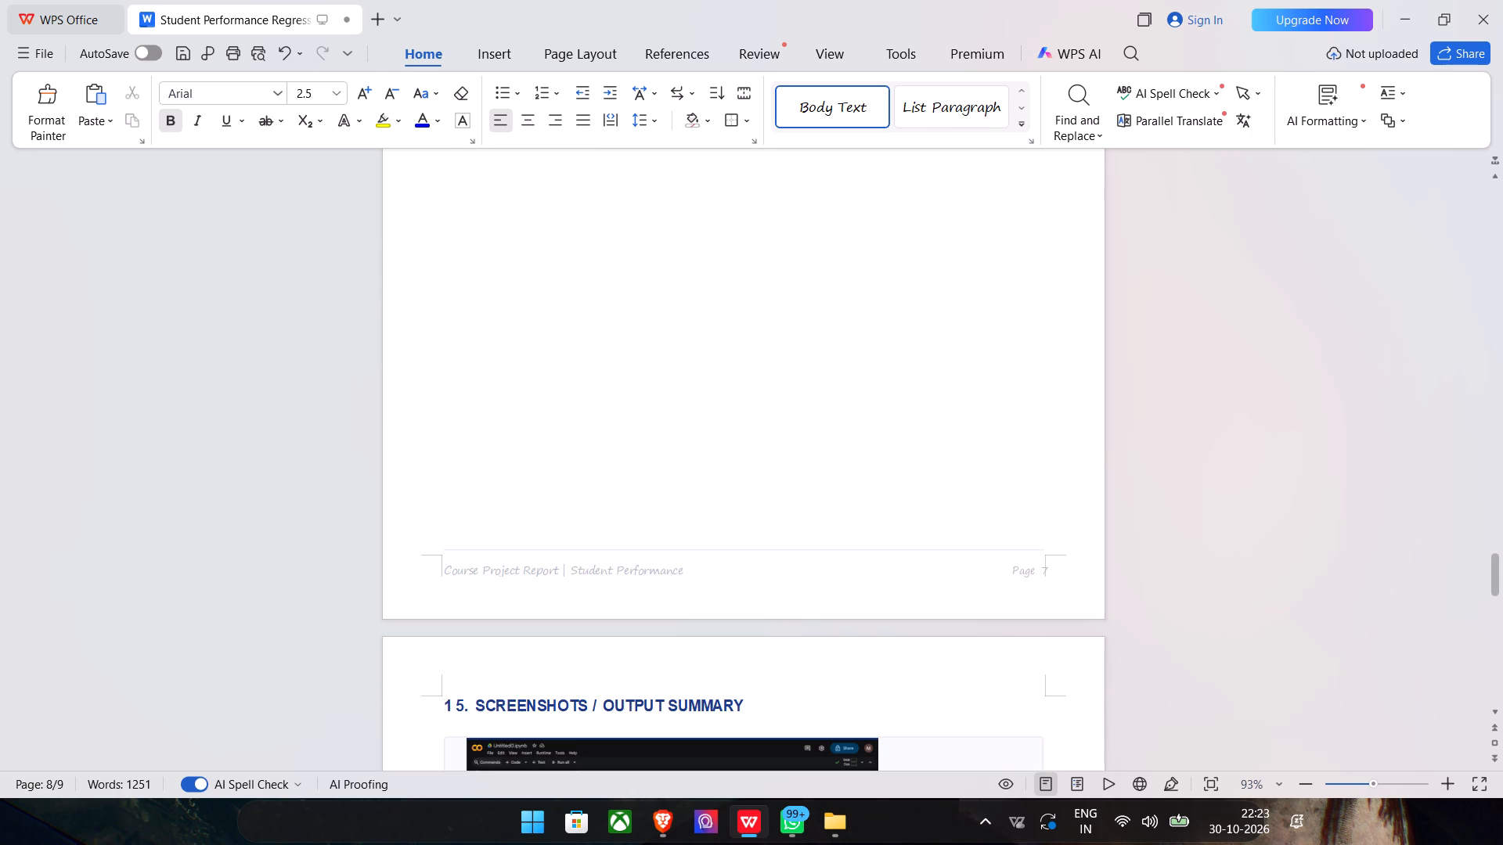
left_click(502, 532)
scroll(629, 391, "up", 4)
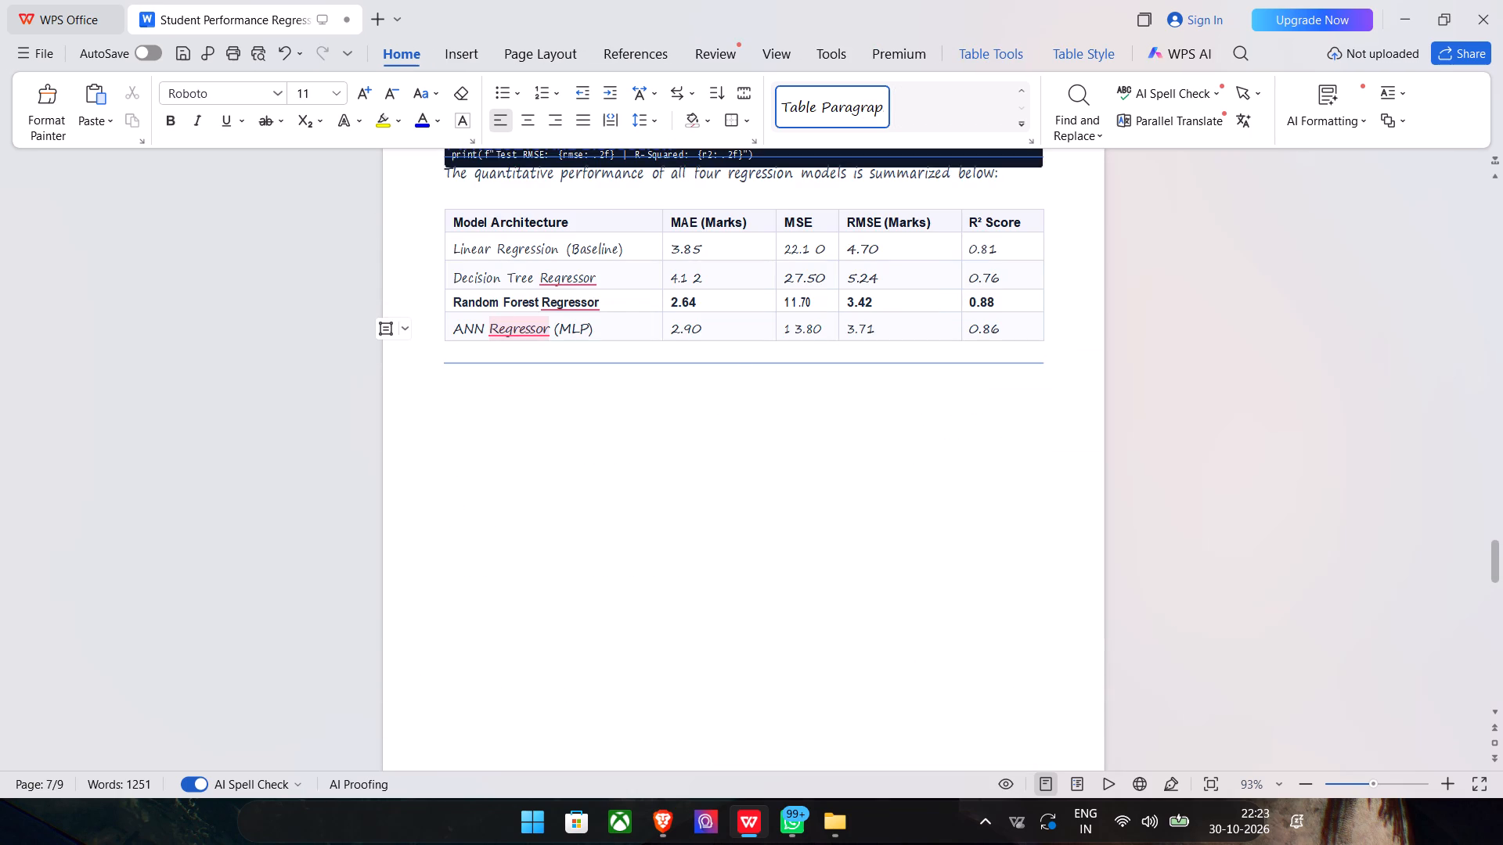
left_click(525, 331)
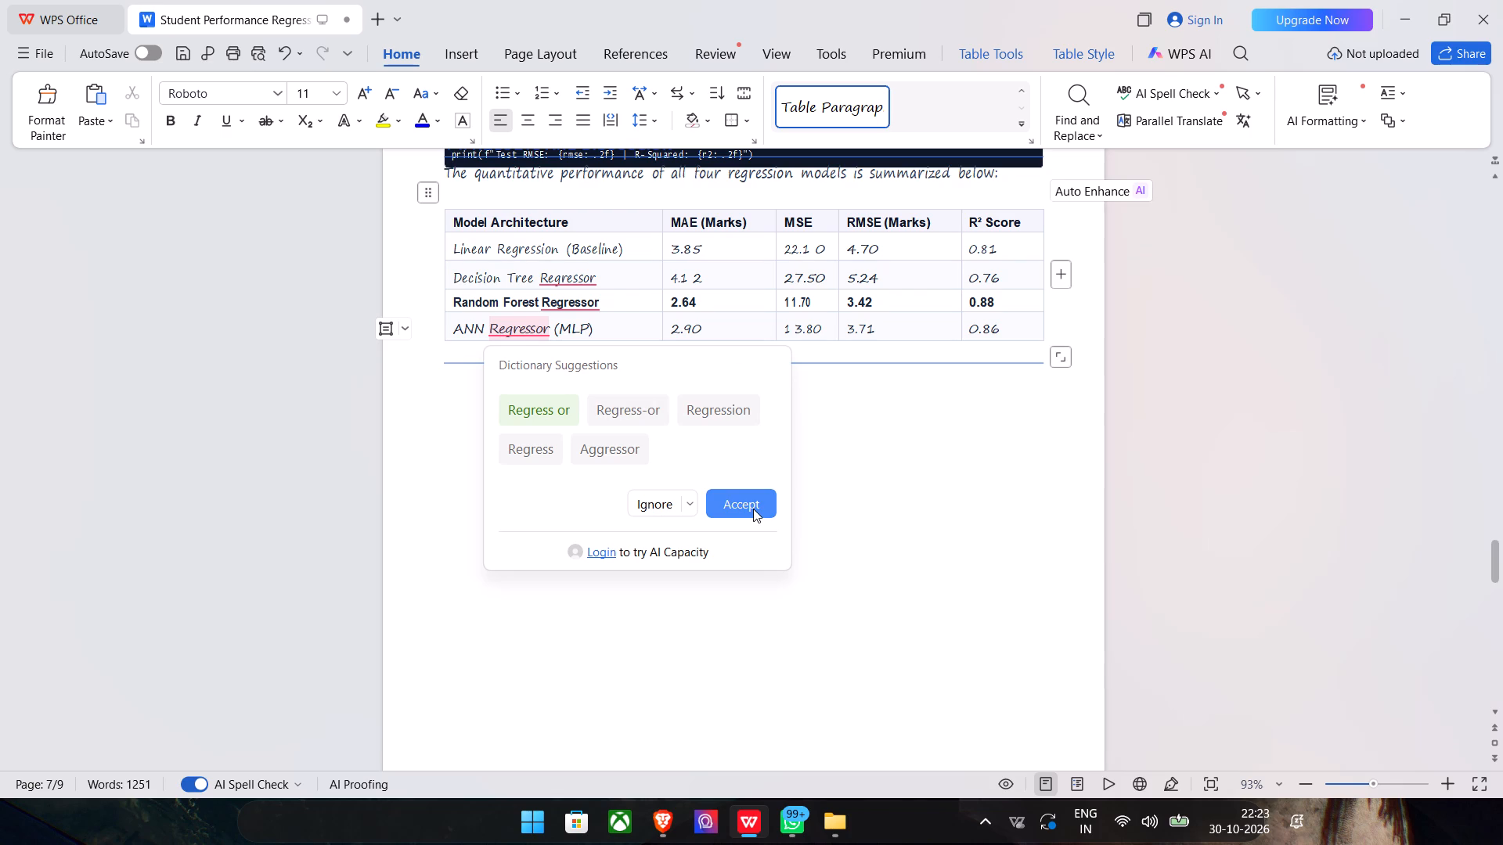
left_click(894, 479)
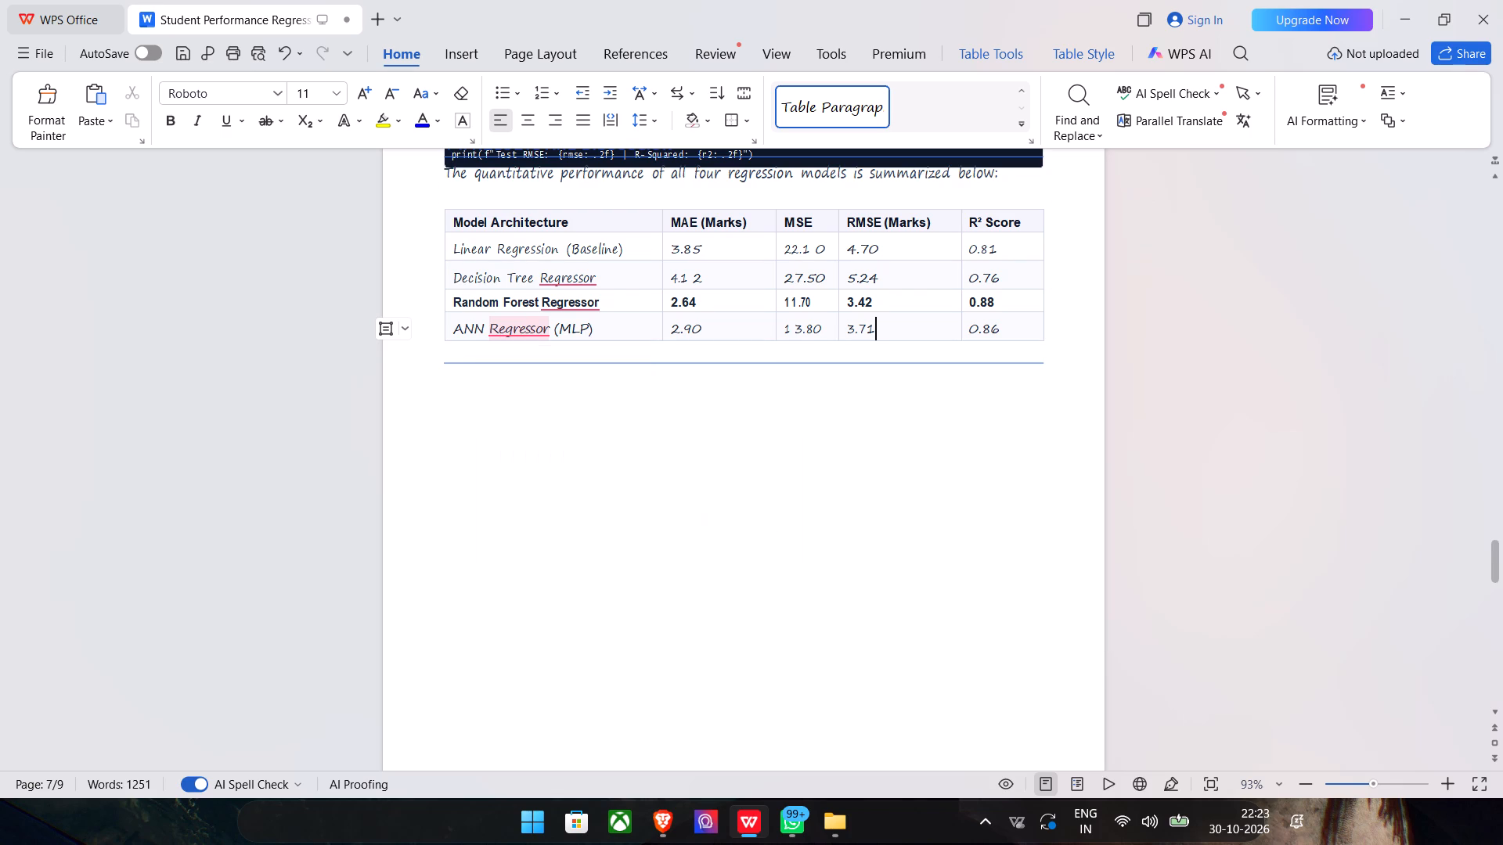
scroll(586, 615, "down", 5)
left_click(568, 416)
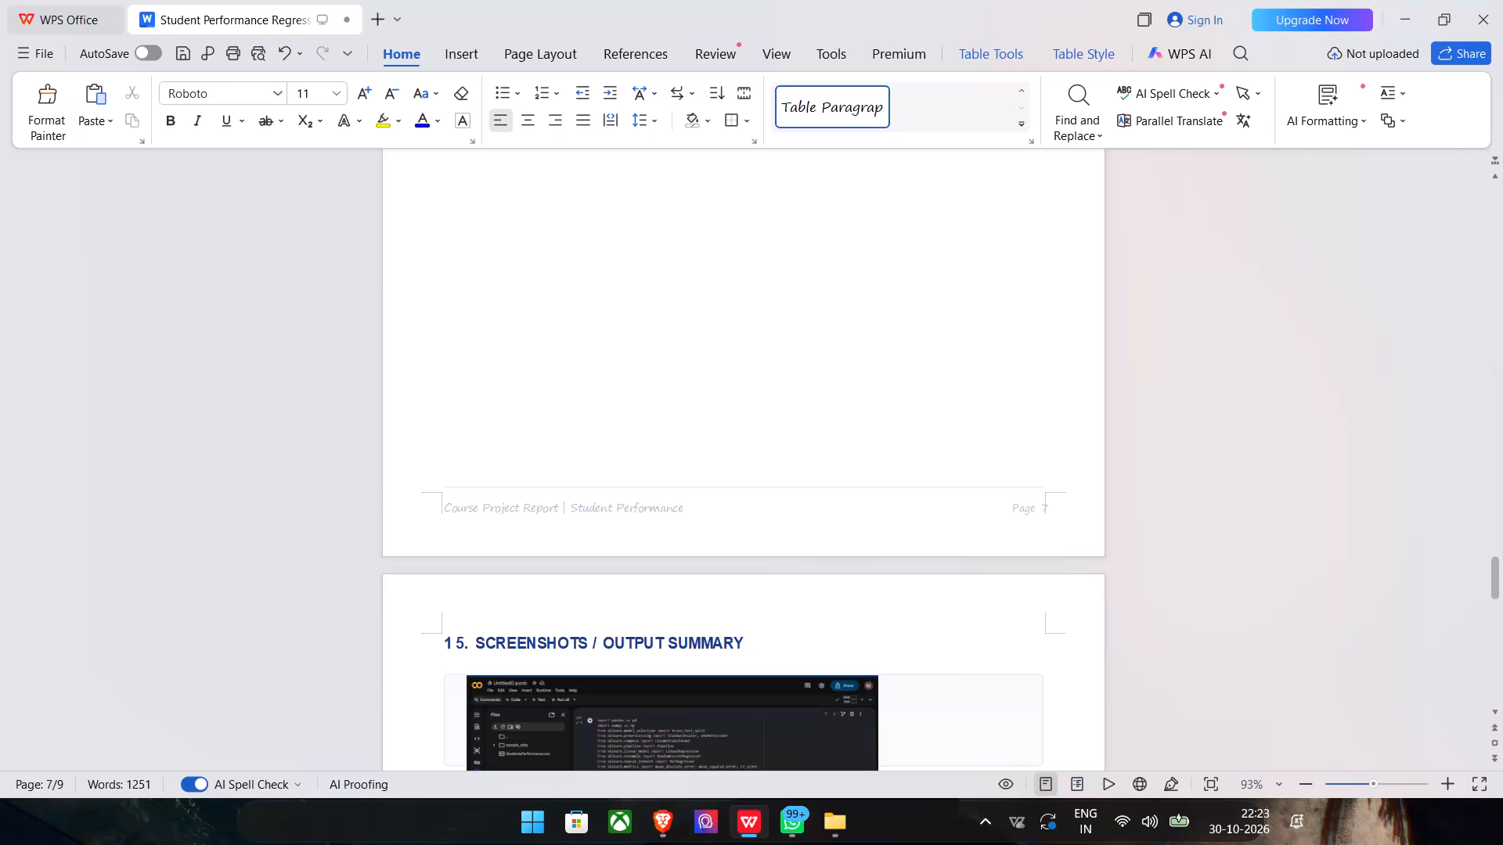
scroll(531, 549, "down", 20)
scroll(531, 549, "down", 16)
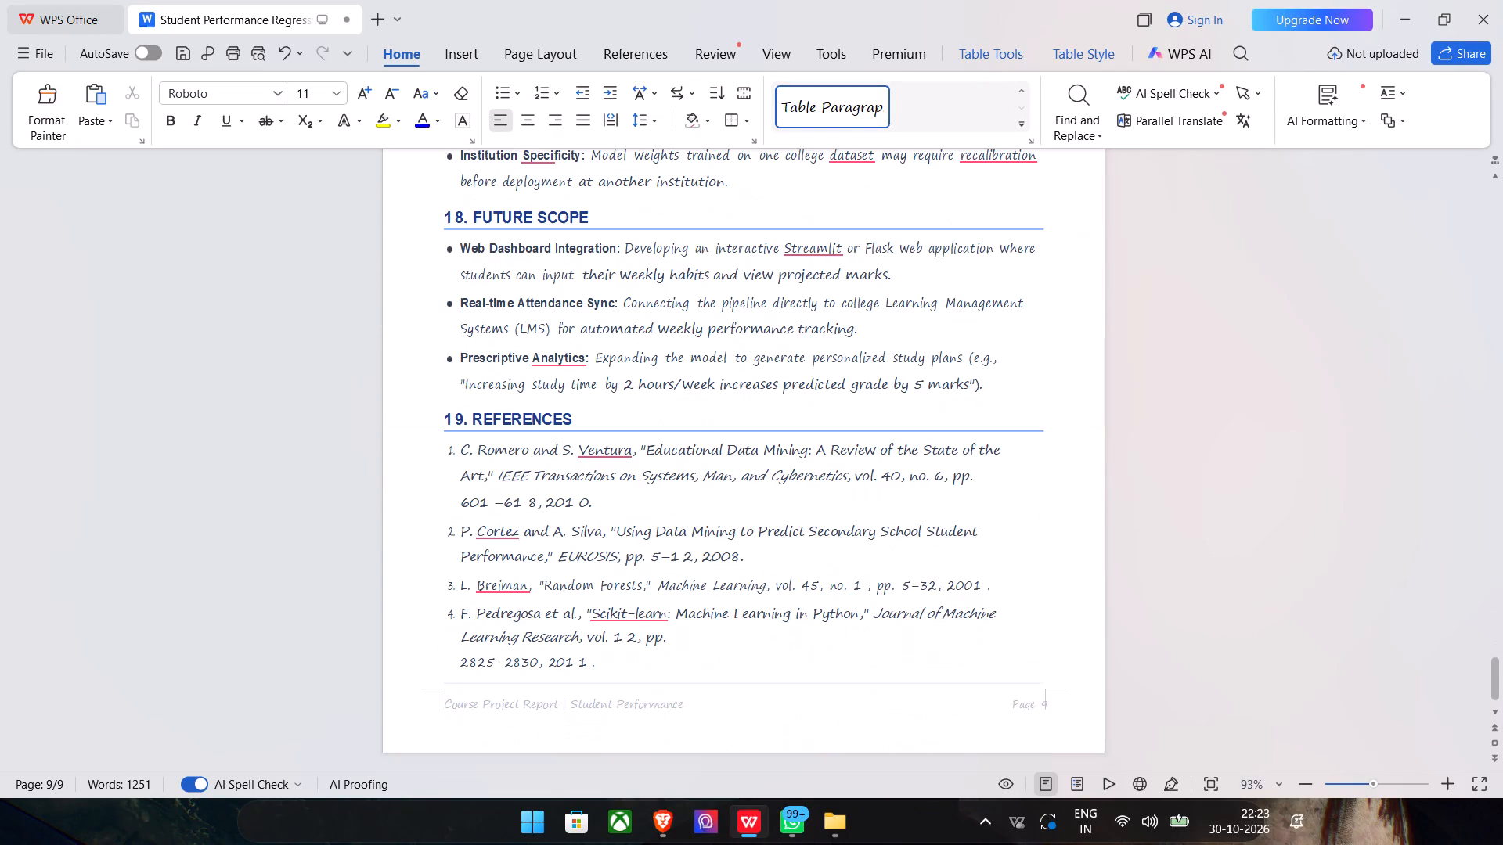
scroll(835, 568, "down", 3)
scroll(616, 650, "up", 6)
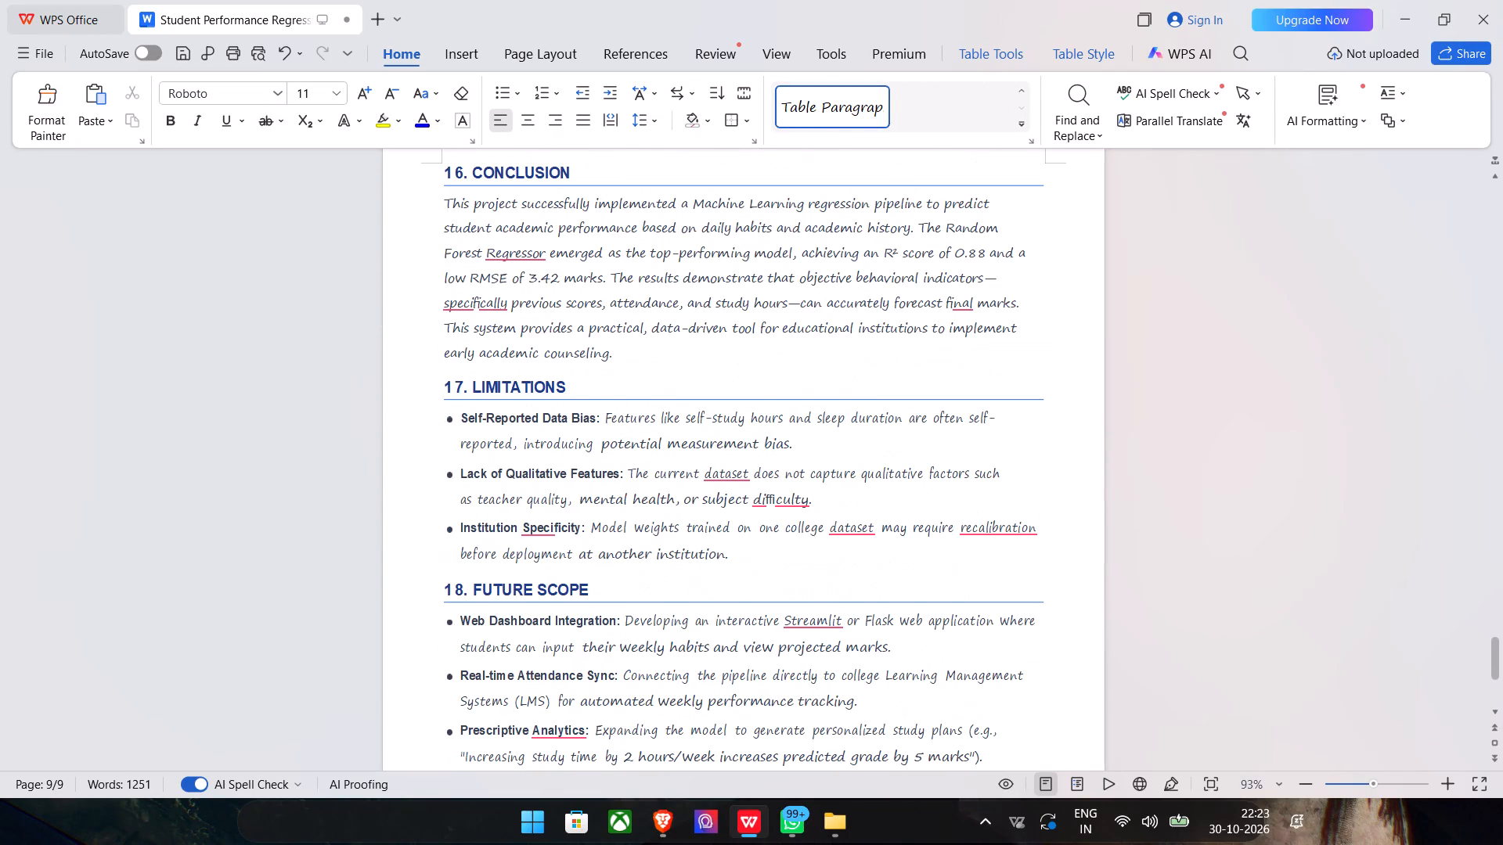
scroll(684, 629, "down", 6)
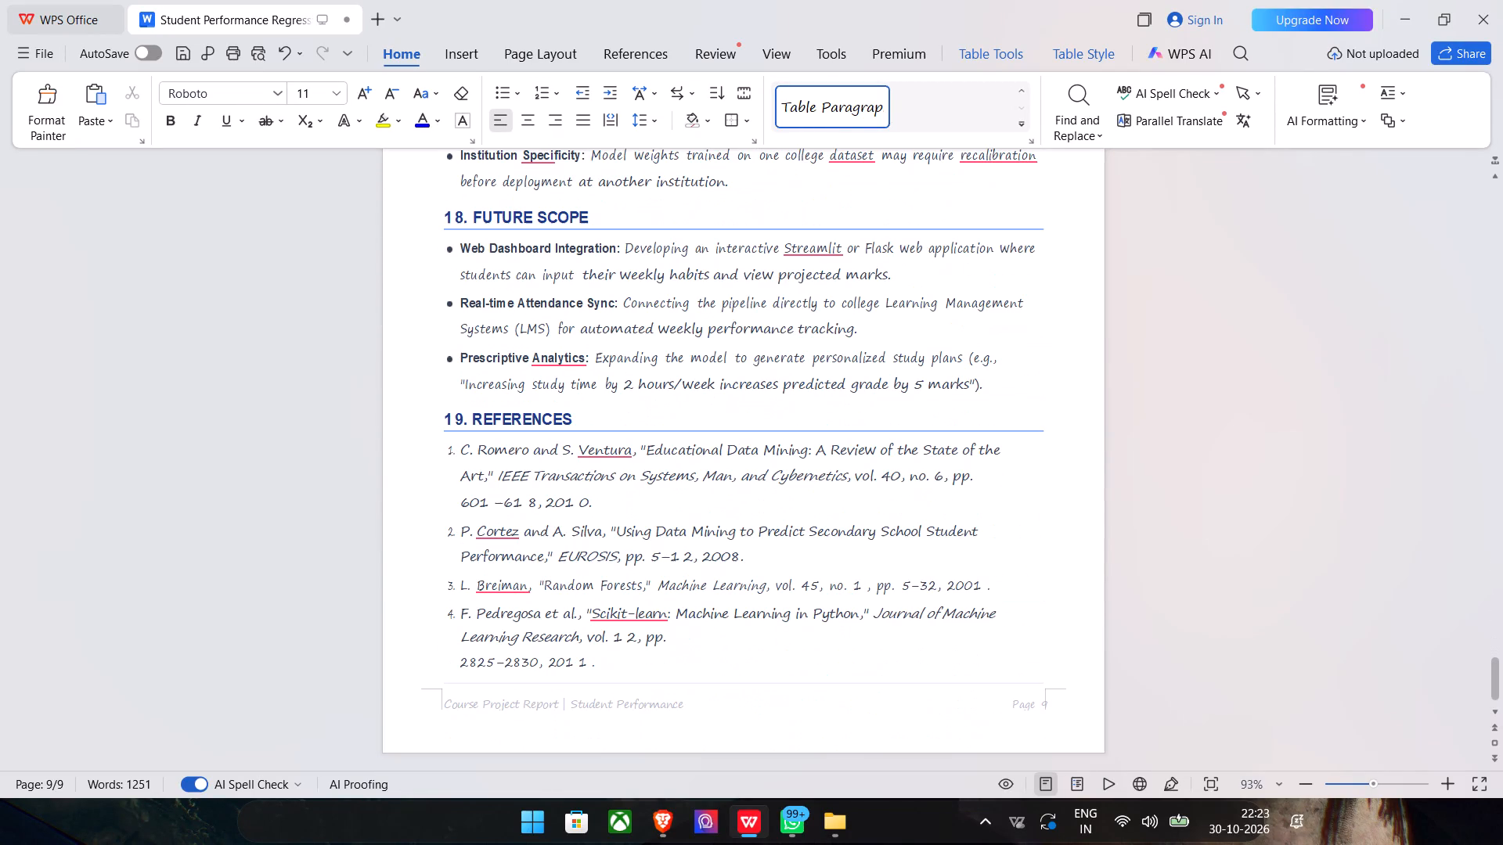
scroll(741, 335, "up", 20)
scroll(741, 335, "up", 8)
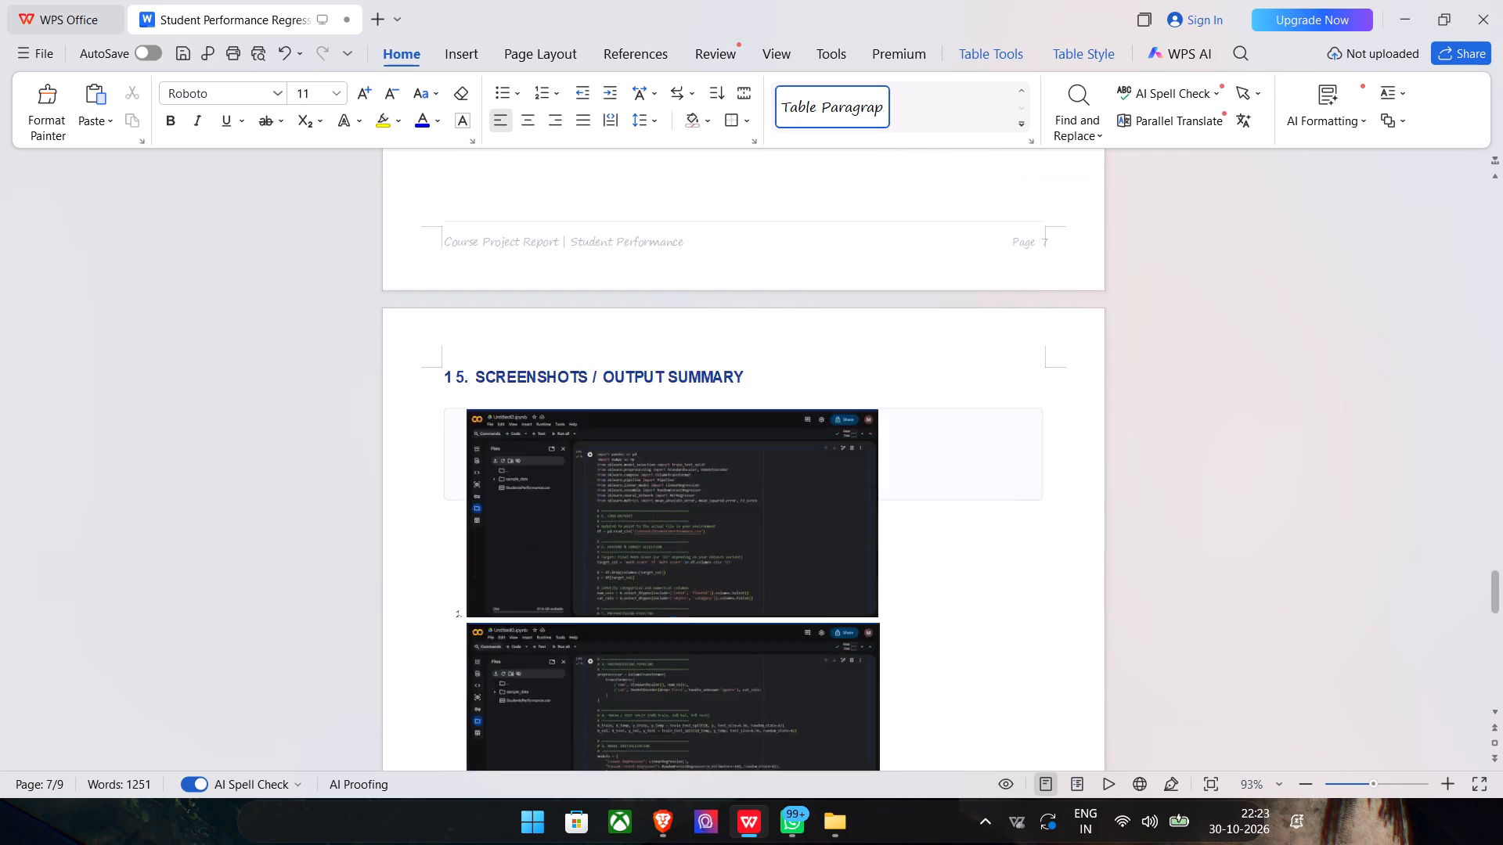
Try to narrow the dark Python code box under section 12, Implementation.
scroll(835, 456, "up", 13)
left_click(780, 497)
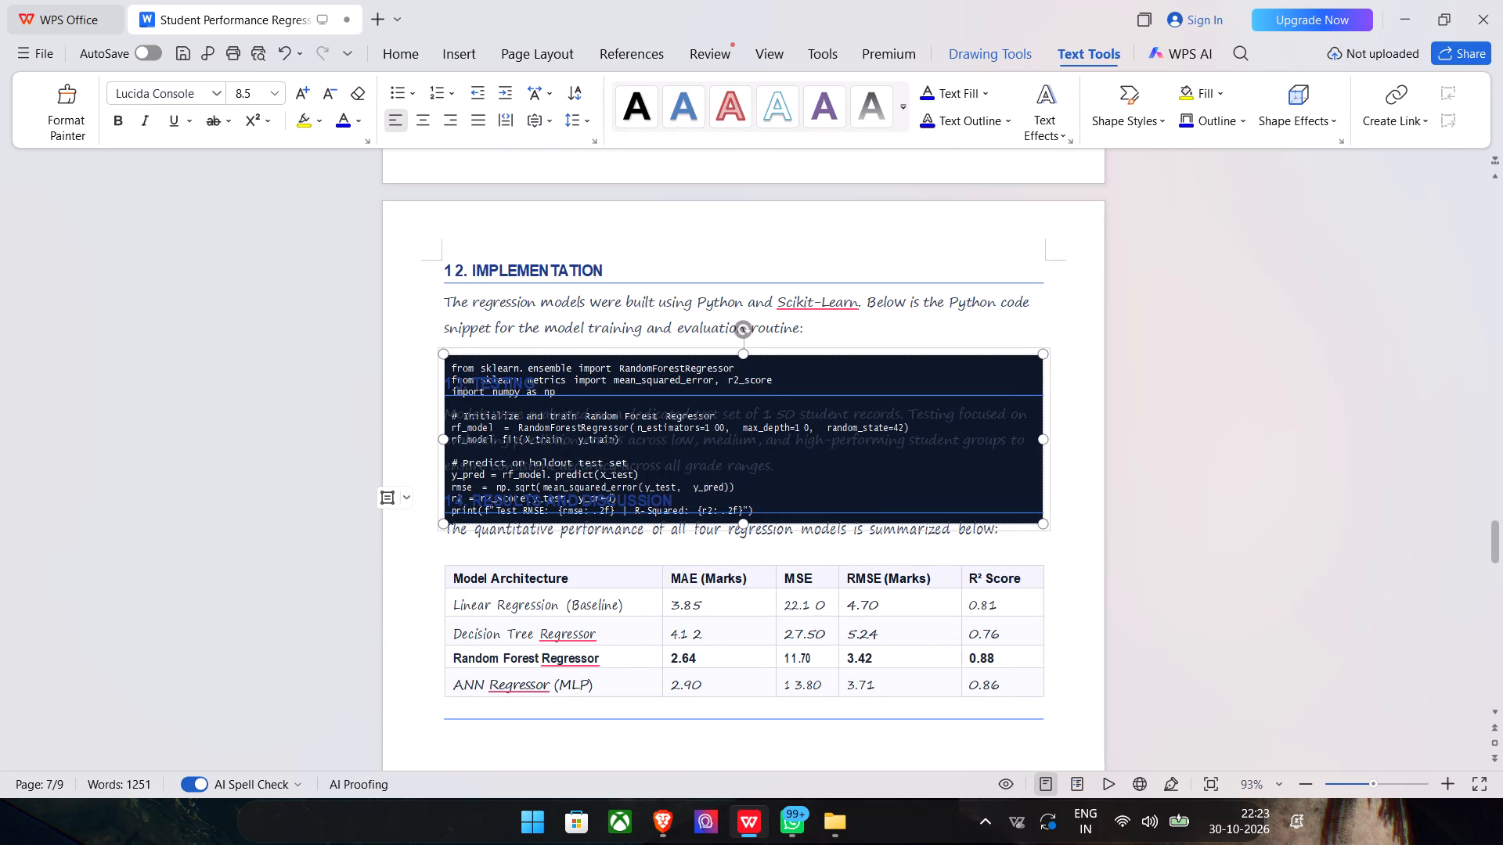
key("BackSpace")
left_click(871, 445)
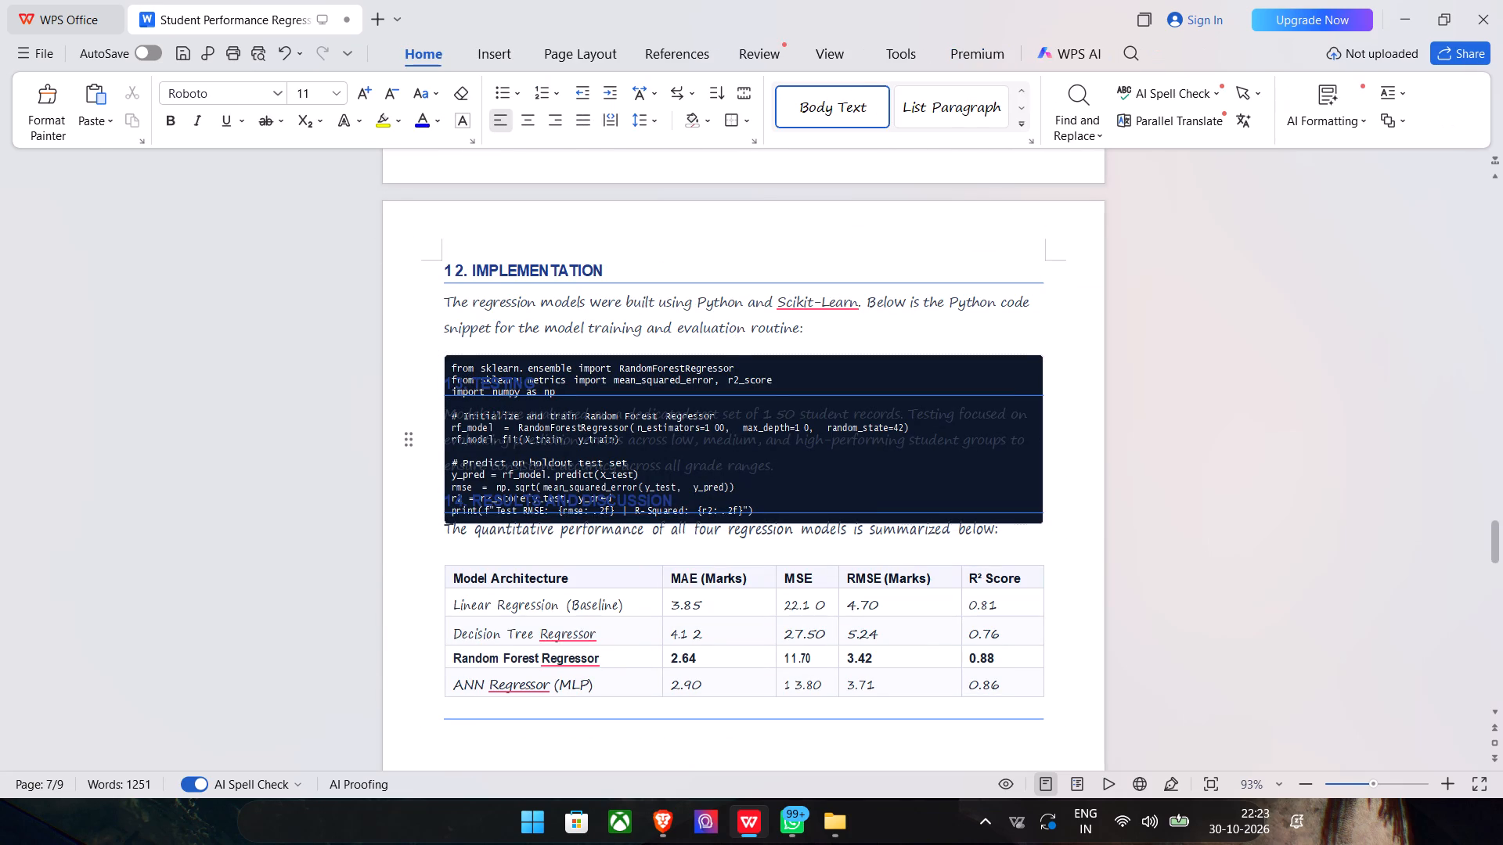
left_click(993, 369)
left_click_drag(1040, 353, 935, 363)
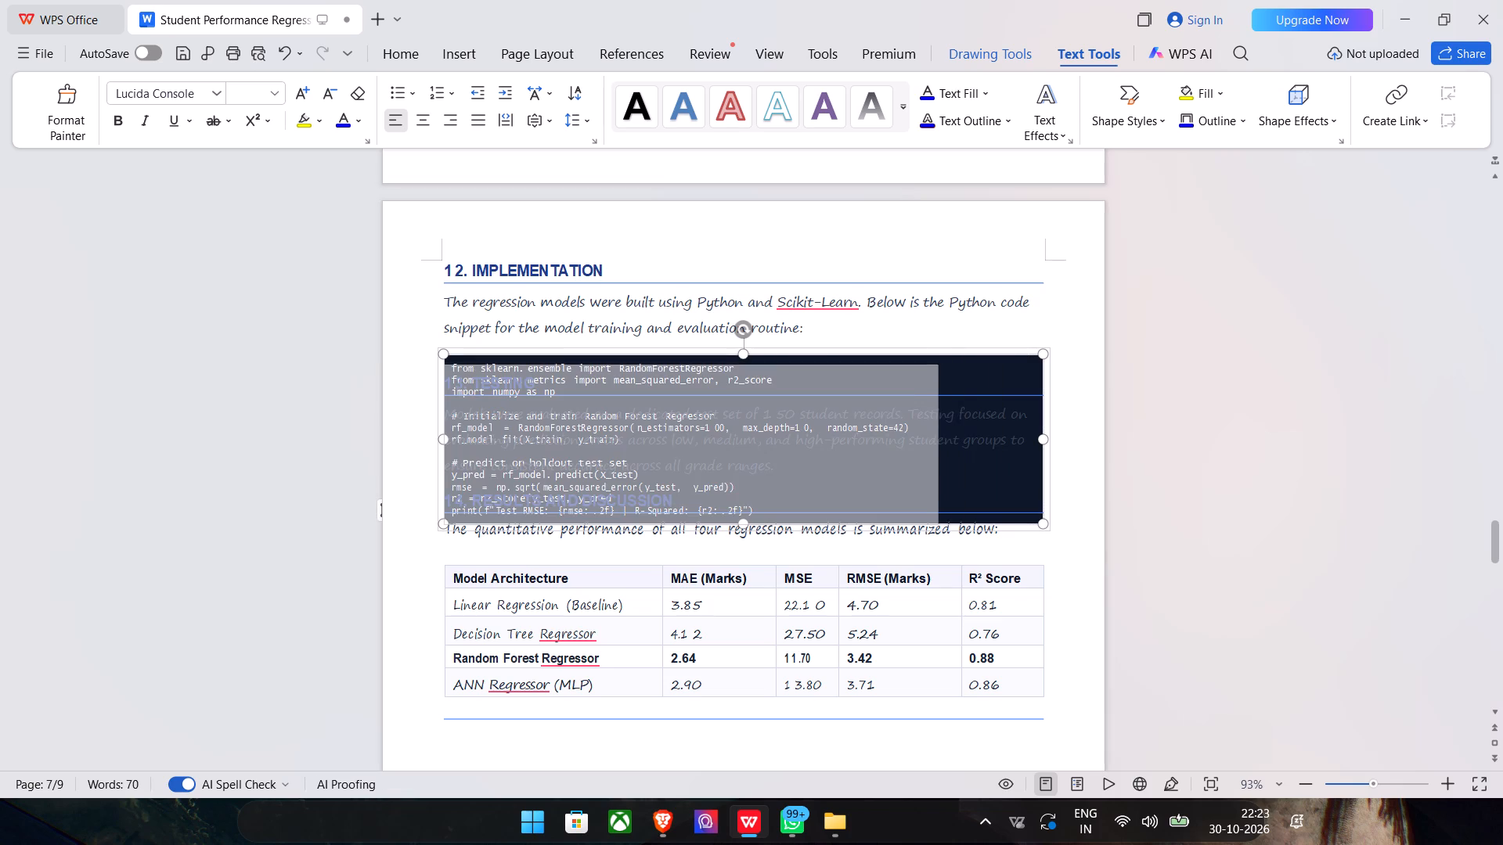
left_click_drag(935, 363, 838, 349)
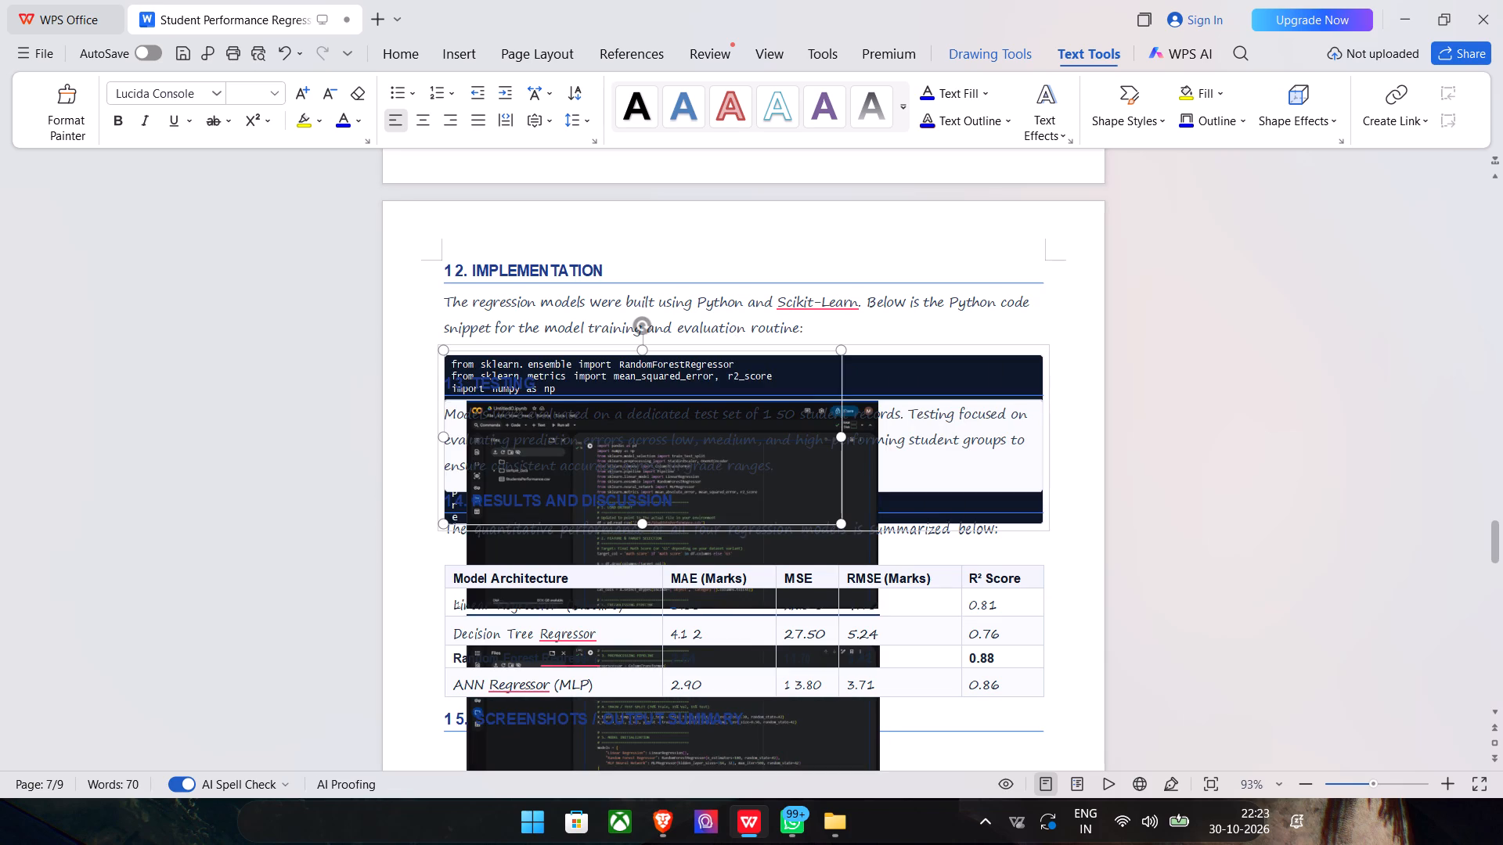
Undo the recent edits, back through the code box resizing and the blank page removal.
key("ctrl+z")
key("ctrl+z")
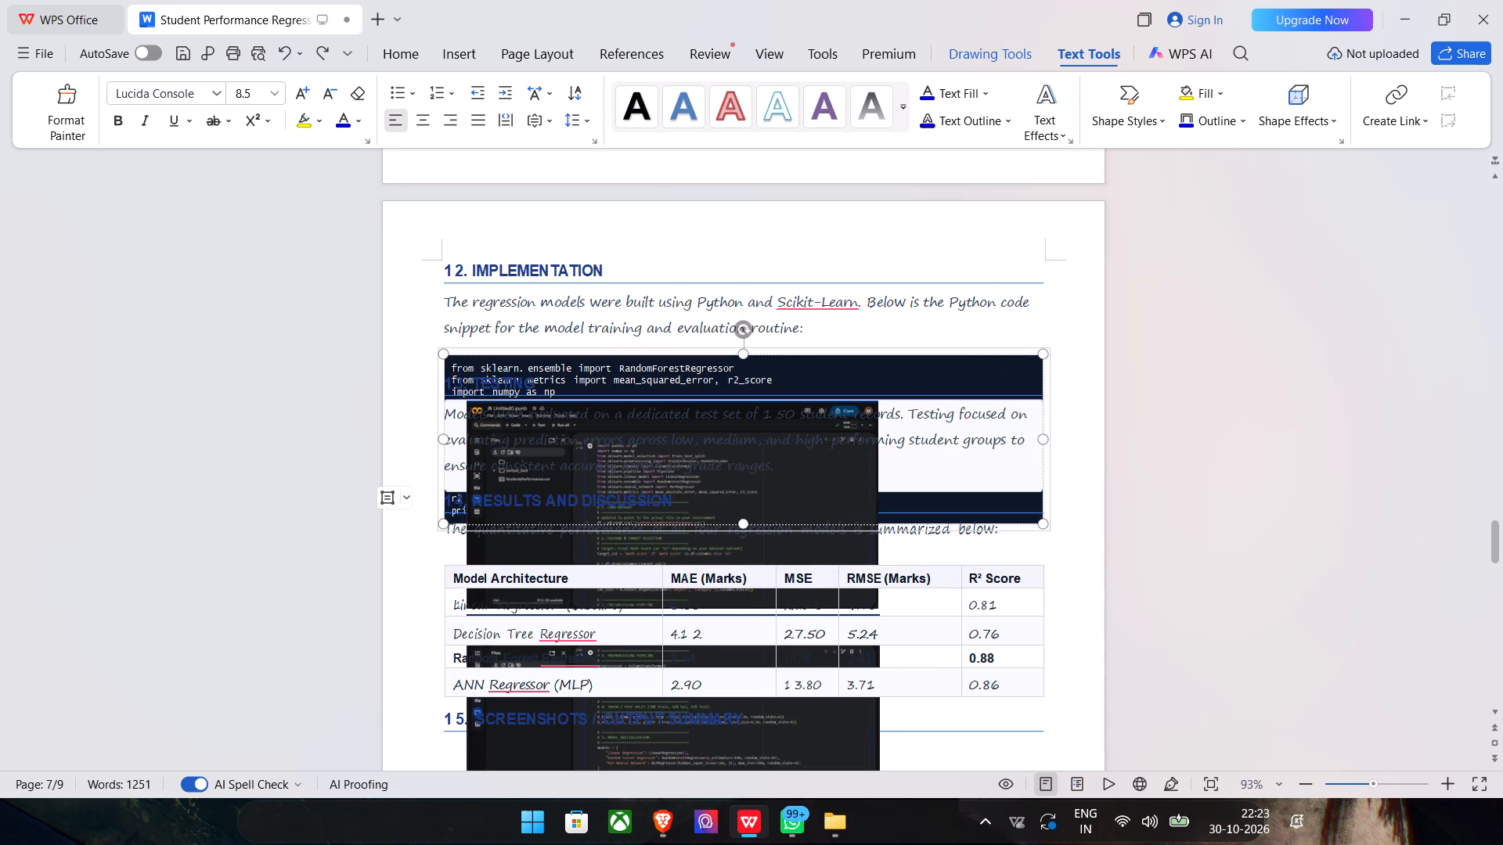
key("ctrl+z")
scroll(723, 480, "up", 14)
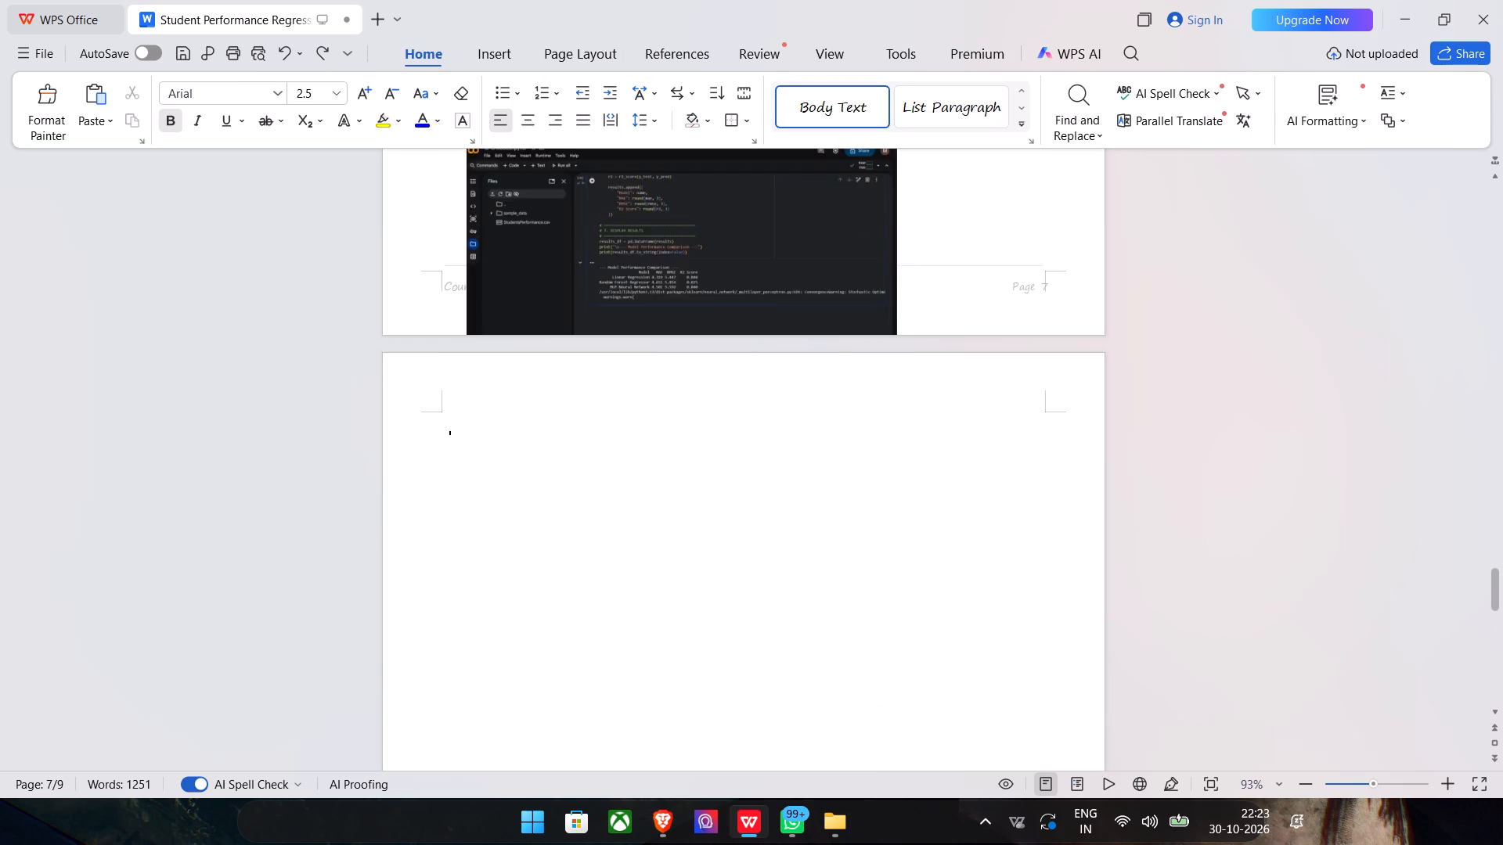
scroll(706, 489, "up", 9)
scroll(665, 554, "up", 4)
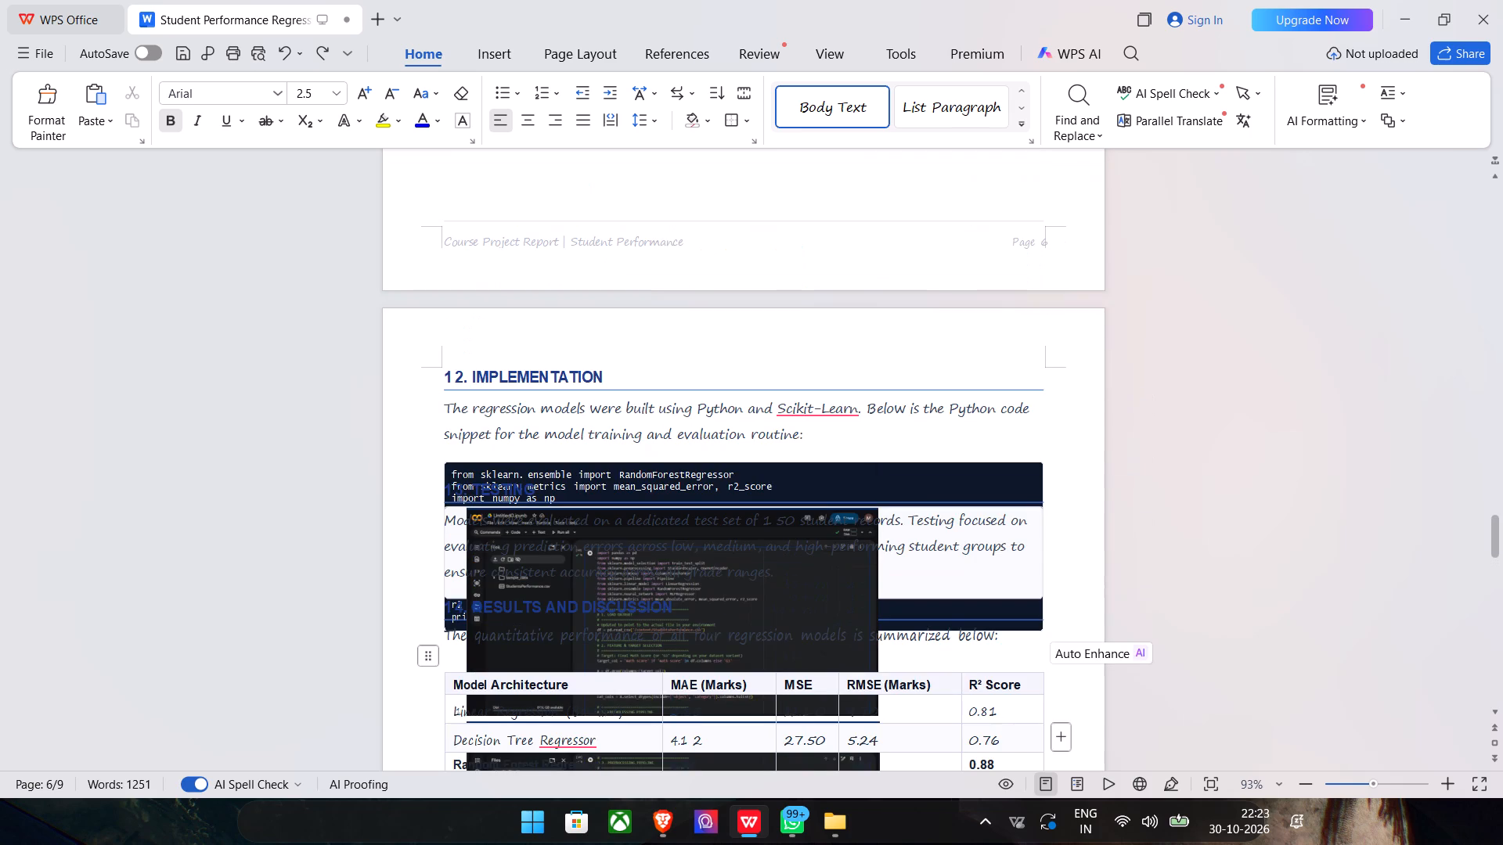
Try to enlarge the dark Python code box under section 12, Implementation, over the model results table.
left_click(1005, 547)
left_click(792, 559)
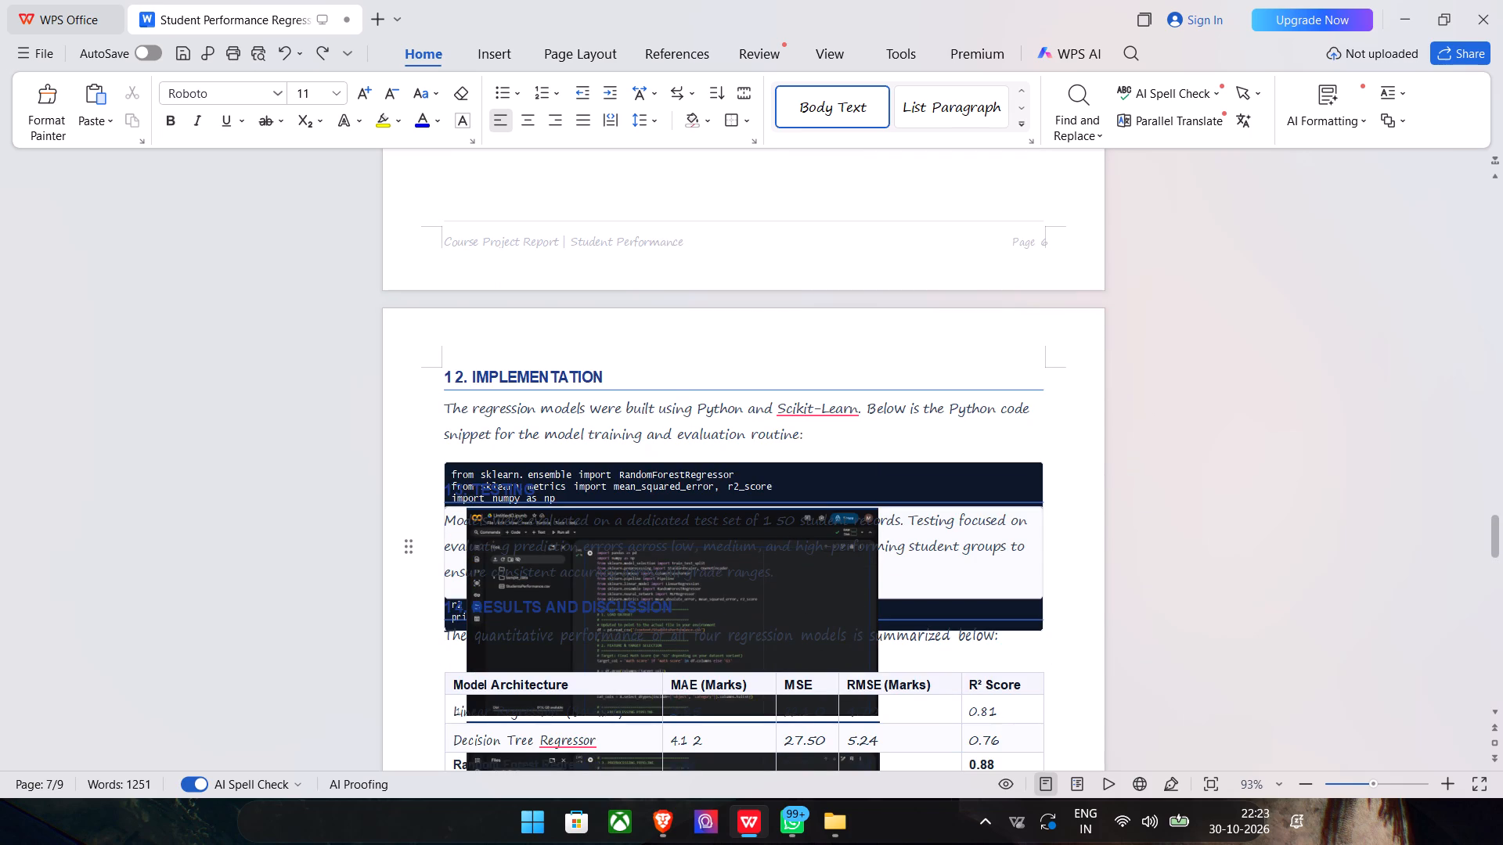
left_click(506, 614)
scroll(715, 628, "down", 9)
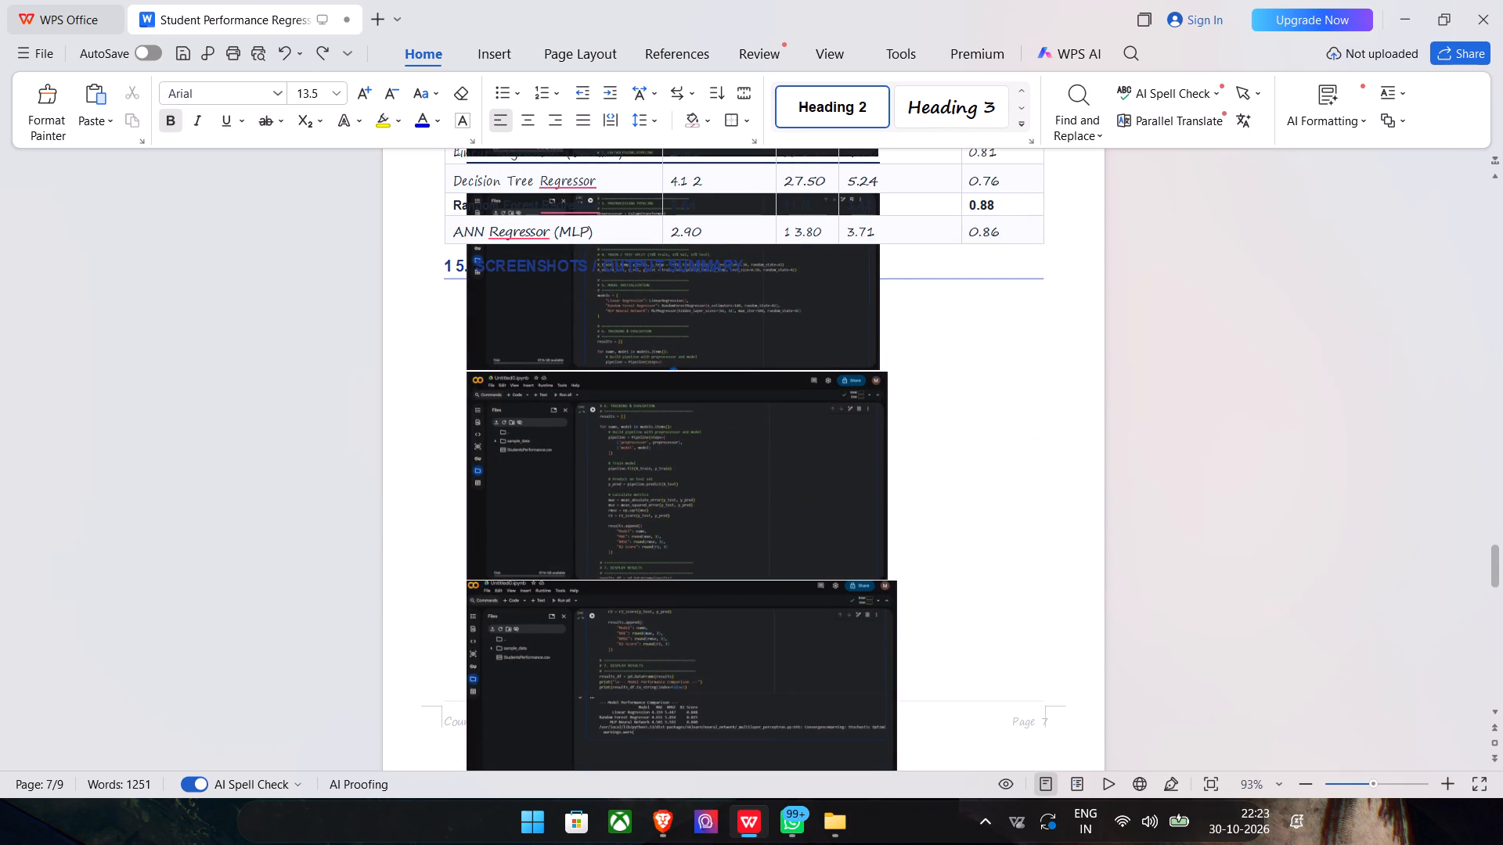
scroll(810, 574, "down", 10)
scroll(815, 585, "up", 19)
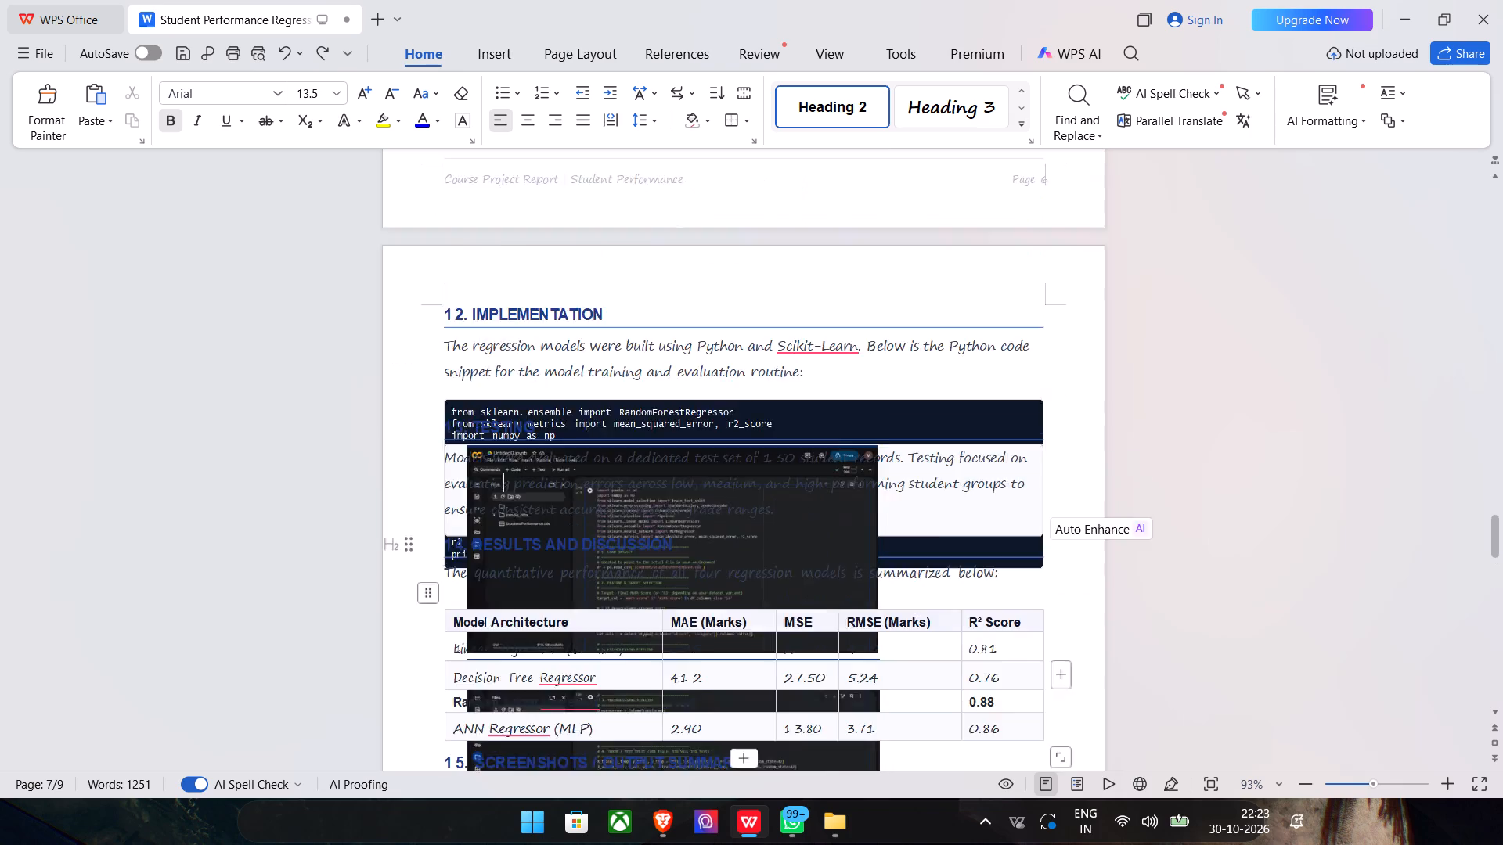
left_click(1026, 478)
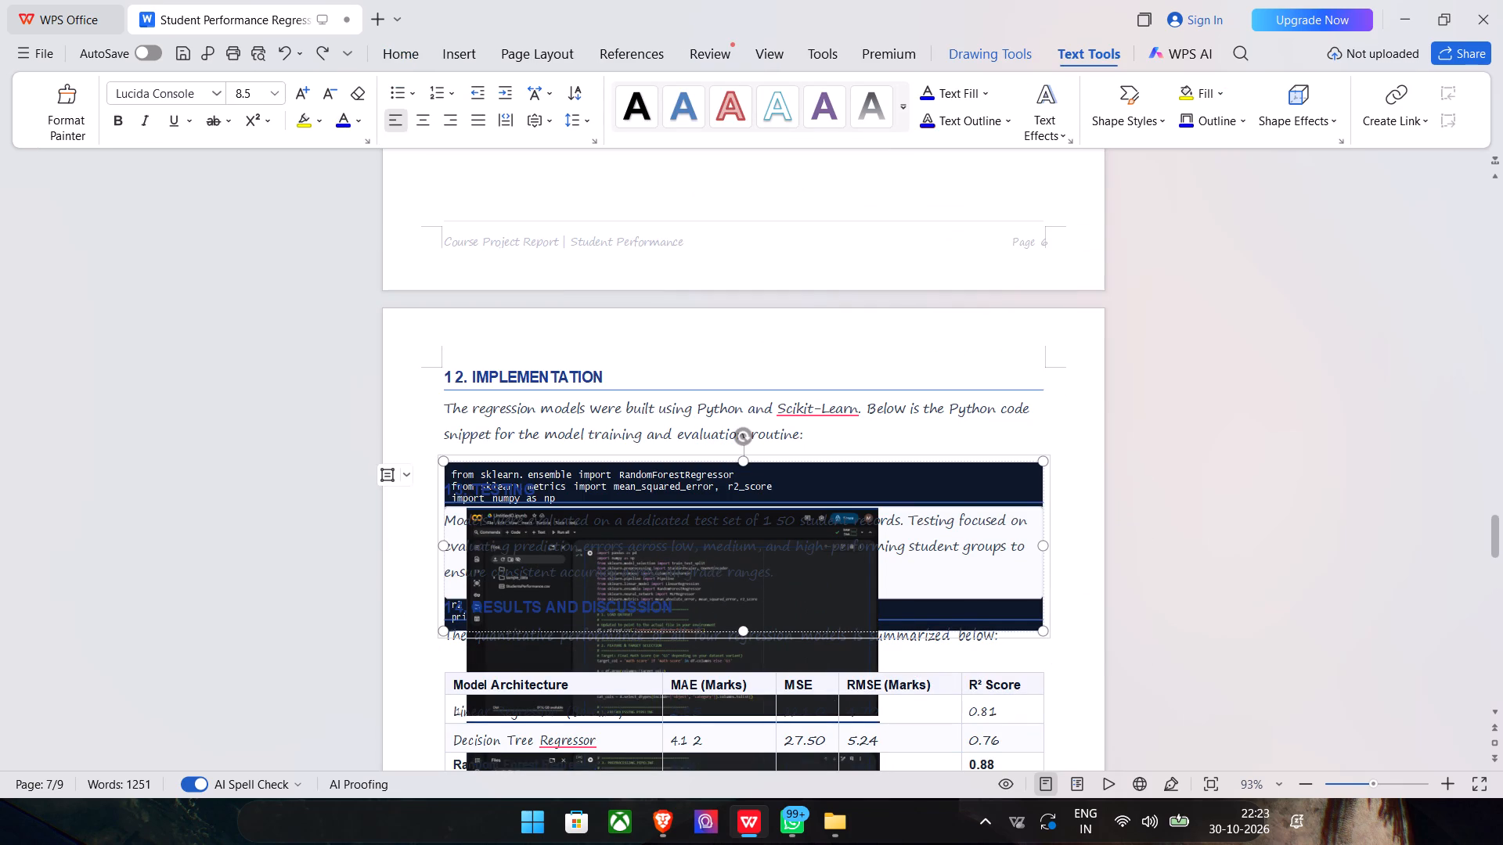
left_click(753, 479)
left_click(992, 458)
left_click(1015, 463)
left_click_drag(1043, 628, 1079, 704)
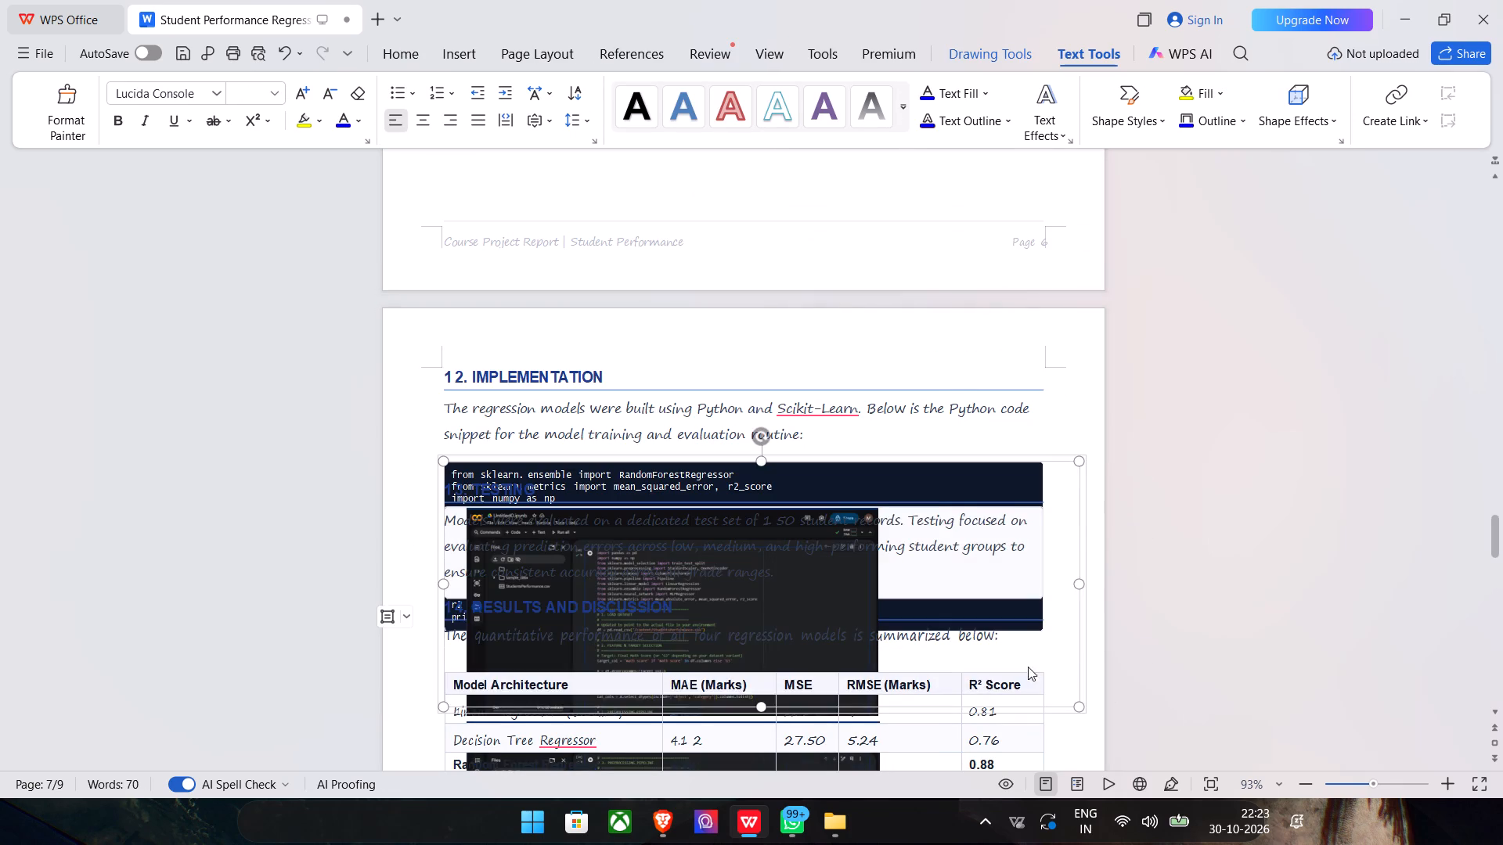
Undo the code box enlargement and the edits before it affecting the layout of sections 12 to 15.
scroll(1015, 662, "down", 3)
key("ctrl+z")
key("ctrl+z")
key("ctrl+z")
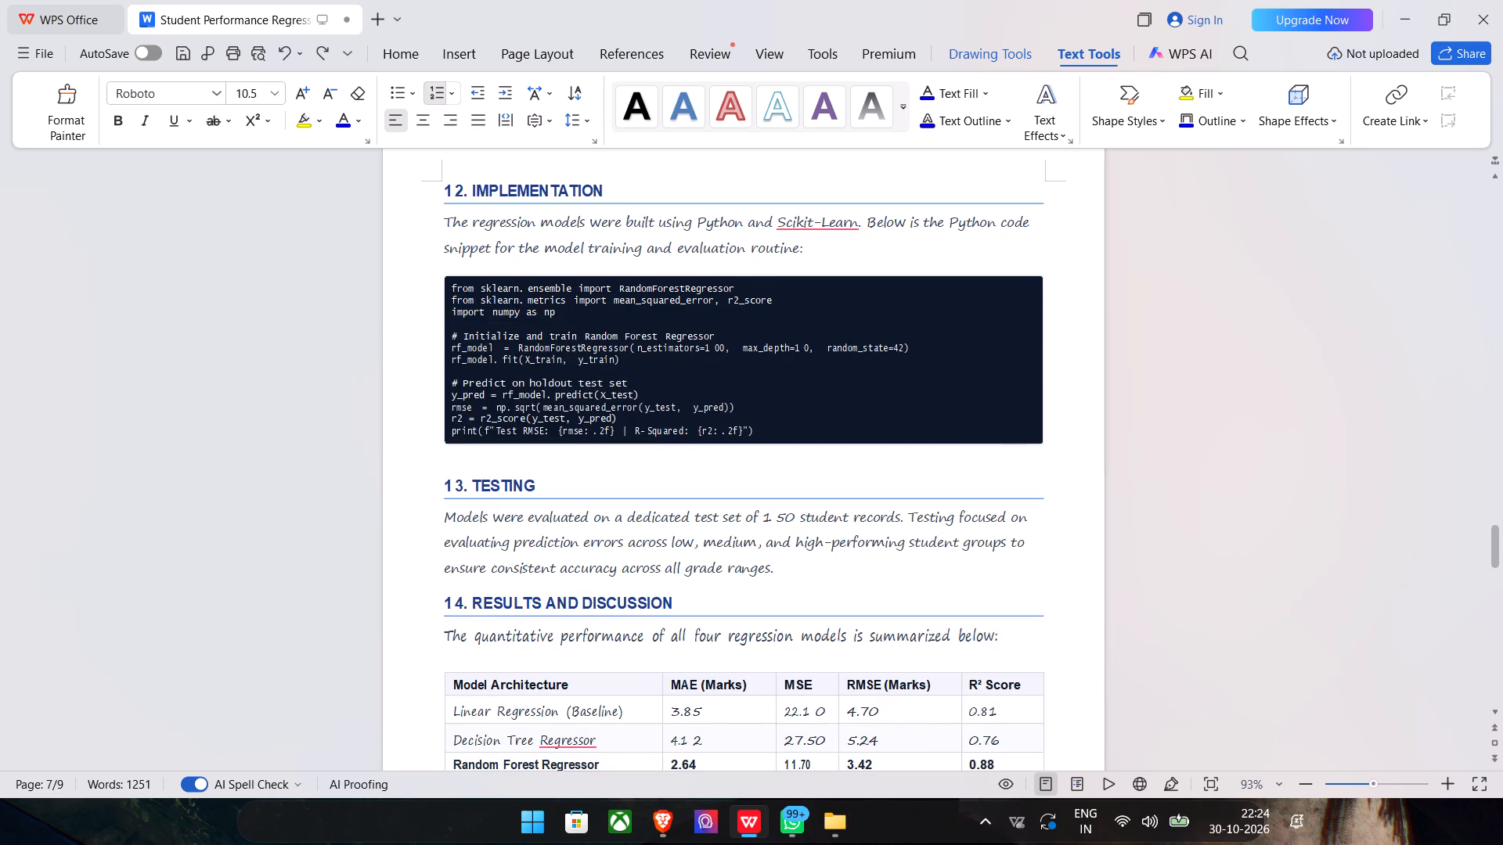
scroll(671, 438, "down", 5)
scroll(705, 469, "up", 1)
scroll(733, 502, "down", 6)
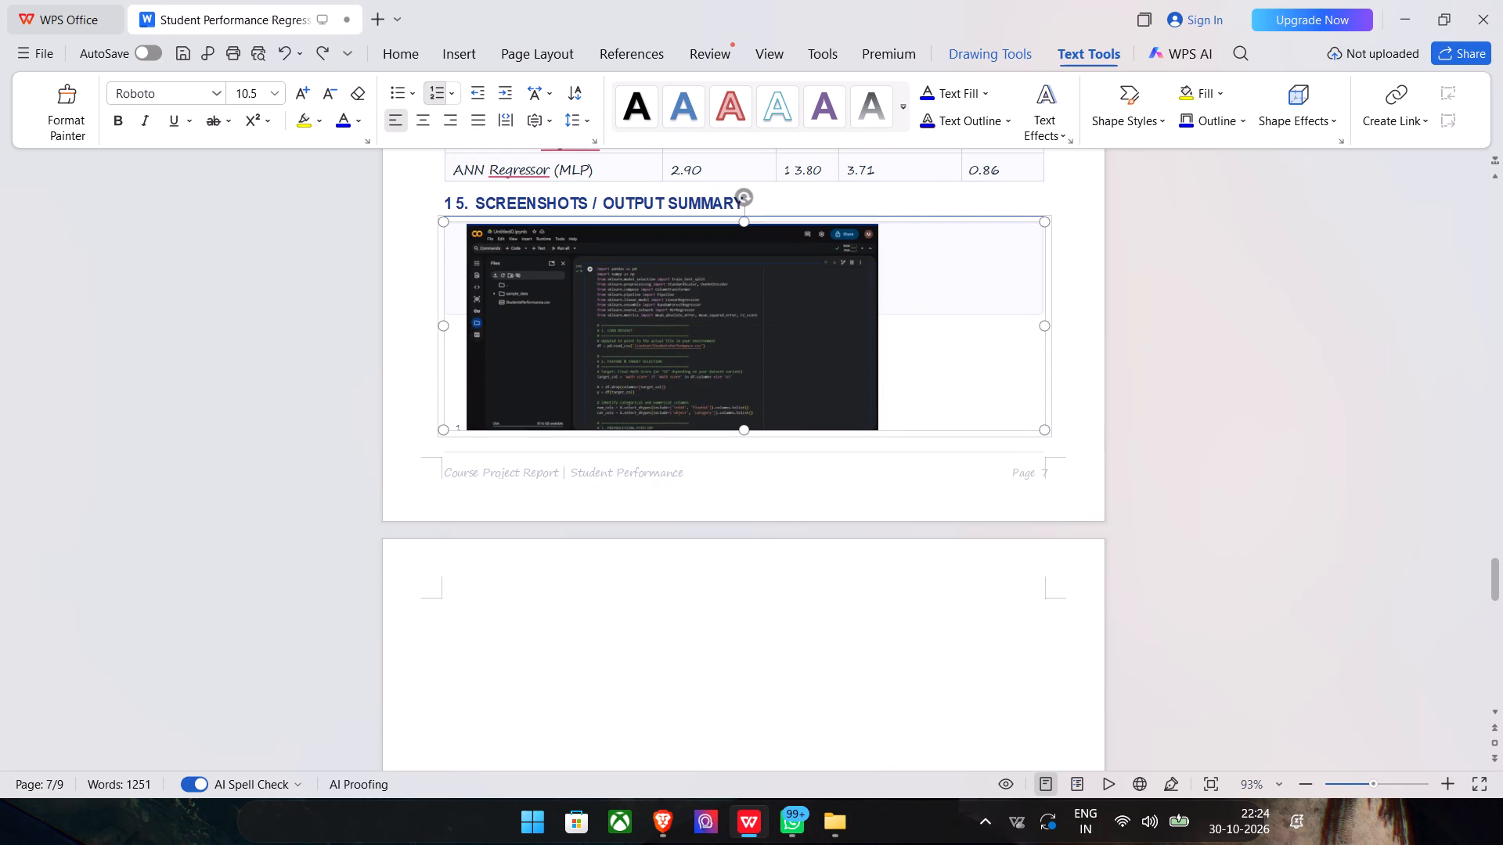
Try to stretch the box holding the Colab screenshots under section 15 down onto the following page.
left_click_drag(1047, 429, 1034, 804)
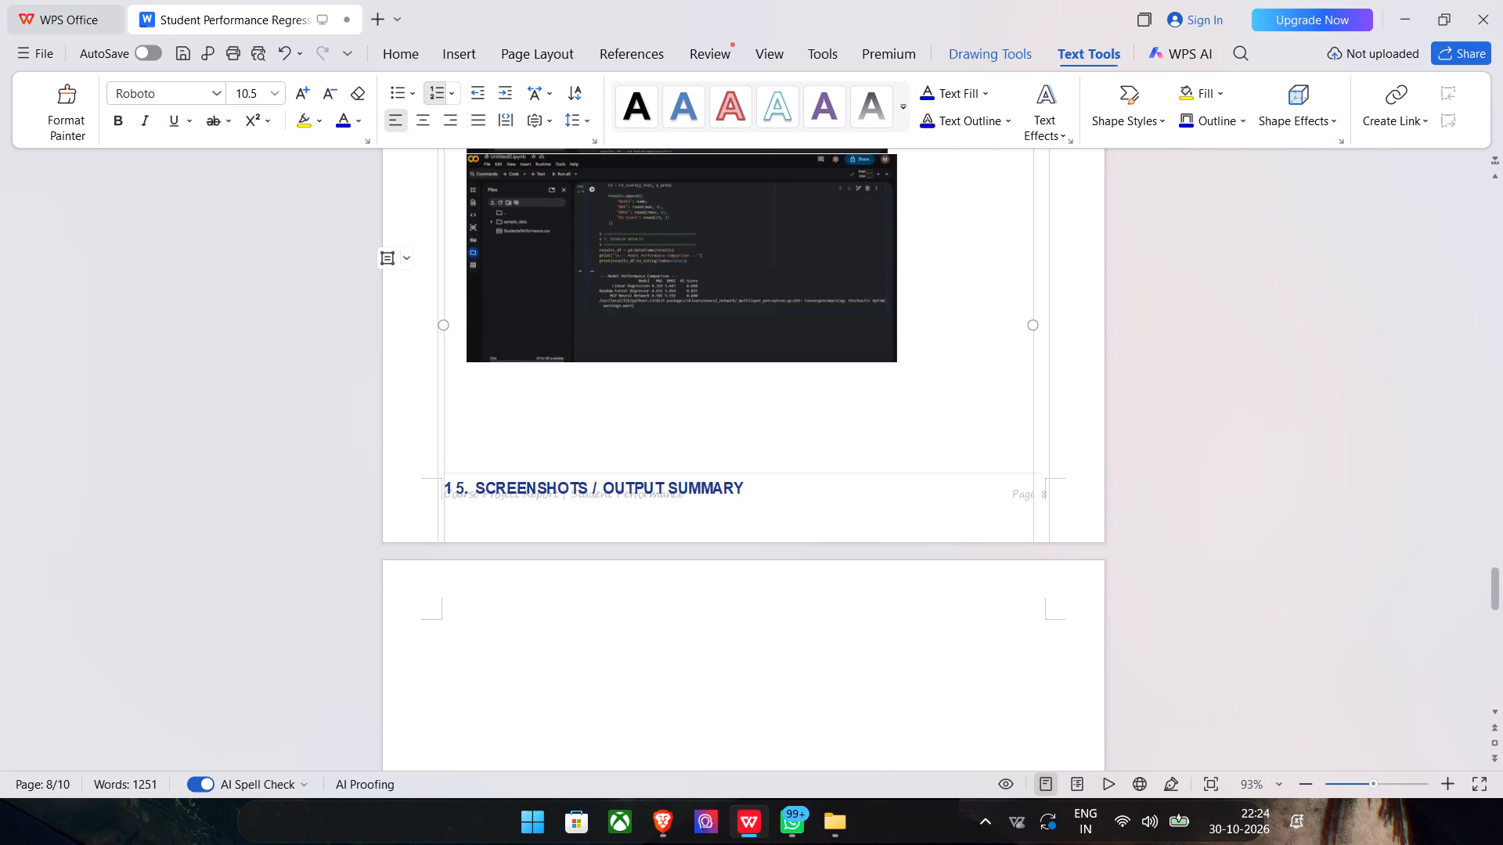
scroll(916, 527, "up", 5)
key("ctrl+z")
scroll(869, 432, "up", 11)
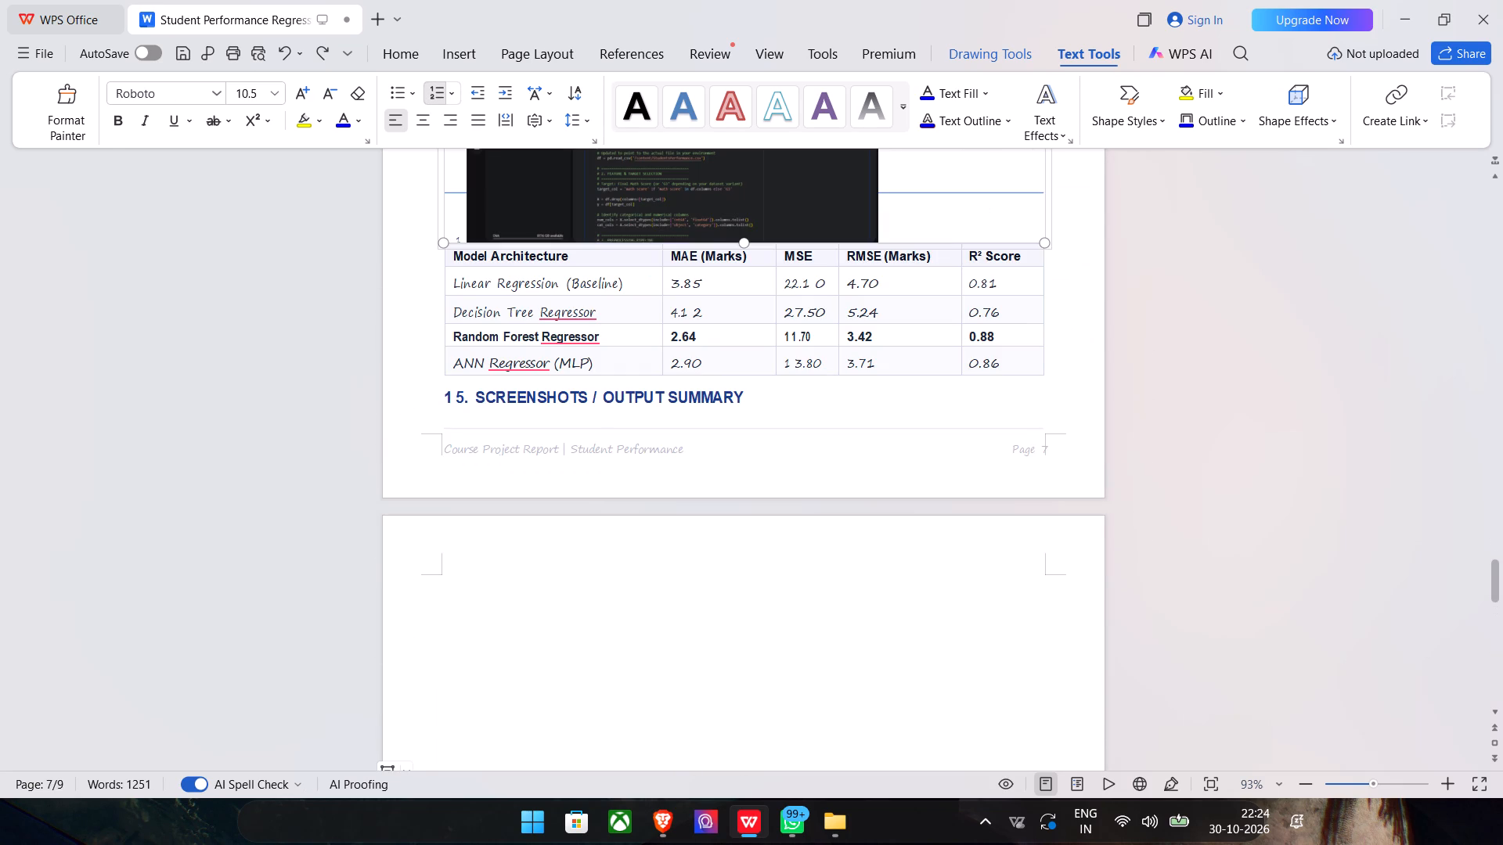
Examine the page layout from section 12, Implementation, through the screenshot box and blank page to the references.
scroll(694, 409, "up", 12)
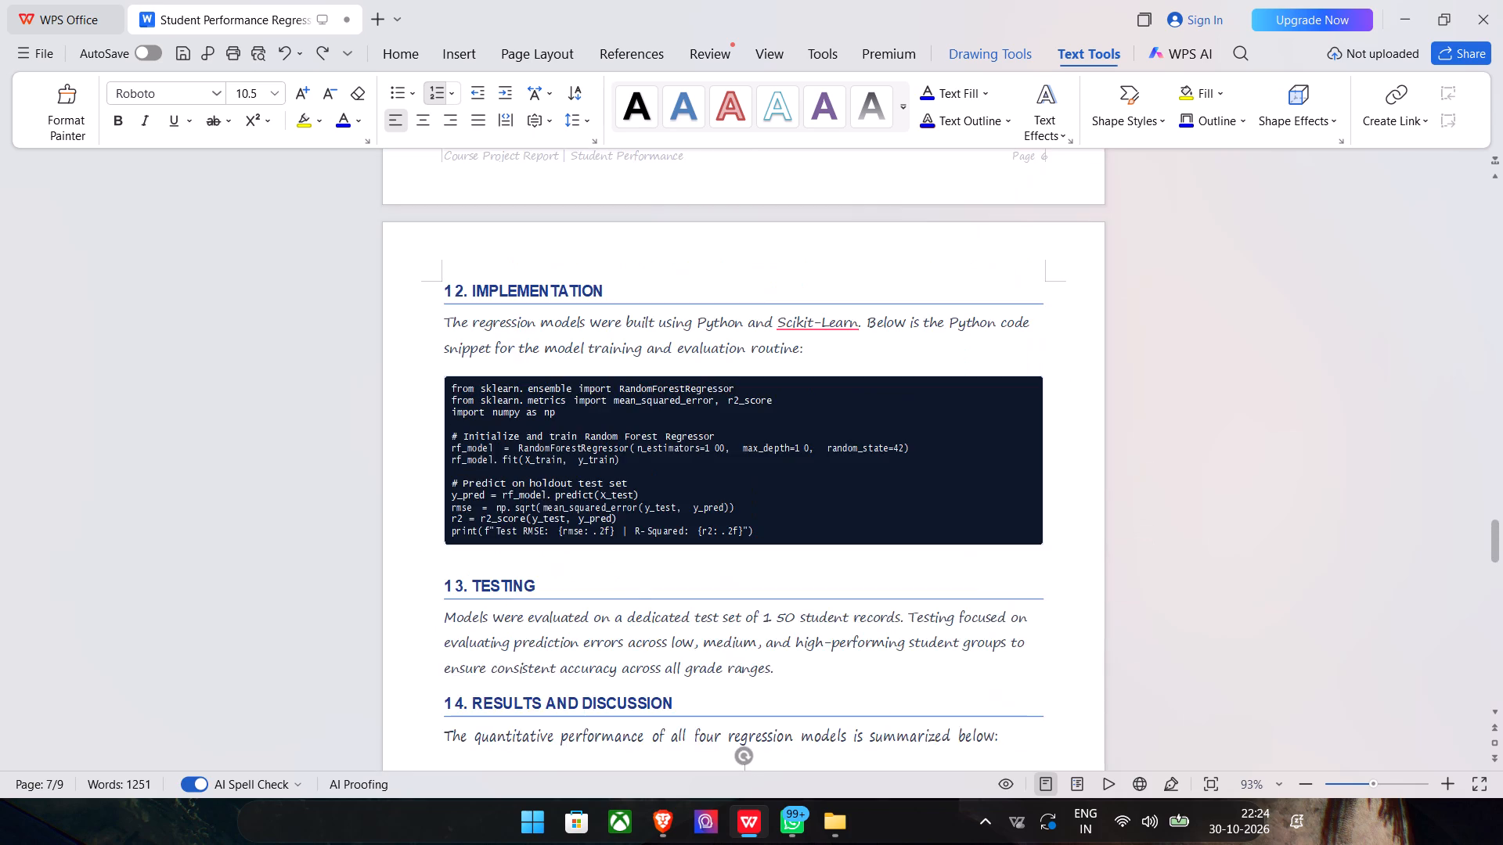
scroll(945, 581, "down", 5, "ctrl")
scroll(863, 547, "down", 9)
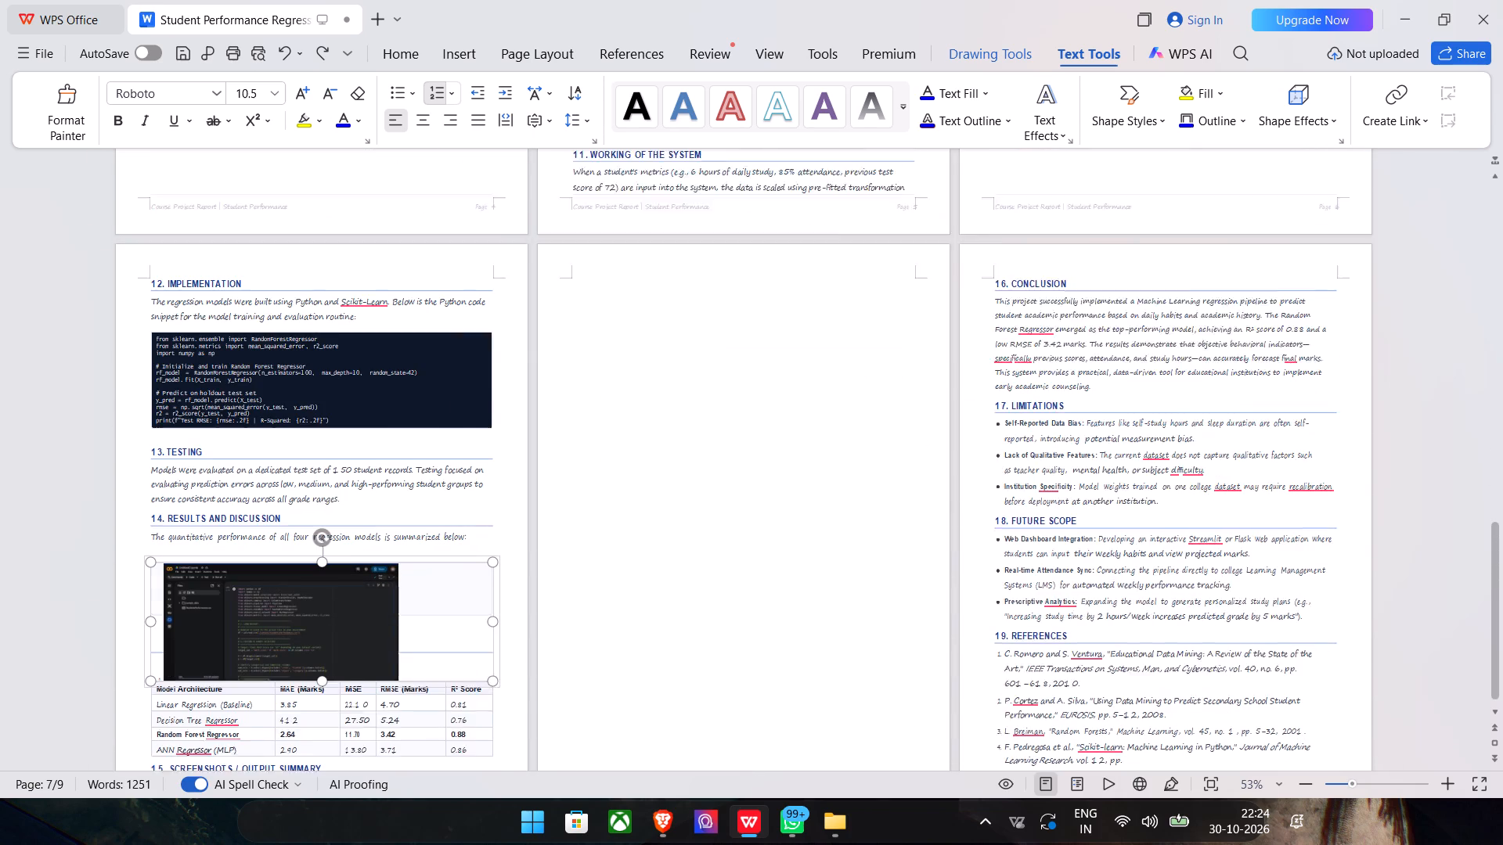
left_click(399, 595)
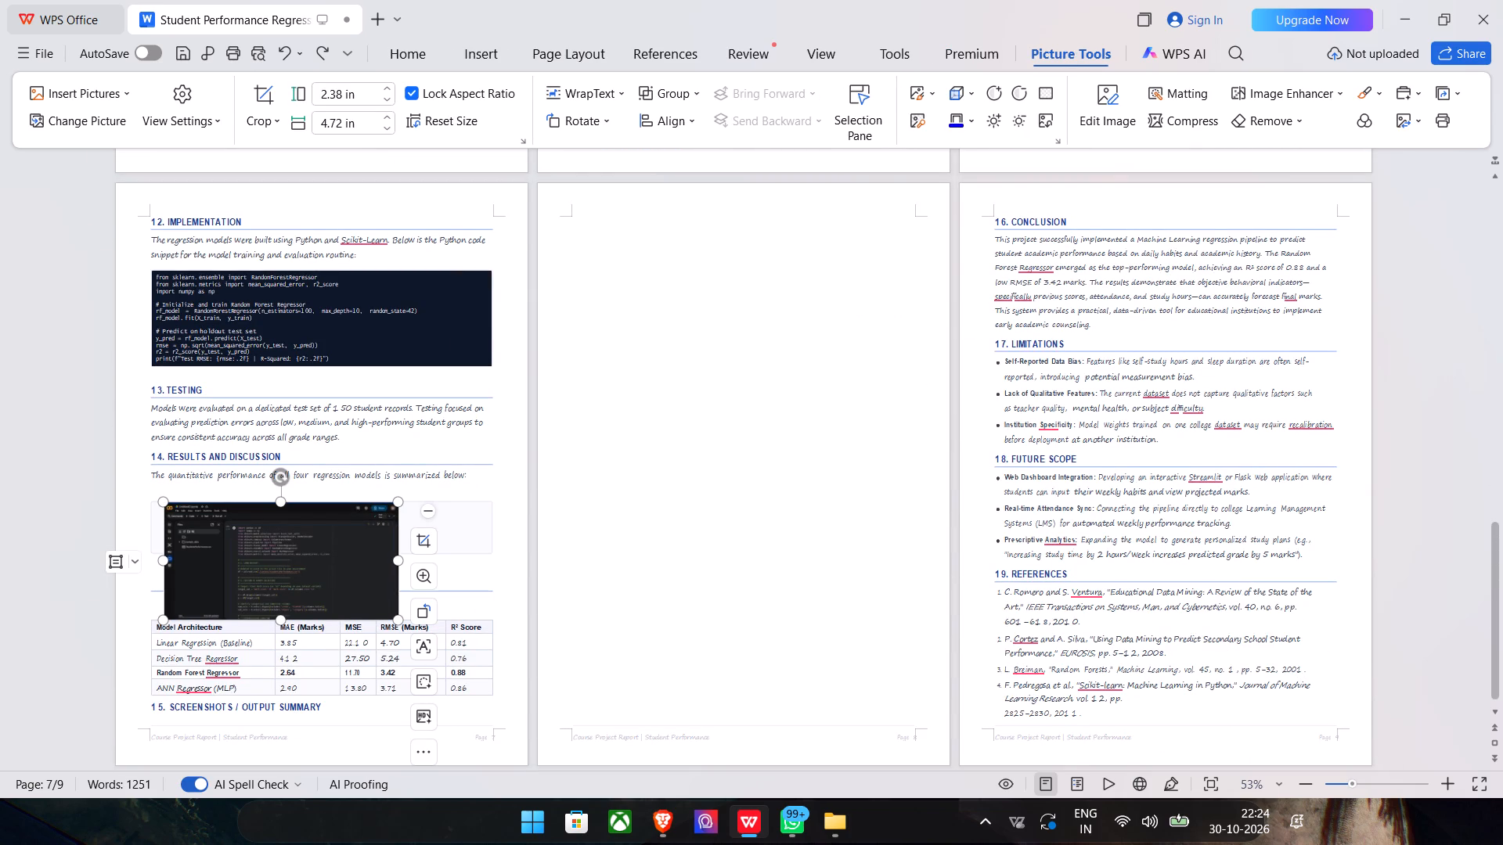
scroll(809, 480, "up", 5)
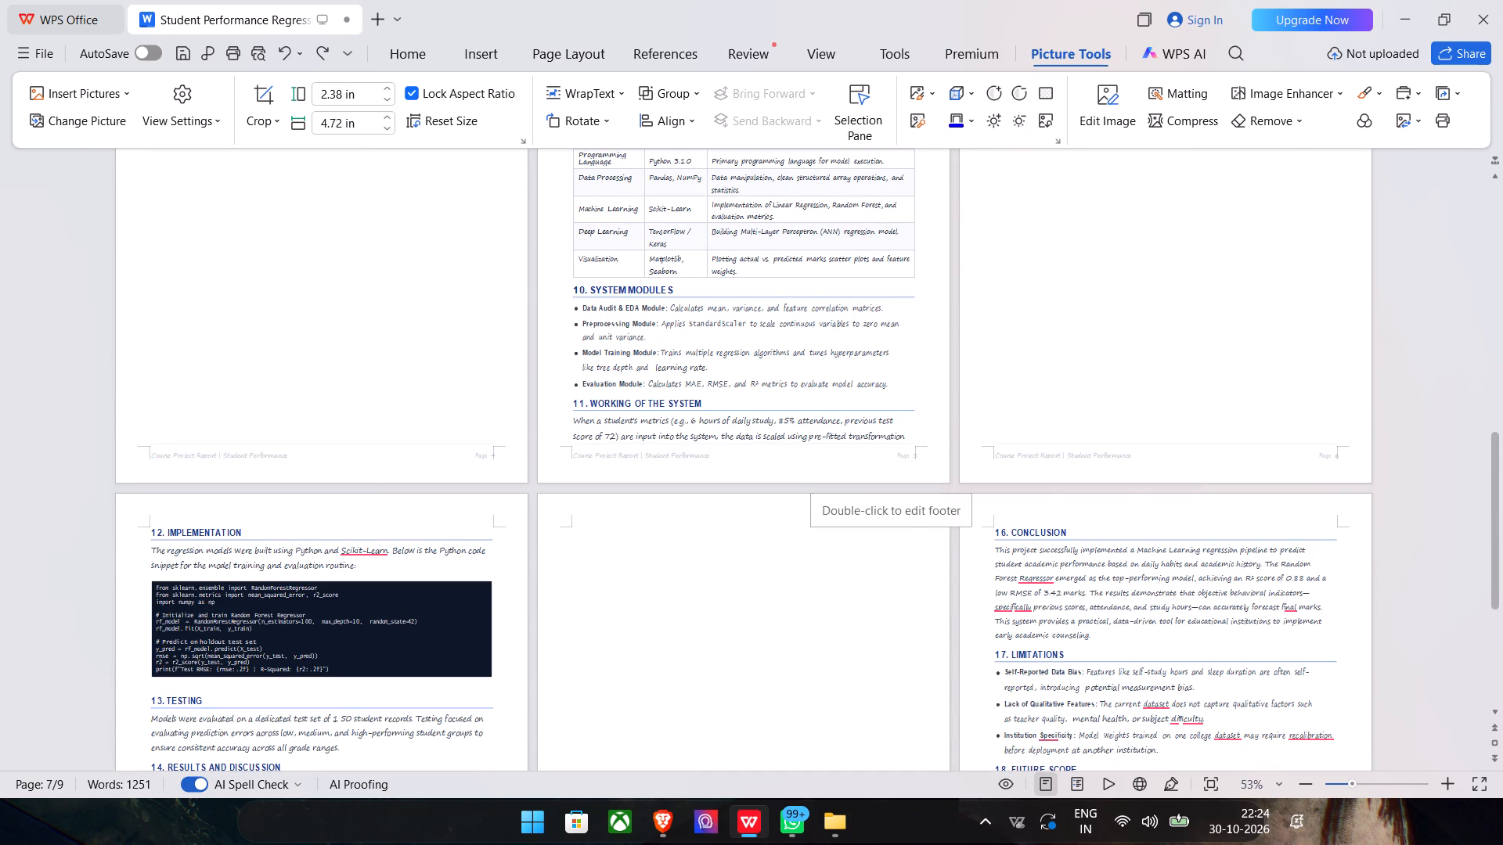
scroll(808, 480, "down", 4, "ctrl")
scroll(808, 480, "up", 8, "ctrl")
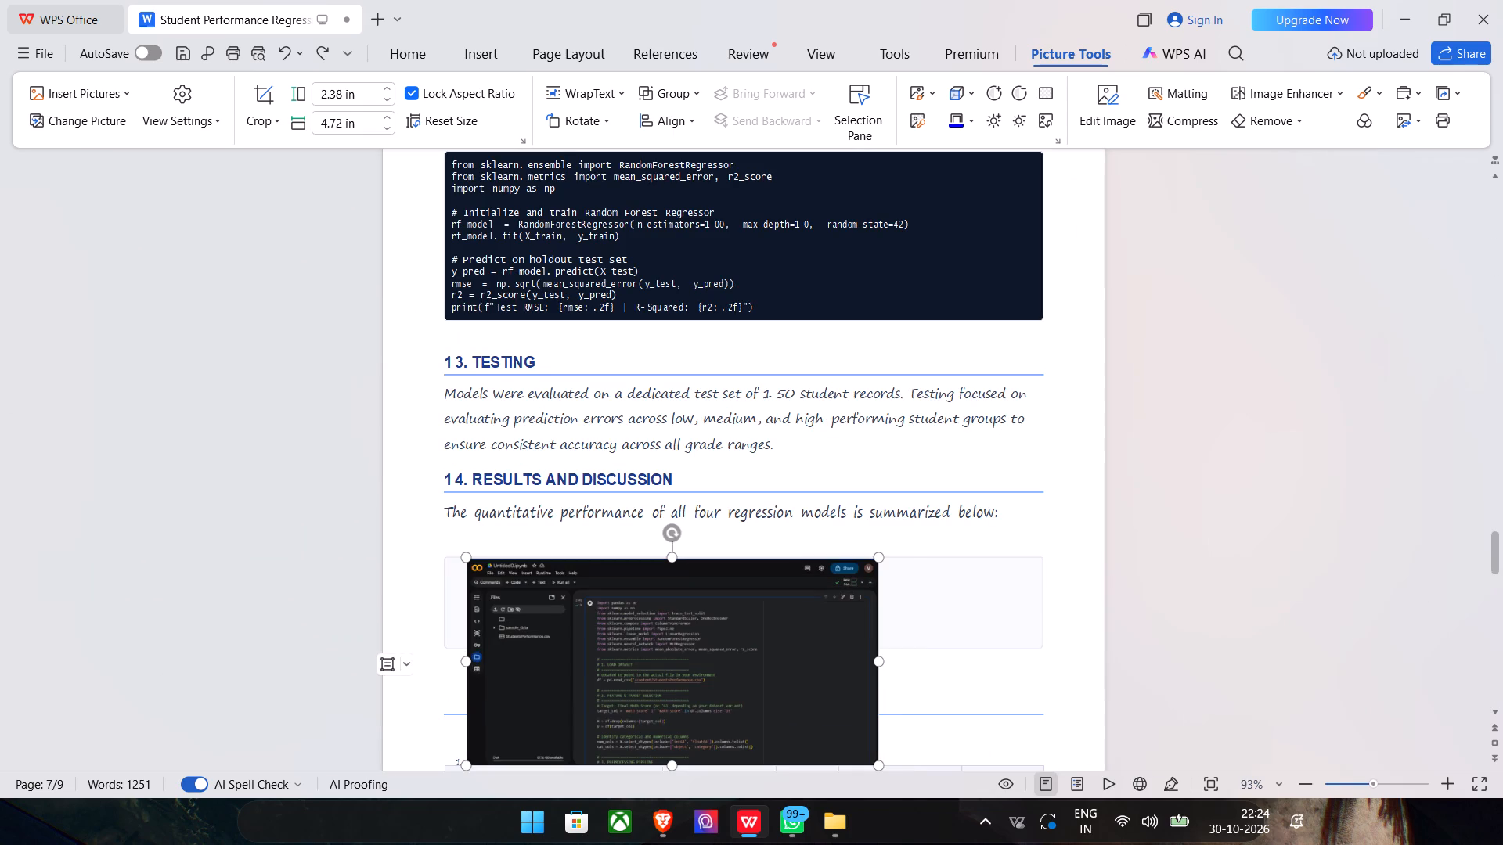
Undo the screenshot insertion and the deletion of the Feature Importance Analysis text in its box.
key("ctrl+z")
scroll(838, 518, "down", 5)
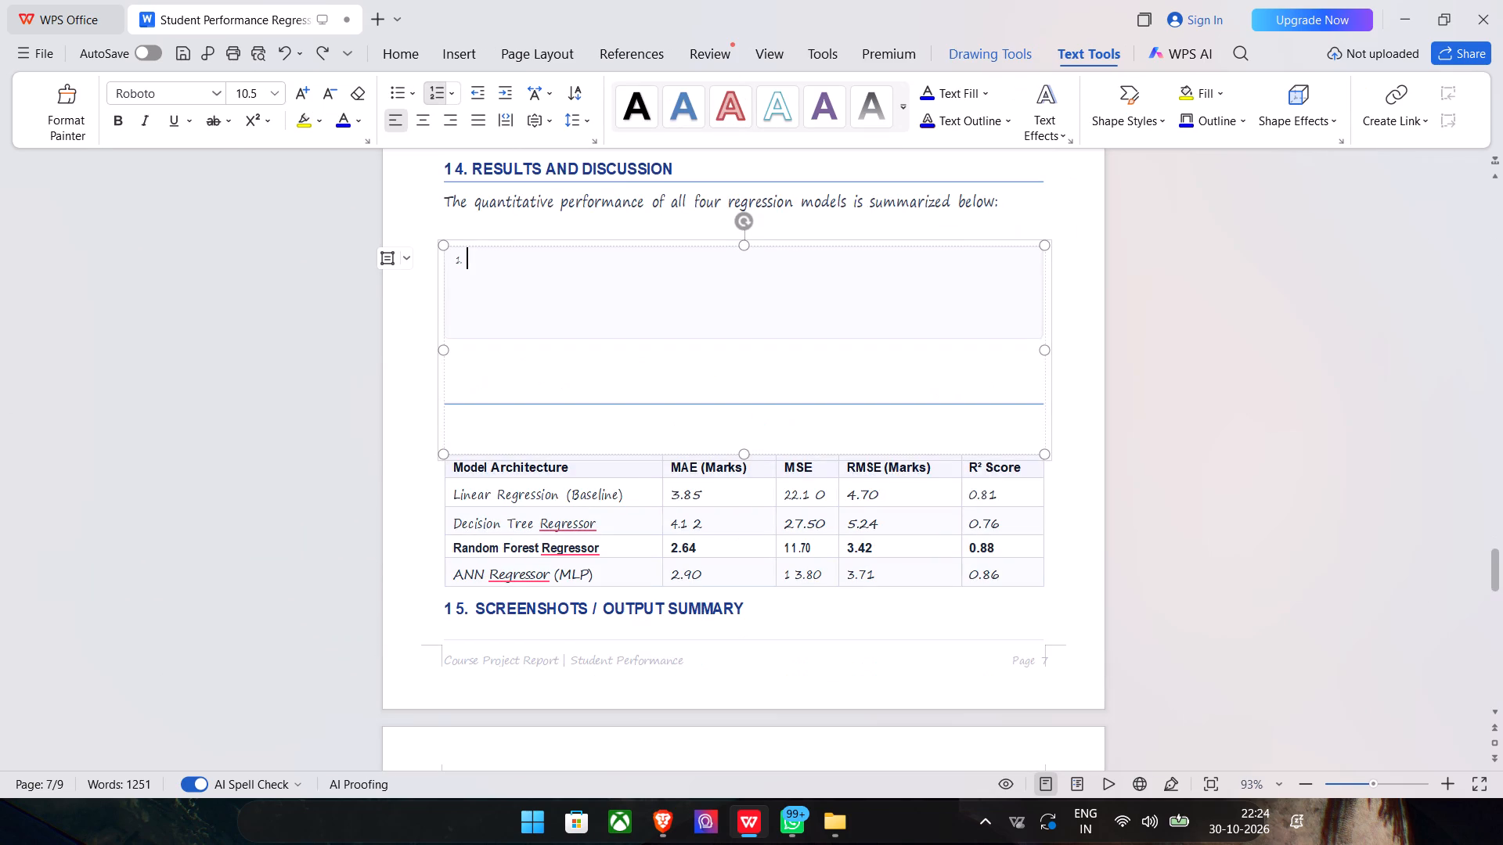
scroll(838, 518, "down", 2)
scroll(834, 516, "up", 3)
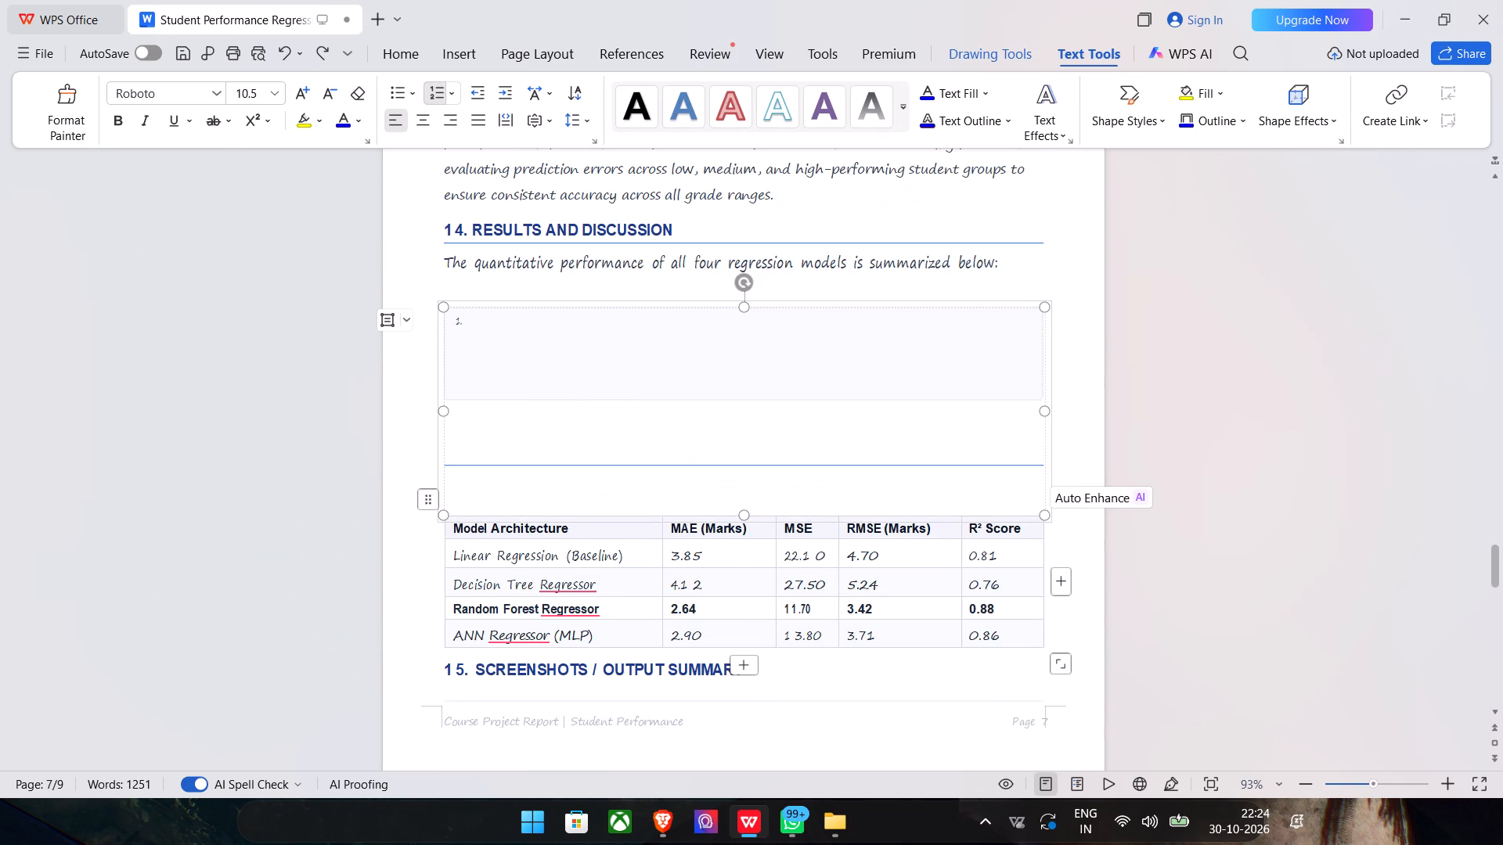
key("ctrl+z")
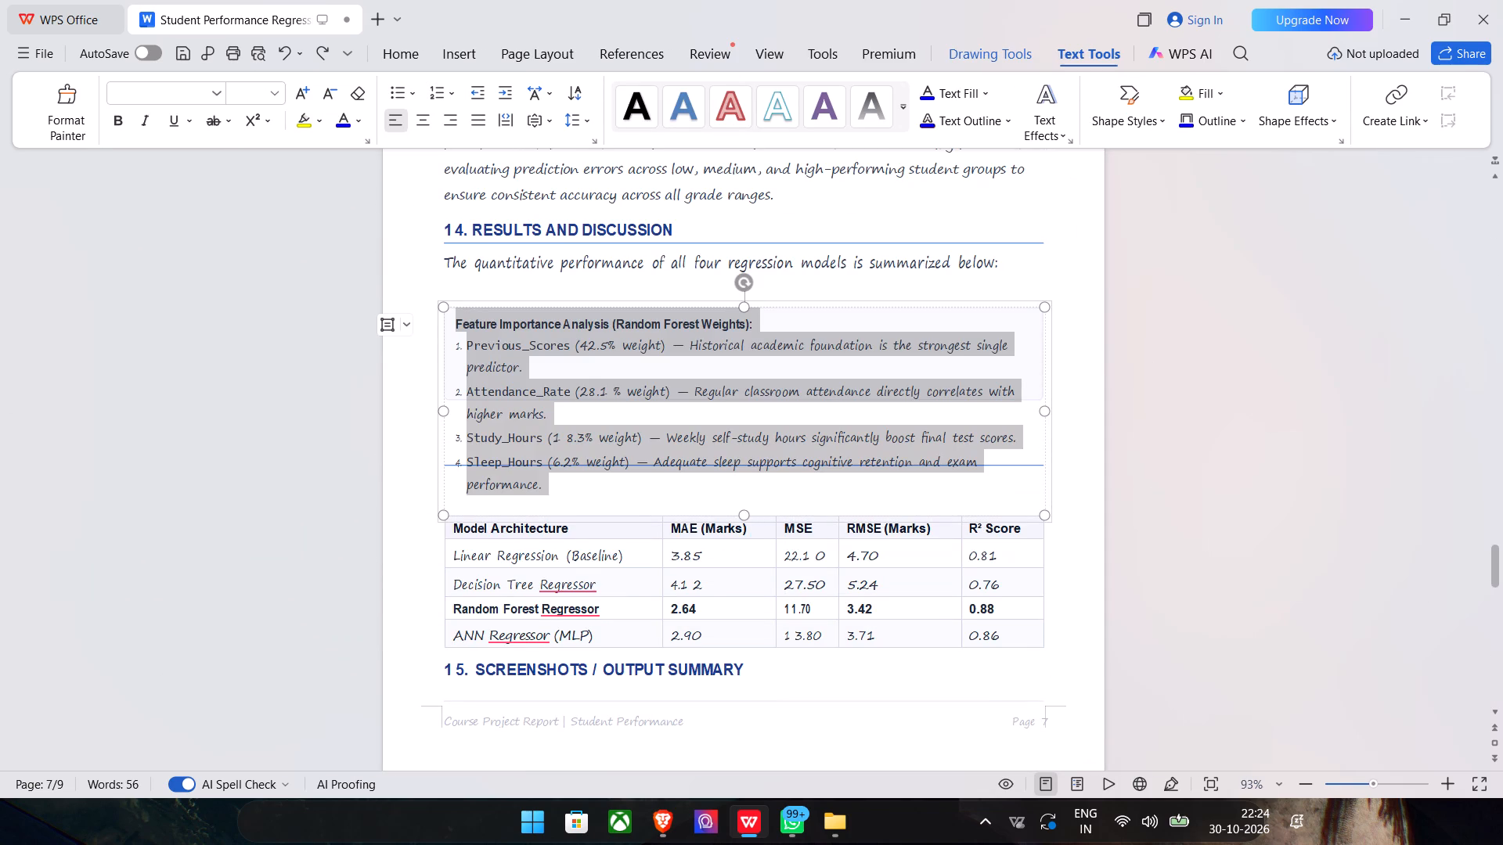
Resize the Feature Importance Analysis box above the model results table to be slightly wider and taller.
left_click(620, 498)
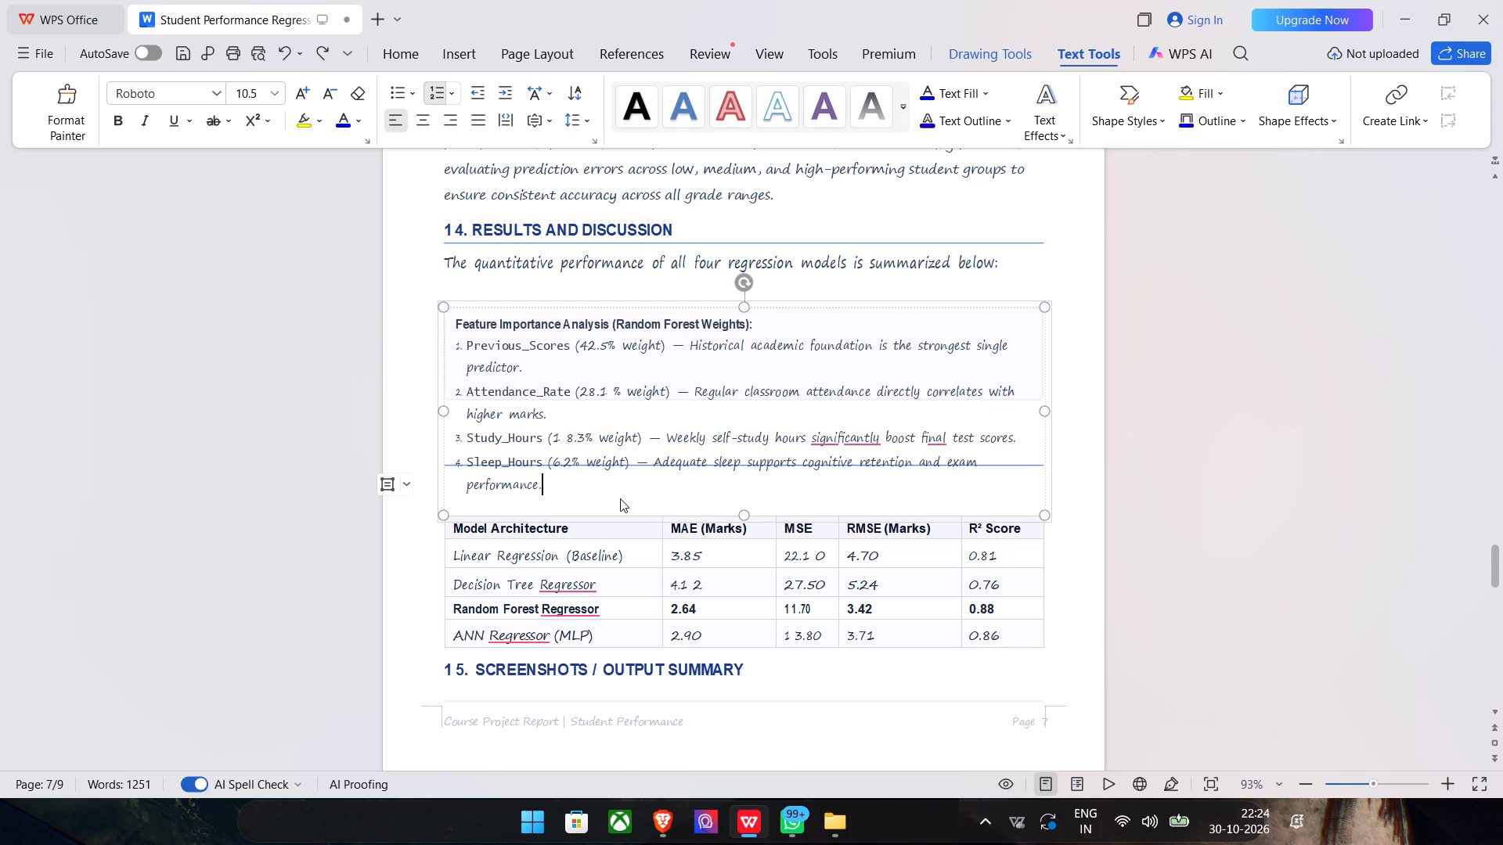
scroll(620, 498, "up", 6)
scroll(620, 498, "down", 3)
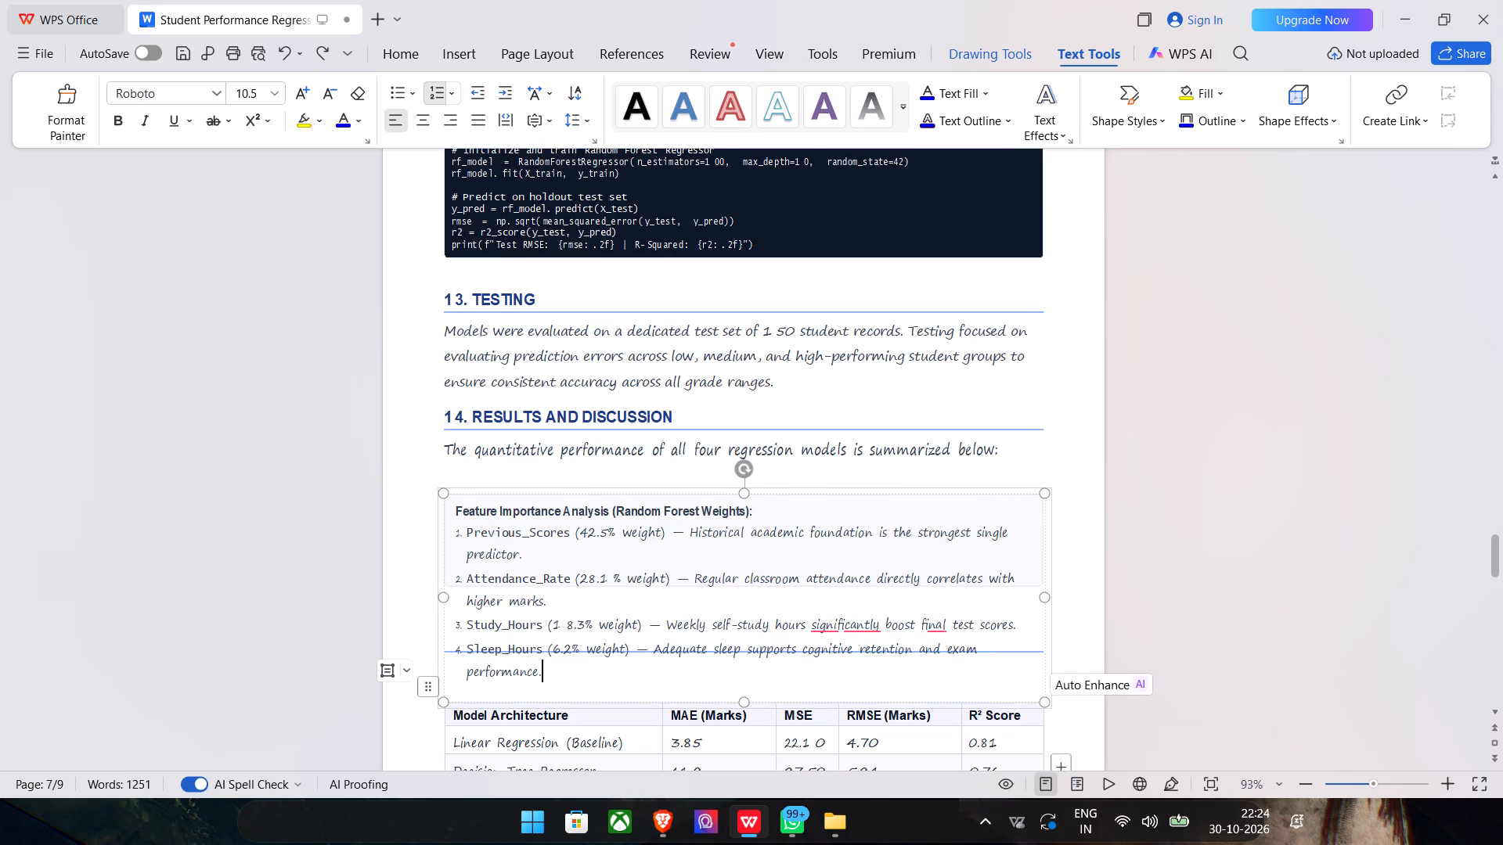
left_click(654, 663)
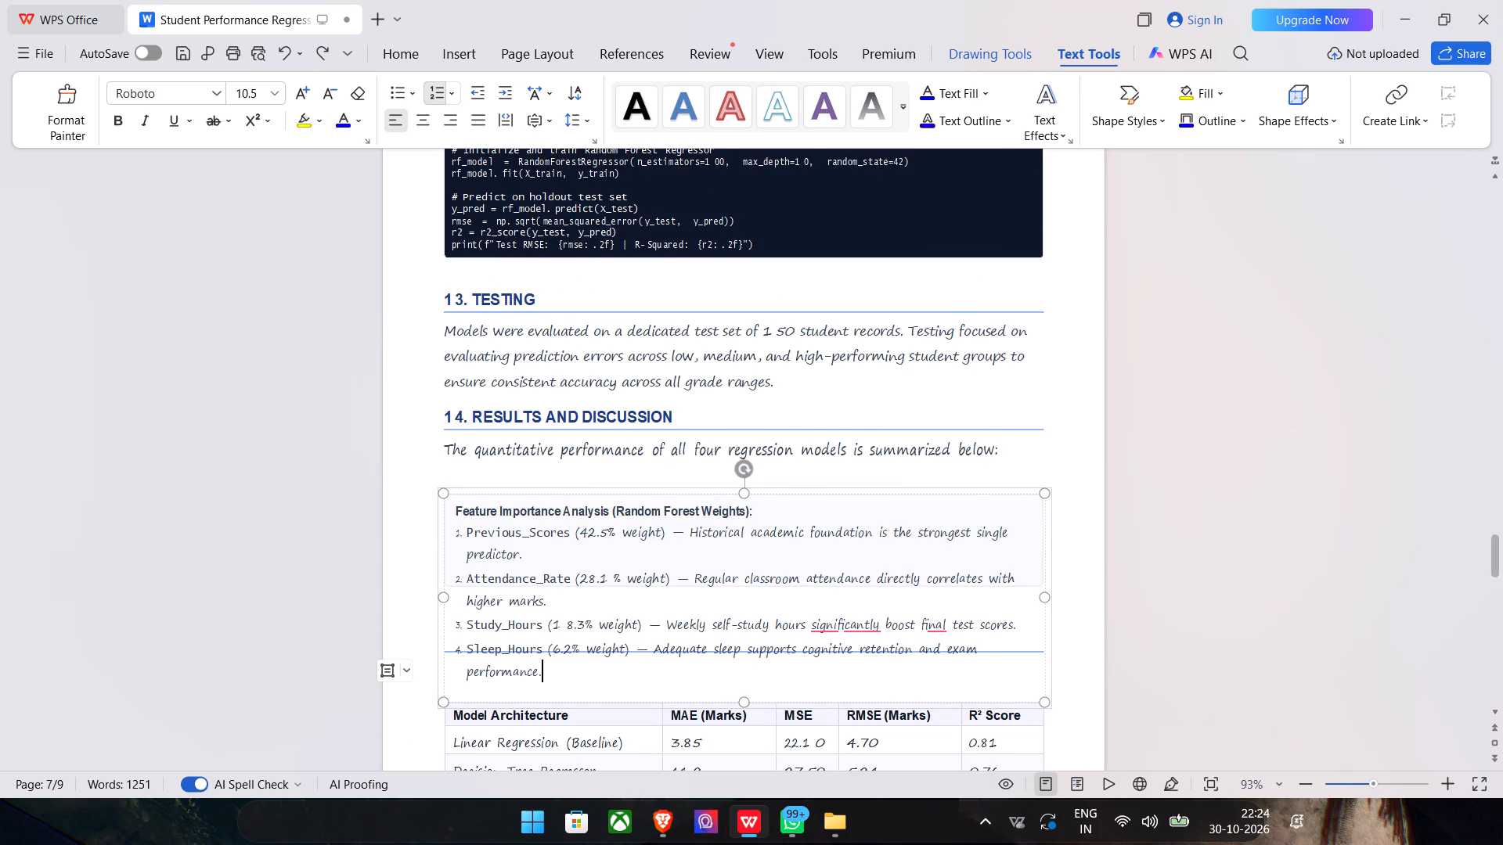
scroll(831, 674, "down", 2)
left_click_drag(1047, 580, 1032, 562)
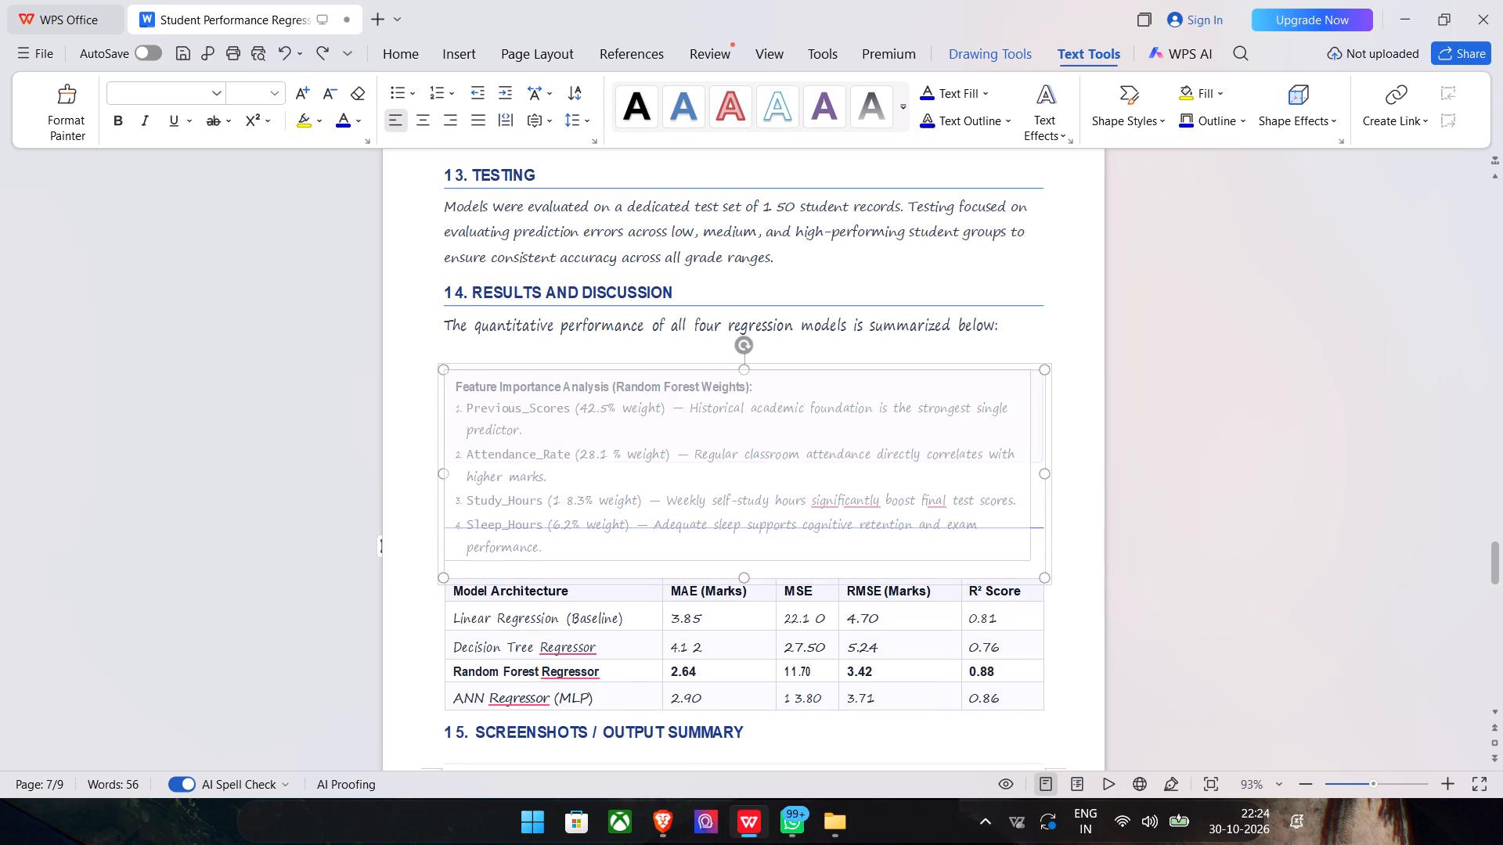
left_click_drag(1032, 562, 1047, 563)
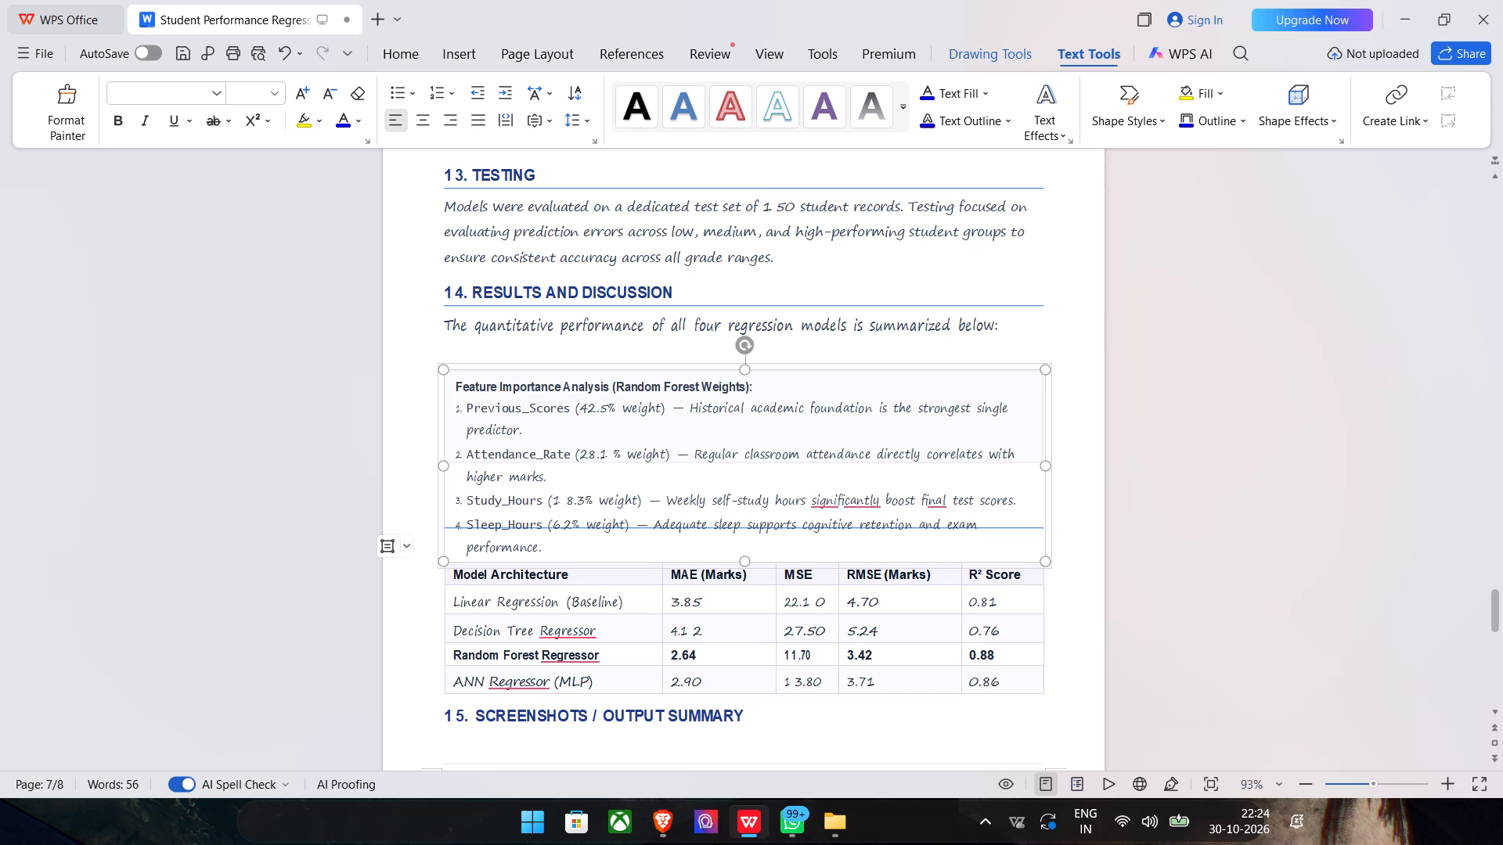
left_click_drag(1046, 559, 1057, 587)
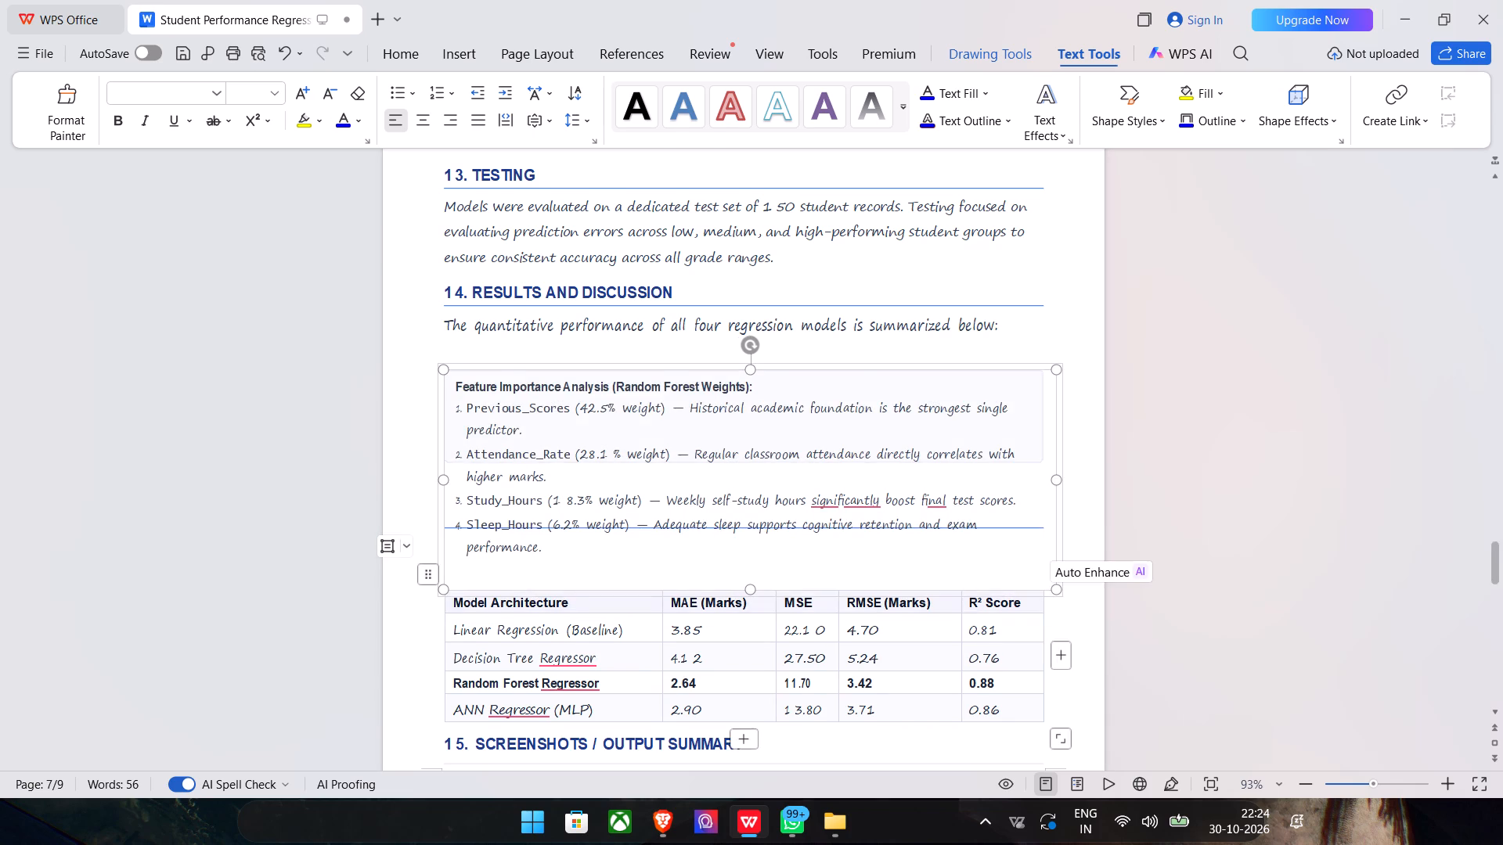
Place the cursor on the blank page after the section 15 heading and copy the four Colab screenshots from File Explorer's Gallery.
scroll(989, 644, "down", 5)
scroll(656, 466, "down", 4)
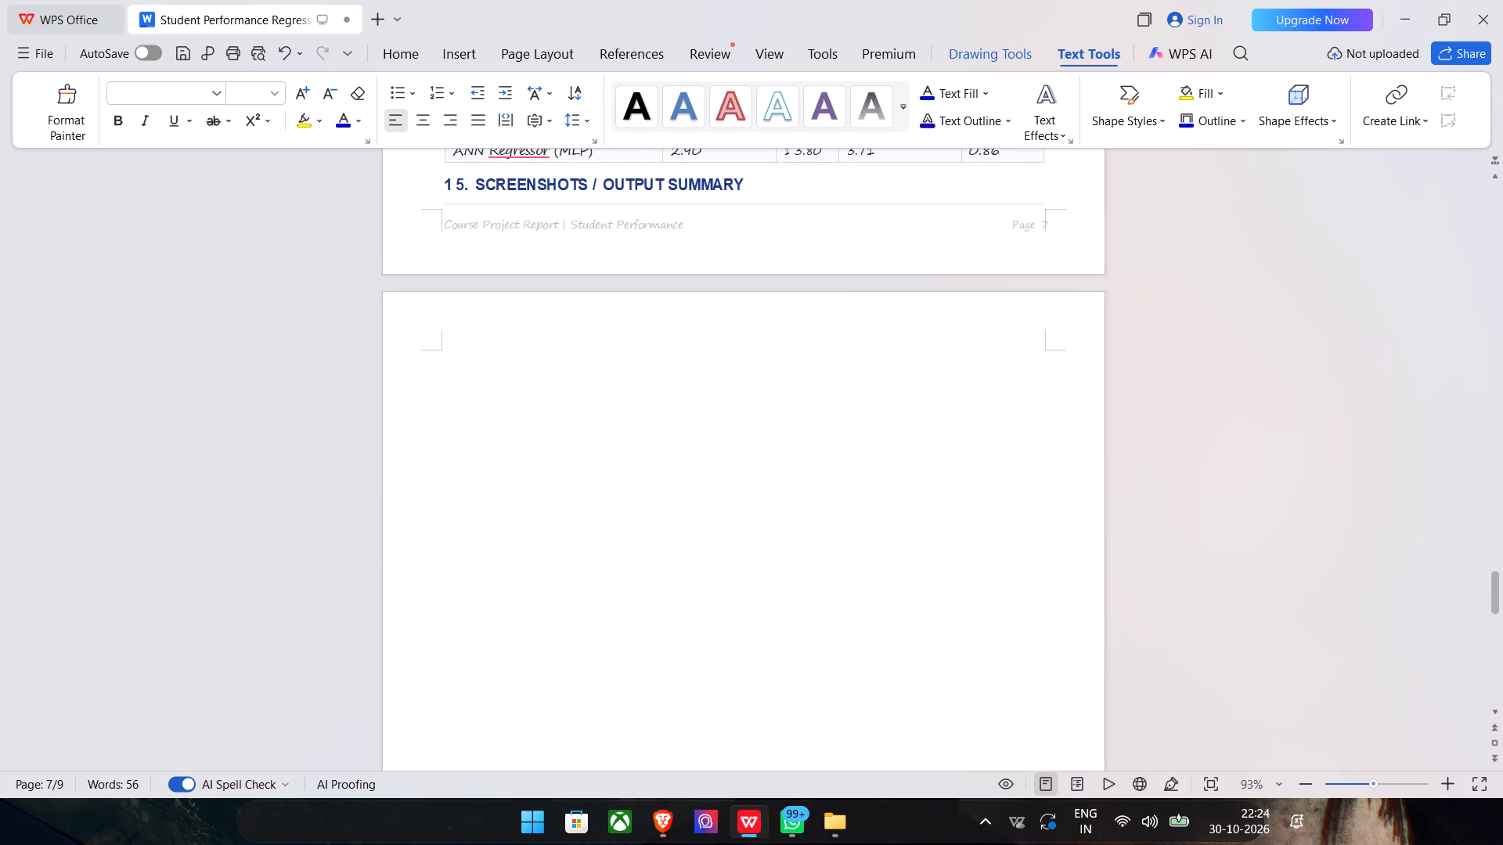
scroll(730, 437, "down", 15)
scroll(711, 534, "down", 5)
scroll(711, 534, "up", 9)
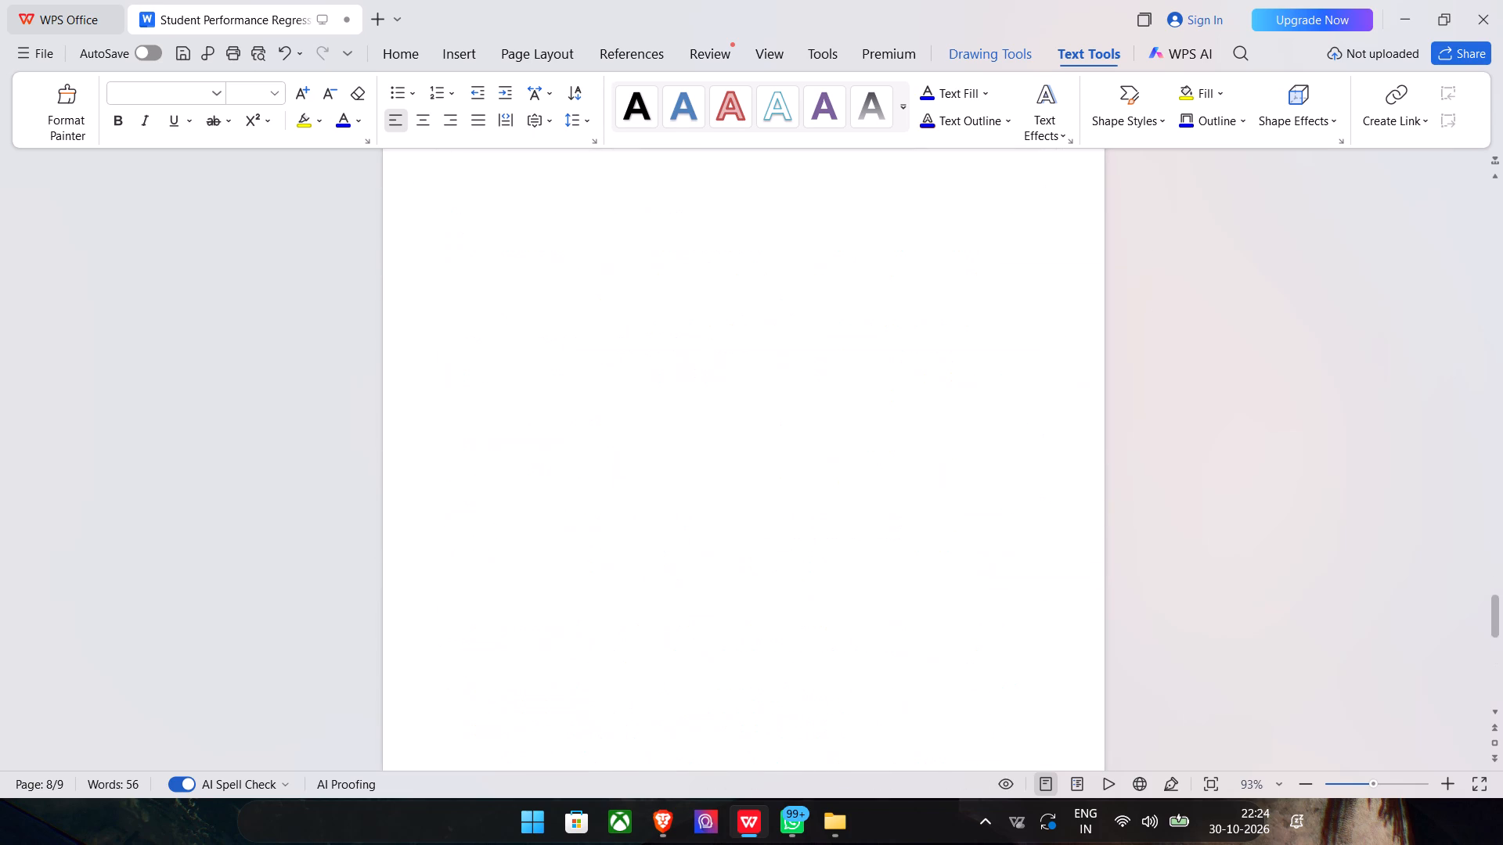
scroll(669, 532, "up", 12)
left_click(627, 466)
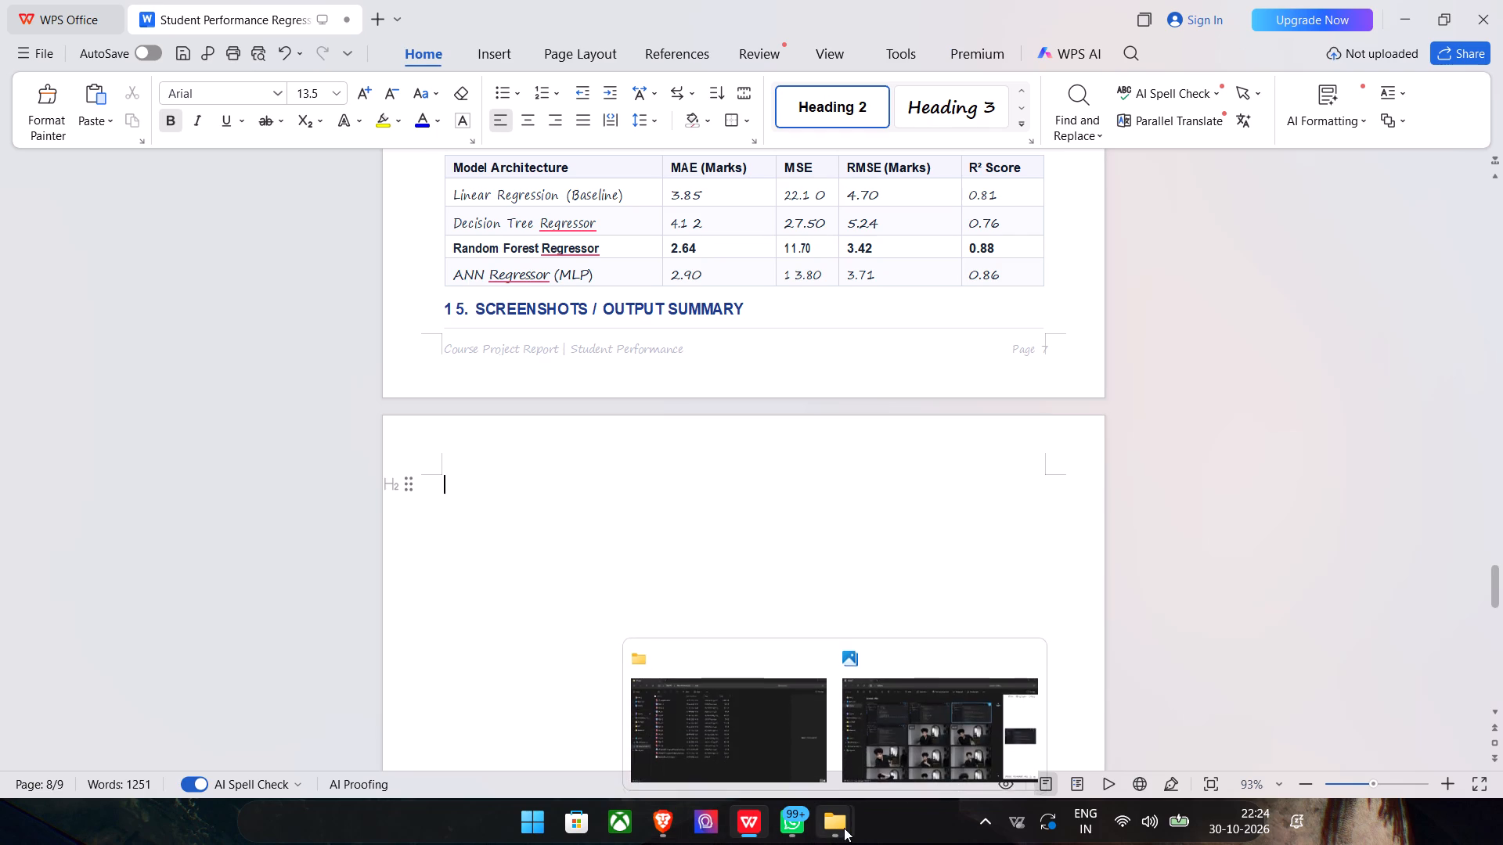
left_click(917, 723)
left_click(478, 376)
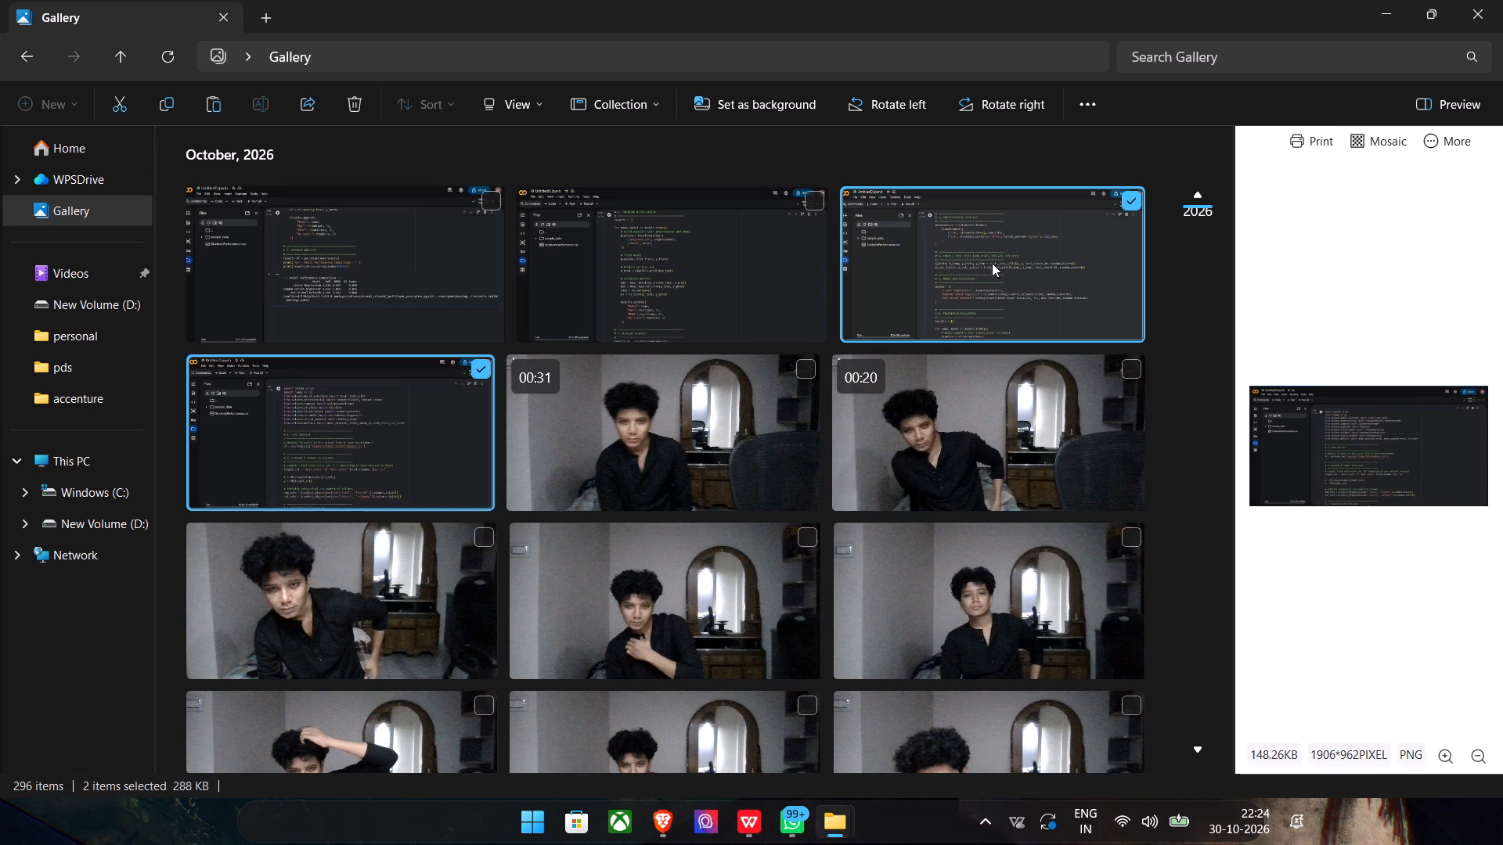
left_click(1137, 201)
left_click(1129, 206)
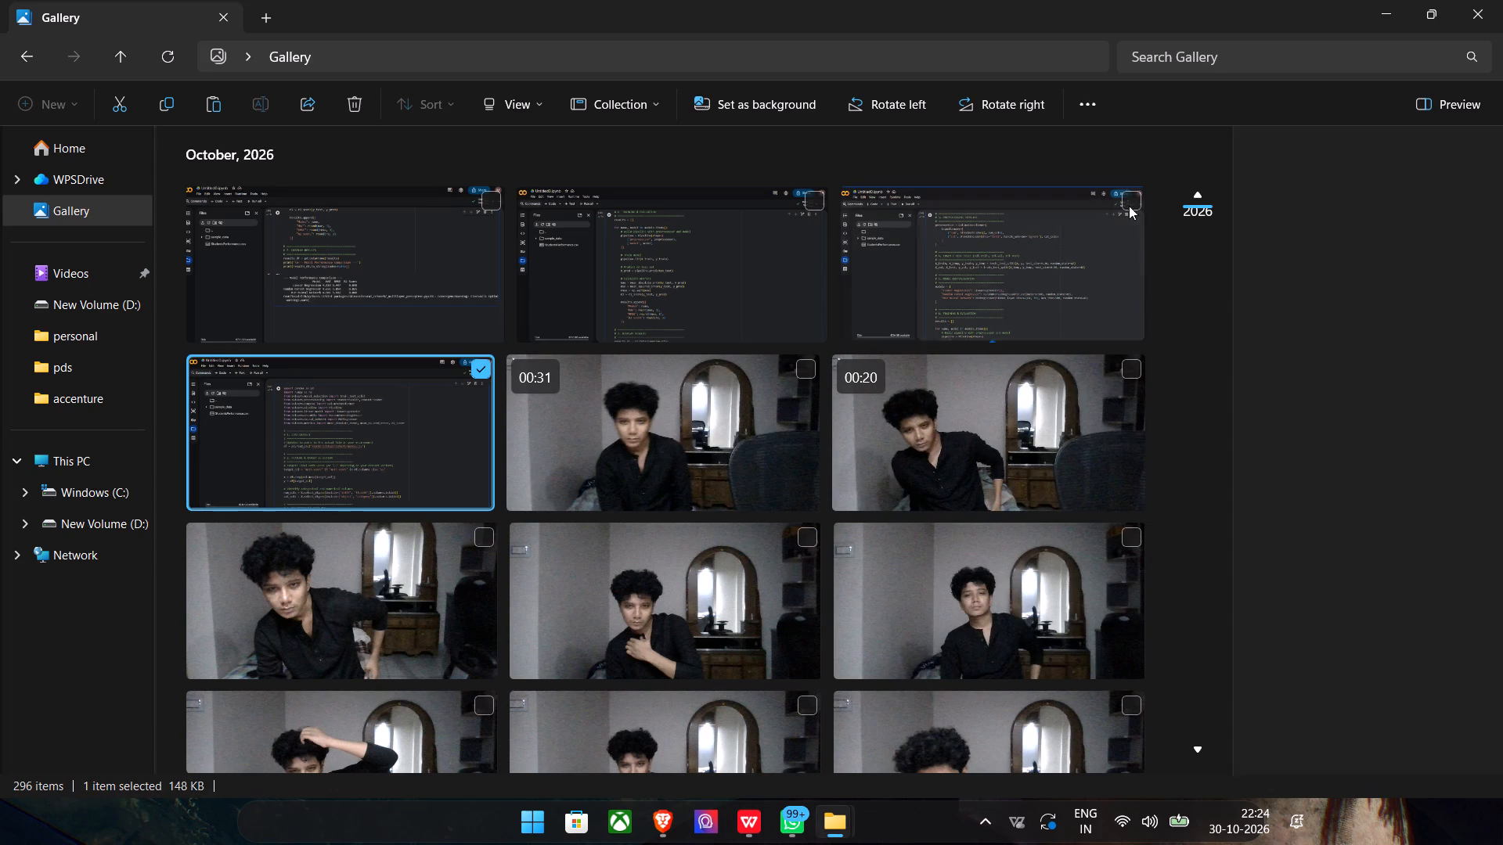
left_click(819, 207)
left_click(485, 206)
key("ctrl+c")
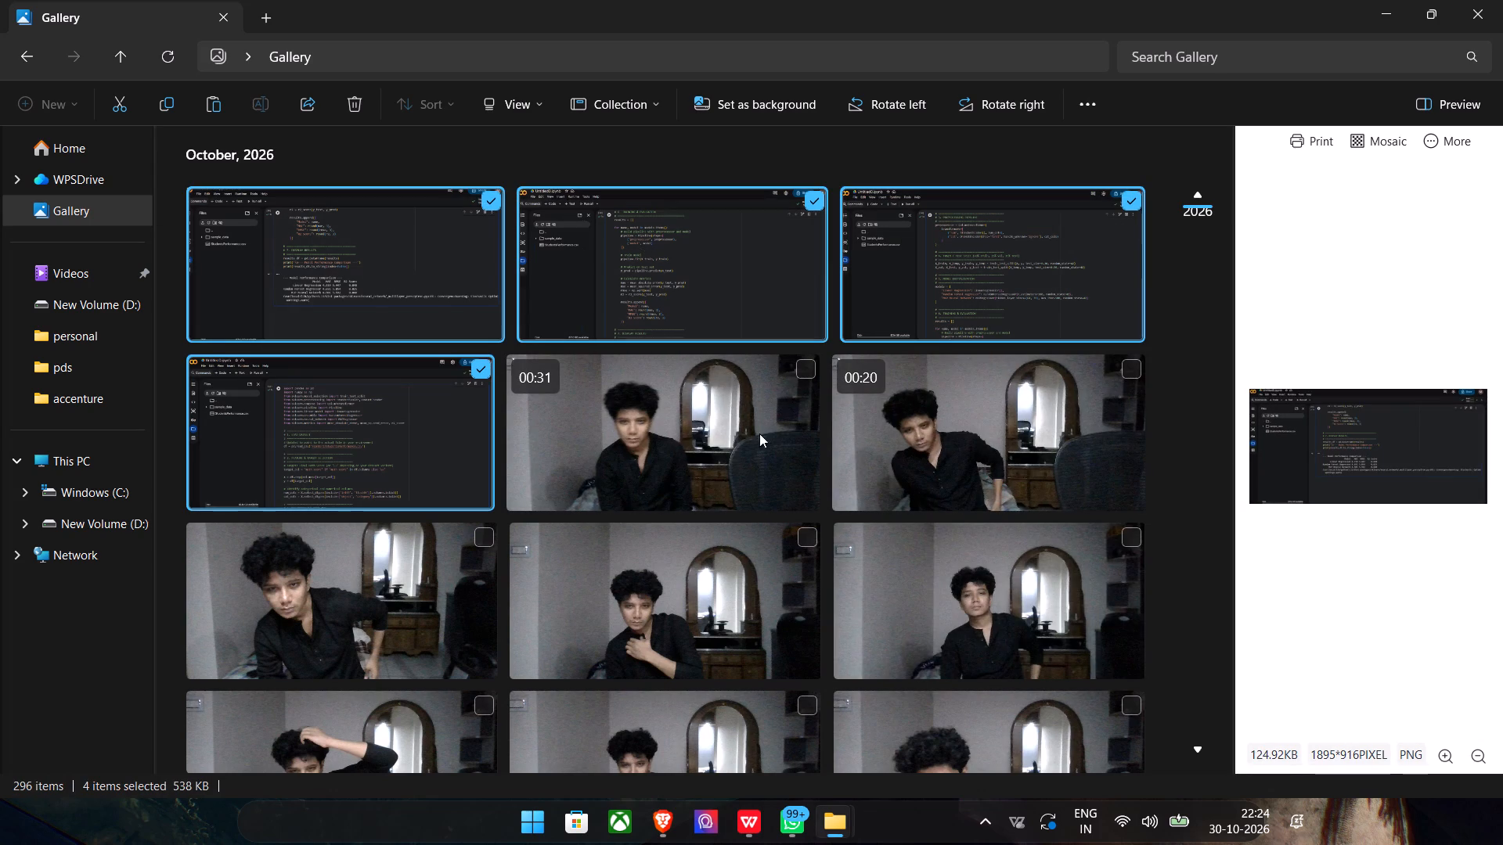
Switch back to WPS Office and paste the four Colab screenshots at the top of the page following the section 15 heading.
left_click(752, 818)
left_click(550, 453, "ctrl")
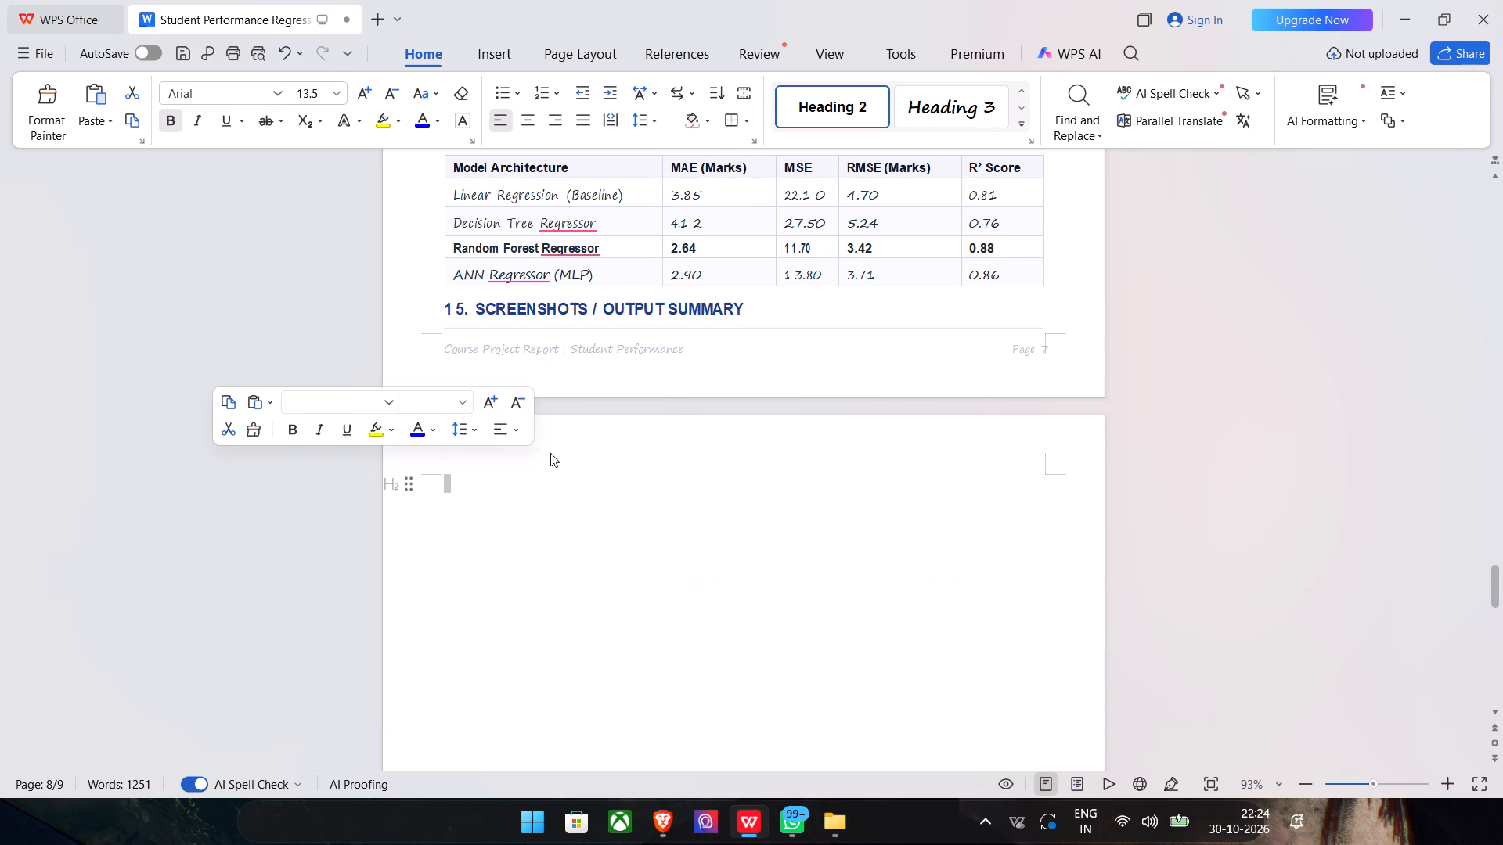
left_click(506, 491)
key("ctrl+v")
Review how the pasted Colab screenshots are laid out across the pages after the section 15 heading.
scroll(652, 479, "down", 4)
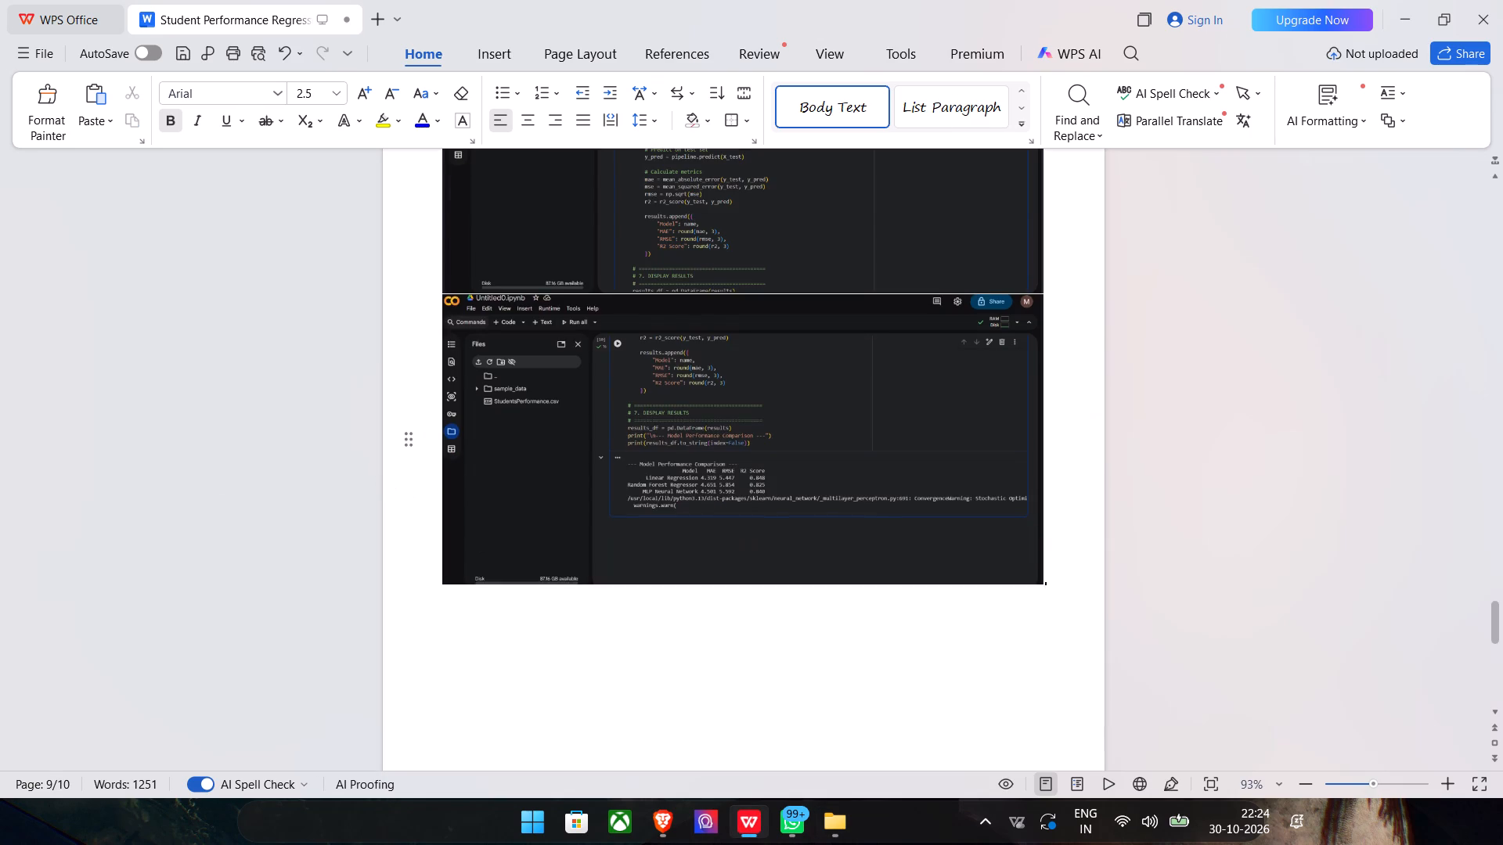
scroll(652, 479, "down", 5)
scroll(652, 479, "up", 1)
scroll(652, 479, "down", 7)
scroll(652, 479, "up", 20)
scroll(652, 479, "up", 11)
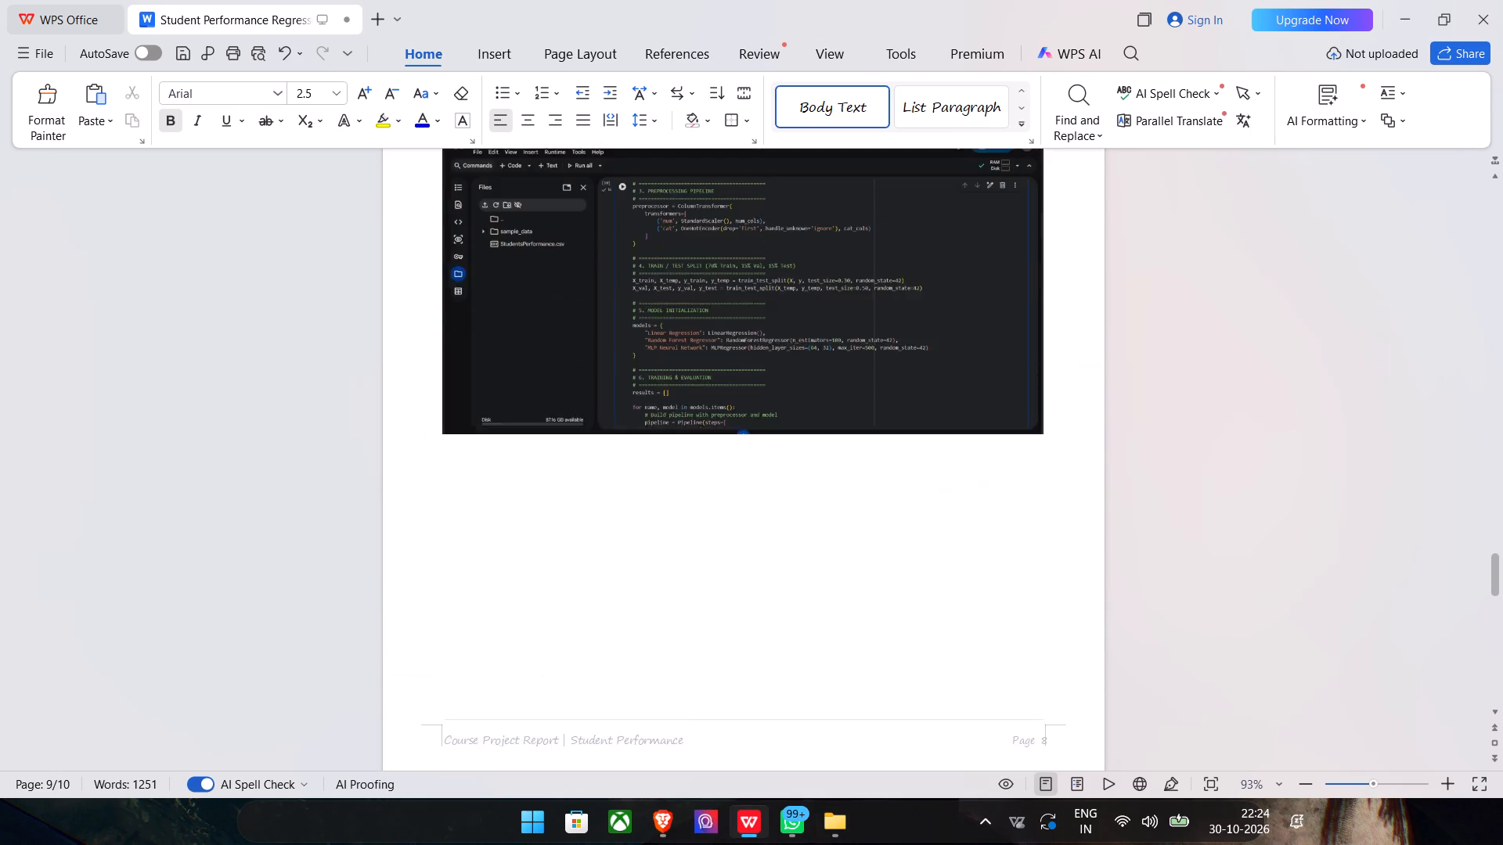
scroll(665, 491, "up", 9)
scroll(665, 491, "down", 5)
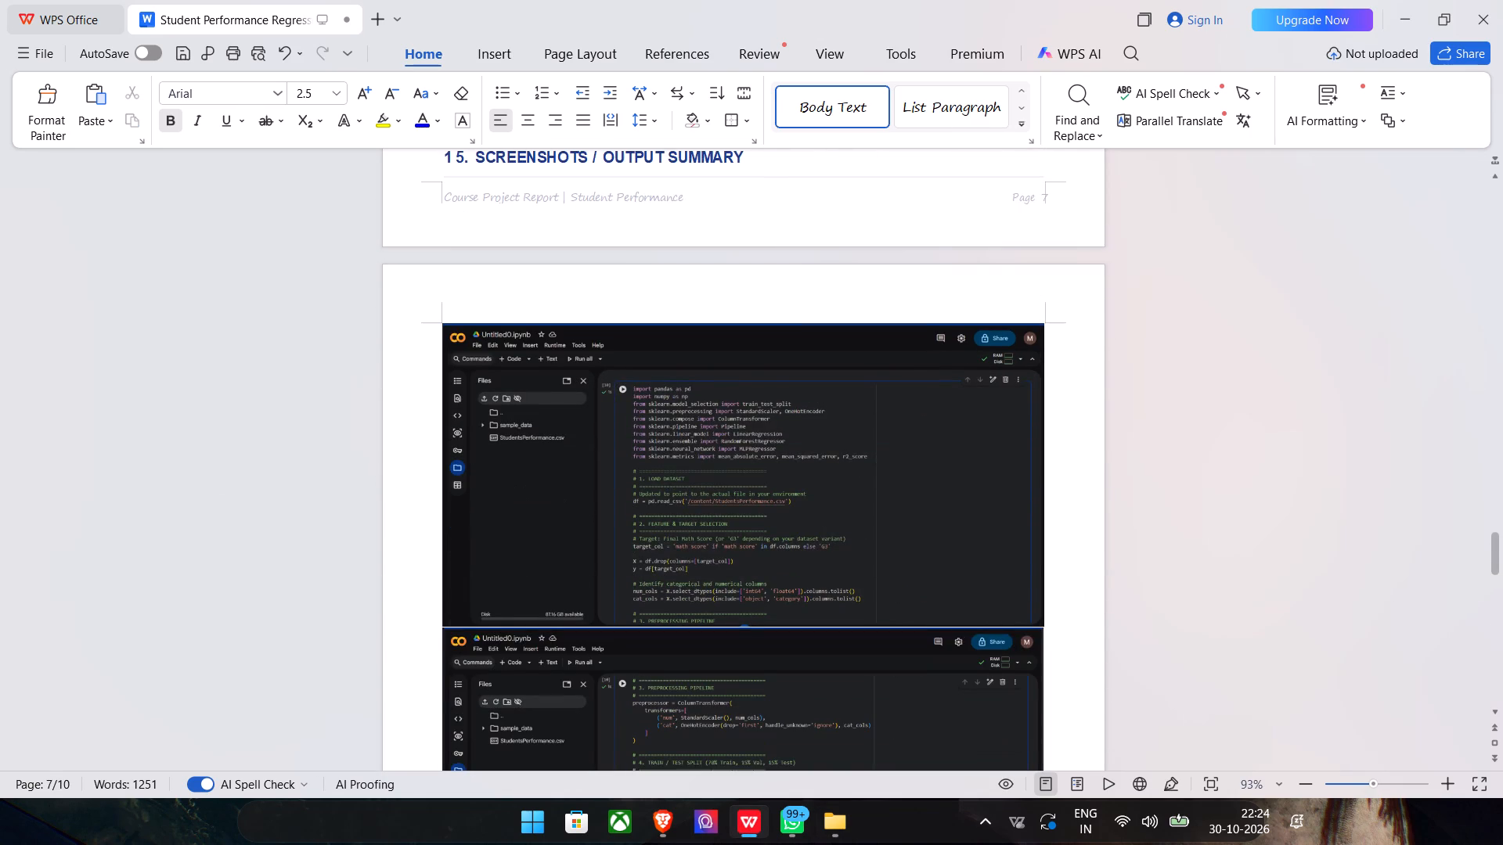
scroll(665, 491, "down", 19)
scroll(665, 491, "down", 6)
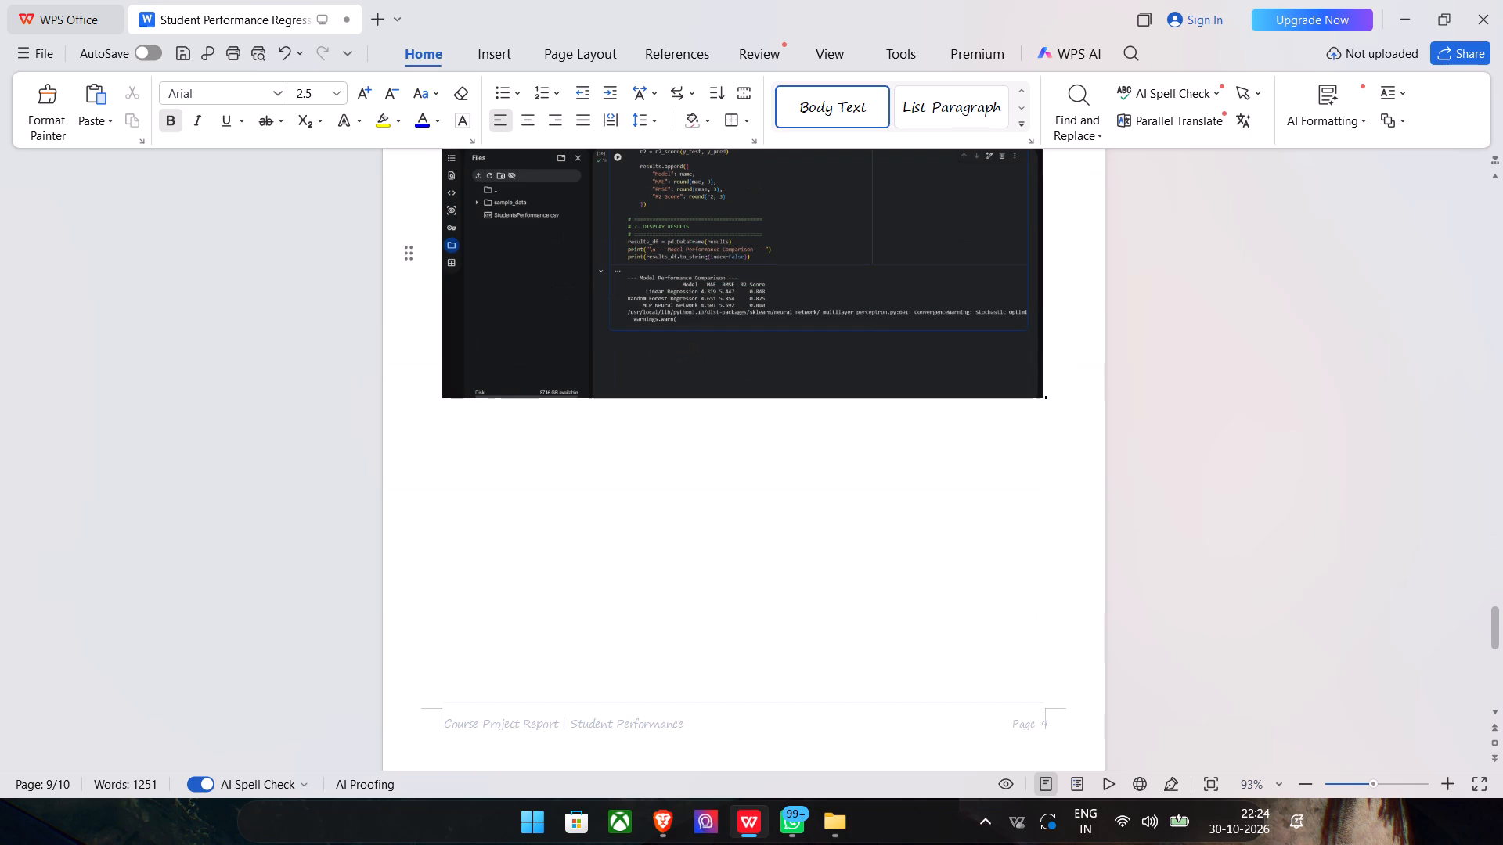
Delete all the existing Python code inside the dark snippet box in section 12, Implementation.
scroll(665, 491, "down", 7)
scroll(661, 494, "up", 20)
scroll(661, 494, "up", 12)
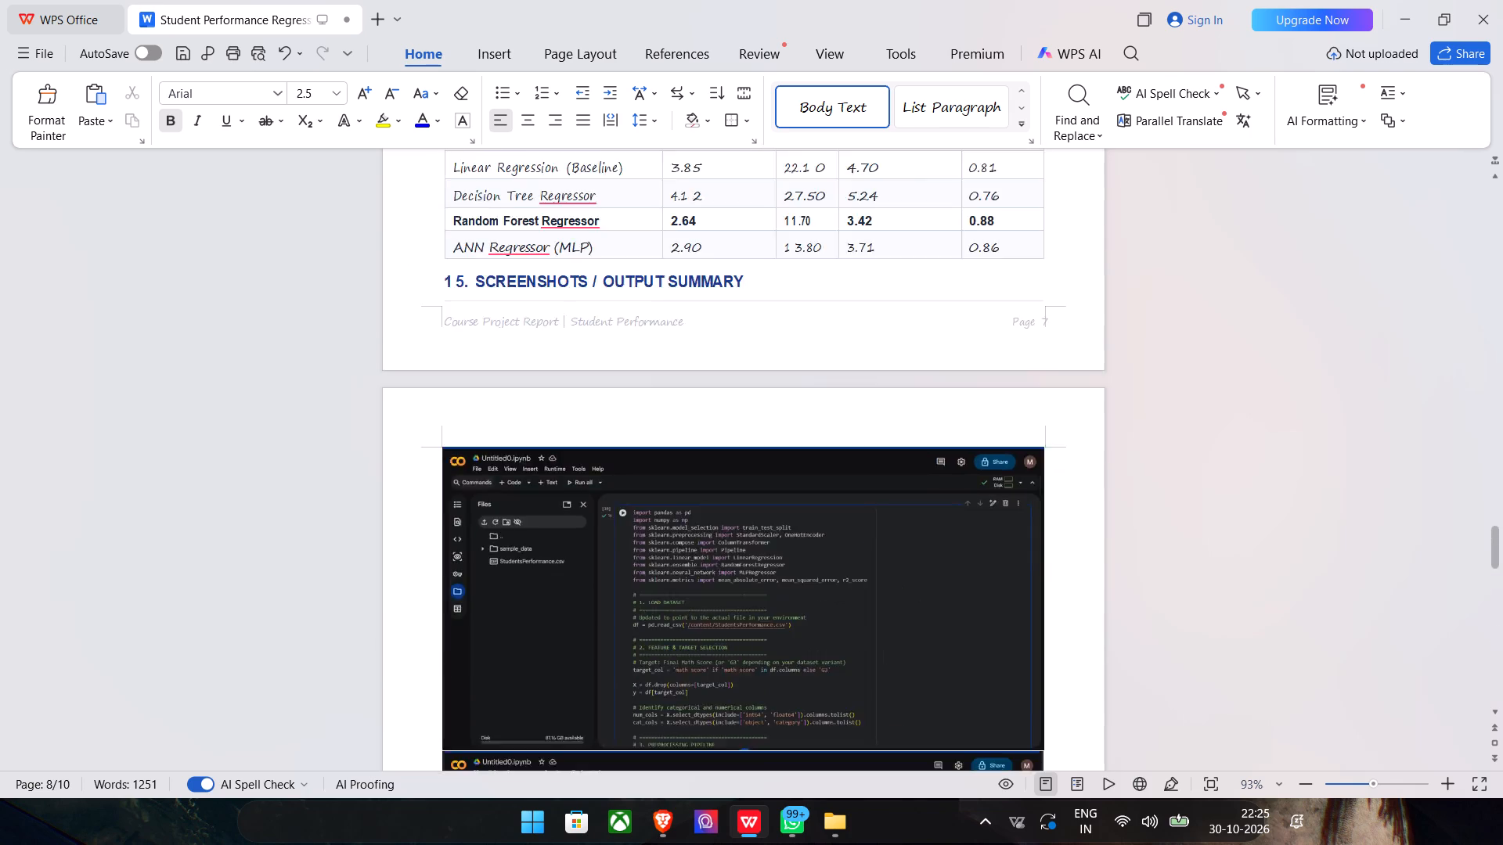
scroll(661, 494, "up", 20)
left_click_drag(761, 651, 527, 557)
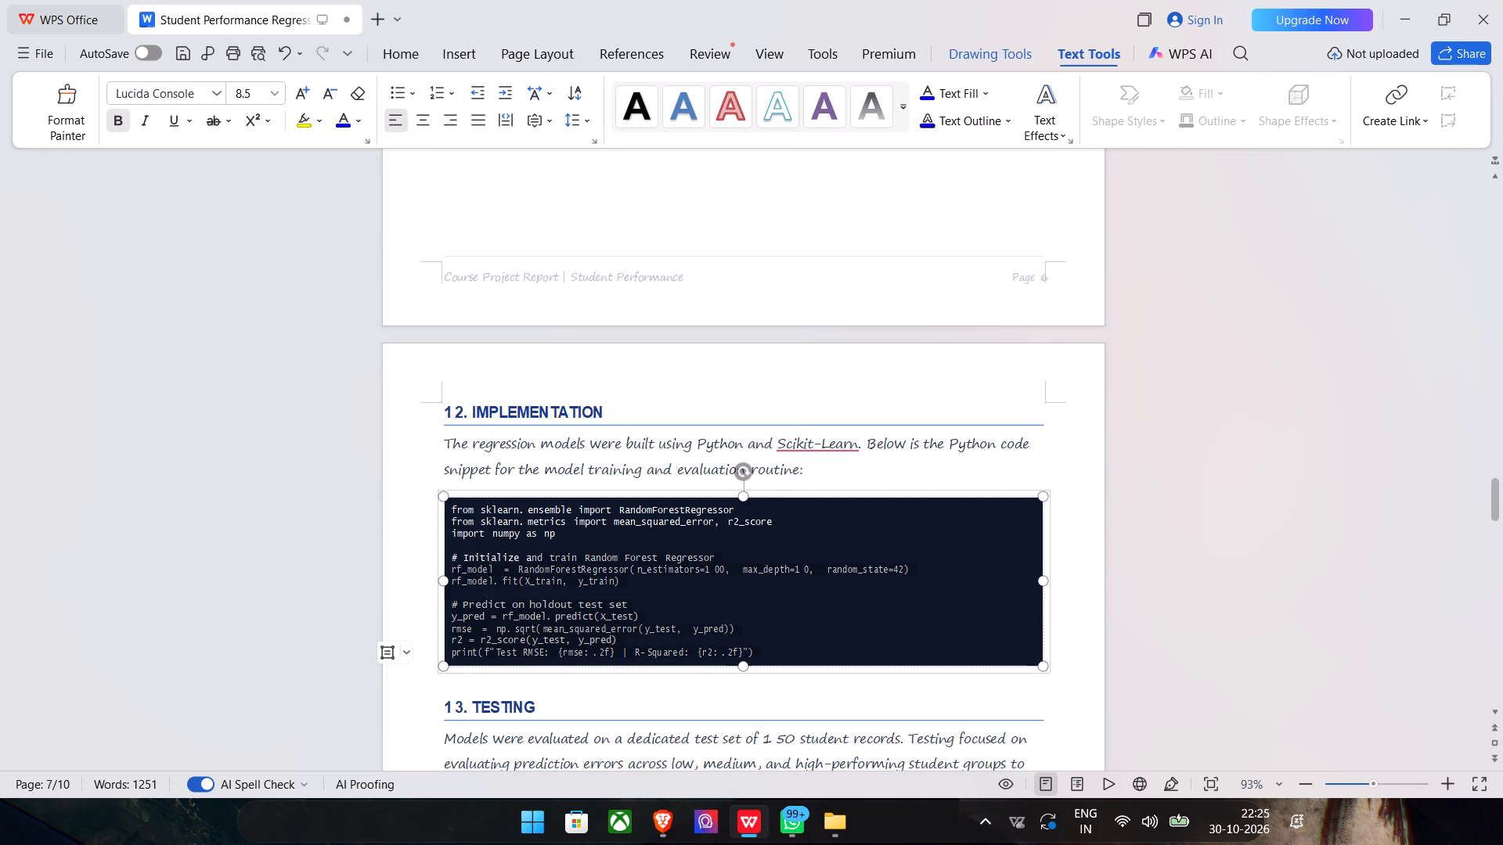
left_click_drag(527, 557, 450, 512)
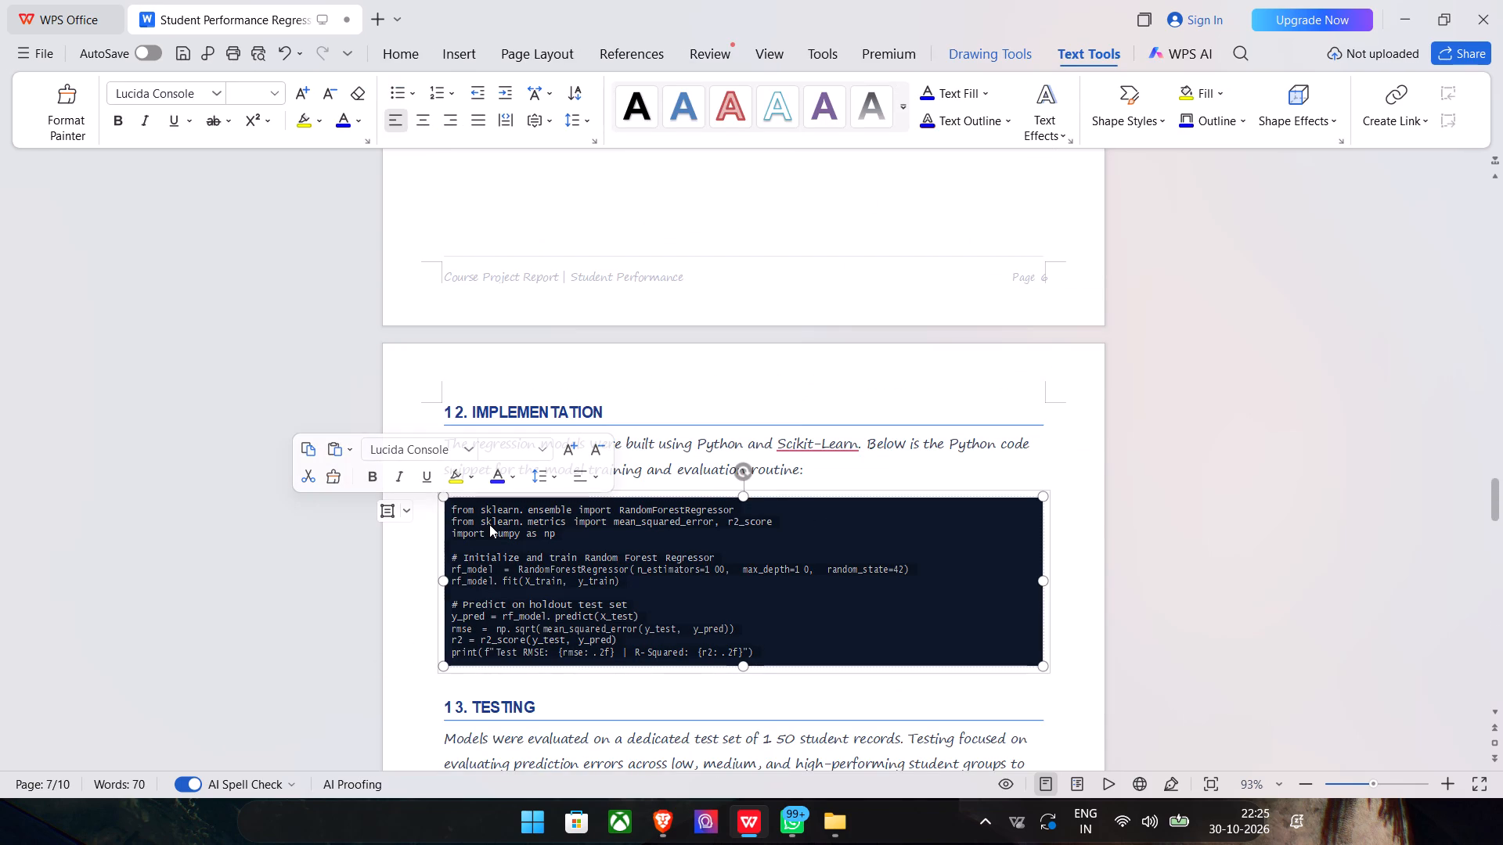
key("BackSpace")
Switch to the Brave browser and copy the entire code cell of the Untitled0.ipynb Colab notebook, from the first import to the final print line.
left_click(665, 840)
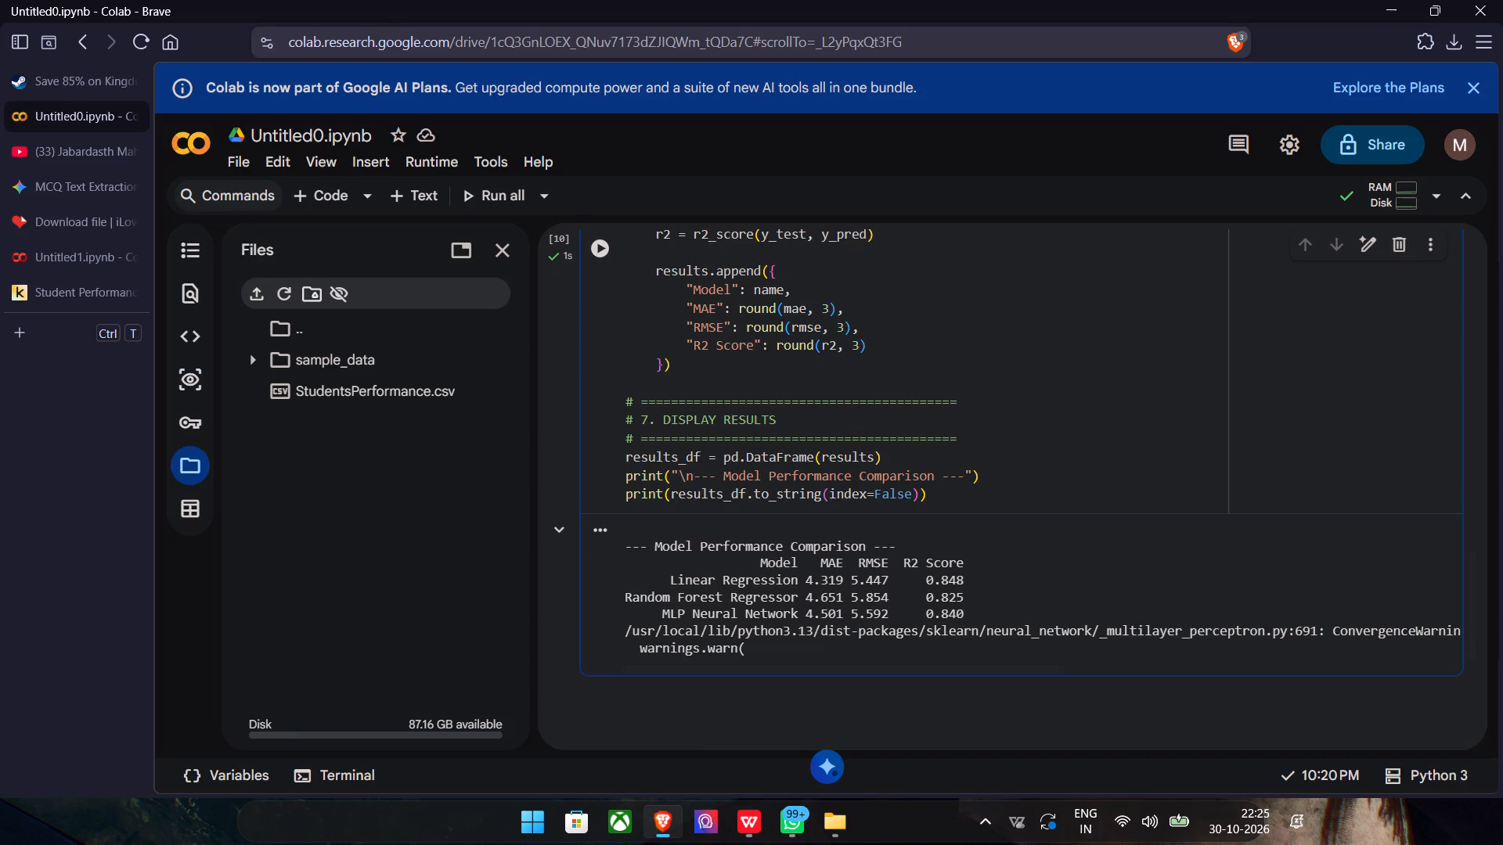
scroll(676, 286, "up", 17)
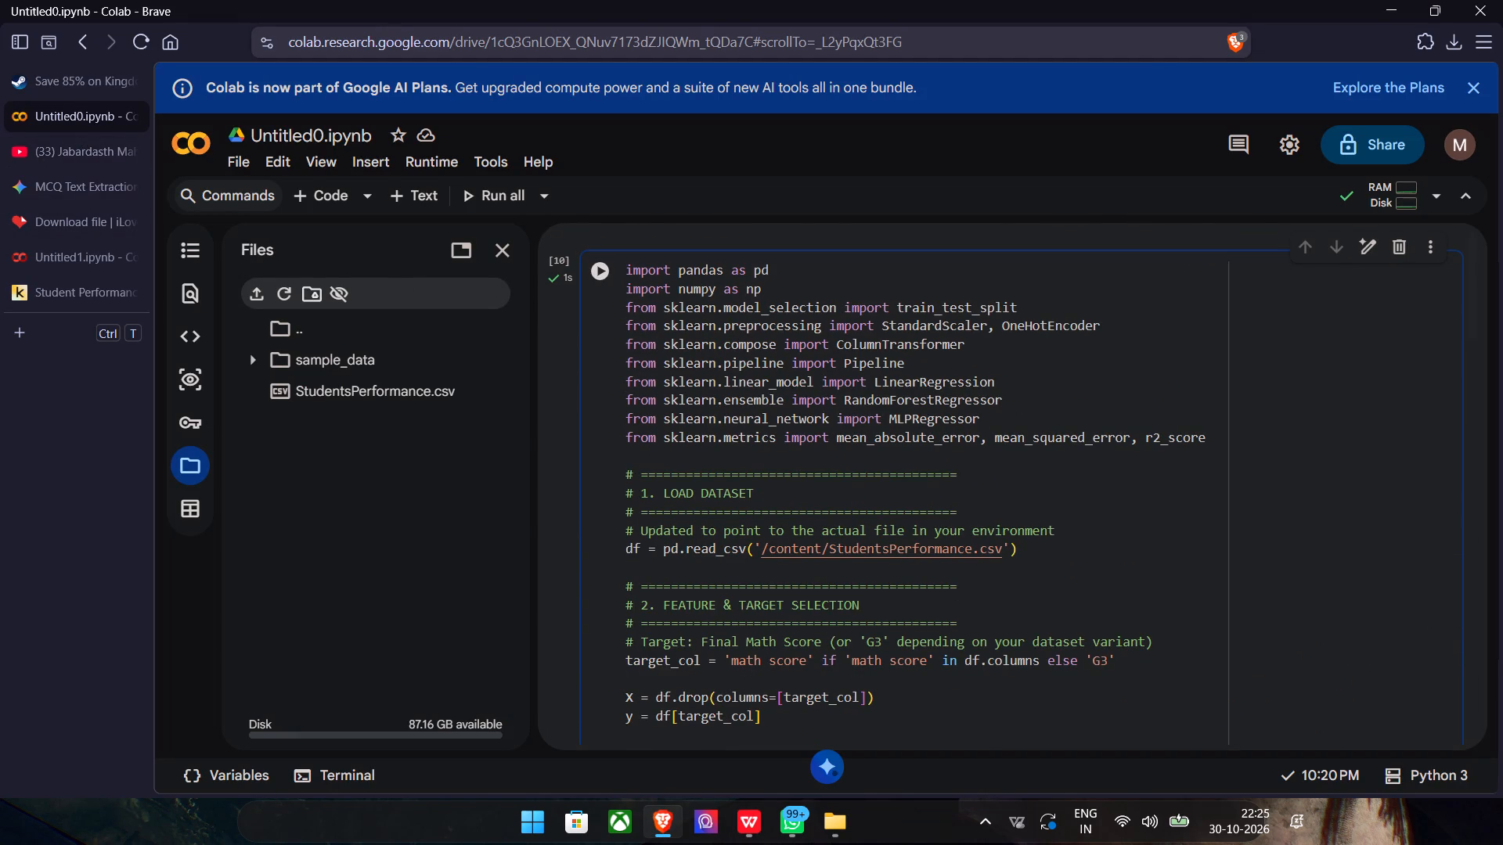
left_click_drag(629, 265, 1038, 844)
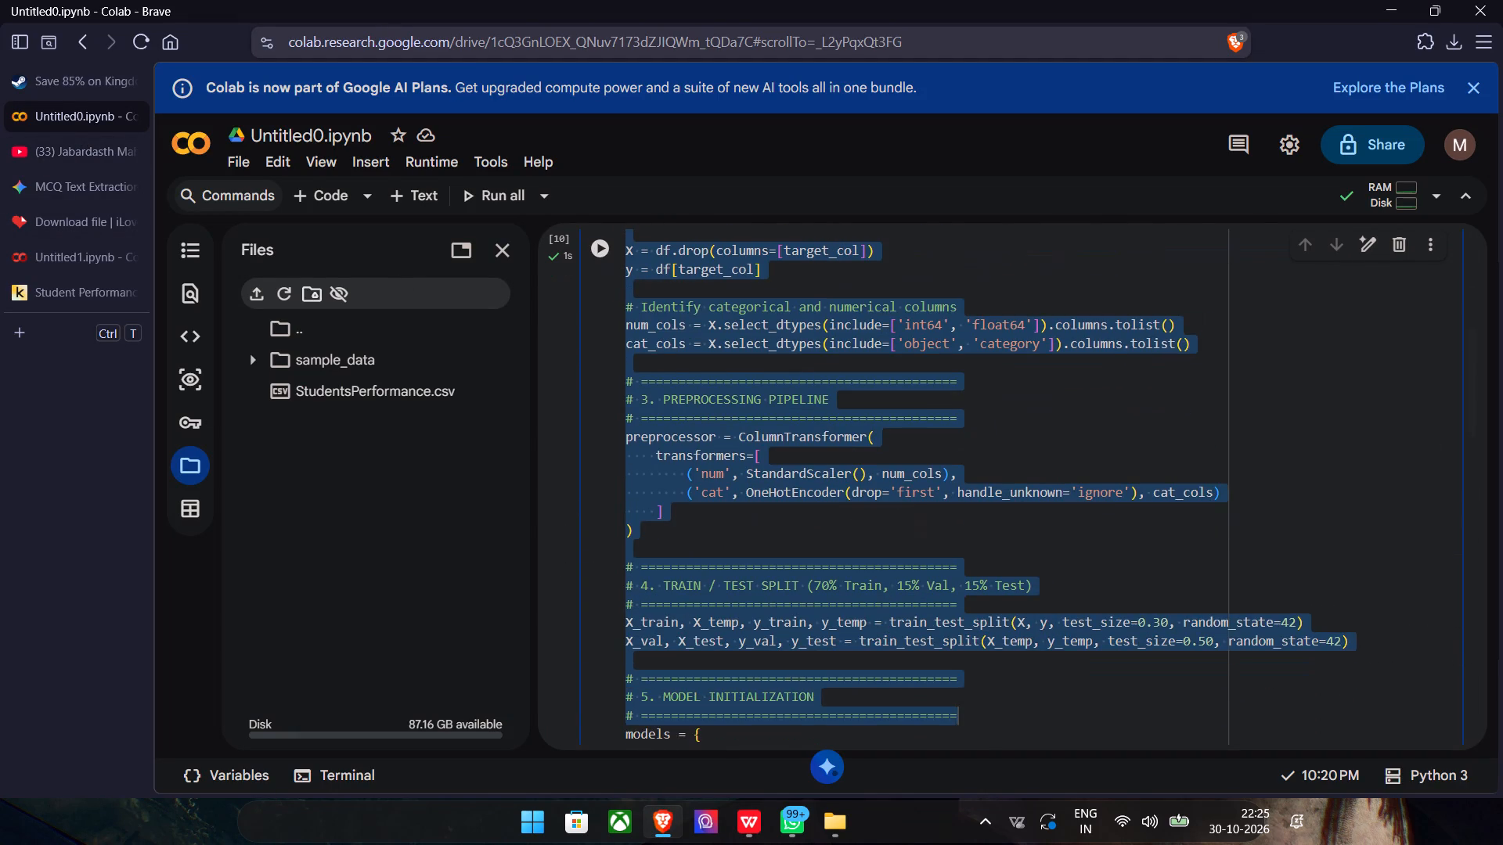
left_click_drag(1038, 844, 1096, 760)
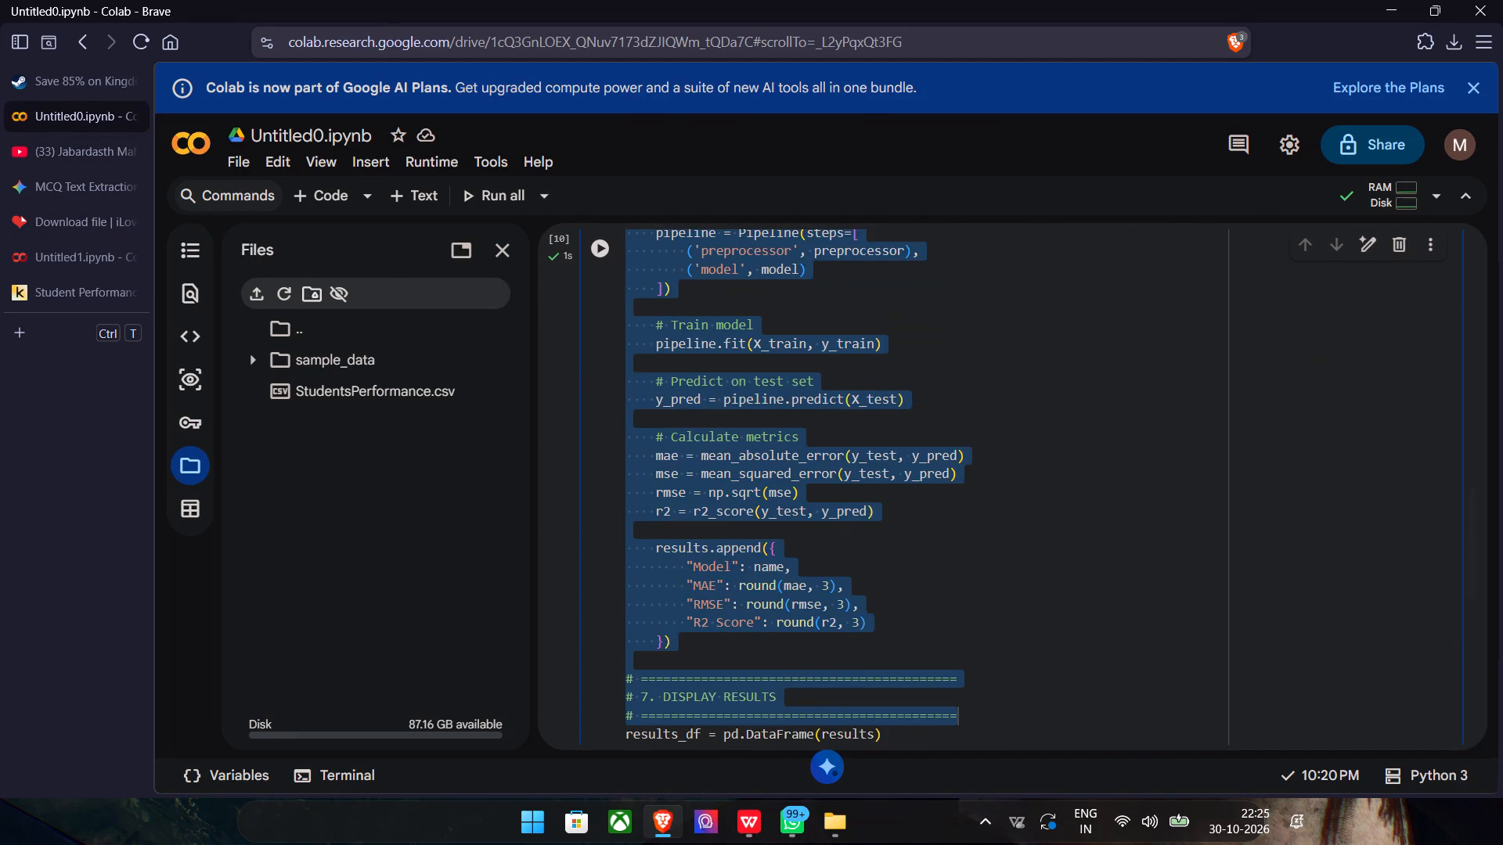
left_click_drag(1096, 760, 945, 722)
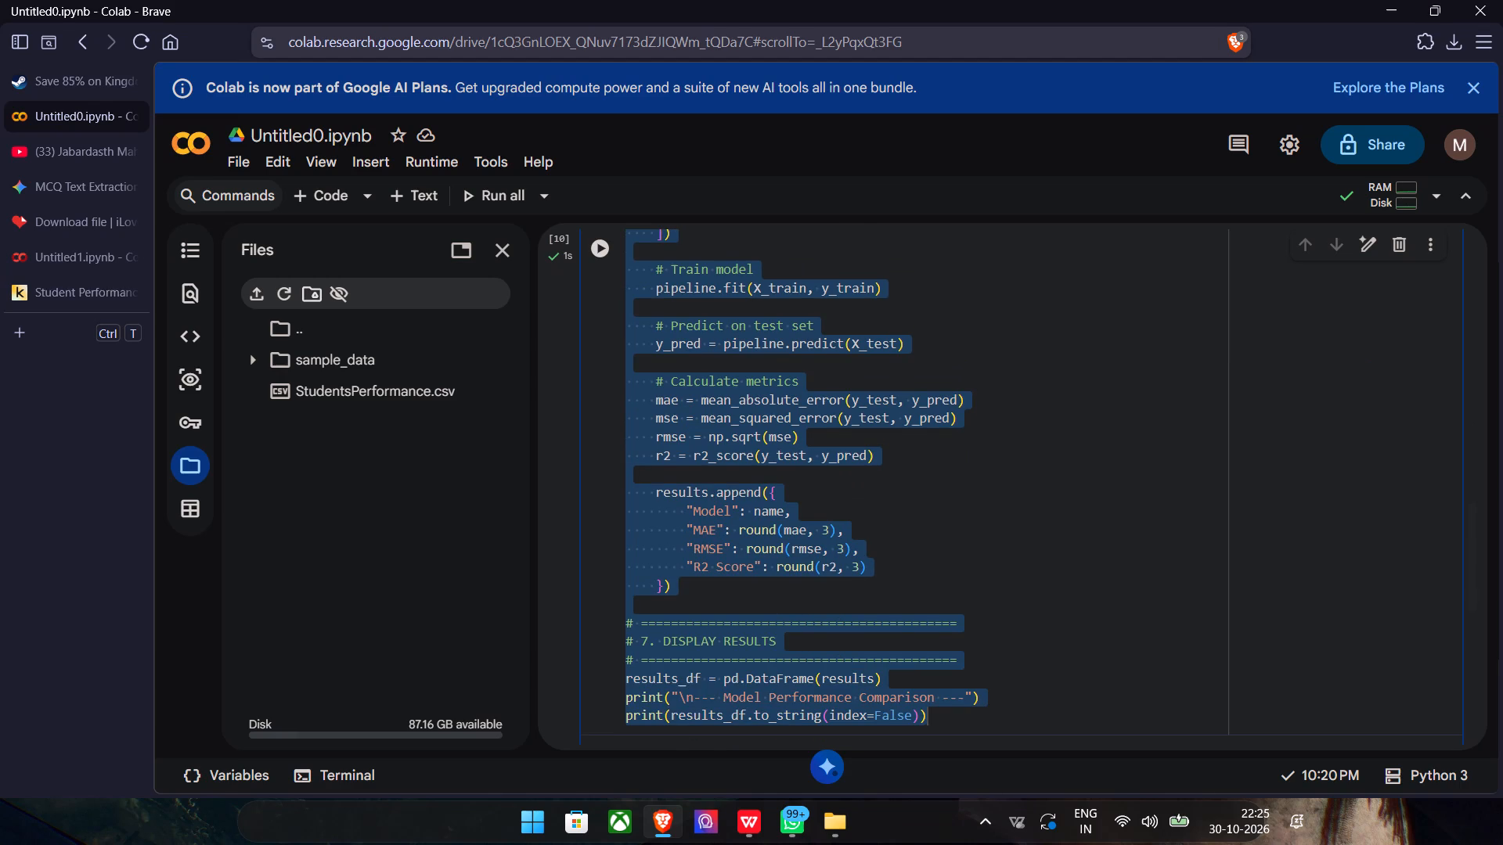
scroll(945, 722, "down", 2)
key("ctrl+c")
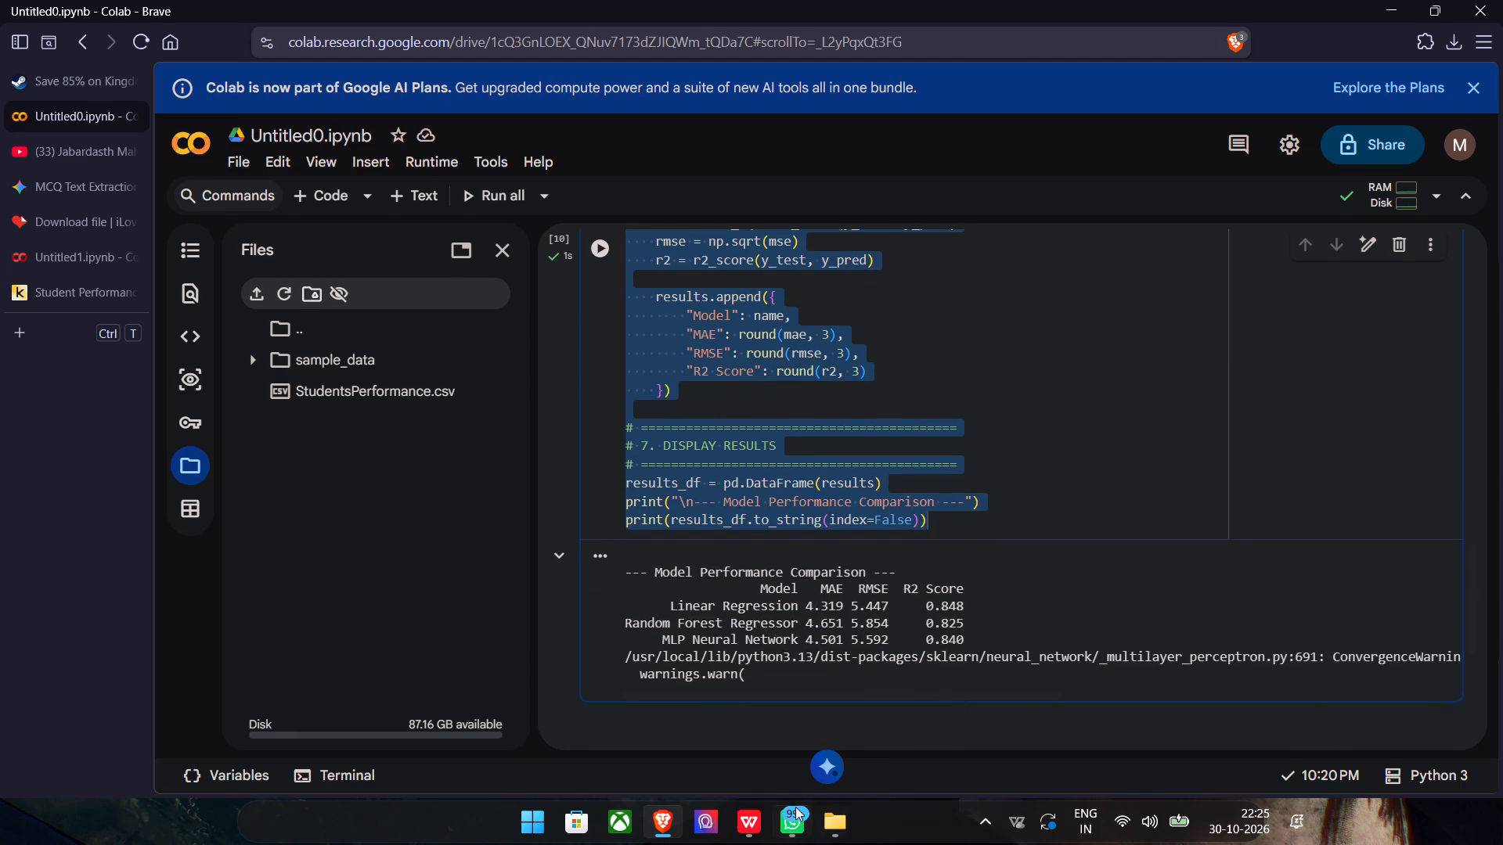
Switch back to WPS Office and paste the copied Colab code into the emptied snippet box in section 12.
left_click(750, 812)
left_click(535, 541)
key("ctrl+v")
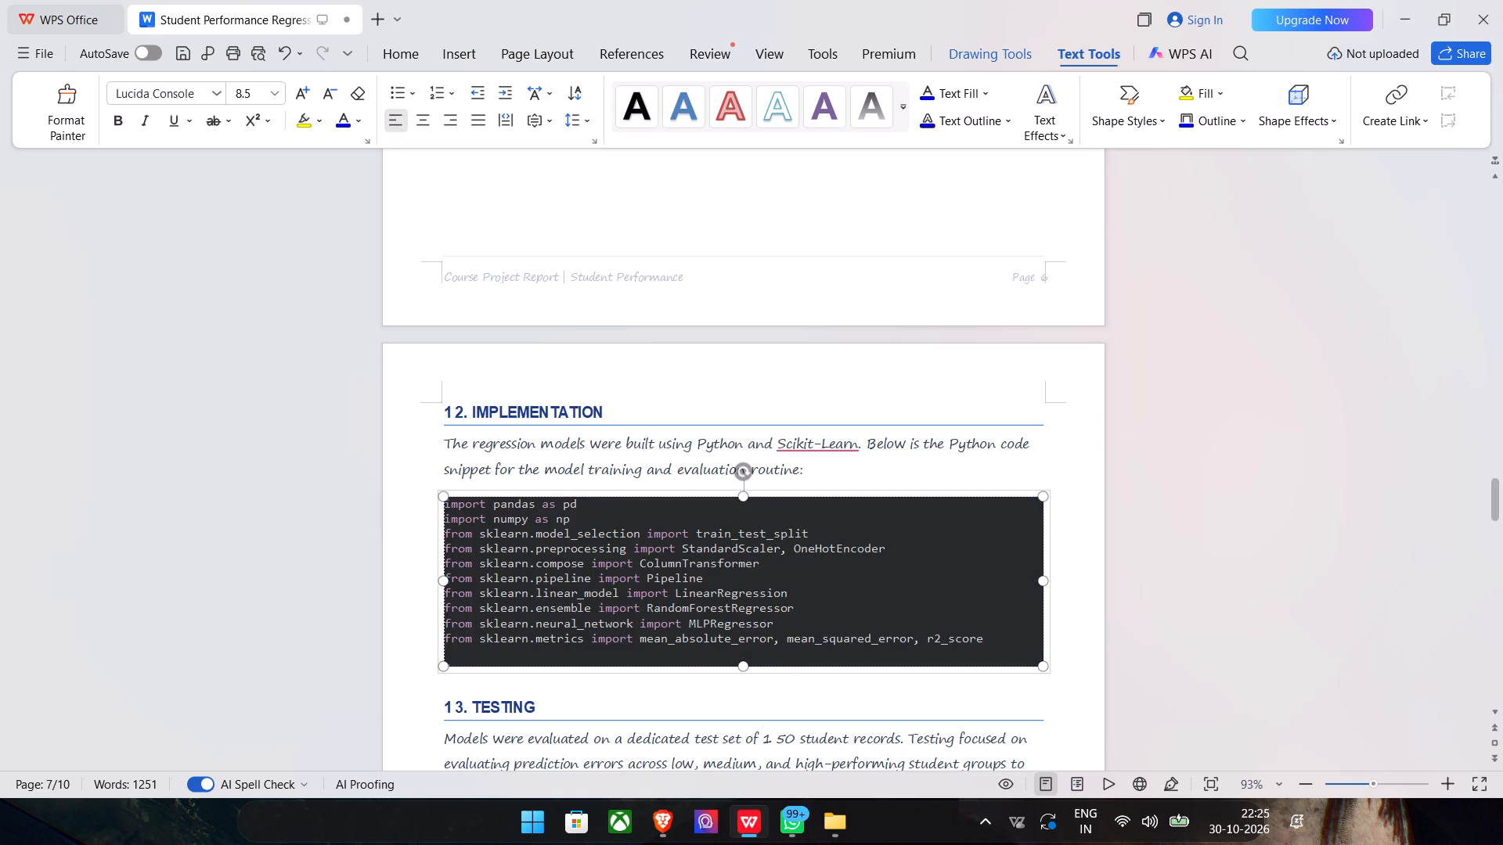
Enlarge the section 12 code box downward and slightly wider to show the code through the start of the "5. MODEL INITIALIZATION" block.
scroll(655, 606, "down", 4)
scroll(759, 514, "up", 2)
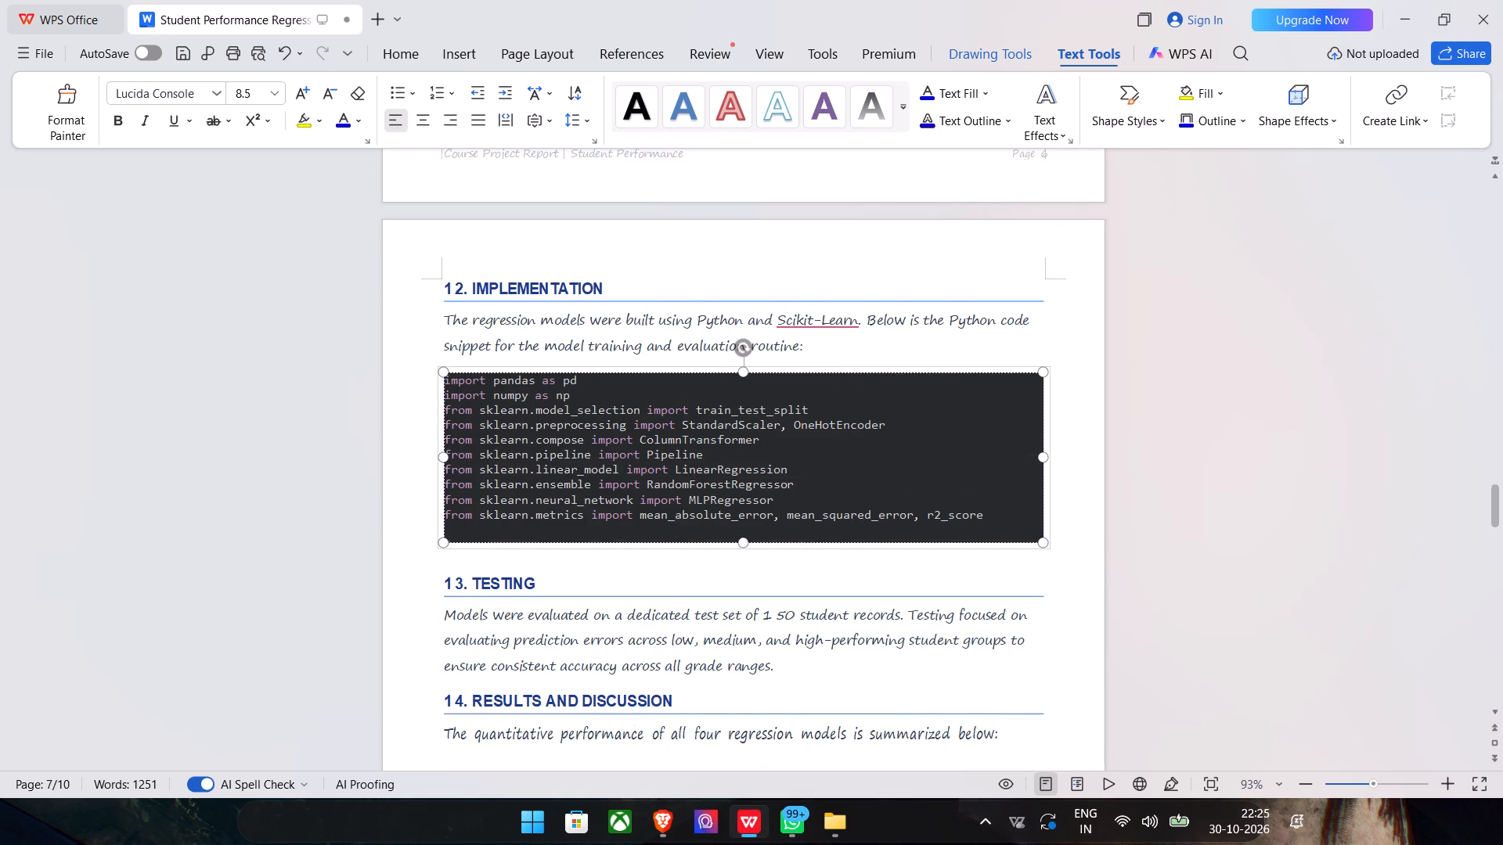
left_click_drag(1044, 541, 1065, 671)
scroll(1065, 671, "down", 5)
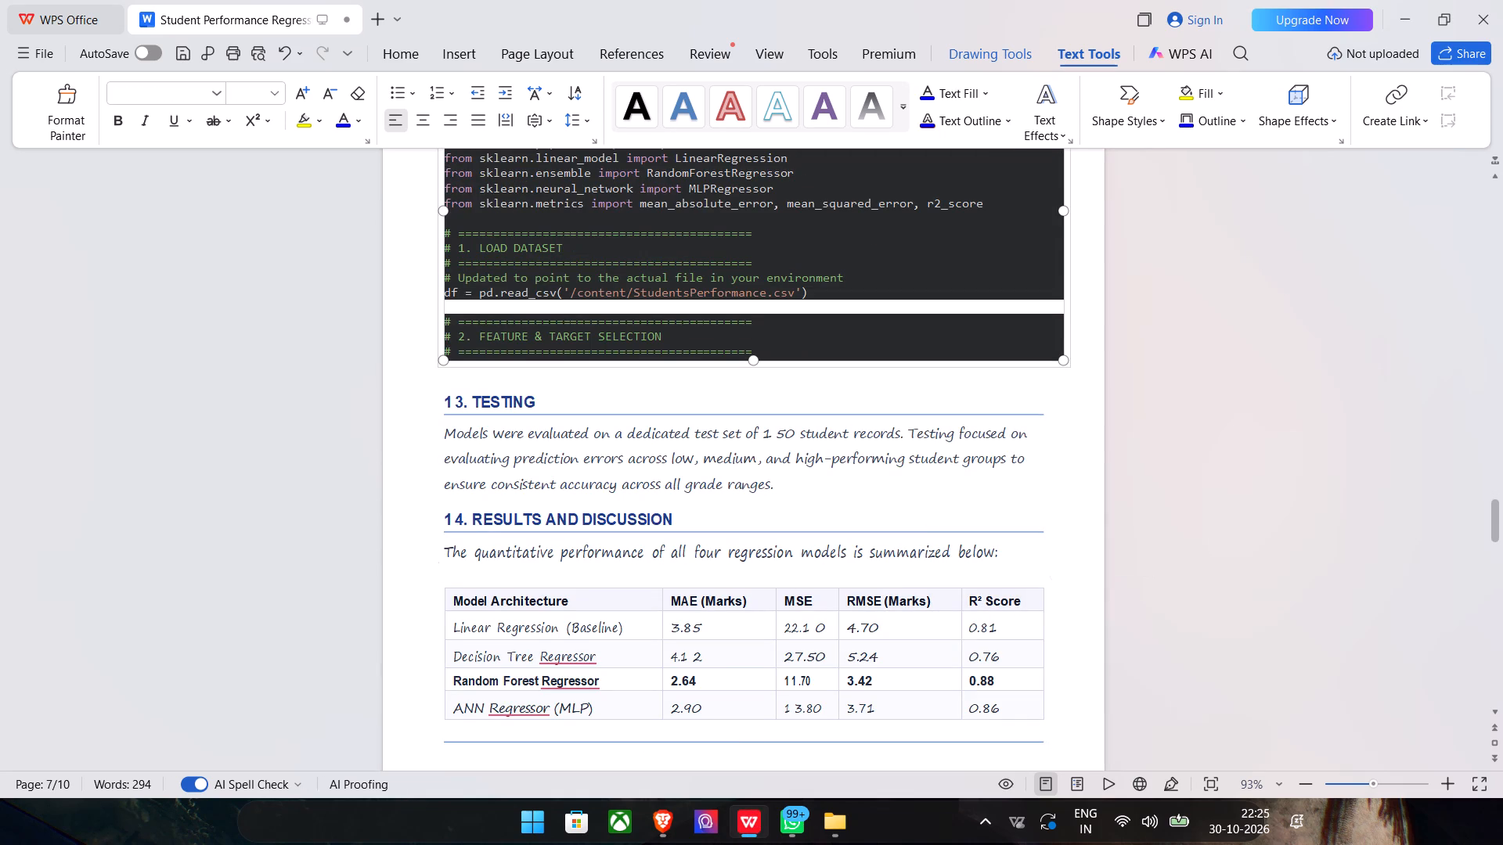
left_click_drag(1065, 361, 1075, 397)
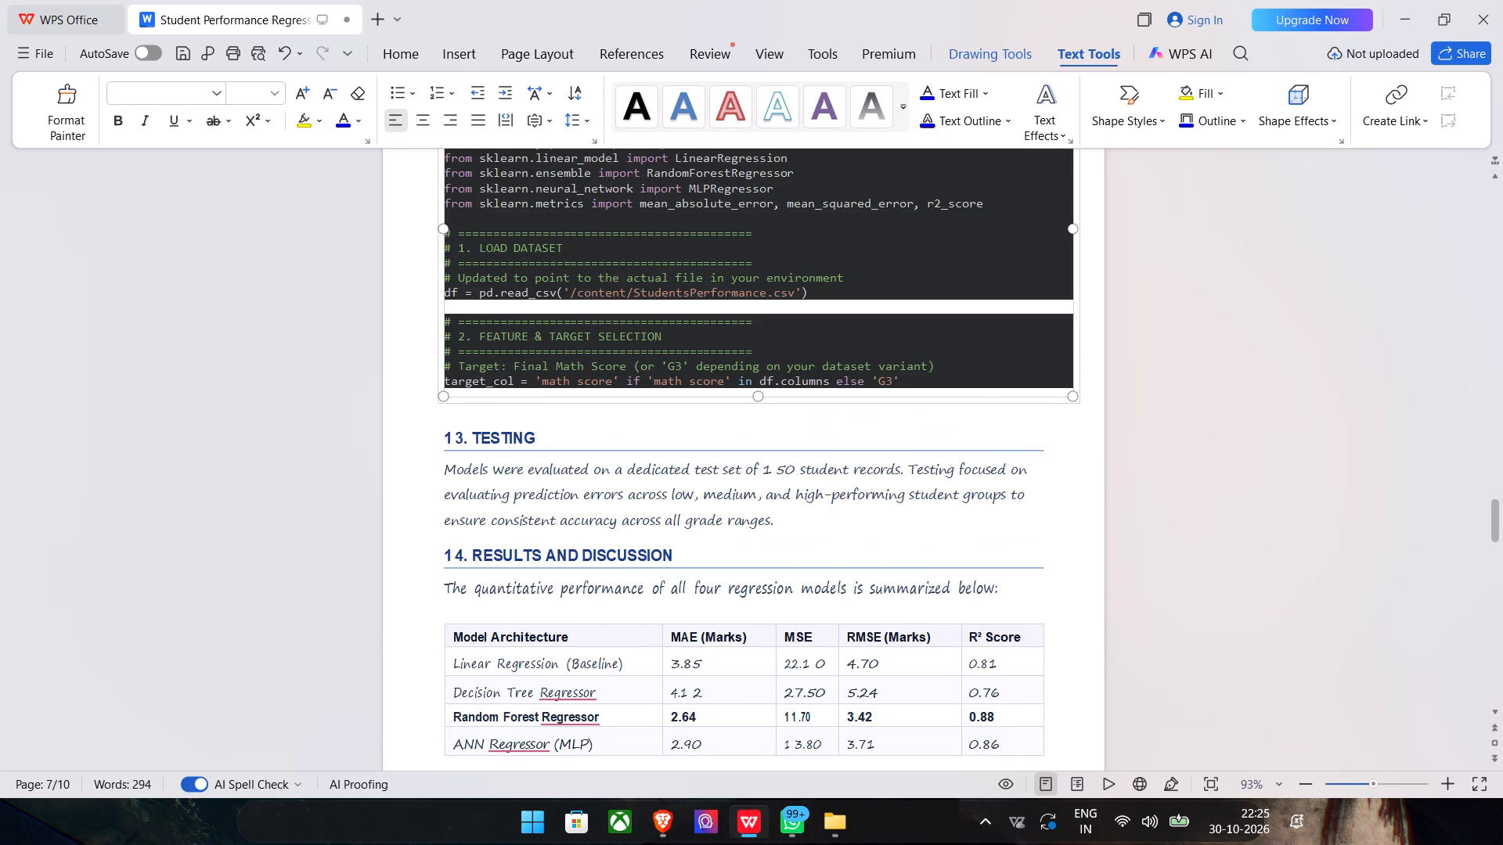
left_click_drag(1078, 397, 1079, 552)
scroll(1083, 555, "down", 3)
left_click_drag(1075, 366, 1079, 444)
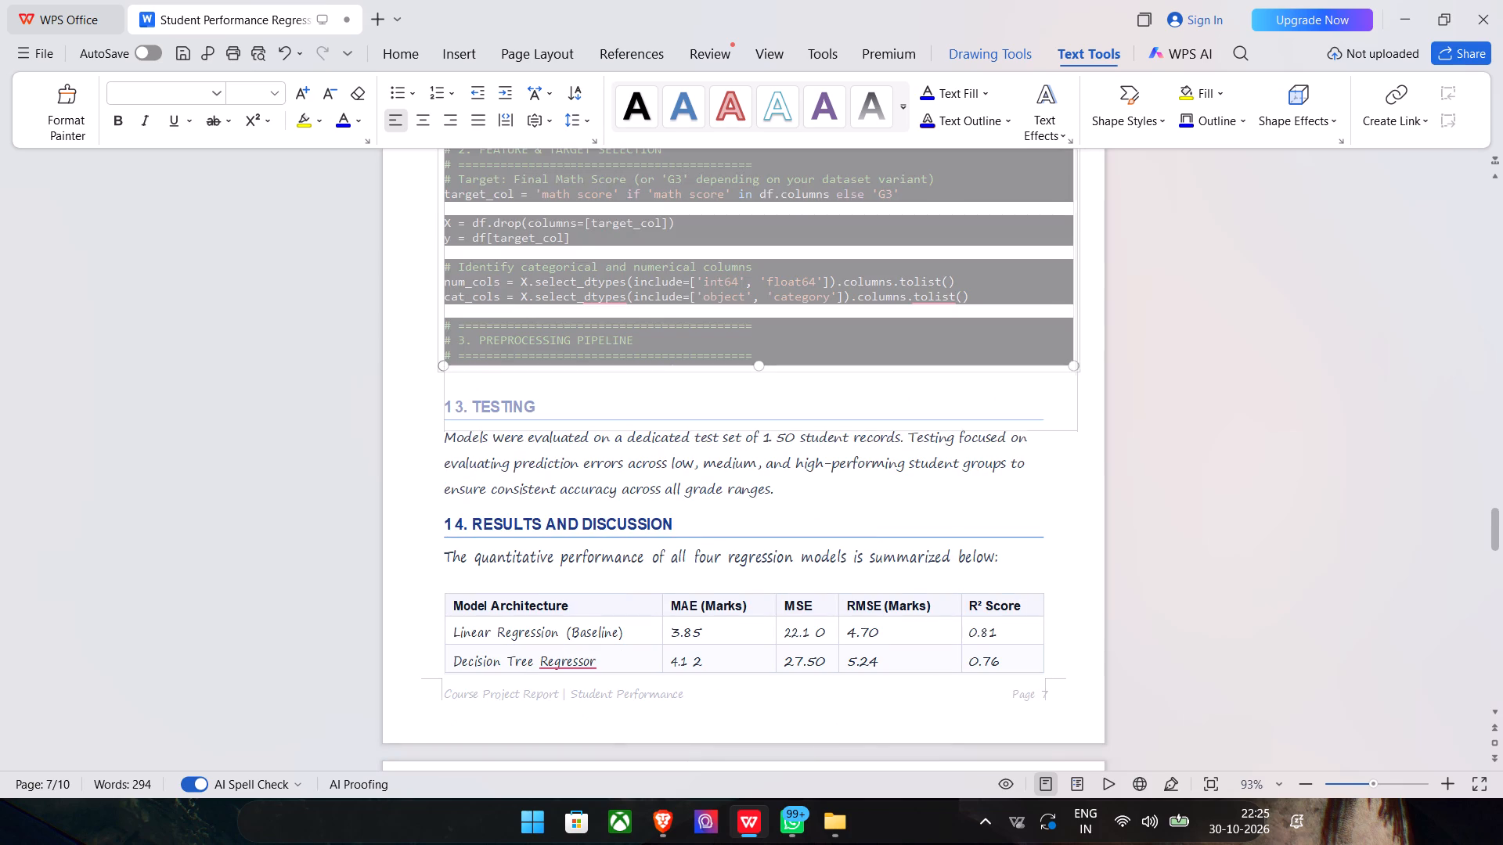
left_click_drag(1079, 444, 1076, 570)
scroll(1054, 547, "down", 3)
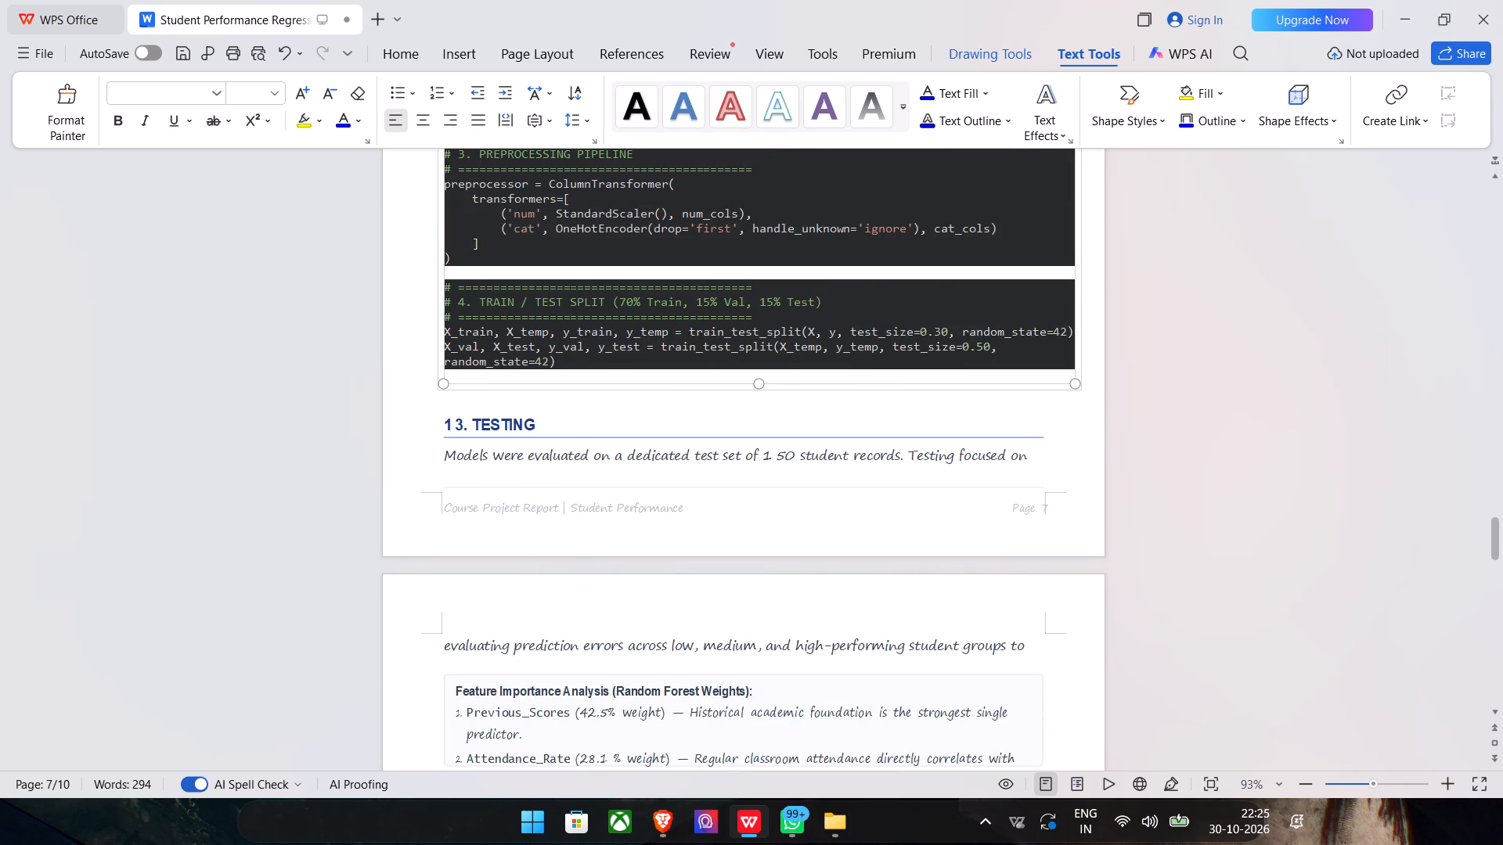
left_click_drag(1078, 388, 1063, 486)
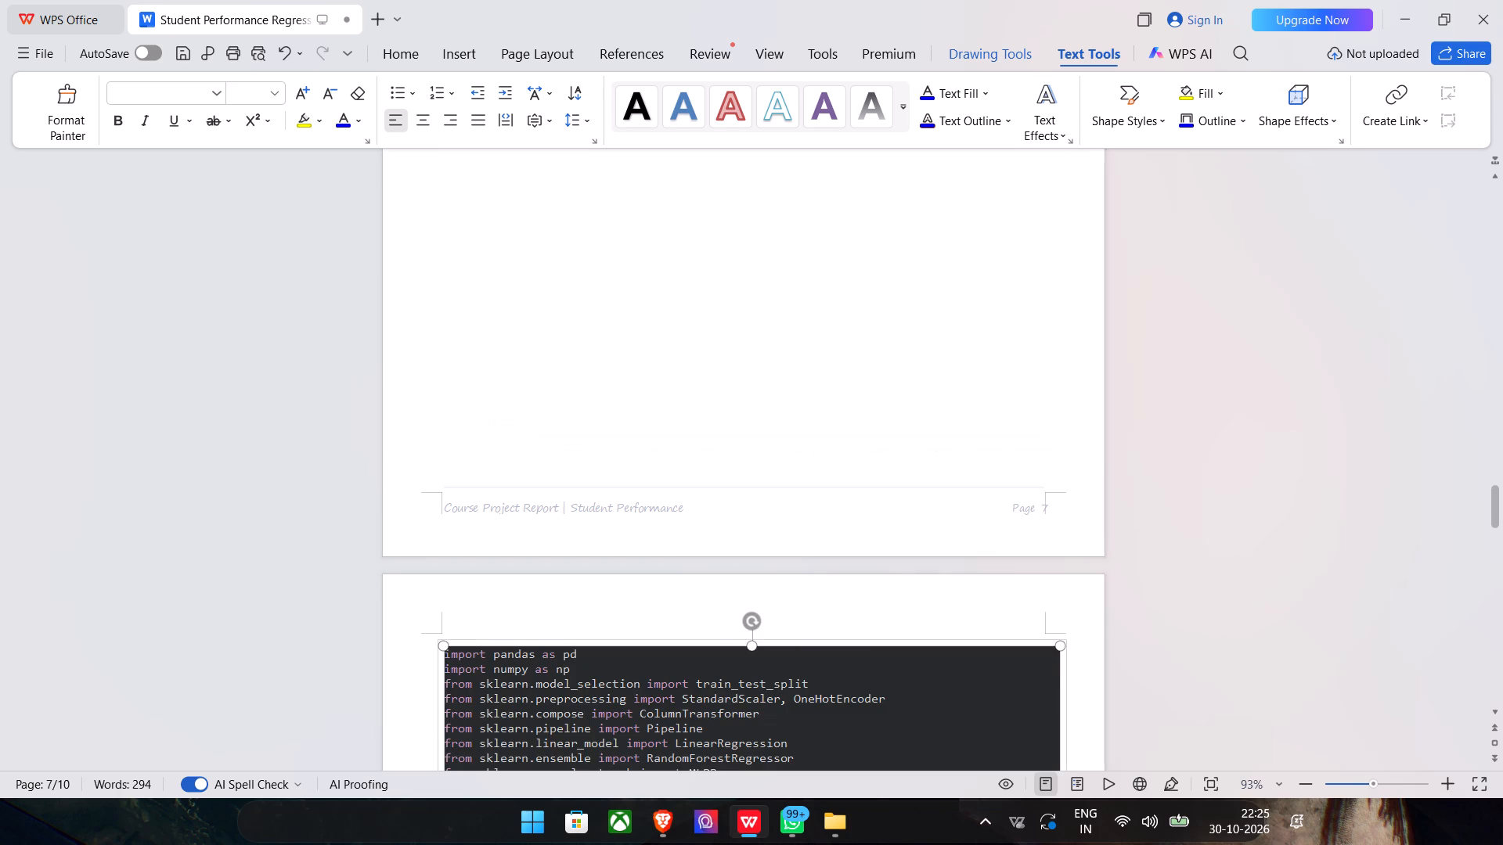
Shorten the section 12 code box to end within the "3. PREPROCESSING PIPELINE" block, fitting it beneath the Implementation text.
scroll(1063, 486, "down", 11)
scroll(1063, 486, "up", 14)
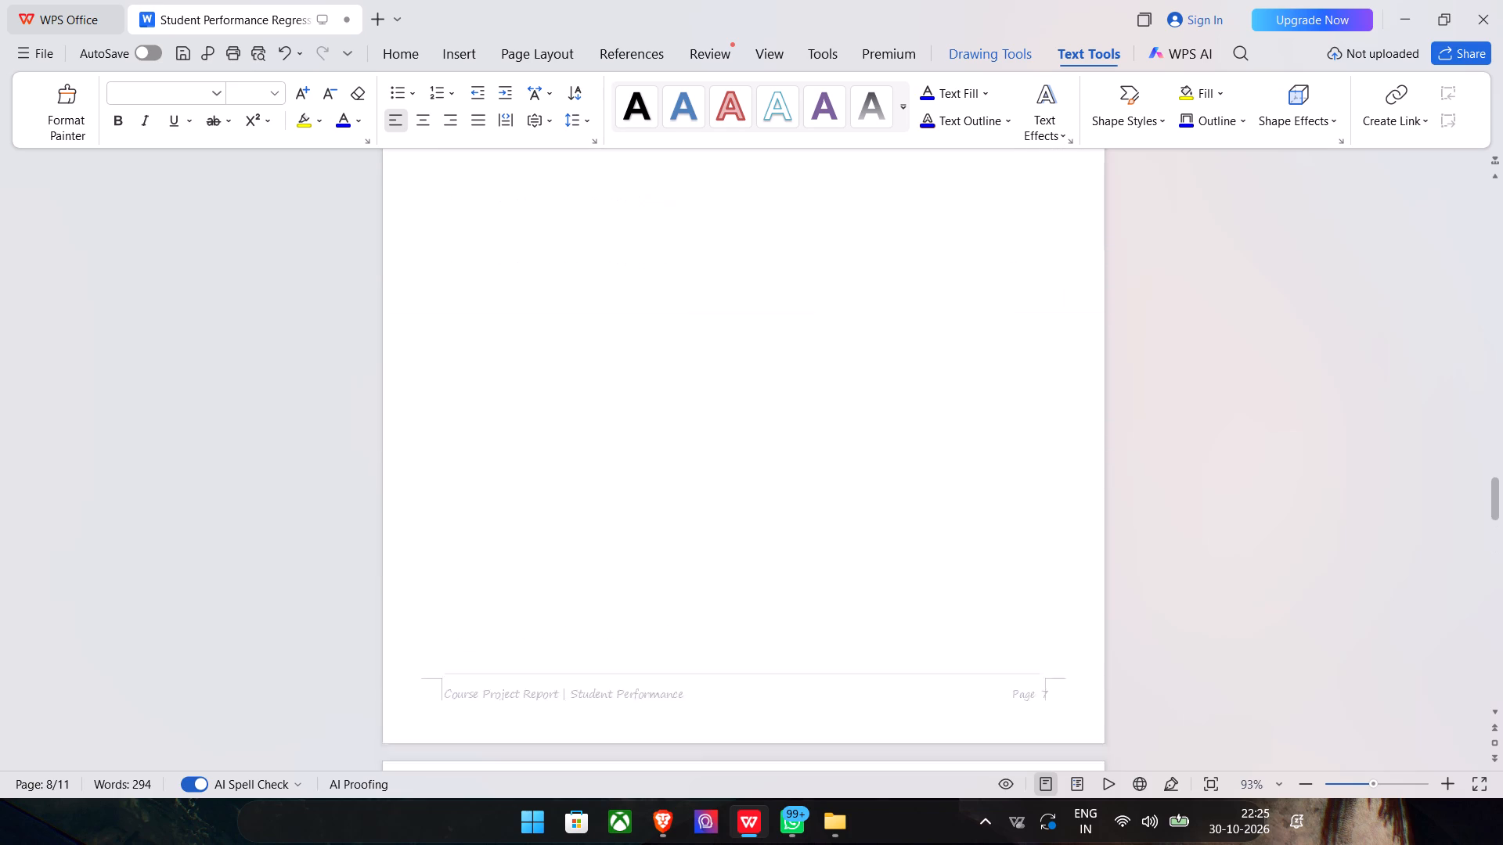
scroll(1045, 499, "up", 11)
scroll(1042, 502, "down", 20)
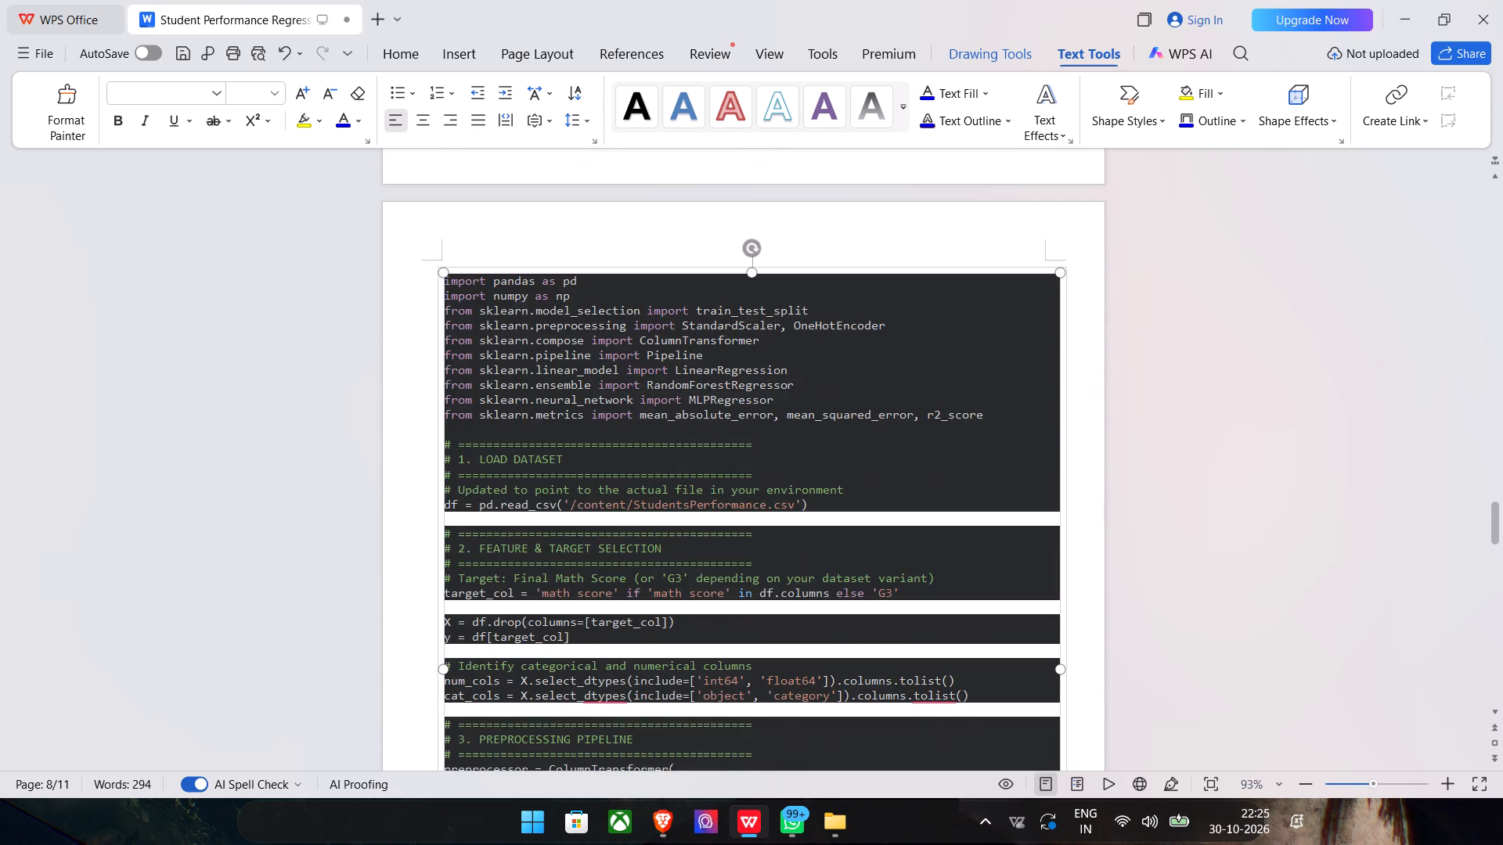
scroll(1006, 607, "down", 10)
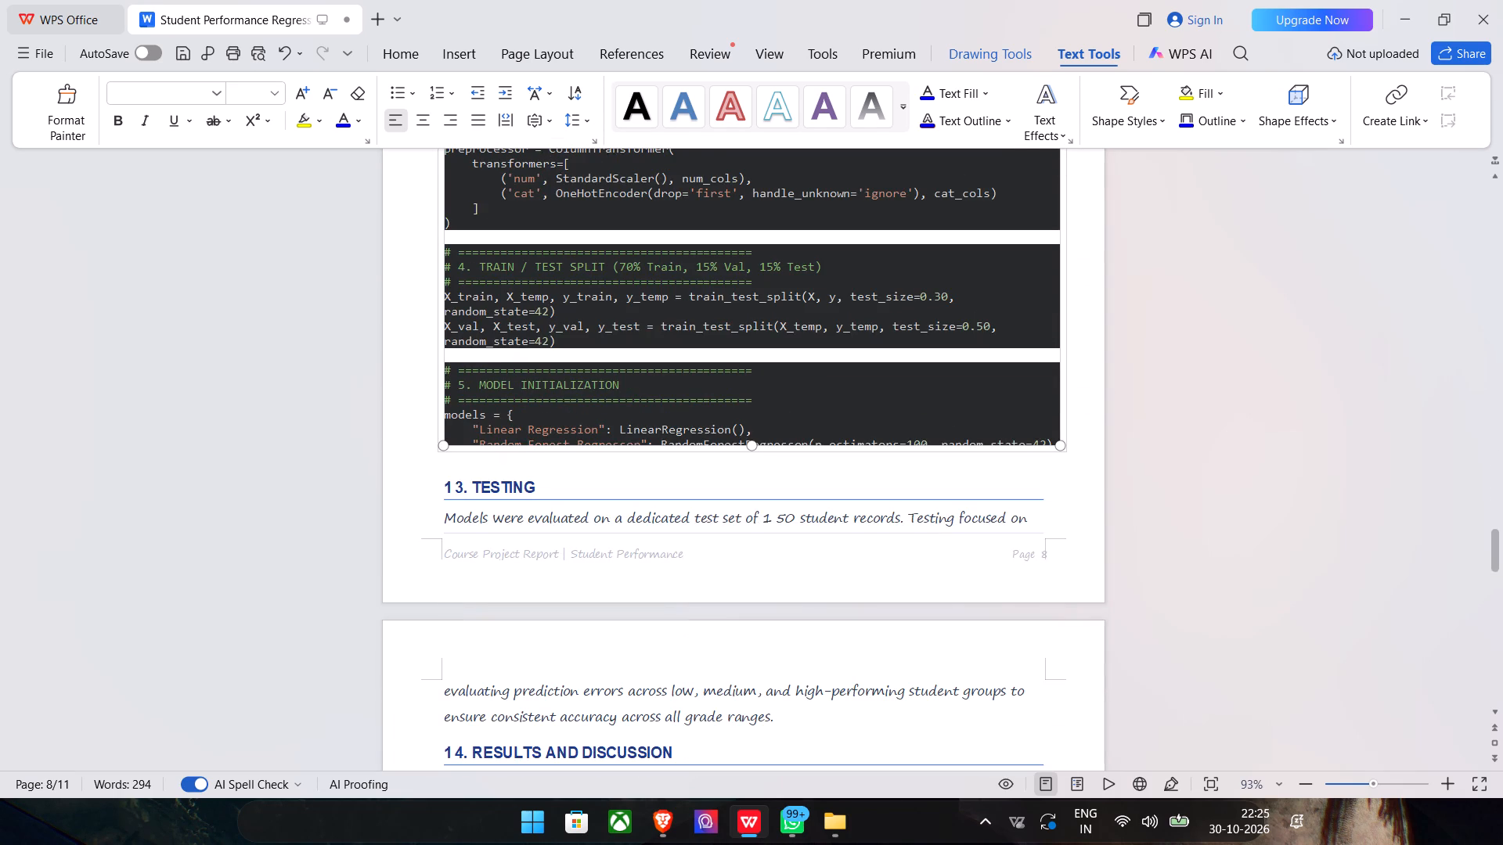
left_click_drag(1064, 446, 1063, 201)
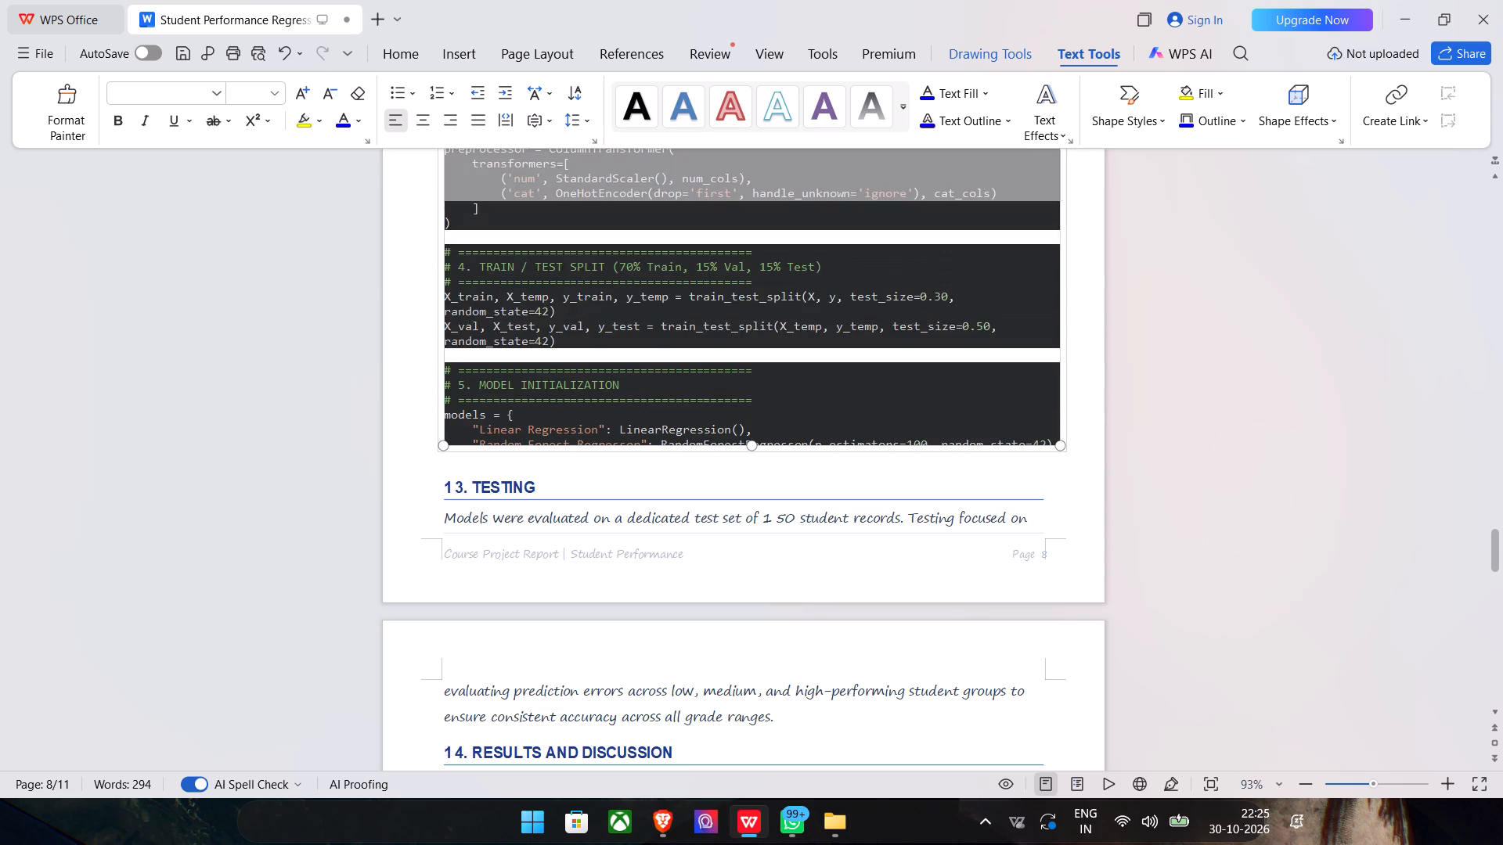
scroll(1058, 232, "up", 5)
scroll(1012, 412, "up", 6)
scroll(1016, 448, "up", 18)
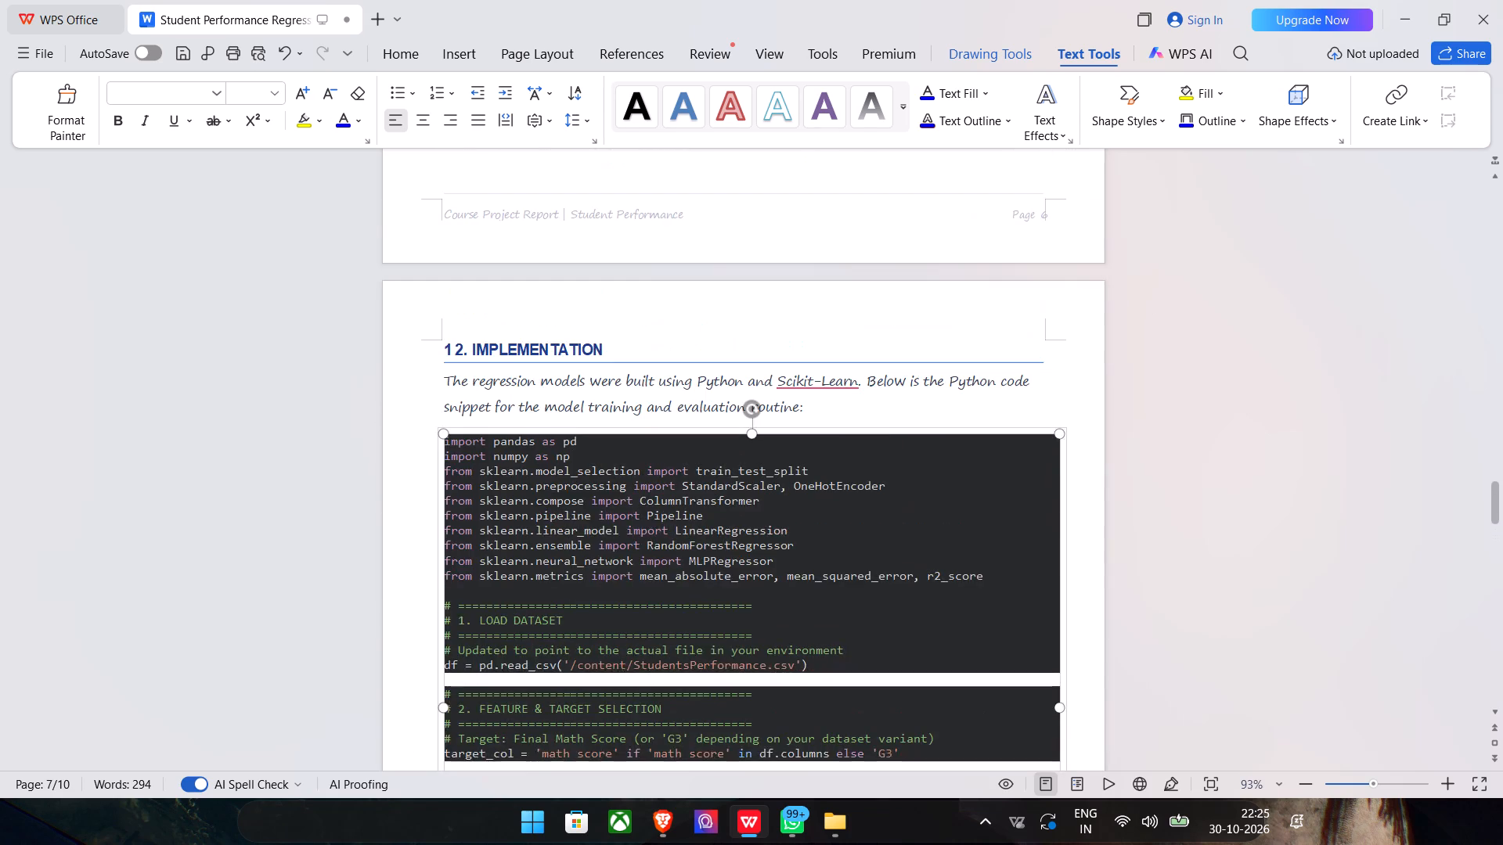
Review how the resized code box affects the layout of sections 13 to 15 and the Colab screenshots on the following pages.
scroll(992, 500, "down", 6)
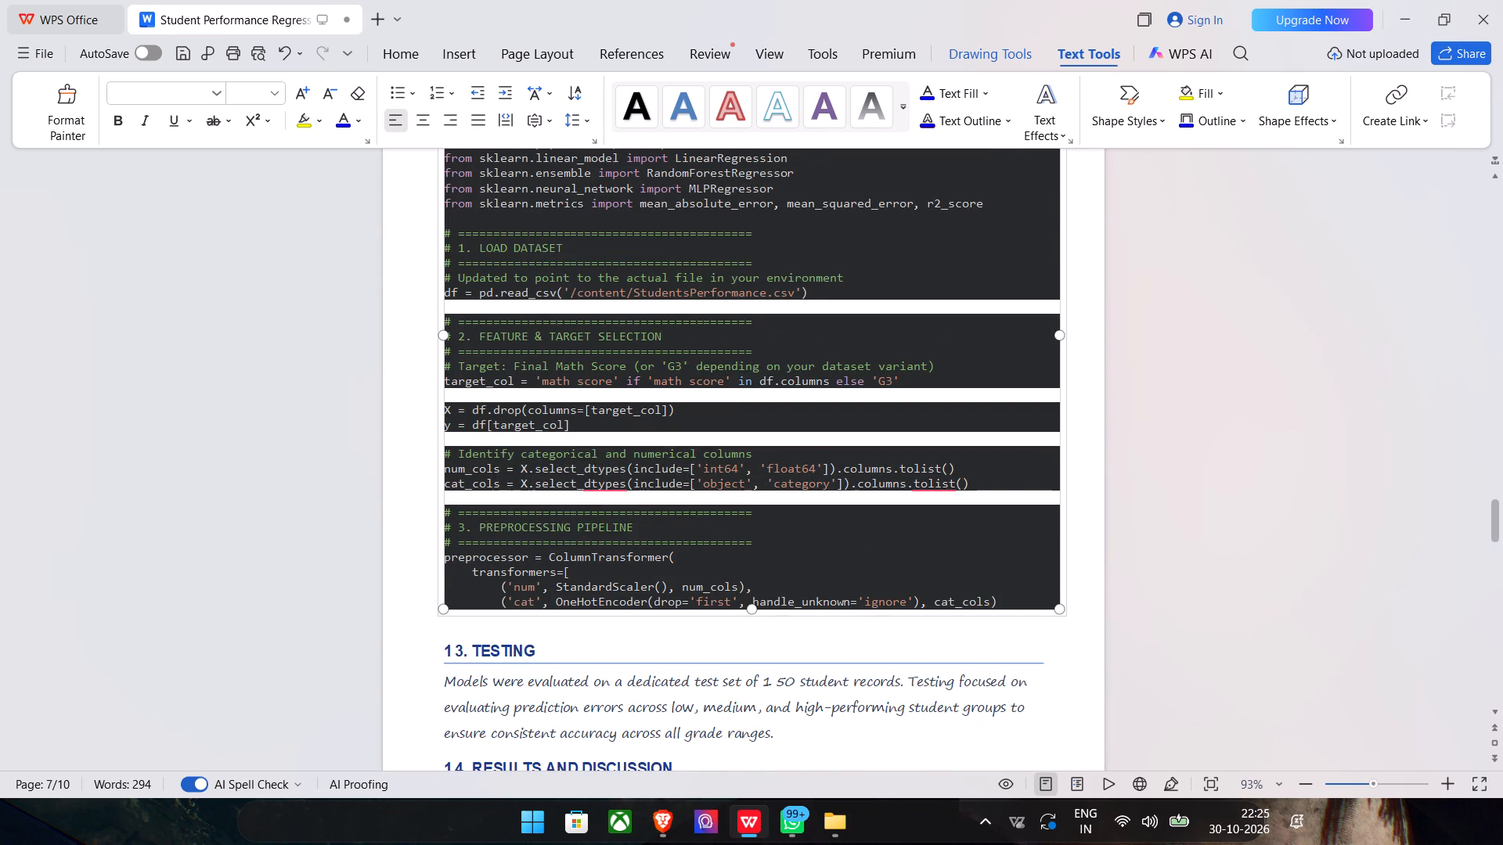
scroll(1054, 608, "down", 12)
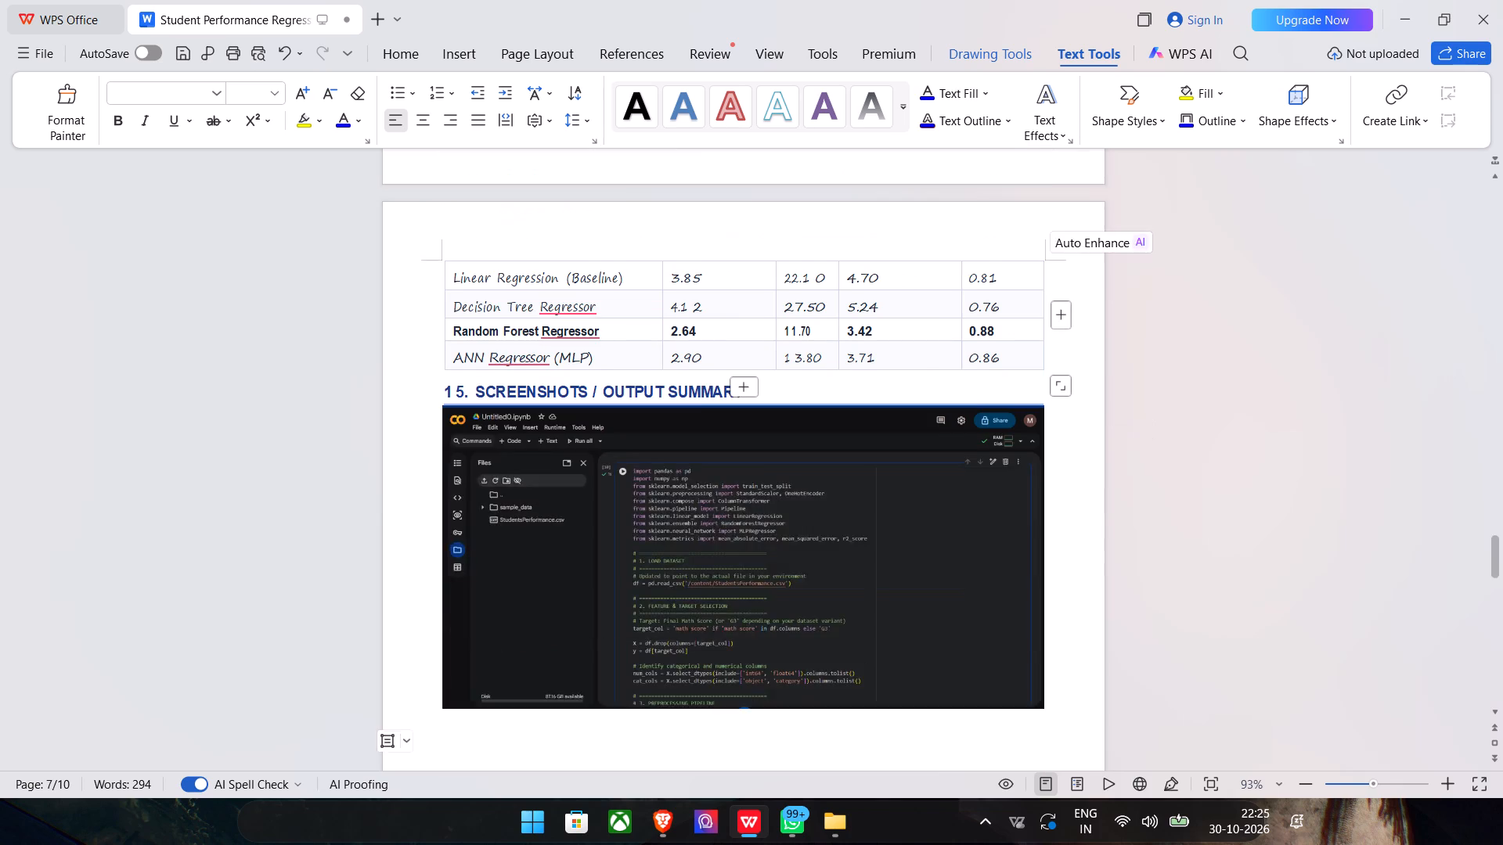
scroll(1018, 623, "down", 12)
scroll(979, 627, "down", 17)
scroll(976, 627, "up", 20)
scroll(976, 627, "up", 20)
scroll(976, 627, "up", 7)
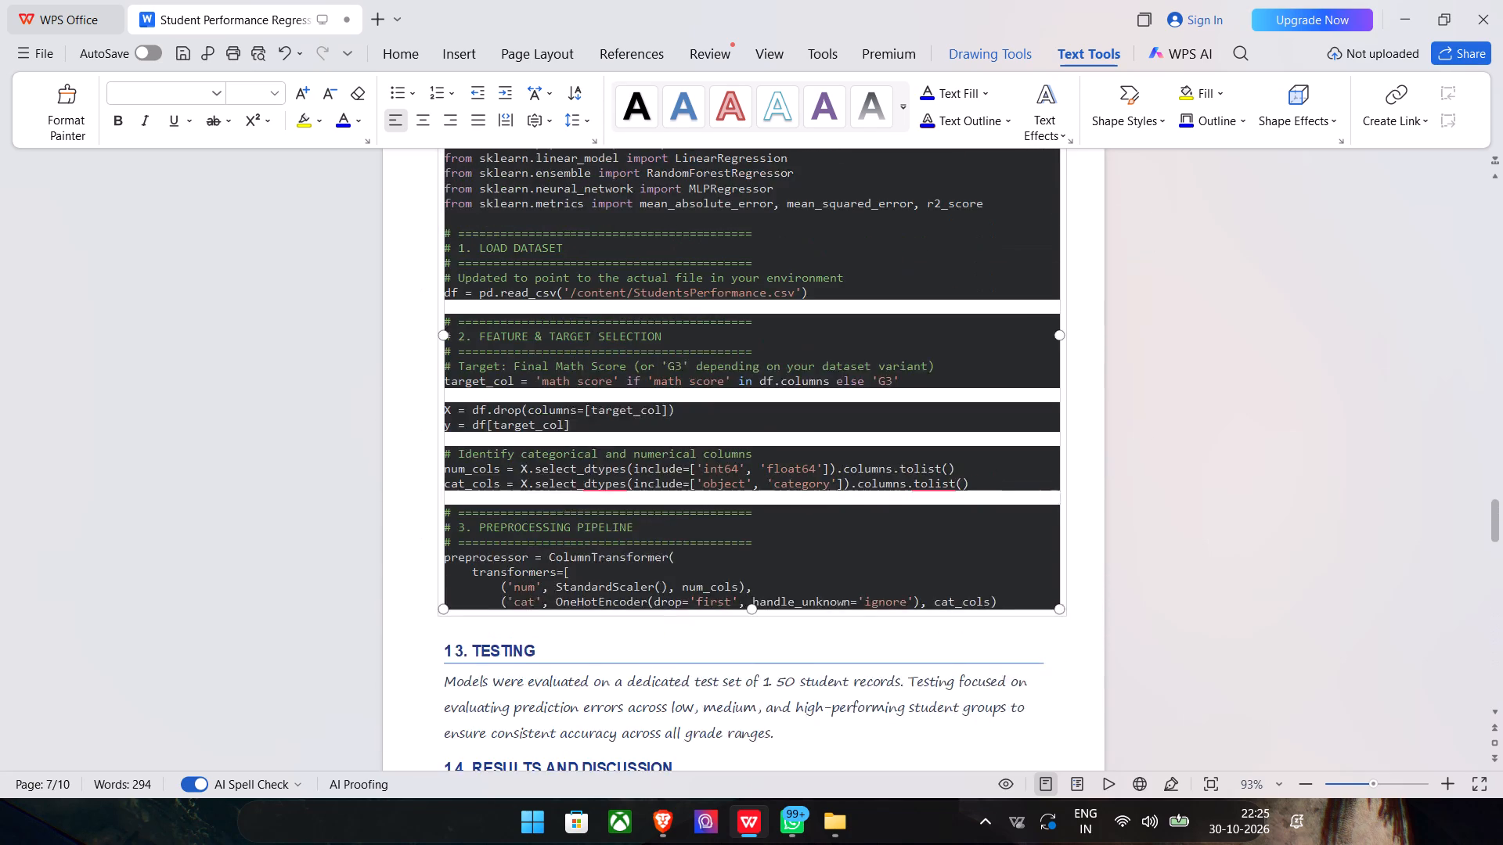
scroll(986, 601, "up", 3)
scroll(1022, 660, "down", 1)
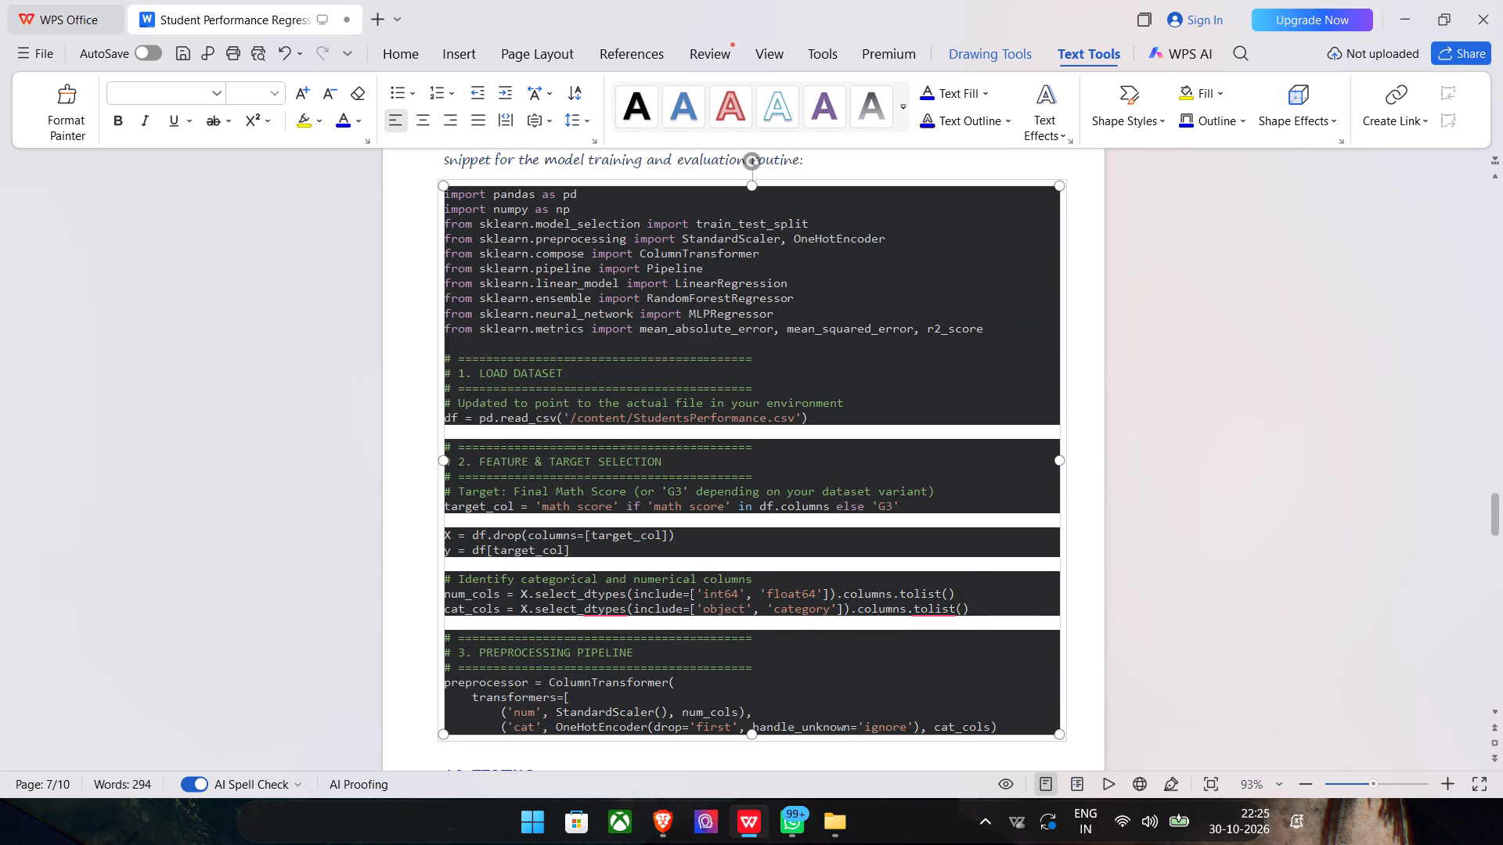
scroll(1032, 653, "down", 6)
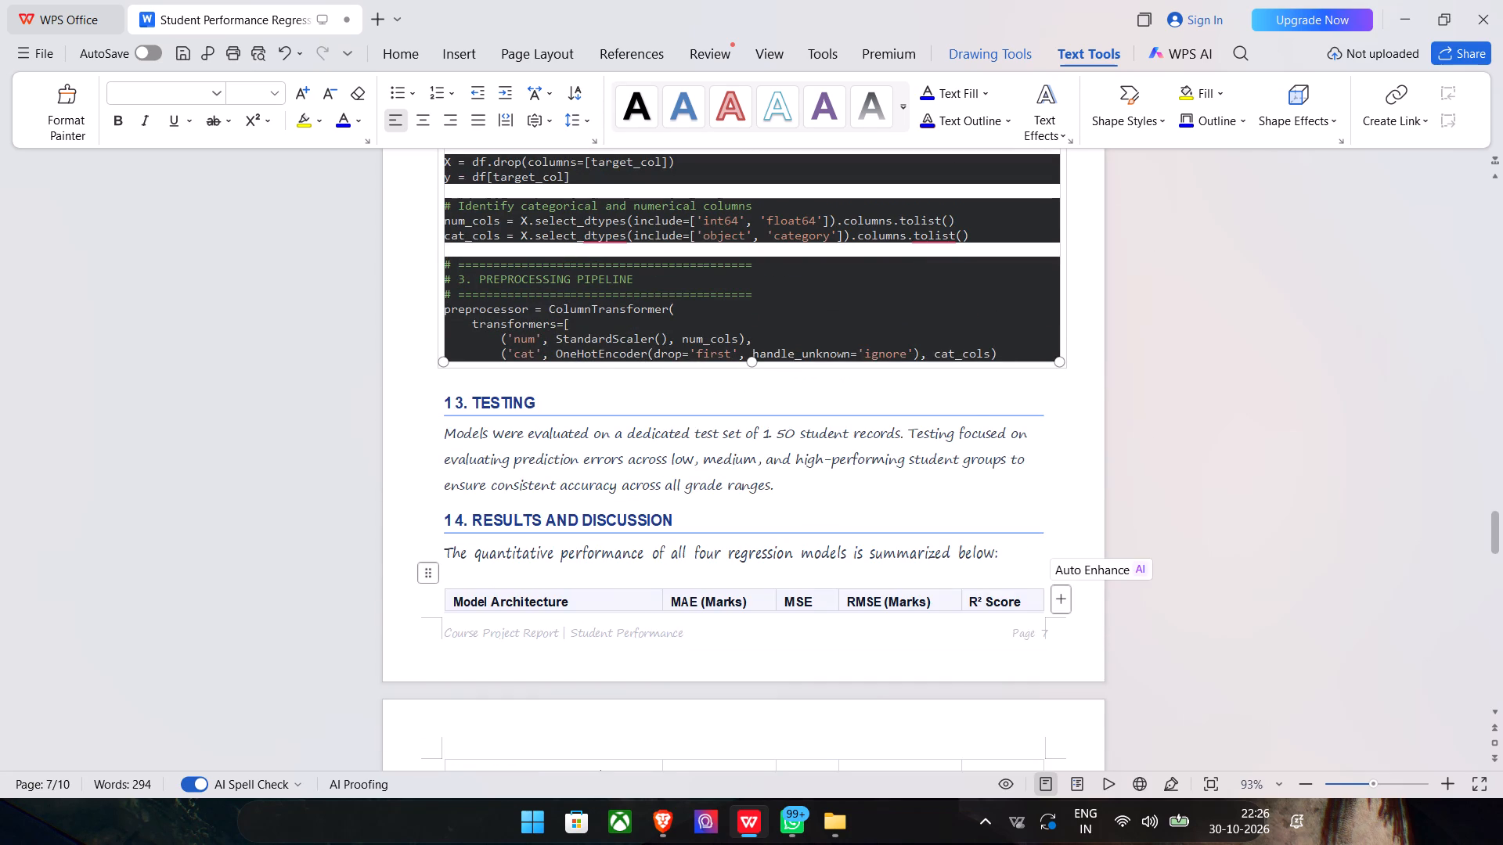
scroll(841, 416, "down", 16)
scroll(887, 541, "up", 4)
left_click(1152, 538)
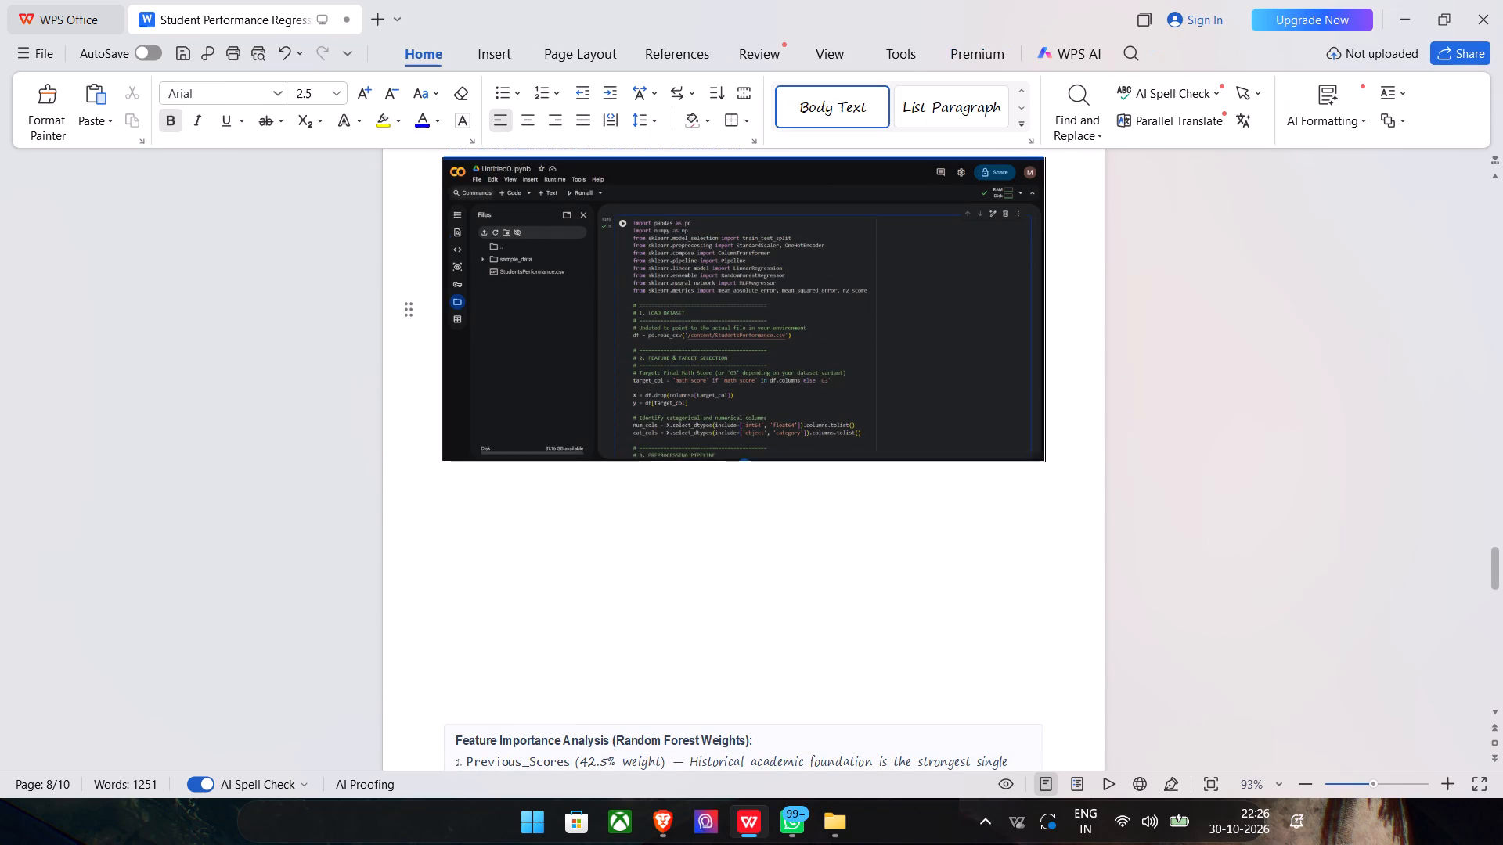
Save the report.
key("ctrl+s")
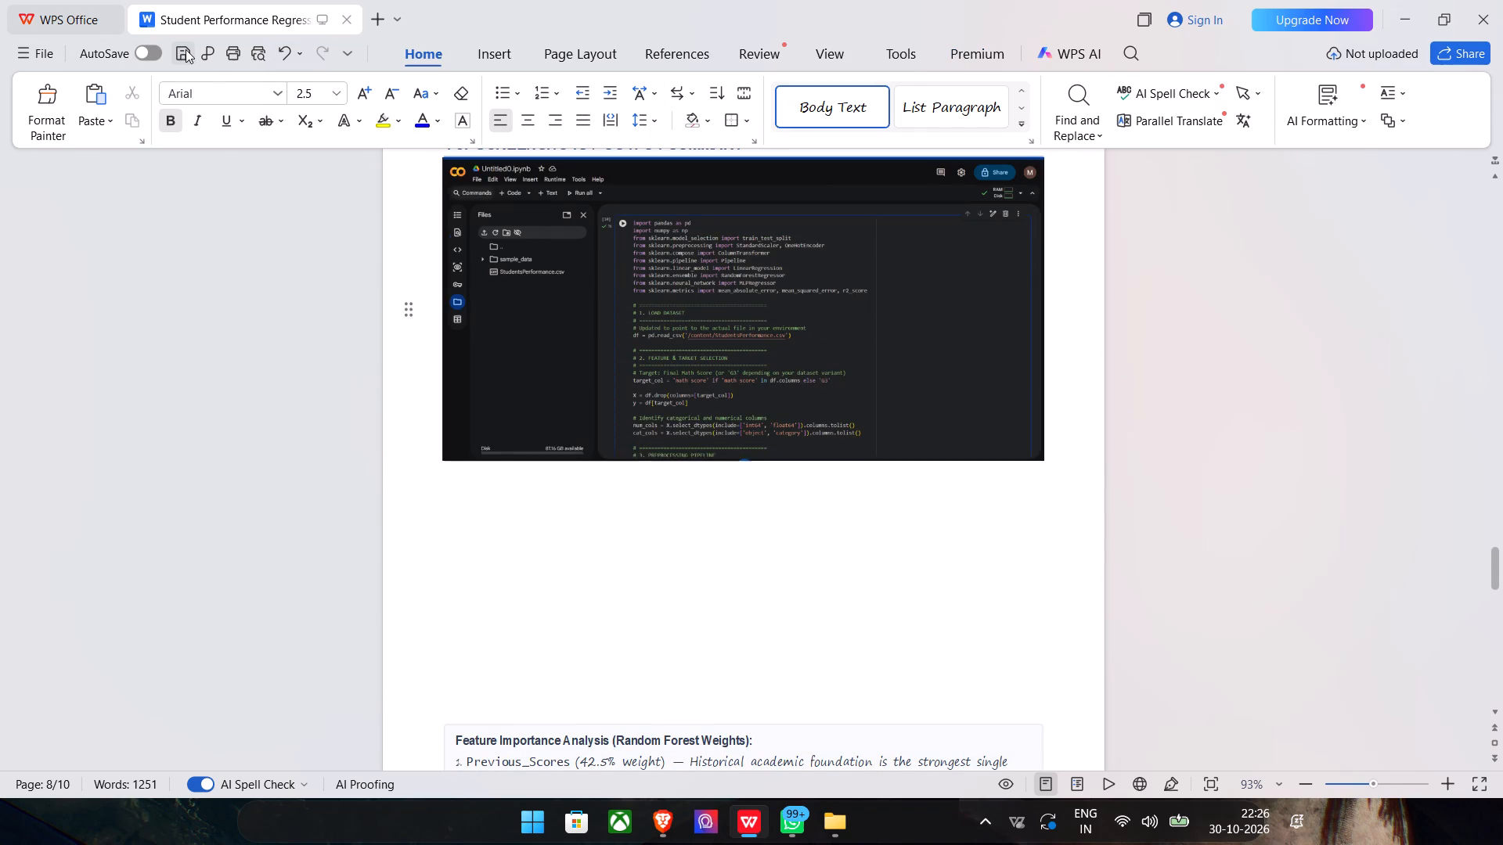
Increase the font size of the whole section 16 Conclusion paragraph by two increments.
scroll(328, 376, "down", 20)
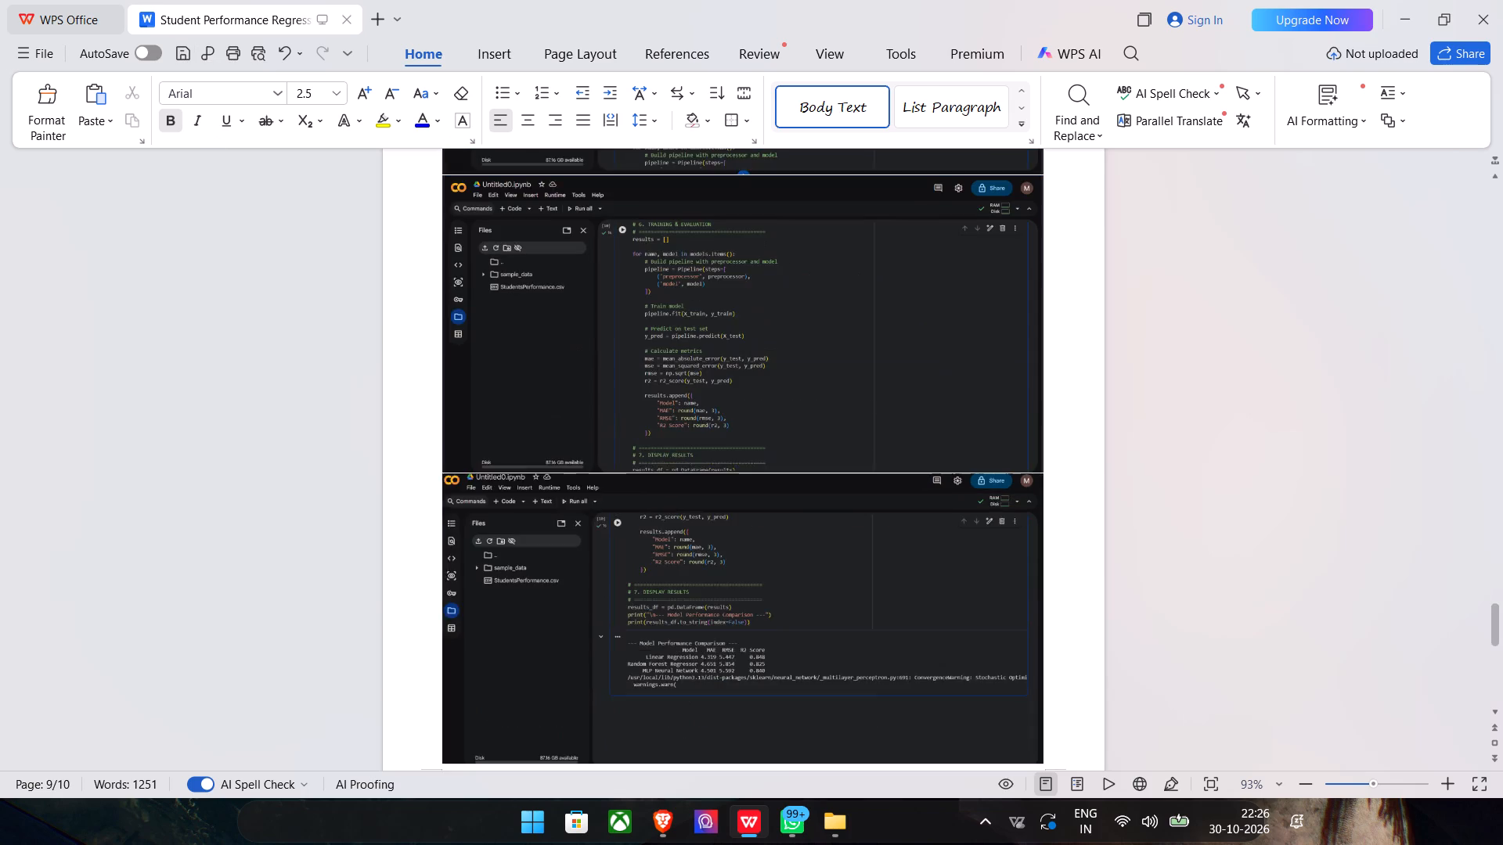
scroll(406, 432, "down", 17)
scroll(405, 434, "down", 4)
scroll(405, 434, "up", 10)
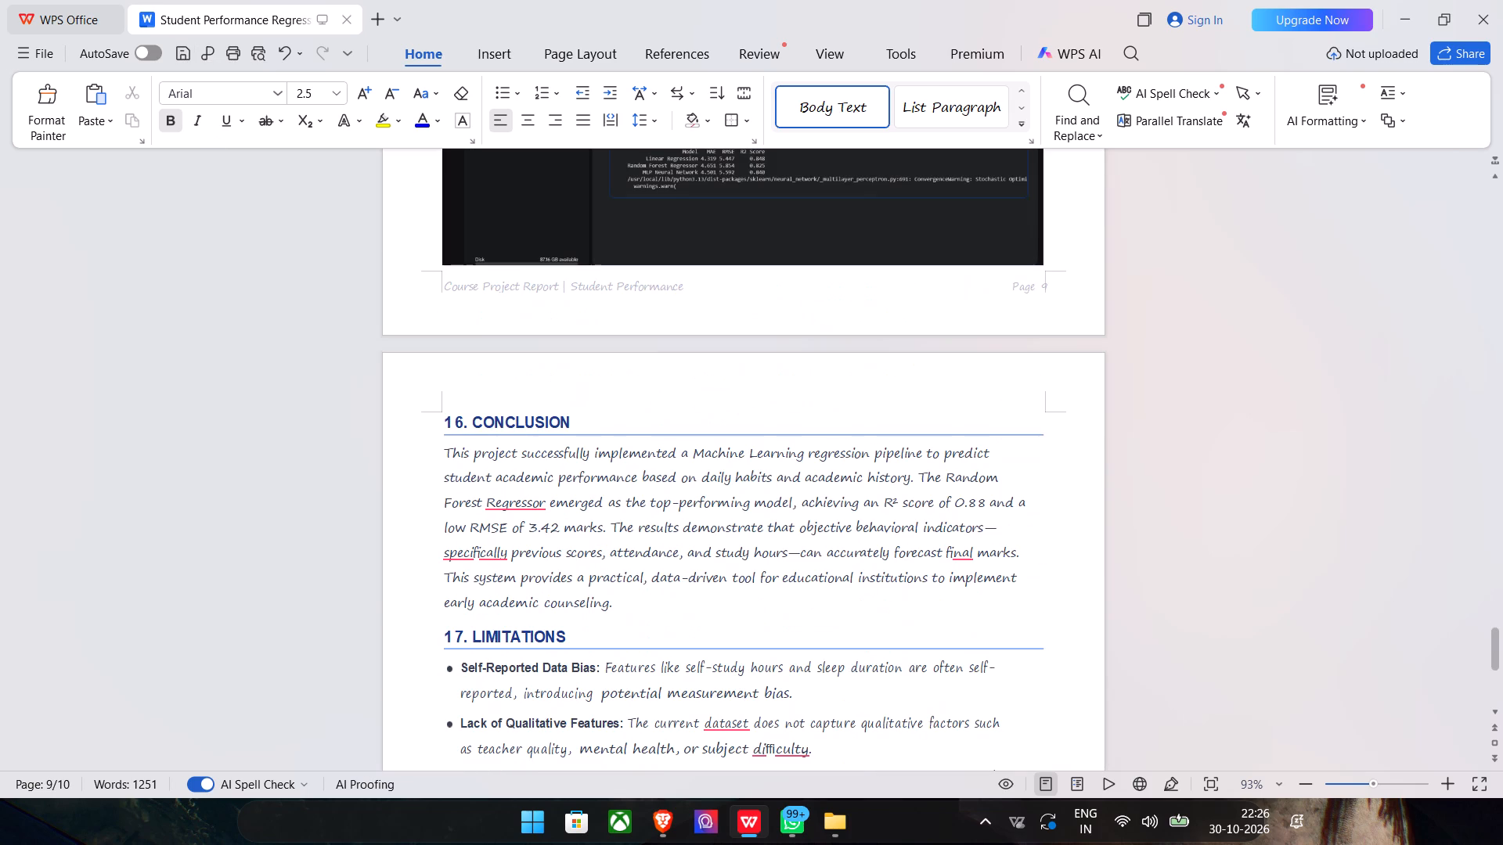
left_click_drag(442, 448, 612, 605)
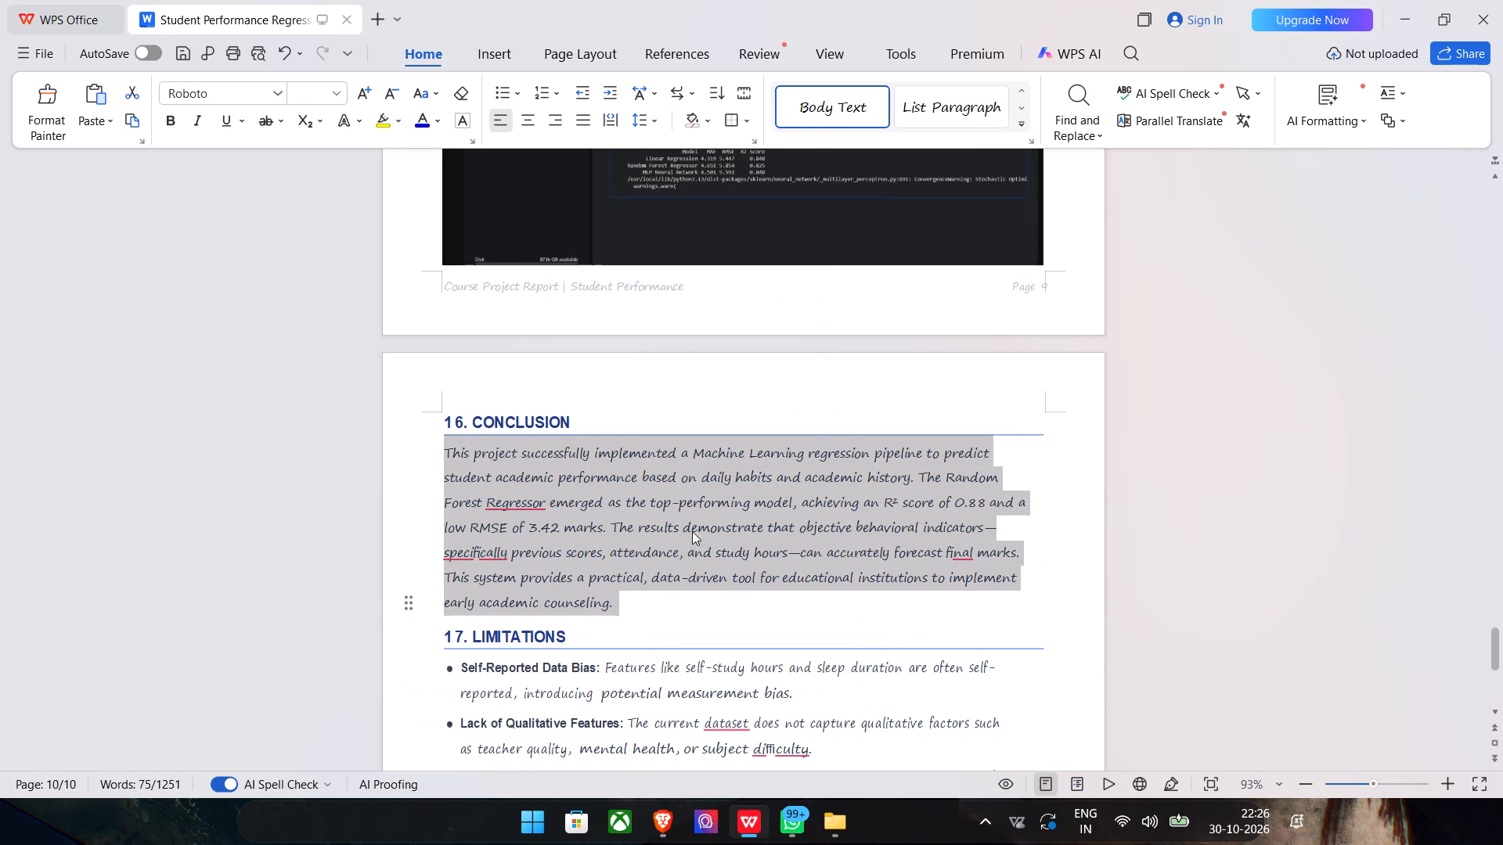
right_click(601, 527)
left_click(888, 547)
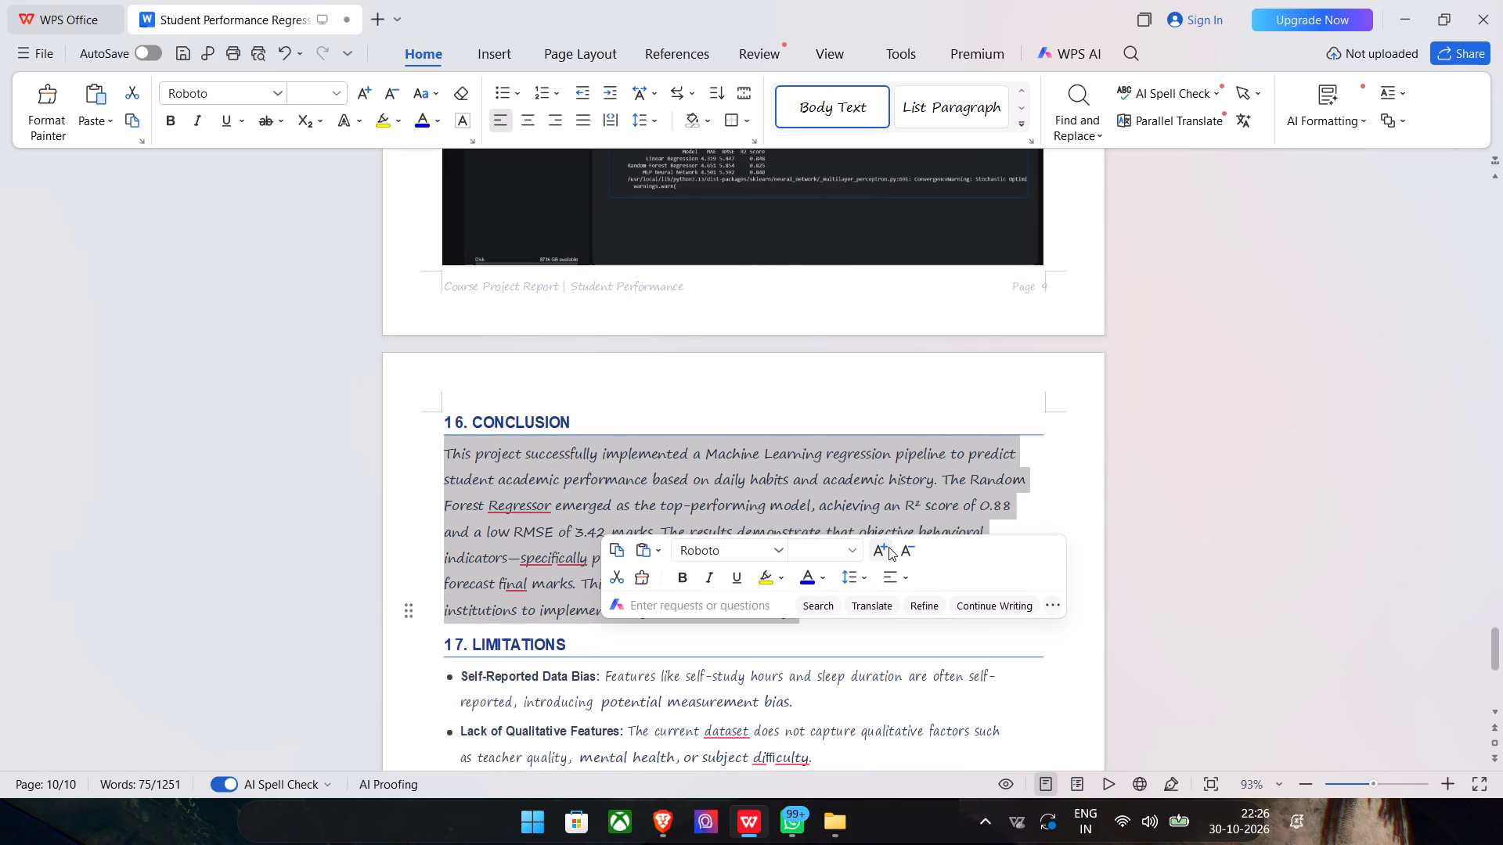
left_click(888, 547)
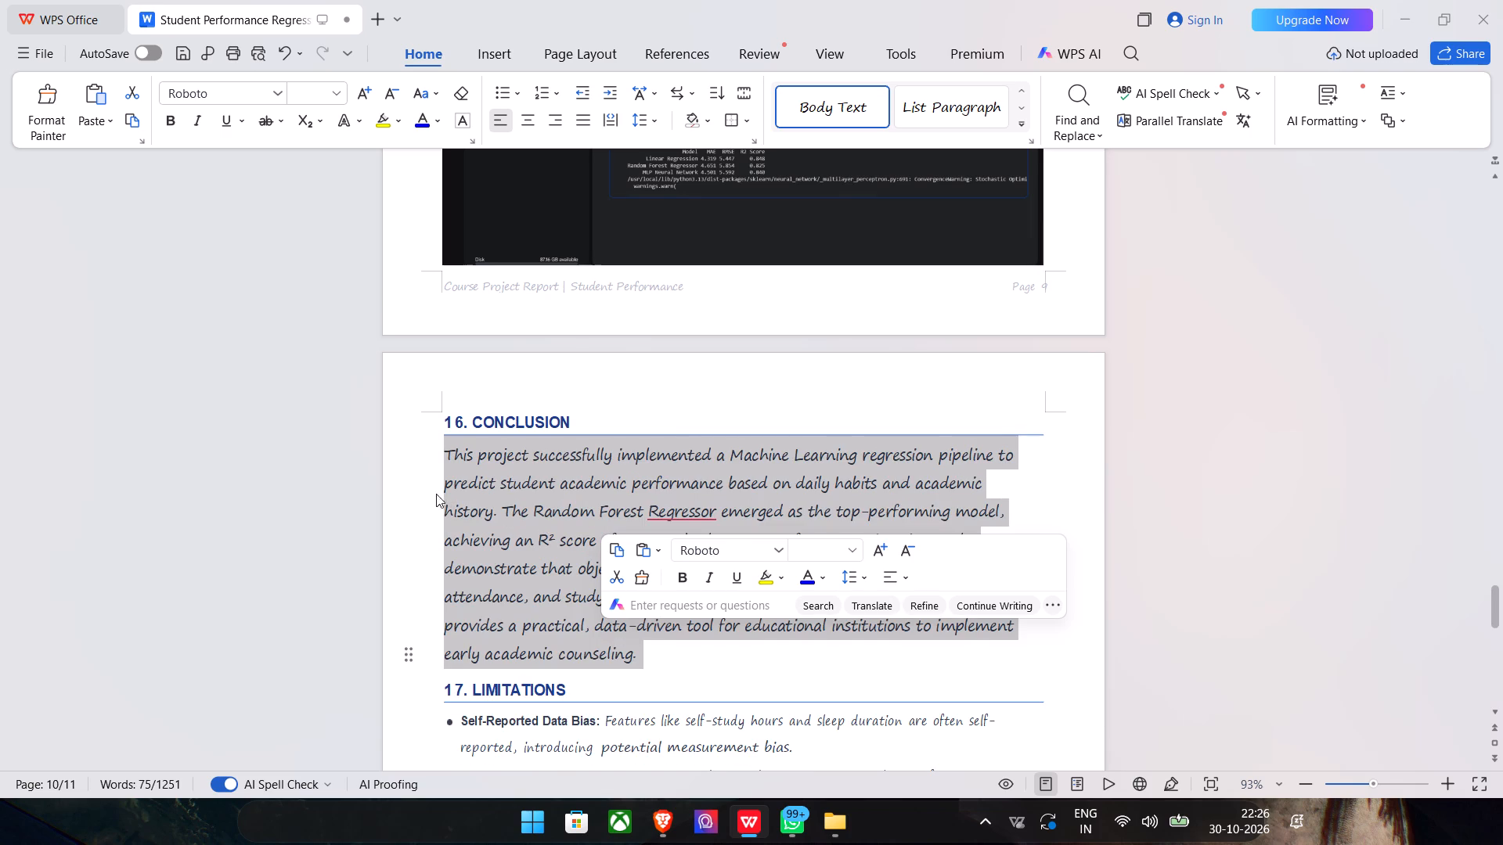
left_click(428, 494)
Increase the font size of both section 2 Introduction paragraphs by one increment.
scroll(432, 493, "up", 6)
left_click_drag(1498, 582, 1463, 325)
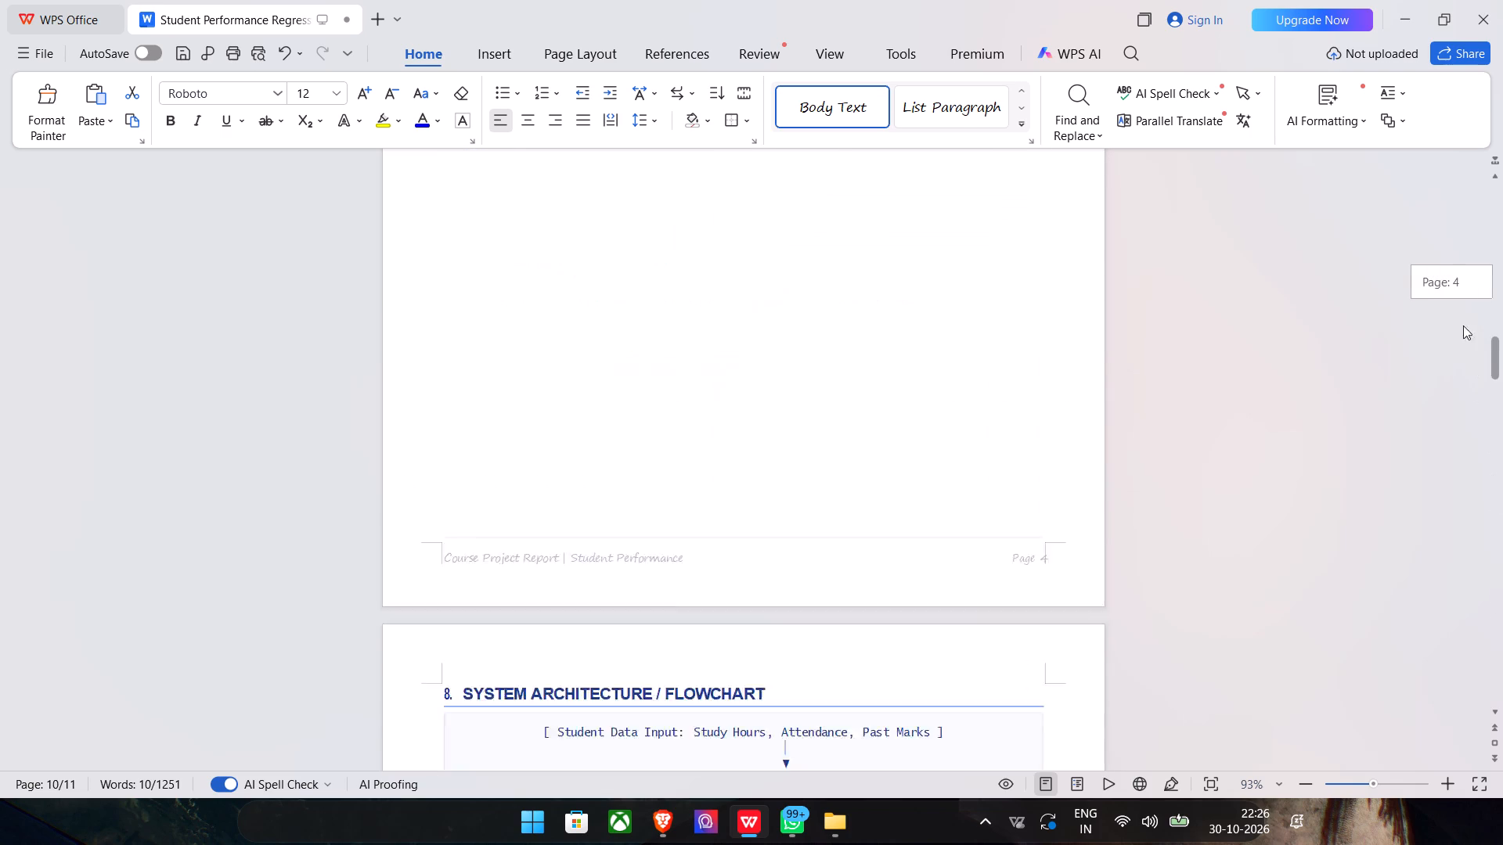
left_click_drag(1463, 325, 1443, 280)
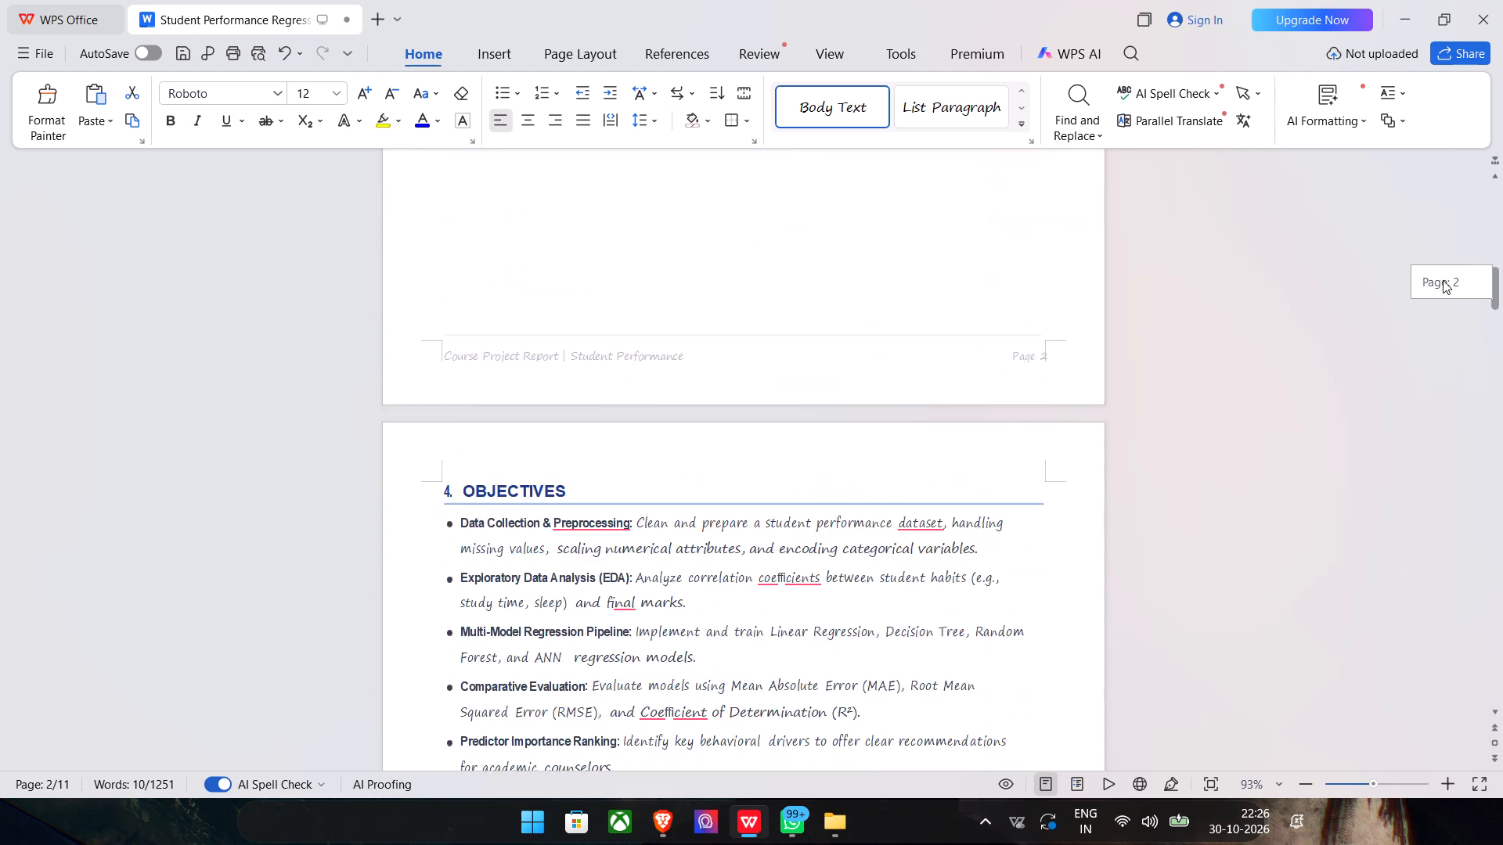
left_click_drag(1443, 280, 1437, 257)
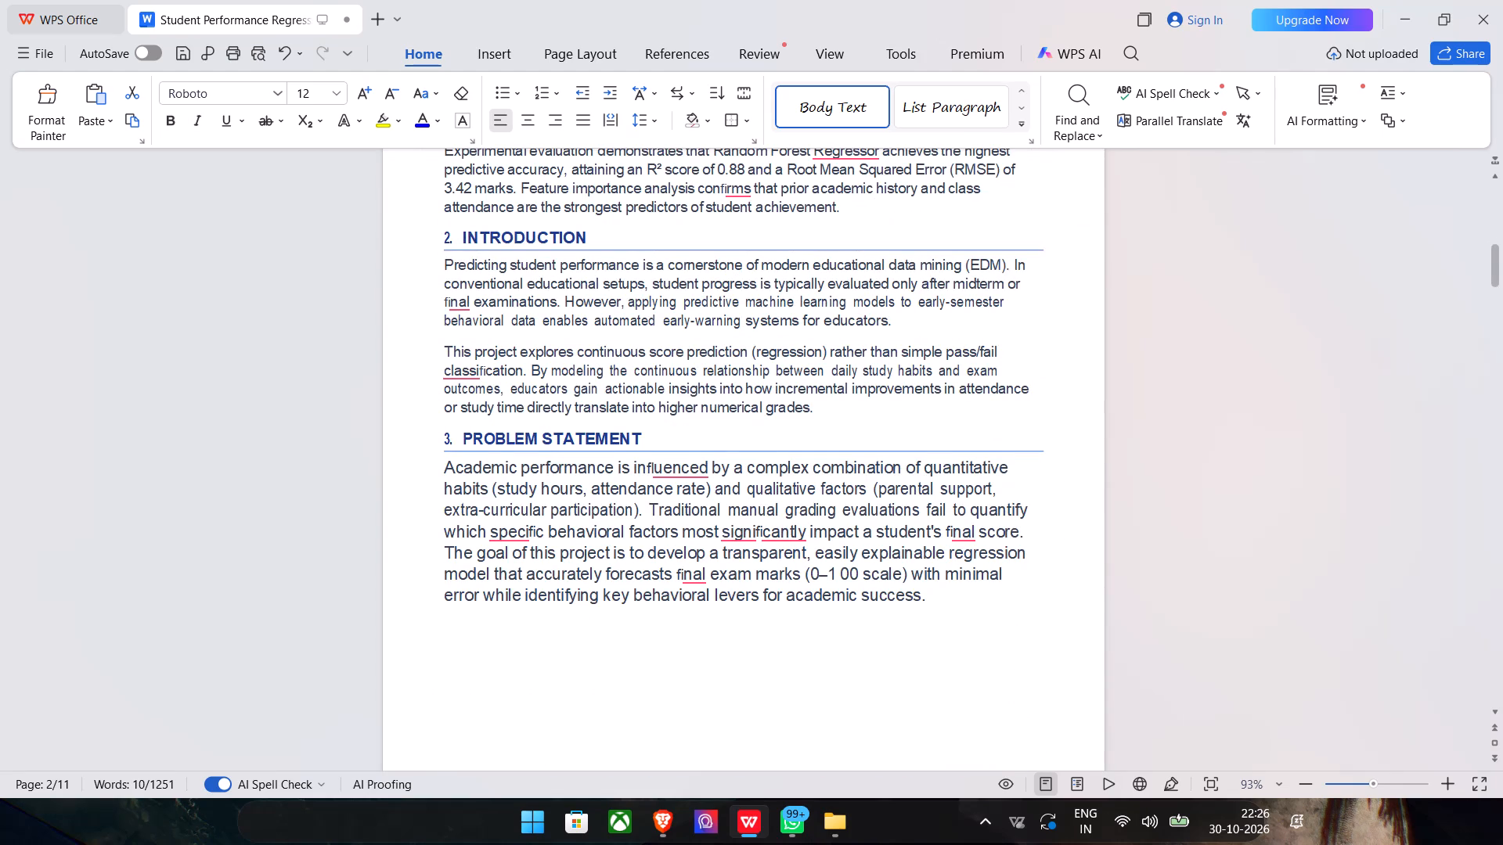
left_click_drag(819, 408, 471, 271)
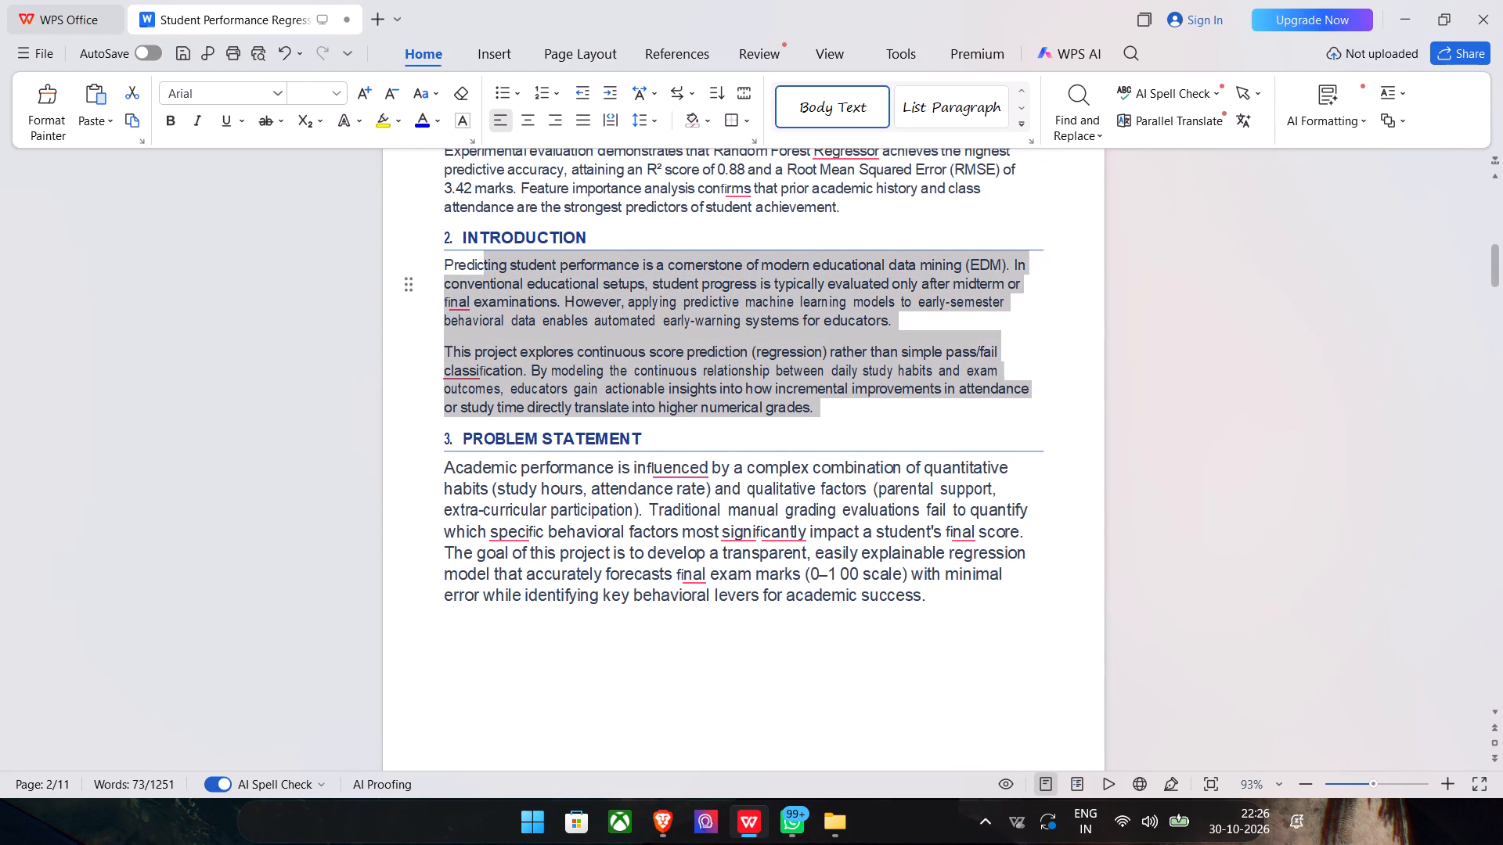
left_click_drag(471, 271, 442, 266)
right_click(686, 274)
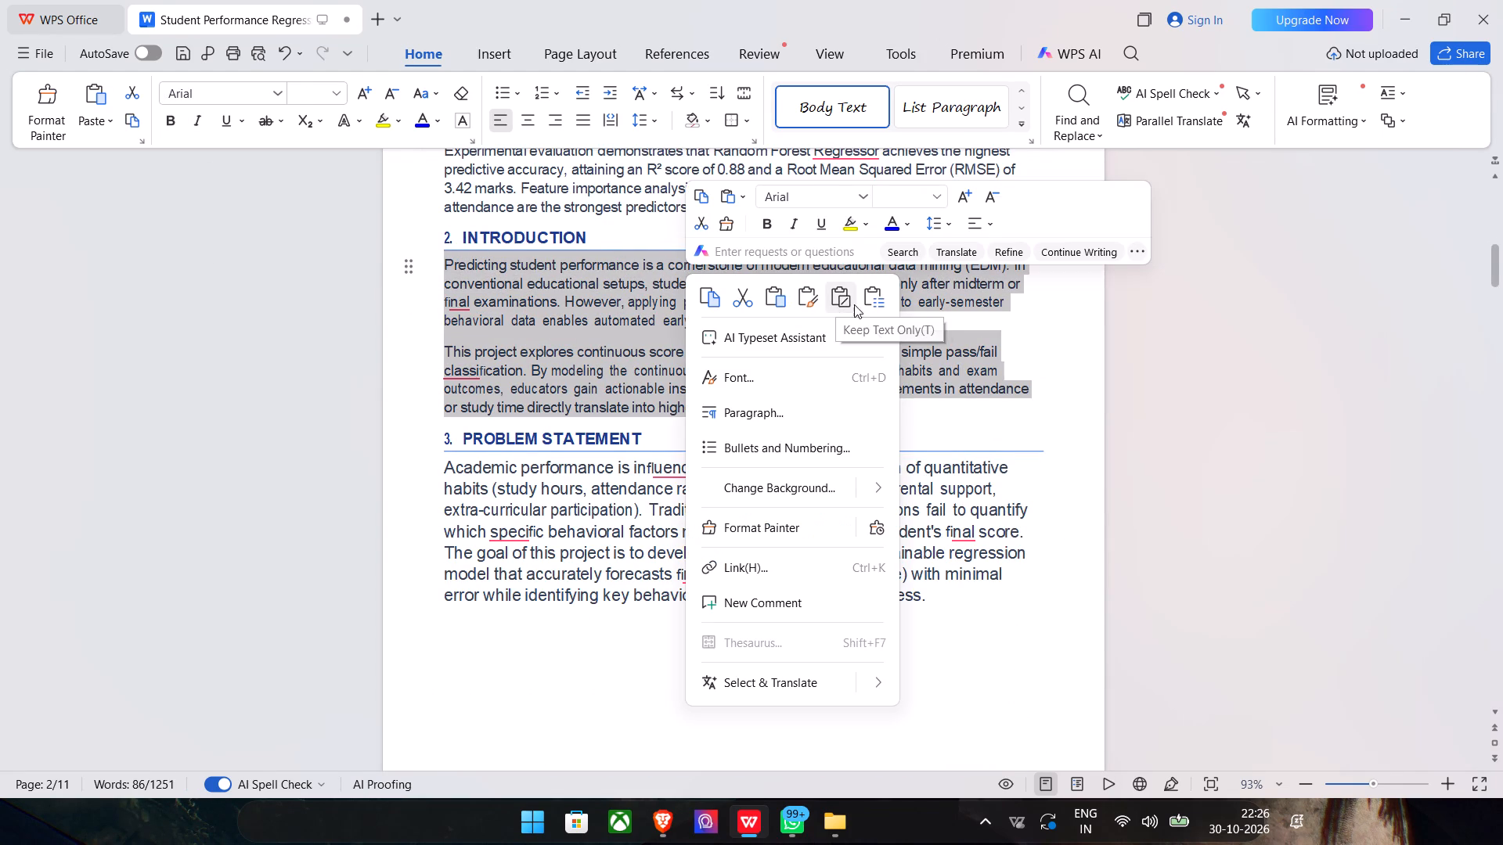
left_click(962, 203)
left_click(988, 489)
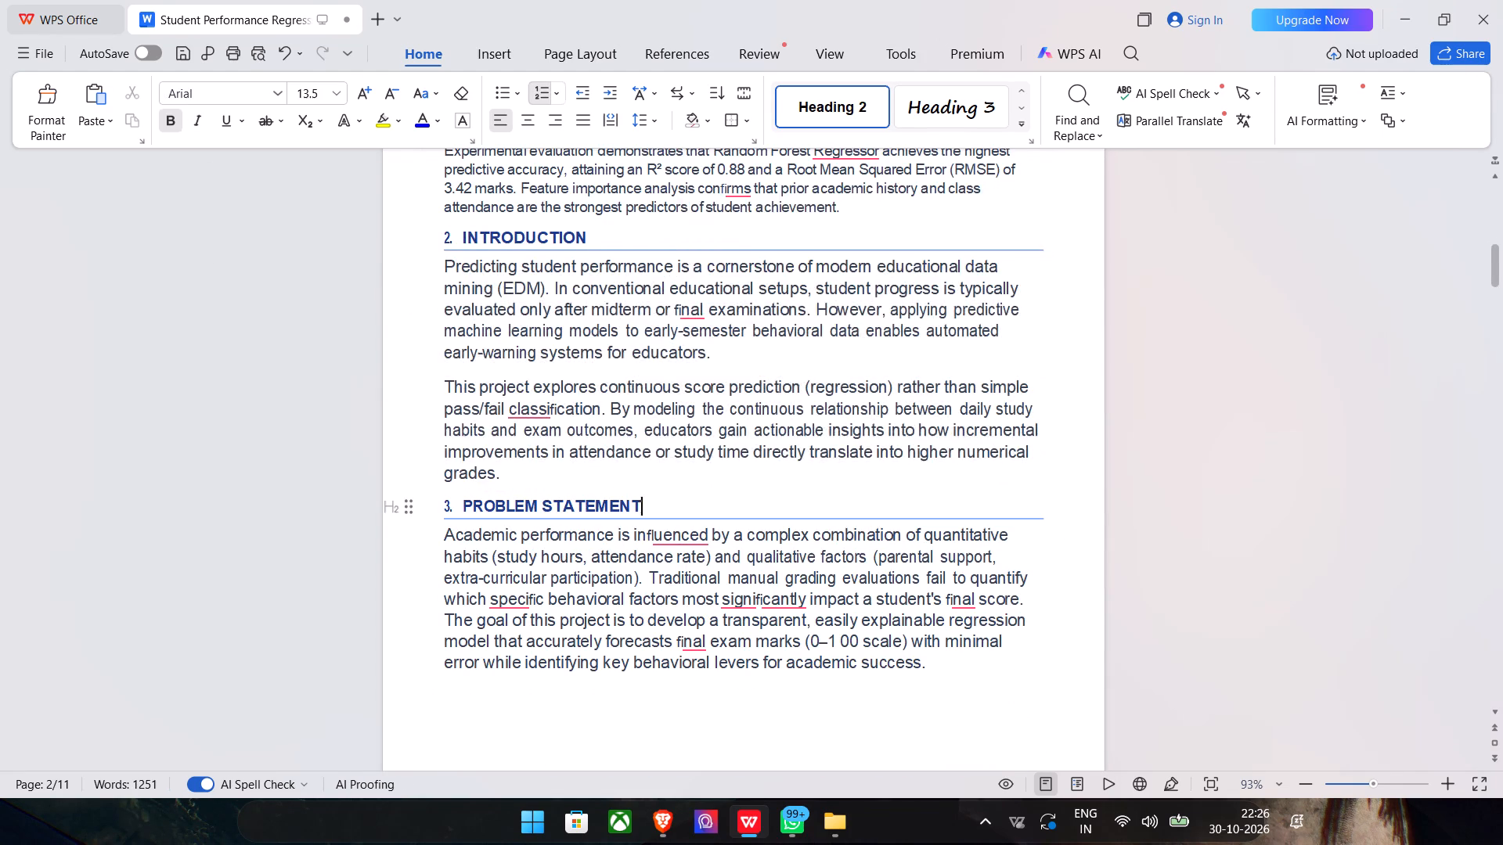
Increase the font size of the section 4 Objectives bullets and all section 5 Existing System text by one increment each.
scroll(988, 497, "down", 13)
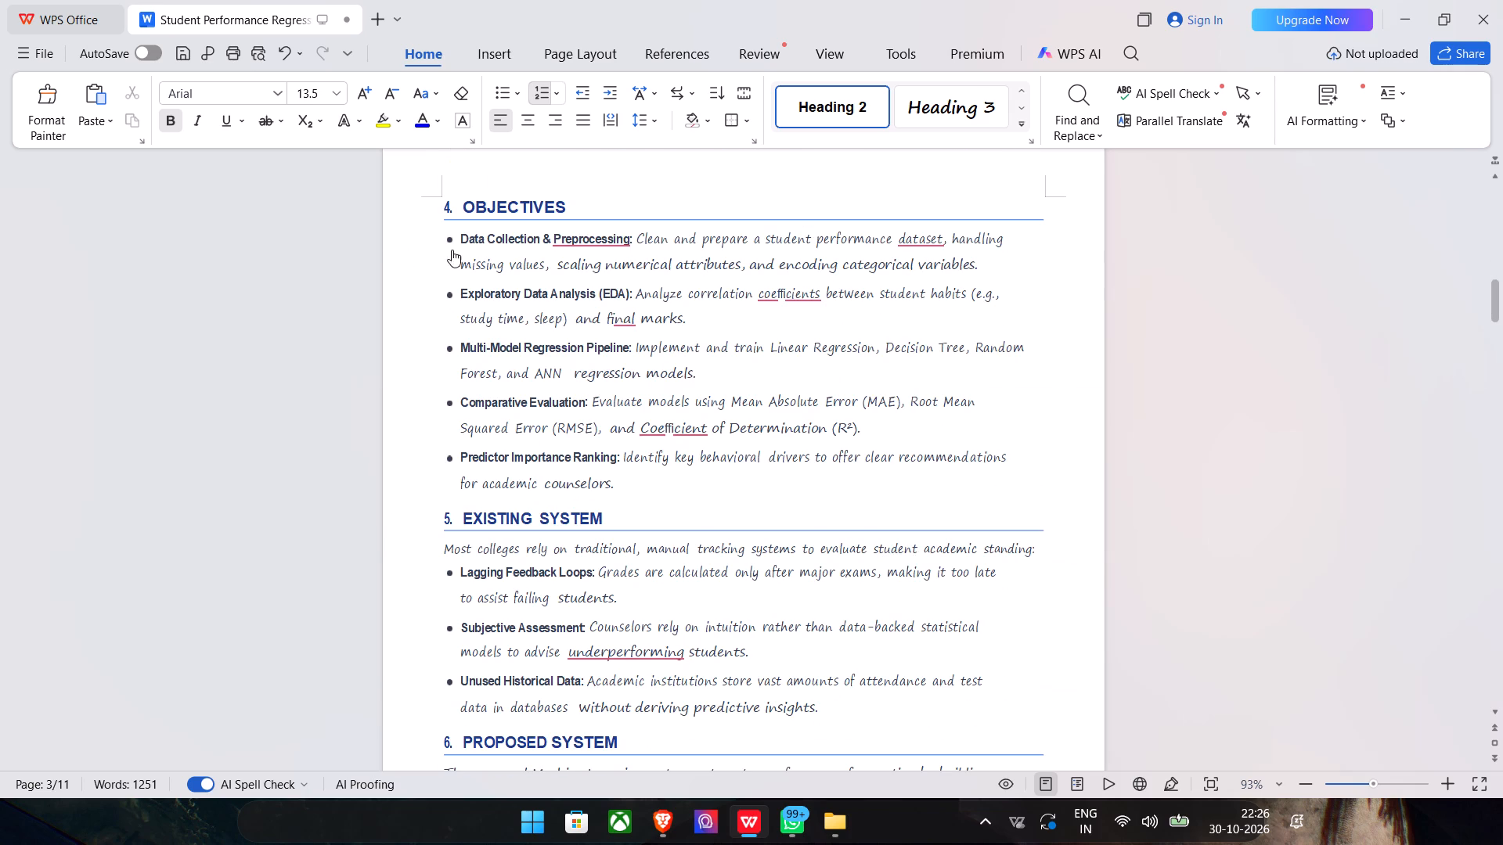
left_click_drag(460, 239, 628, 477)
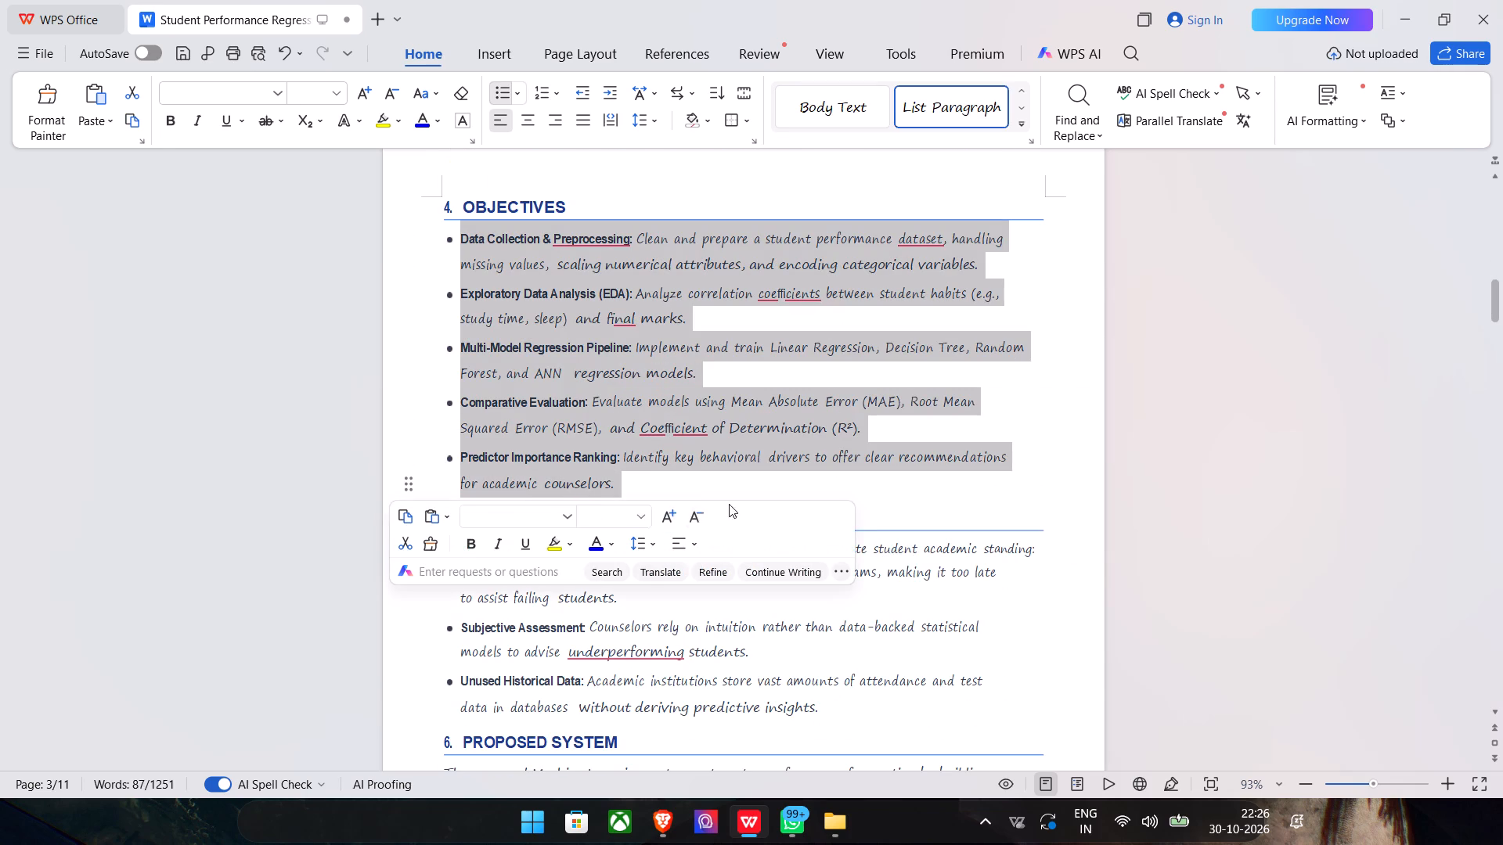
left_click(663, 516)
scroll(710, 431, "down", 4)
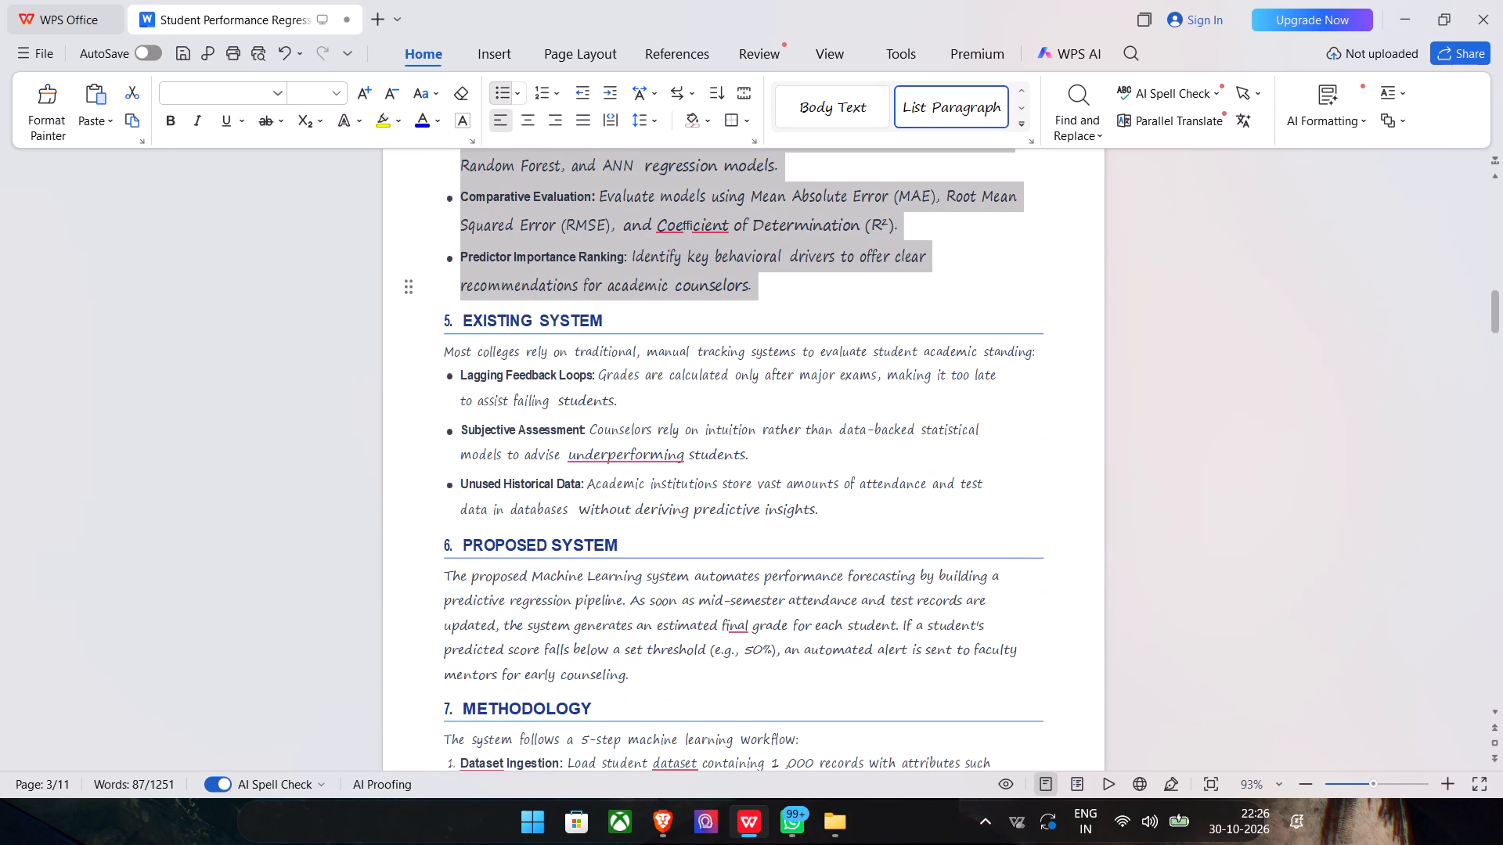
left_click_drag(441, 353, 831, 513)
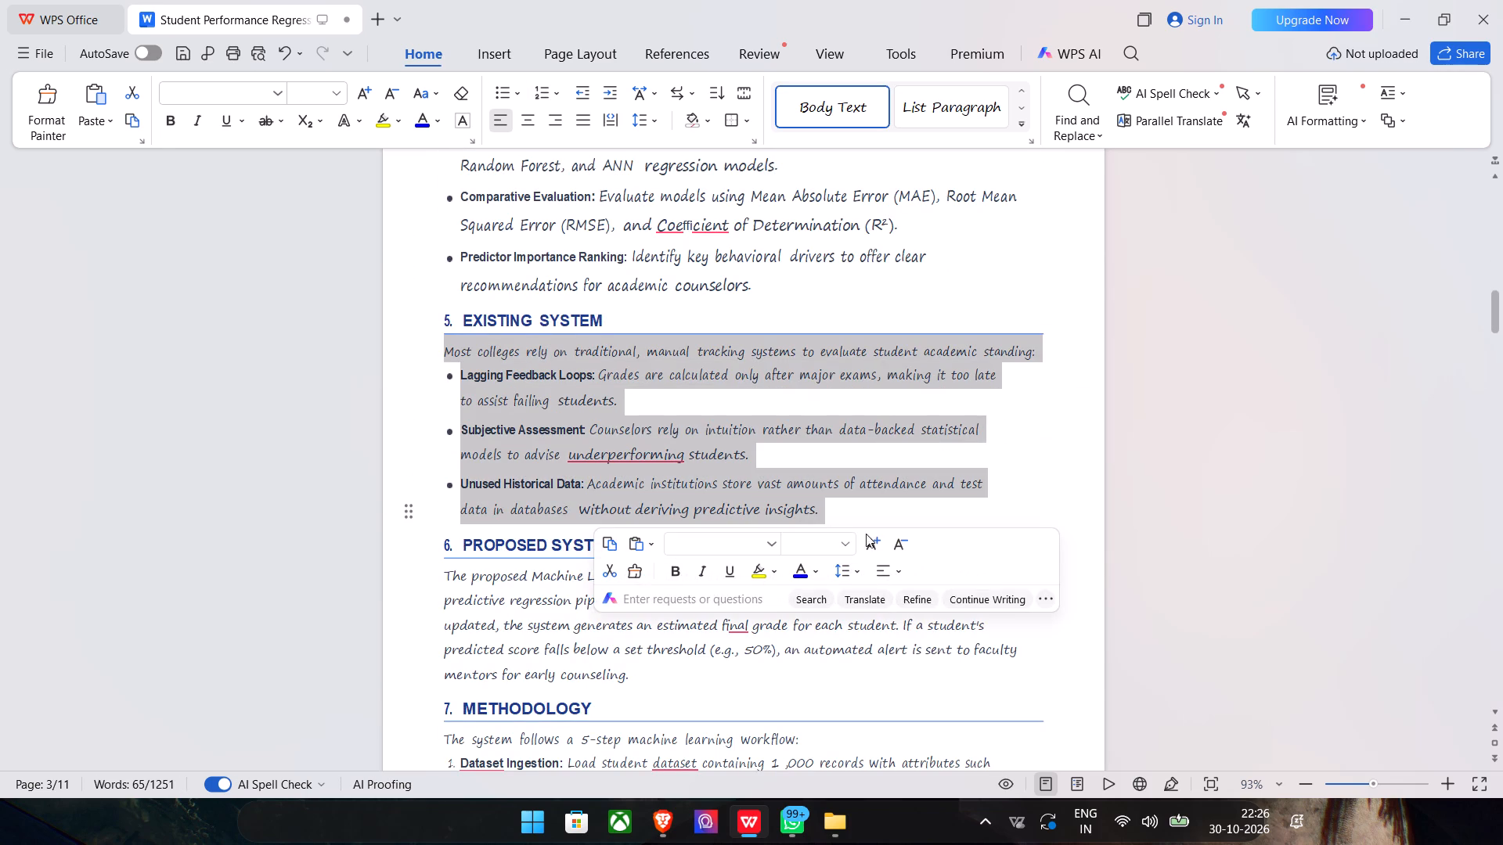
left_click(871, 534)
Increase the font size of the section 6 Proposed System paragraph and all section 7 Methodology text by one increment each.
scroll(851, 490, "down", 5)
left_click_drag(443, 303, 631, 394)
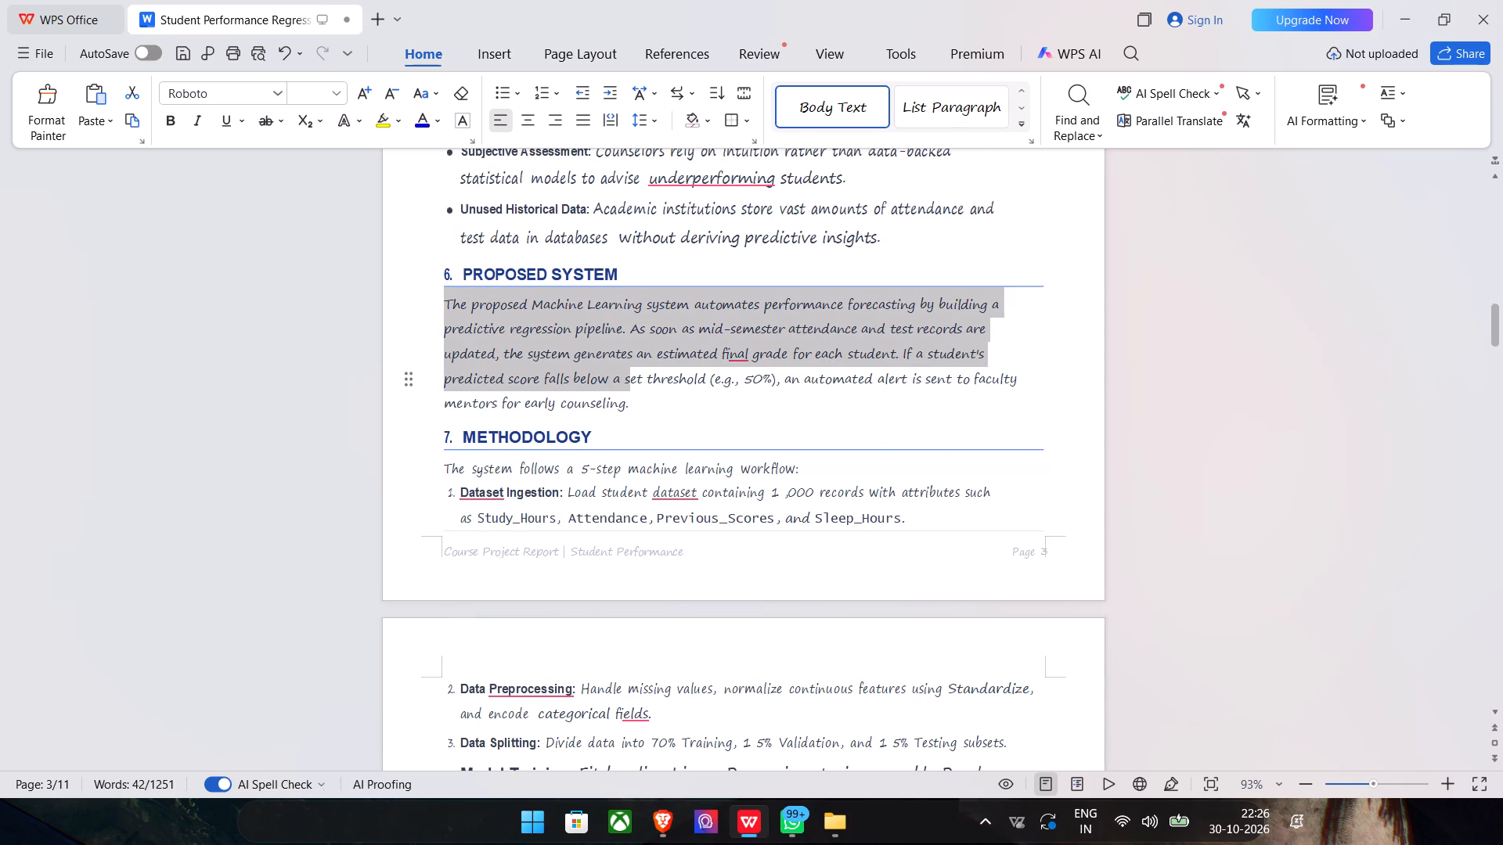
left_click_drag(631, 394, 638, 403)
left_click(687, 435)
scroll(687, 435, "down", 3)
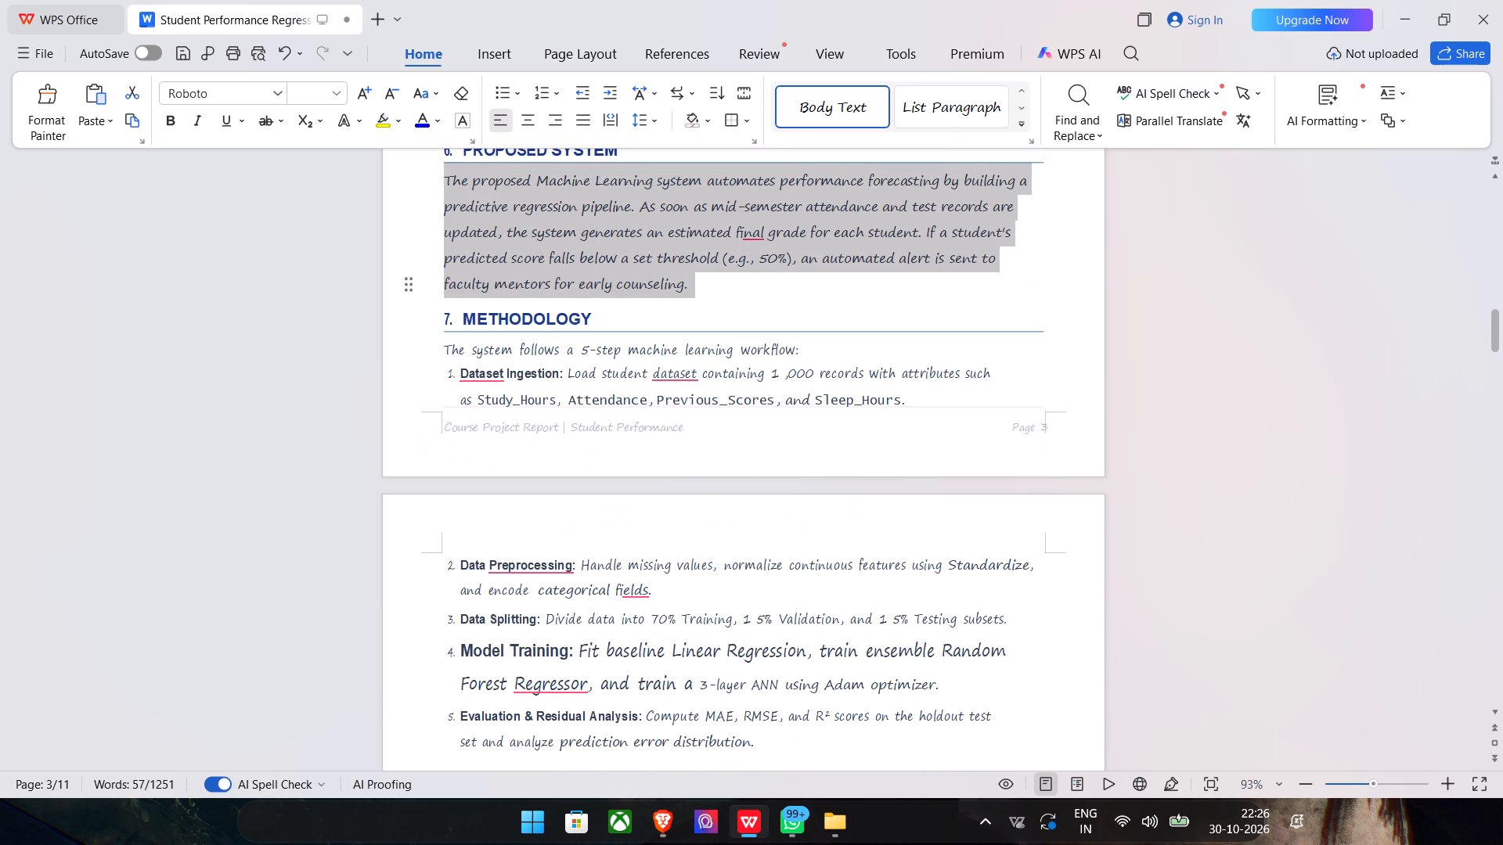
left_click_drag(439, 346, 780, 733)
left_click(801, 693)
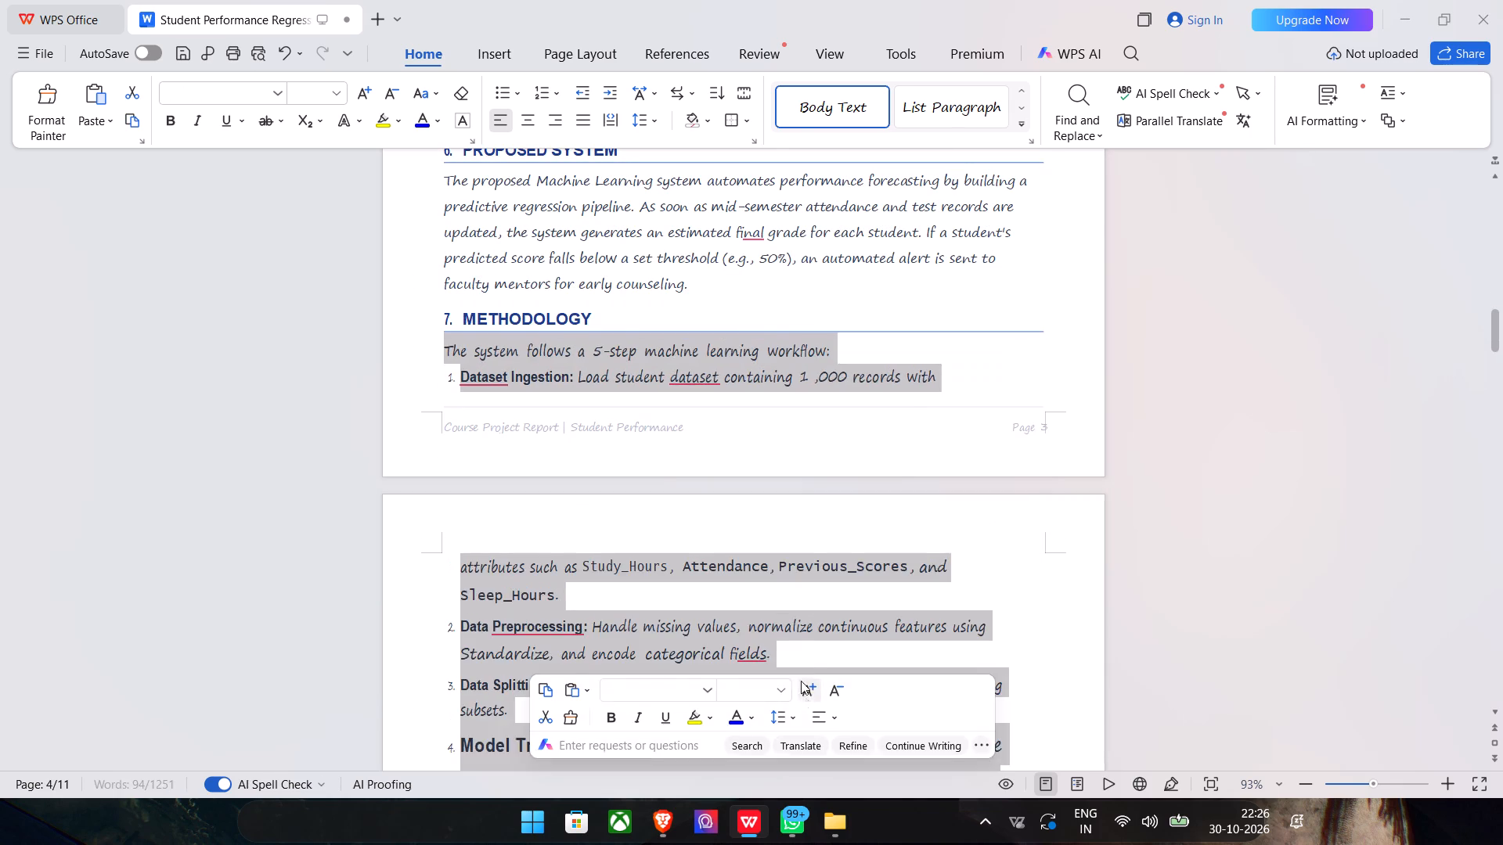
Set the section 10 System Modules bullets to size 12 and enlarge the section 11 Working of the System paragraph by one increment.
scroll(816, 634, "down", 5)
scroll(515, 527, "down", 13)
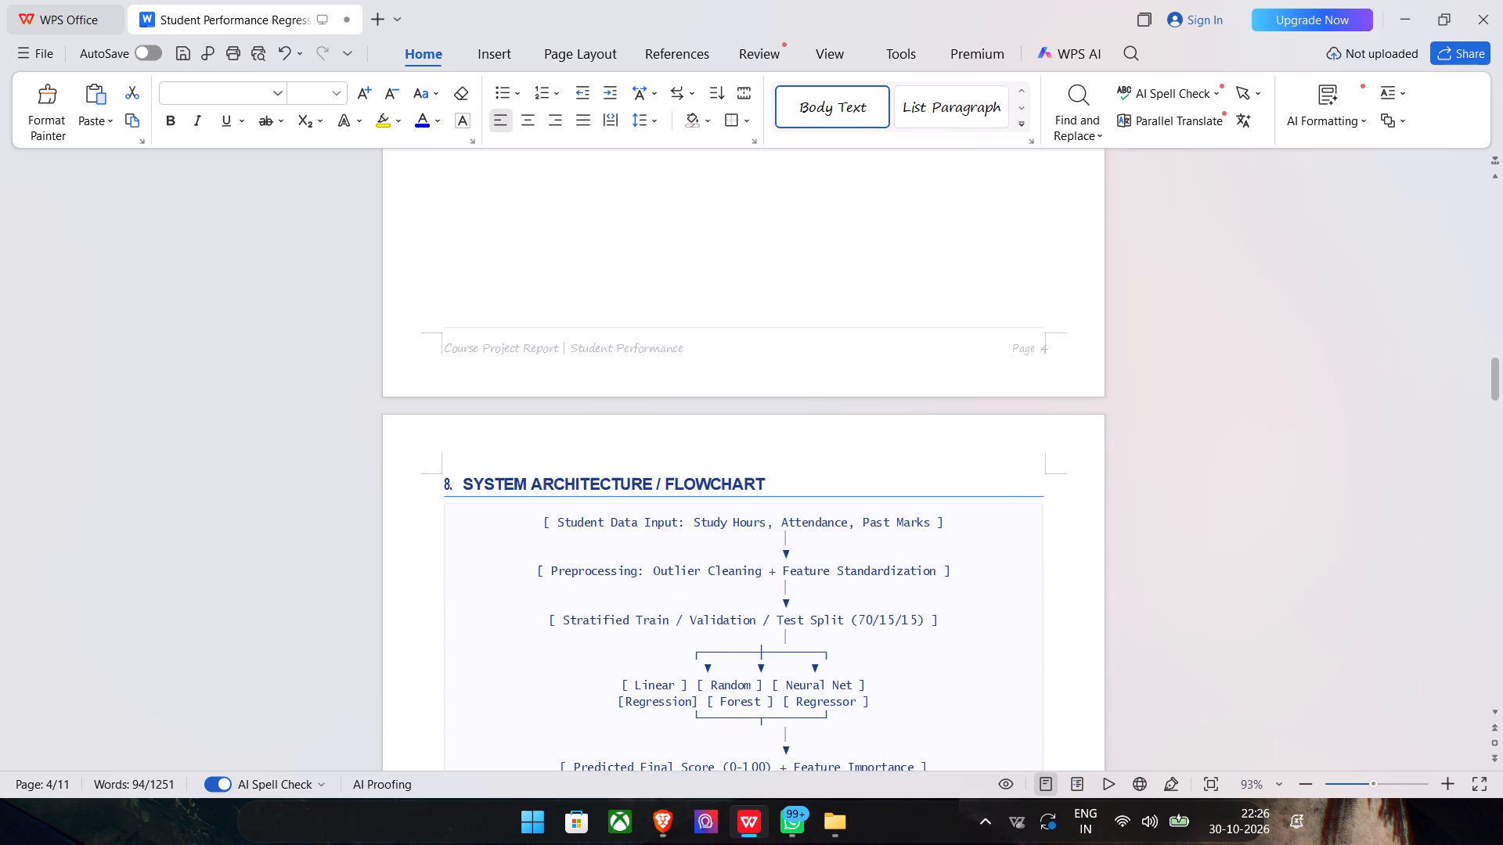
scroll(574, 514, "down", 10)
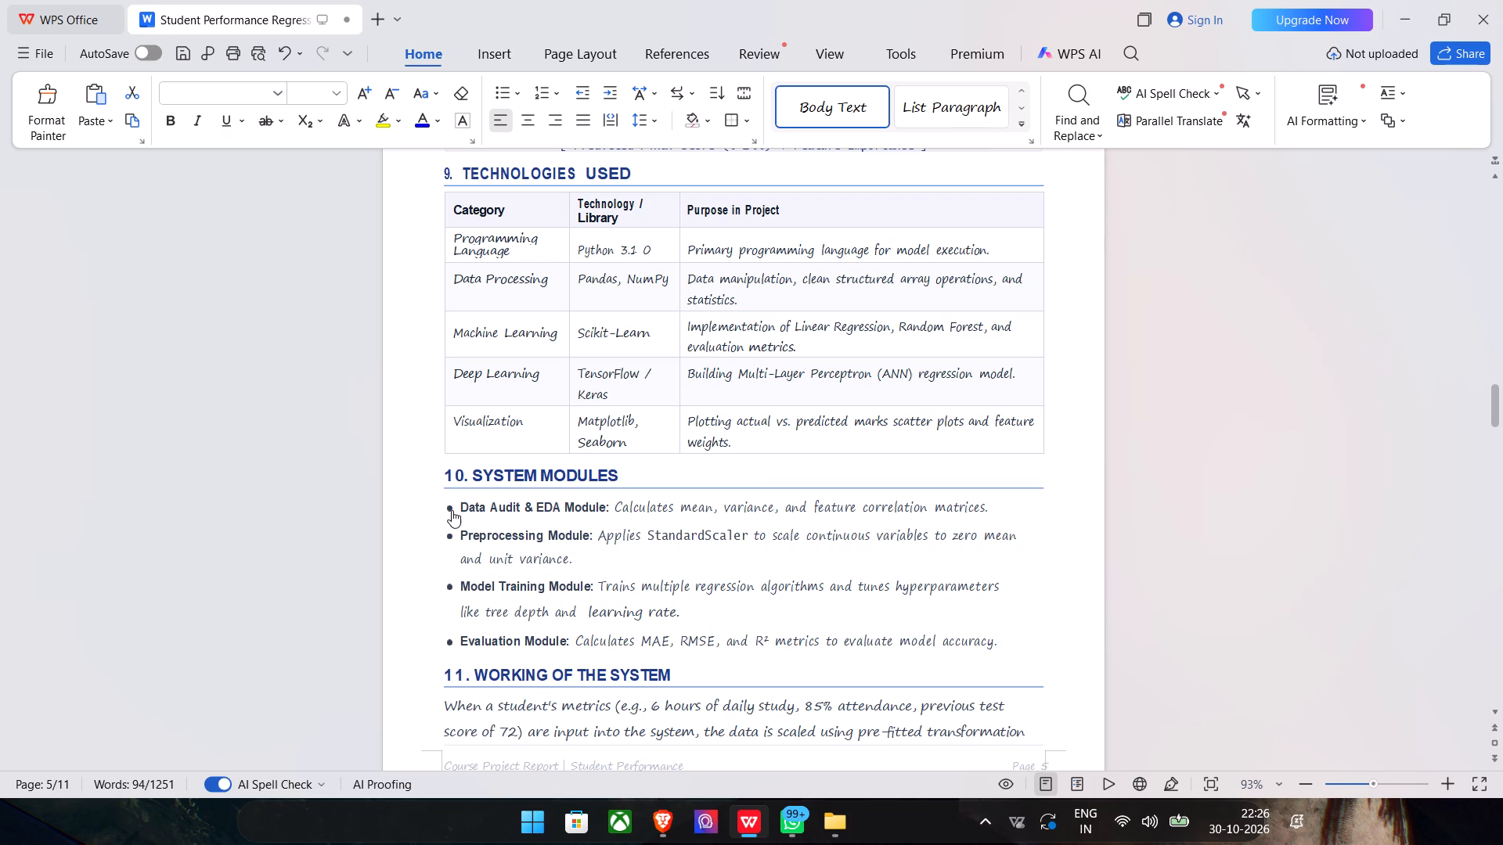
left_click_drag(455, 509, 1005, 645)
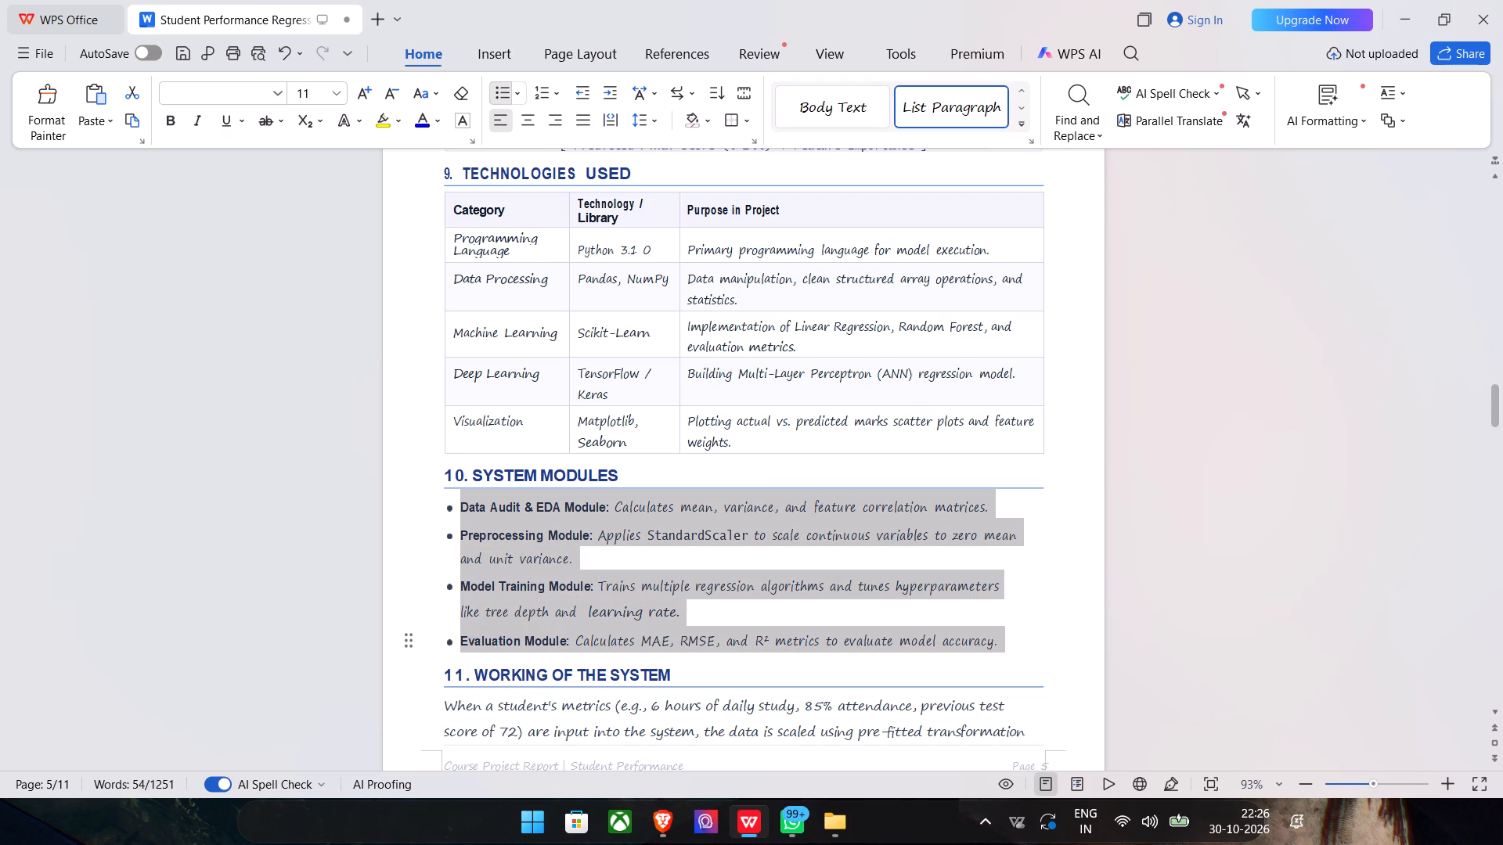
left_click_drag(1005, 645, 1006, 645)
left_click(1047, 669)
scroll(885, 552, "down", 5)
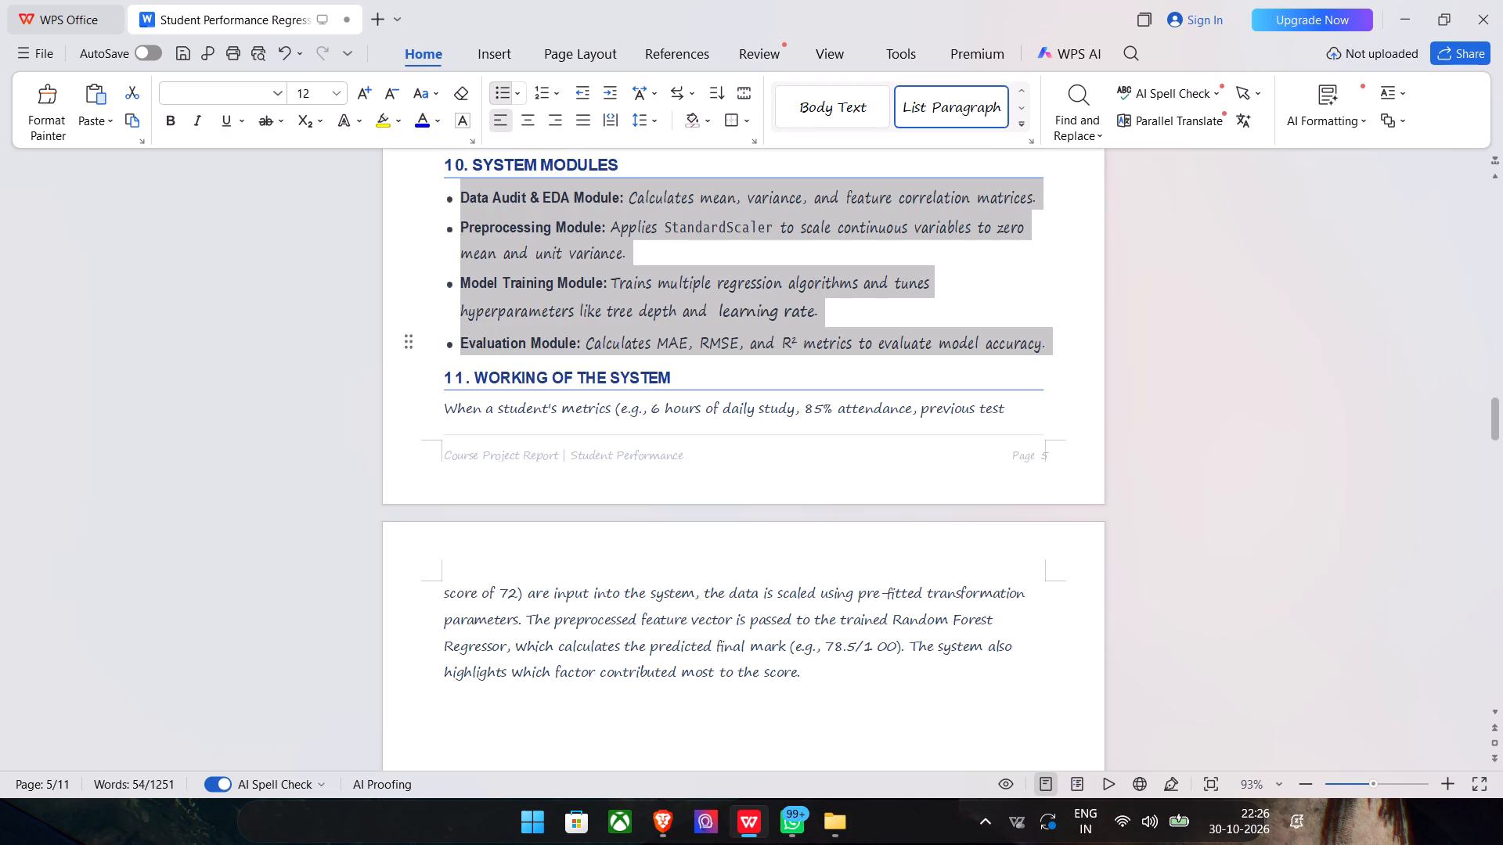
left_click_drag(438, 408, 811, 667)
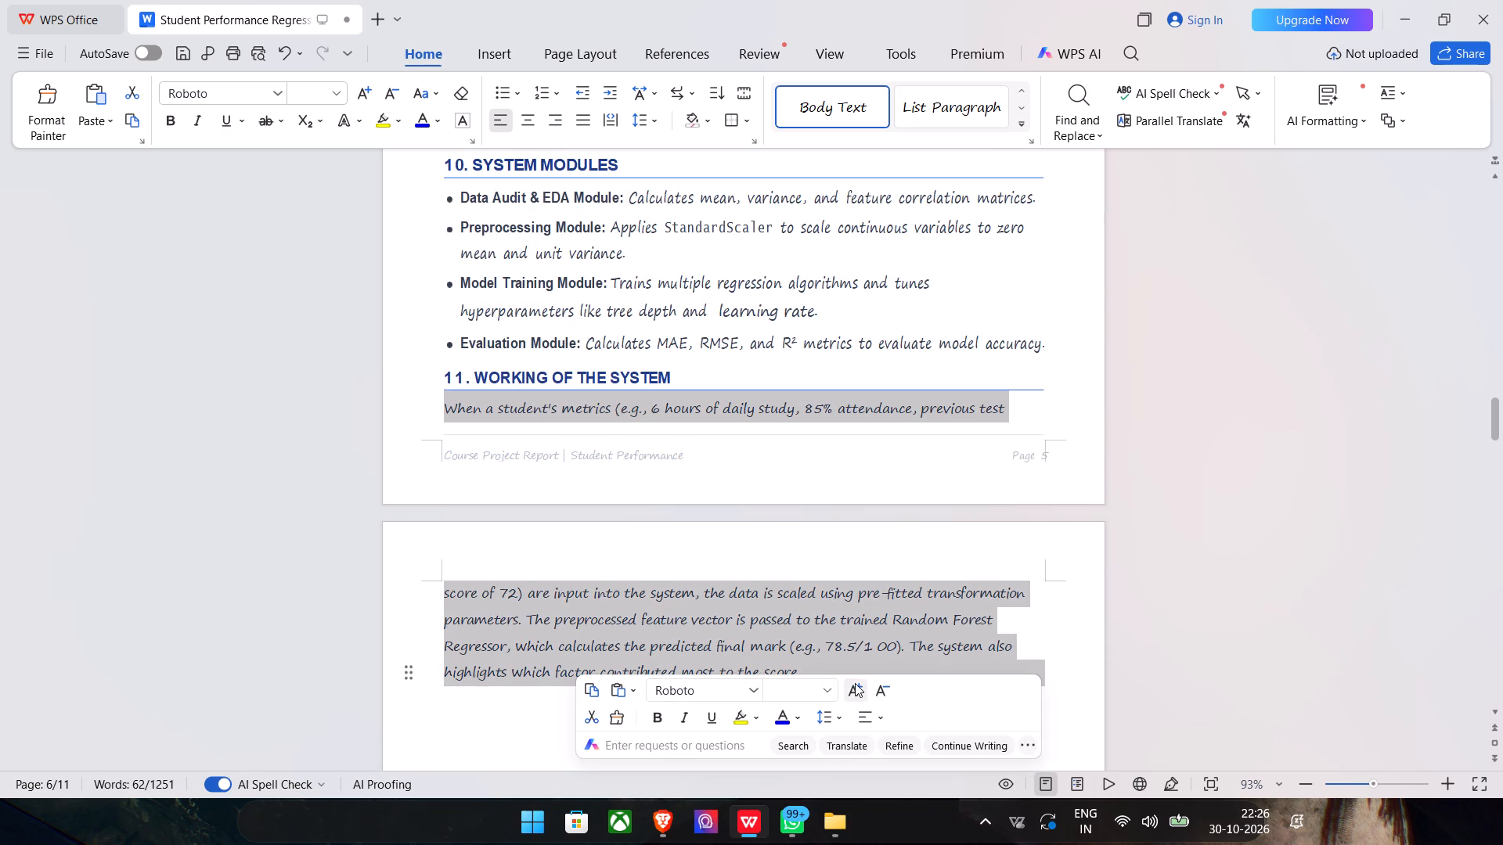
left_click(855, 683)
Increase the font size from the section 13 Testing paragraph through the section 14 results table's header row by one increment.
scroll(869, 552, "down", 20)
scroll(869, 552, "down", 4)
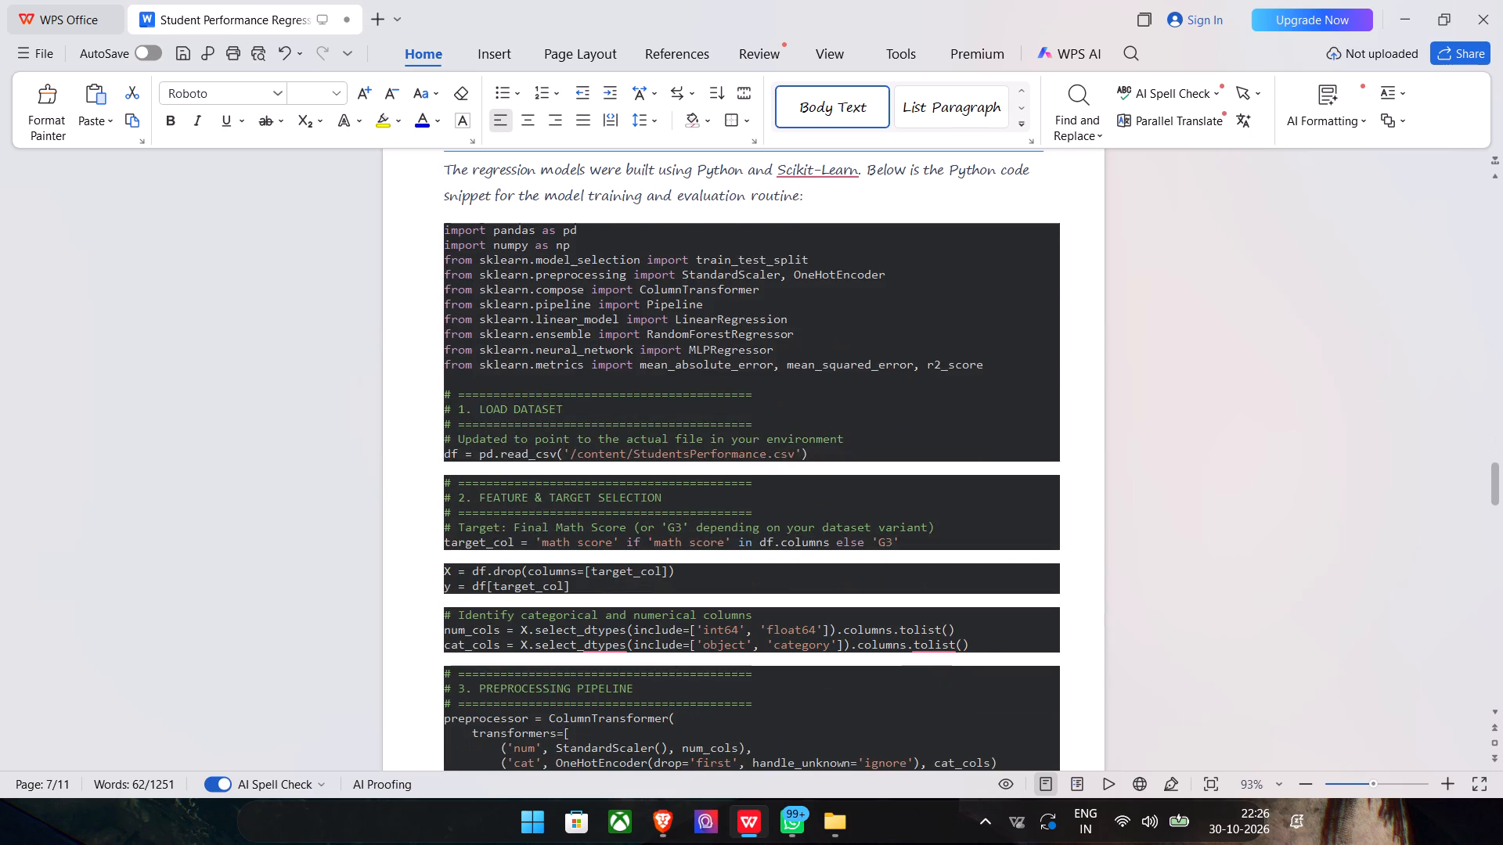
scroll(572, 547, "down", 10)
scroll(572, 547, "up", 4)
left_click_drag(440, 472, 731, 591)
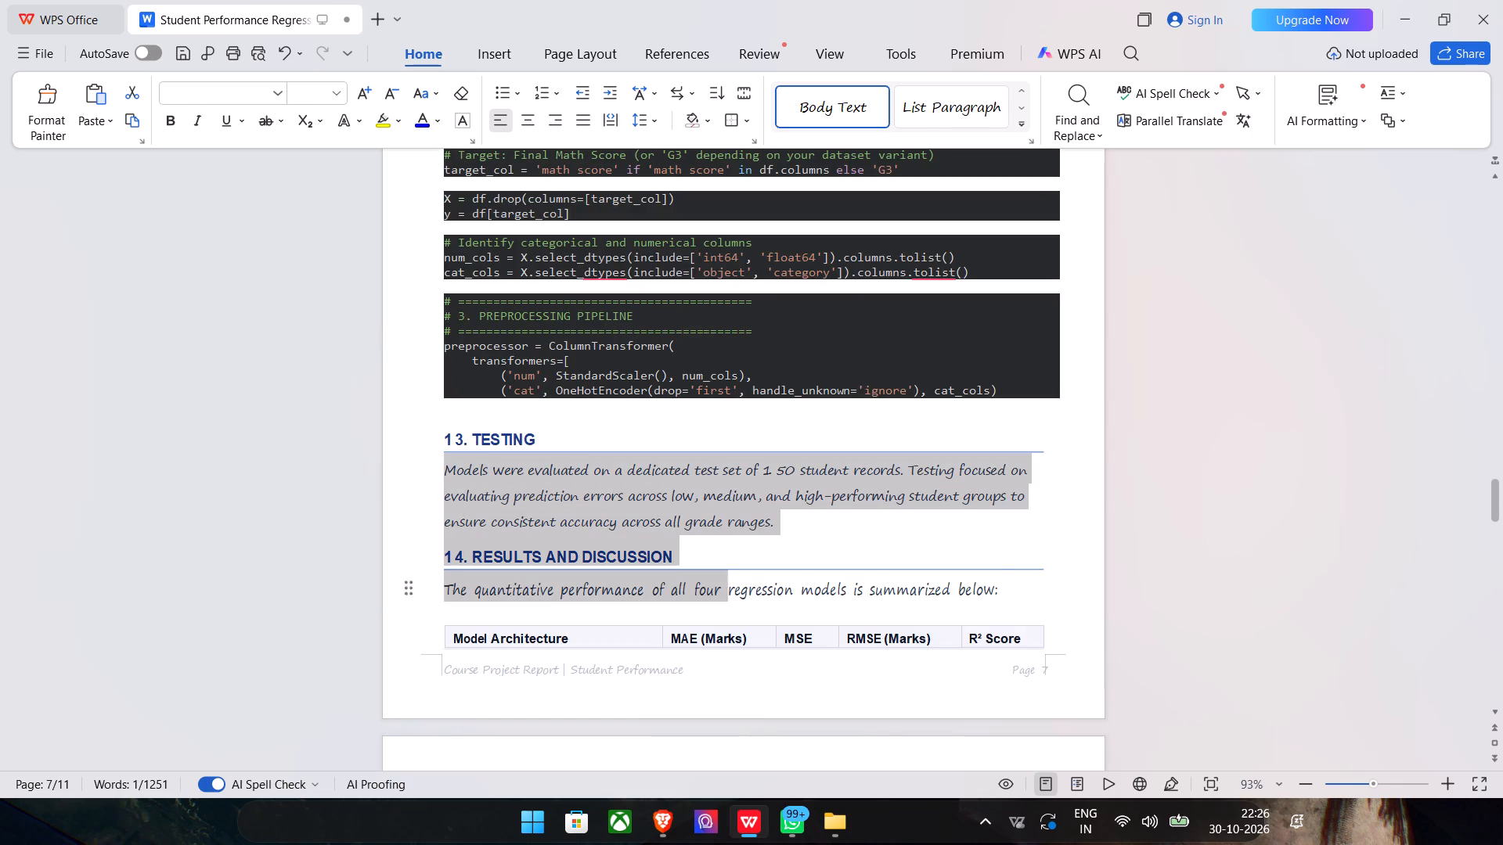
left_click_drag(731, 591, 1029, 631)
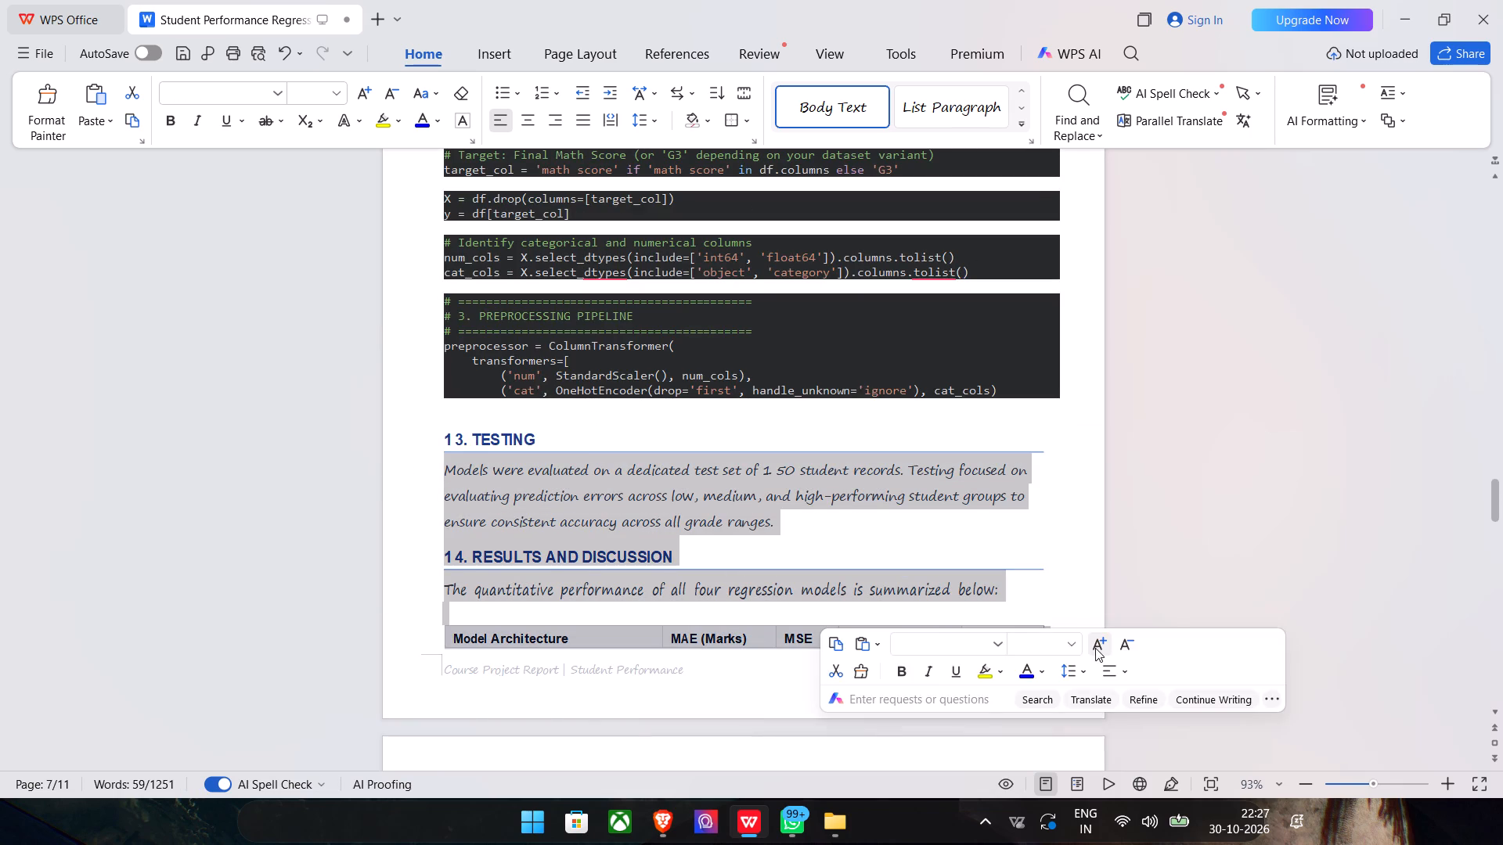
left_click(1095, 648)
scroll(910, 533, "down", 5)
scroll(780, 535, "down", 5)
left_click(518, 290)
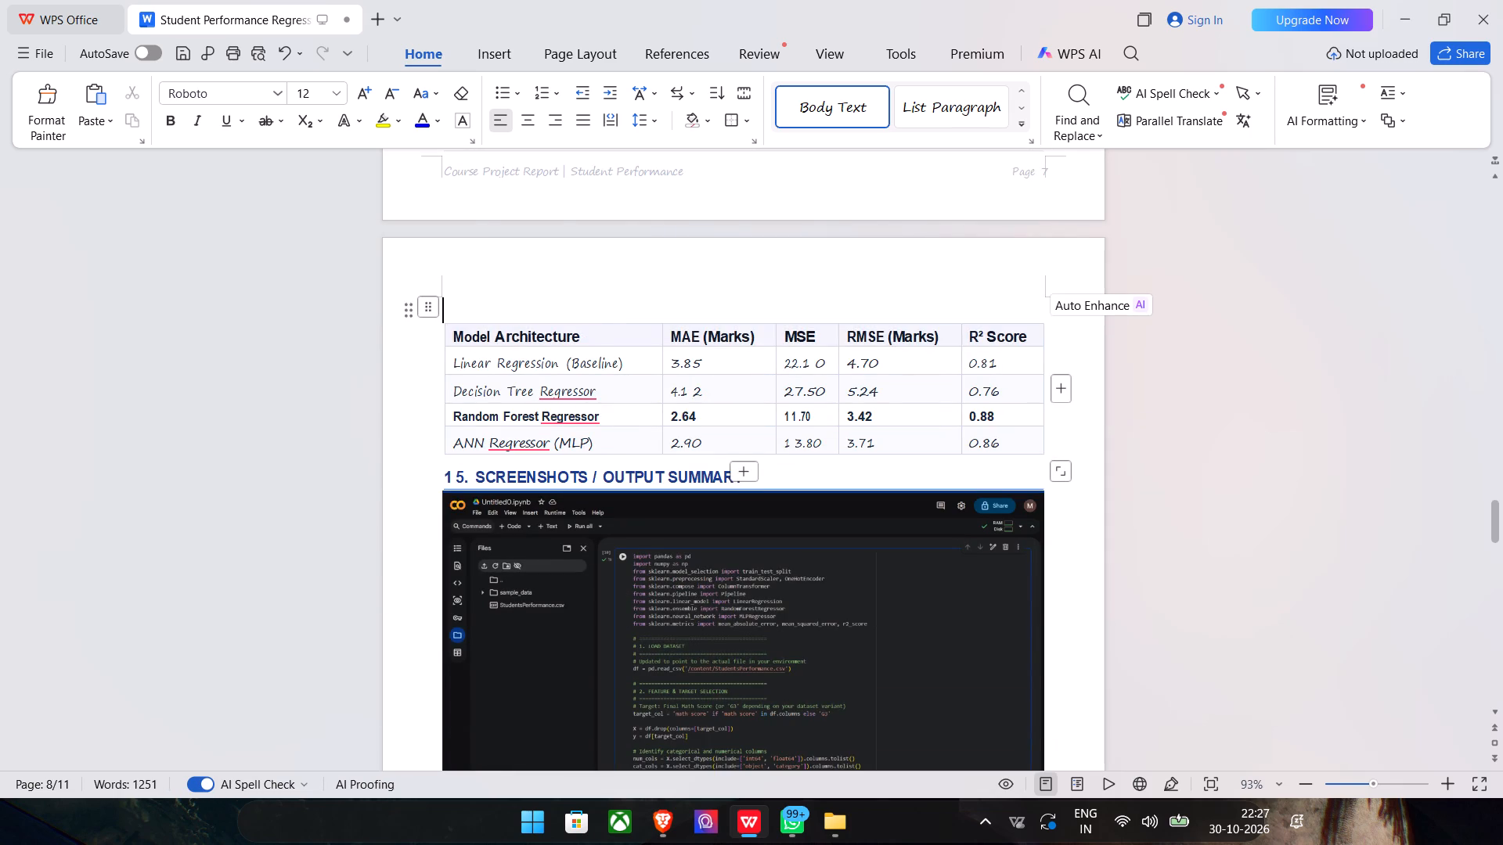
Increase the font size of the three section 17 Limitations bullets by one increment.
scroll(518, 290, "up", 4)
scroll(519, 290, "down", 19)
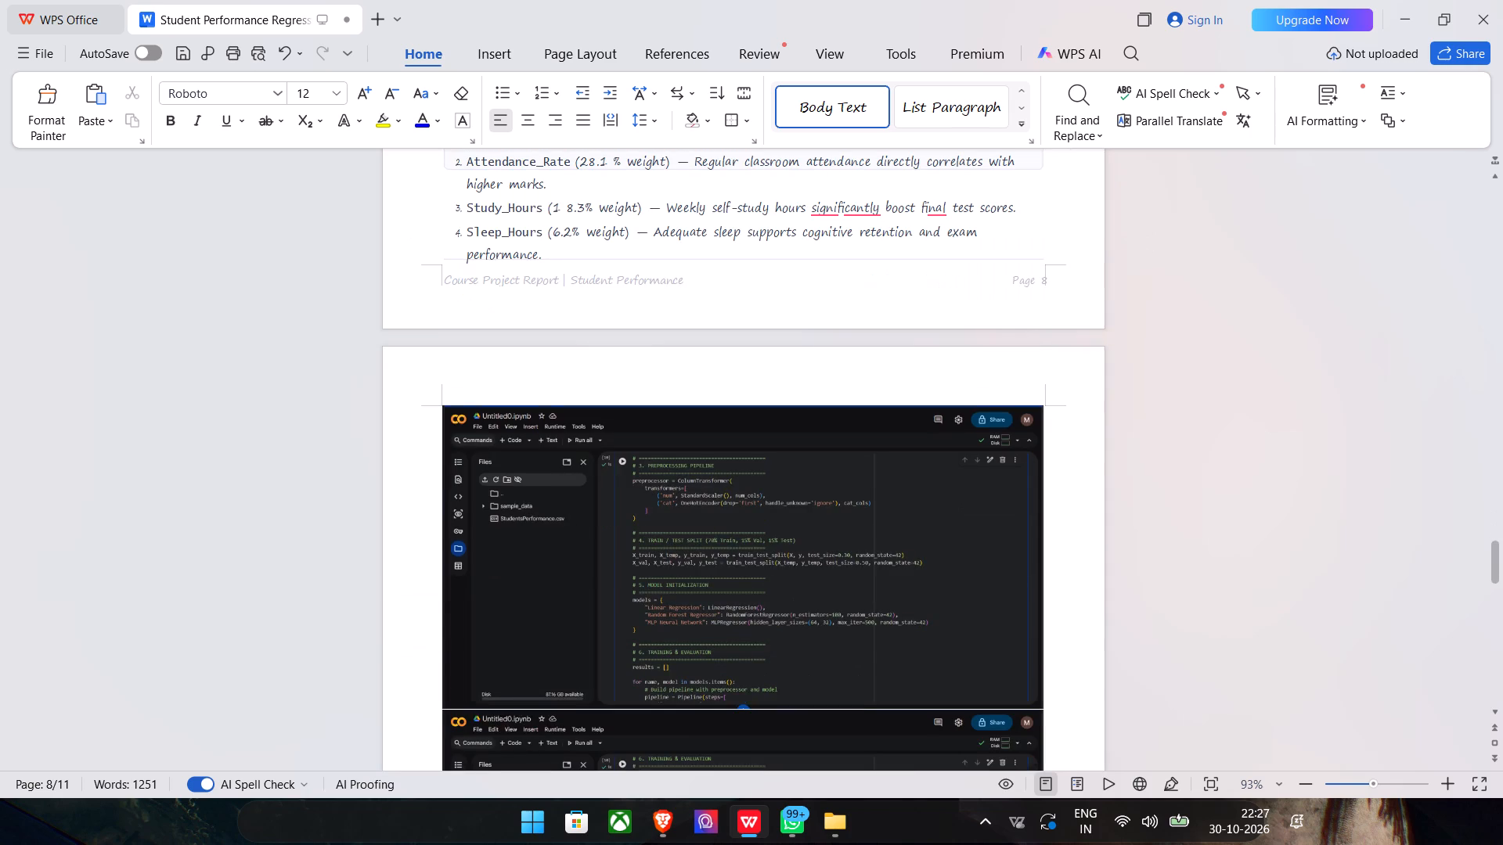
scroll(551, 412, "down", 9)
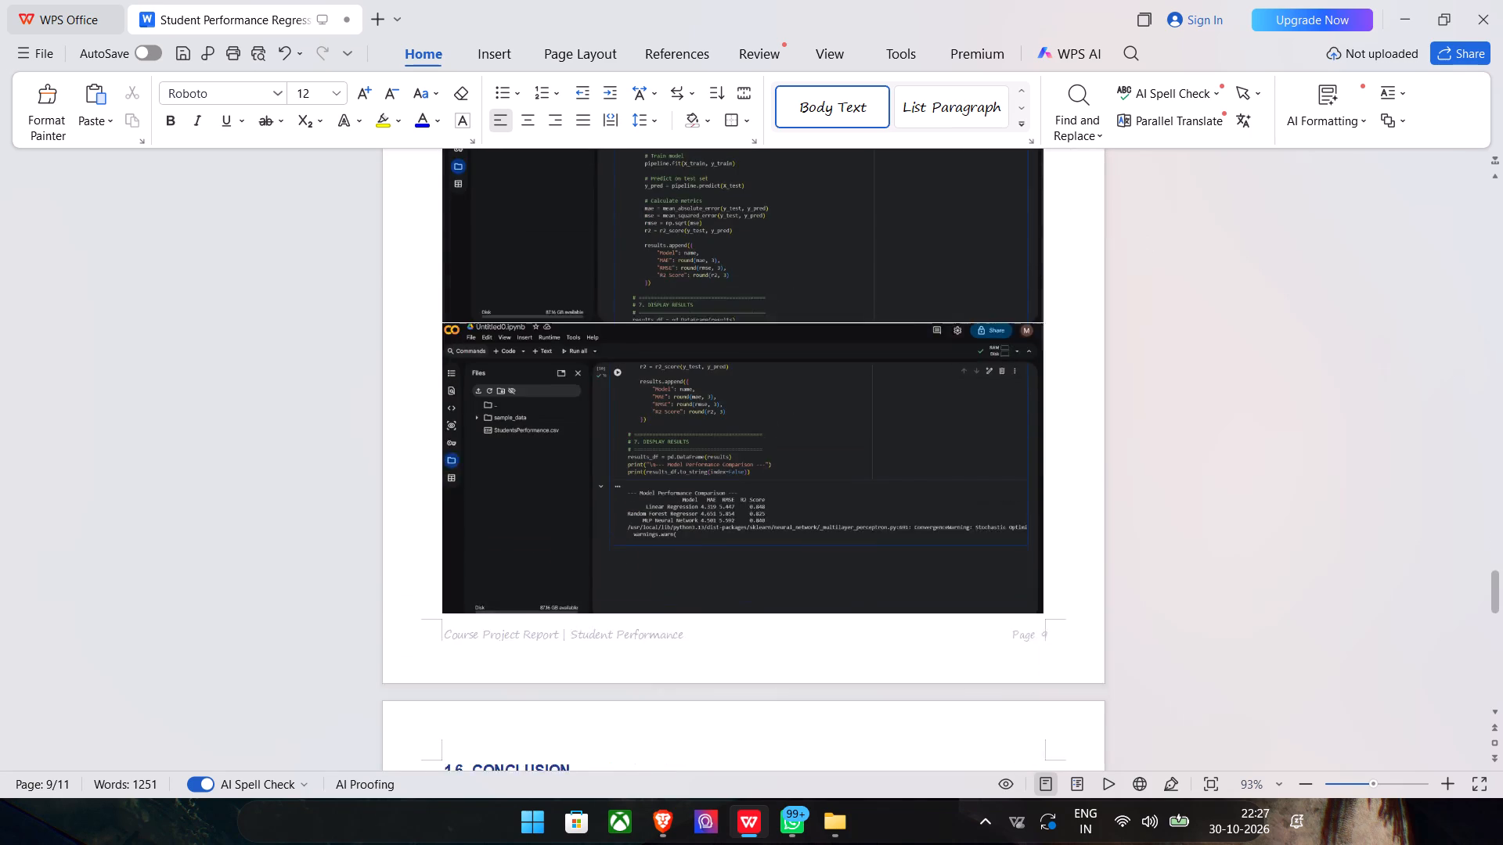
scroll(551, 412, "down", 13)
scroll(604, 447, "up", 3)
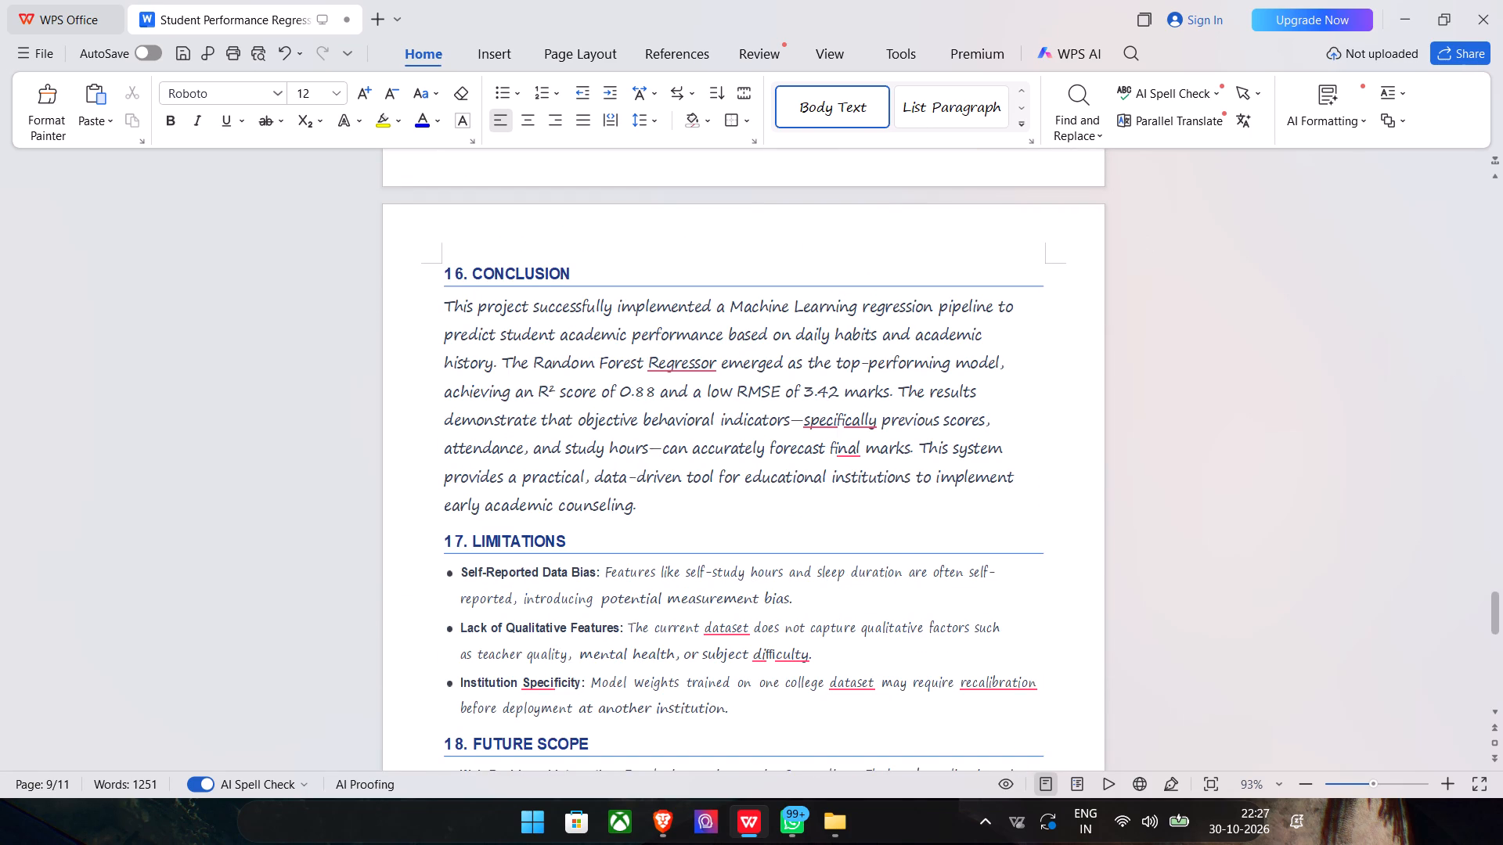
scroll(547, 514, "down", 3)
left_click_drag(460, 387, 791, 522)
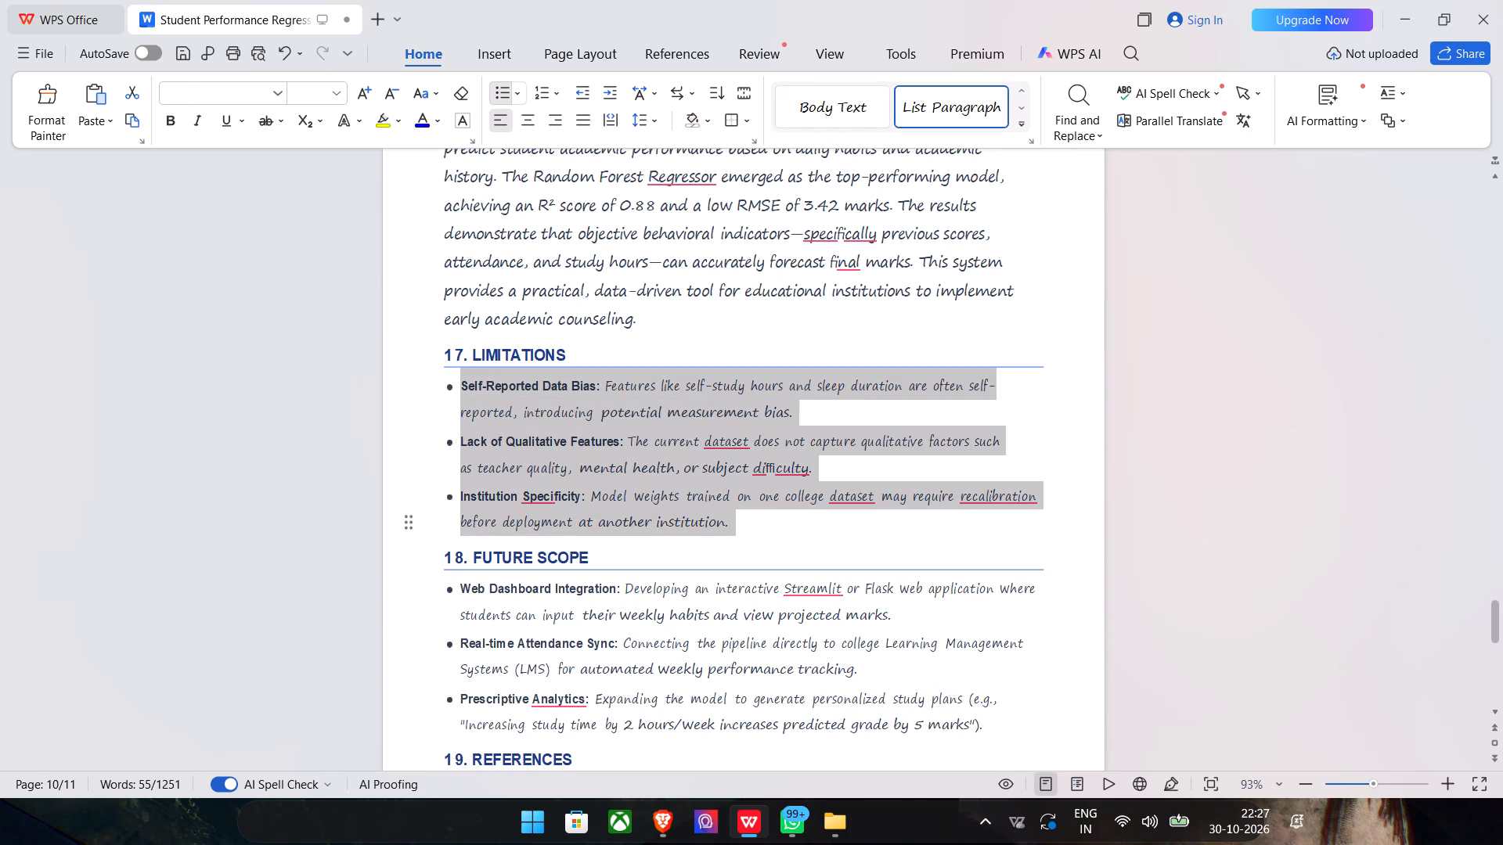
left_click_drag(791, 522, 779, 523)
left_click(785, 548)
Set the three section 18 Future Scope bullets to font size 12.
scroll(783, 520, "down", 6)
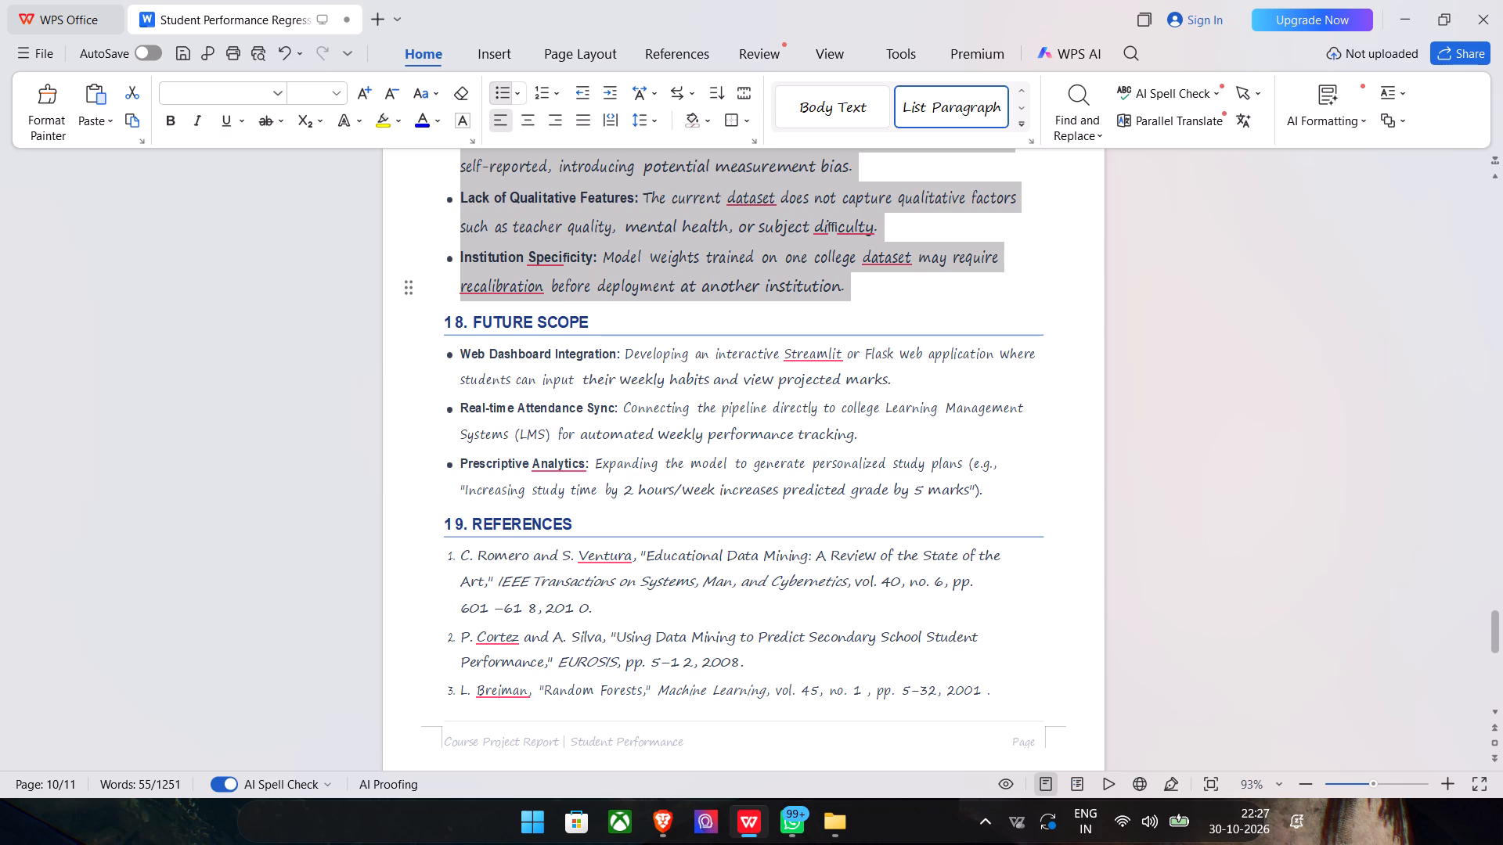
left_click_drag(460, 357, 986, 497)
left_click(1047, 517)
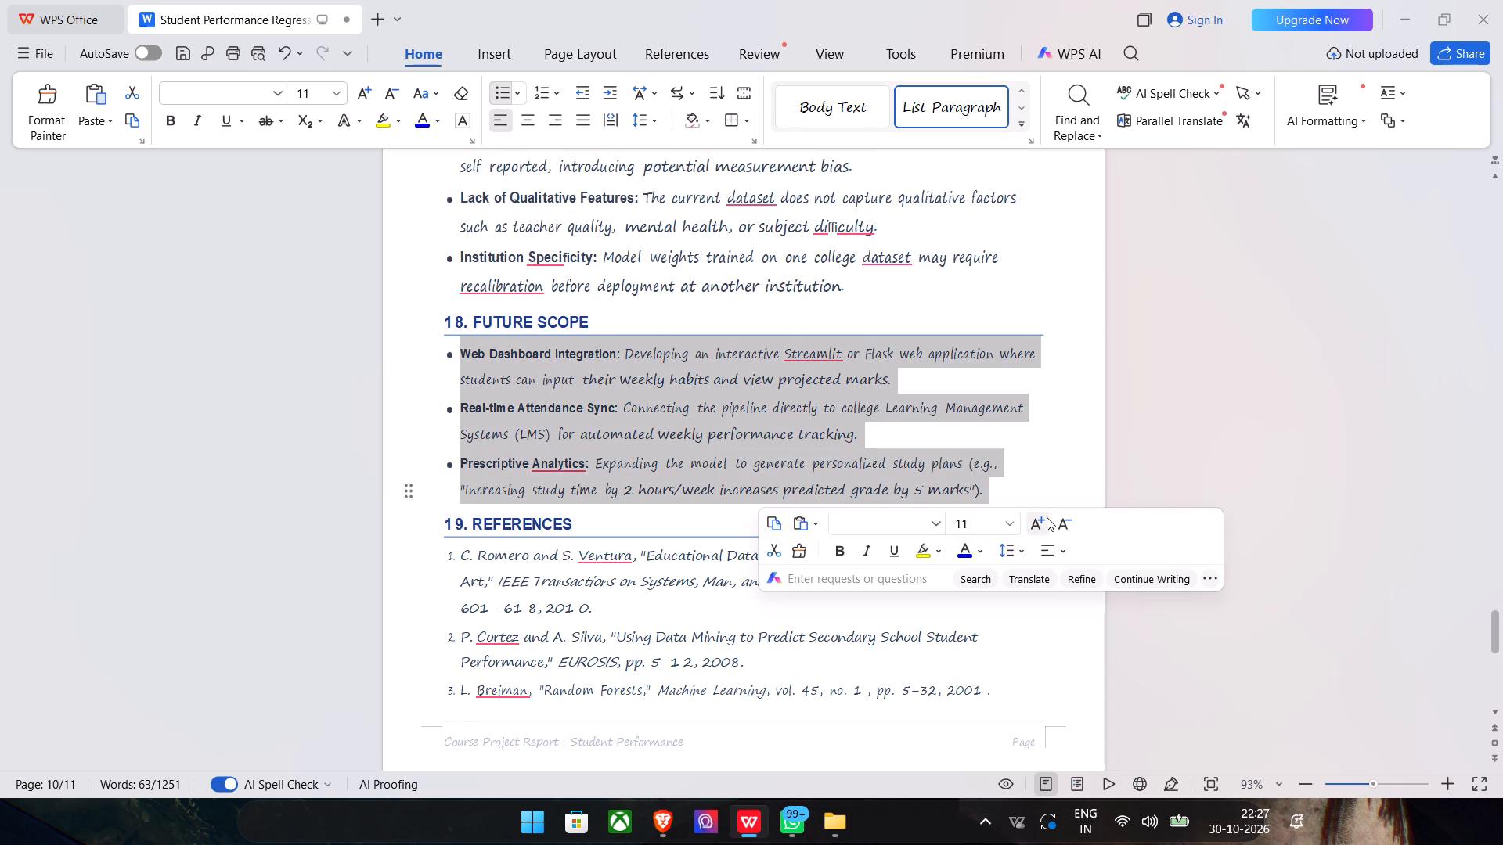
Change the font of all four section 19 References entries to Arial.
scroll(869, 428, "down", 4)
scroll(461, 381, "down", 10)
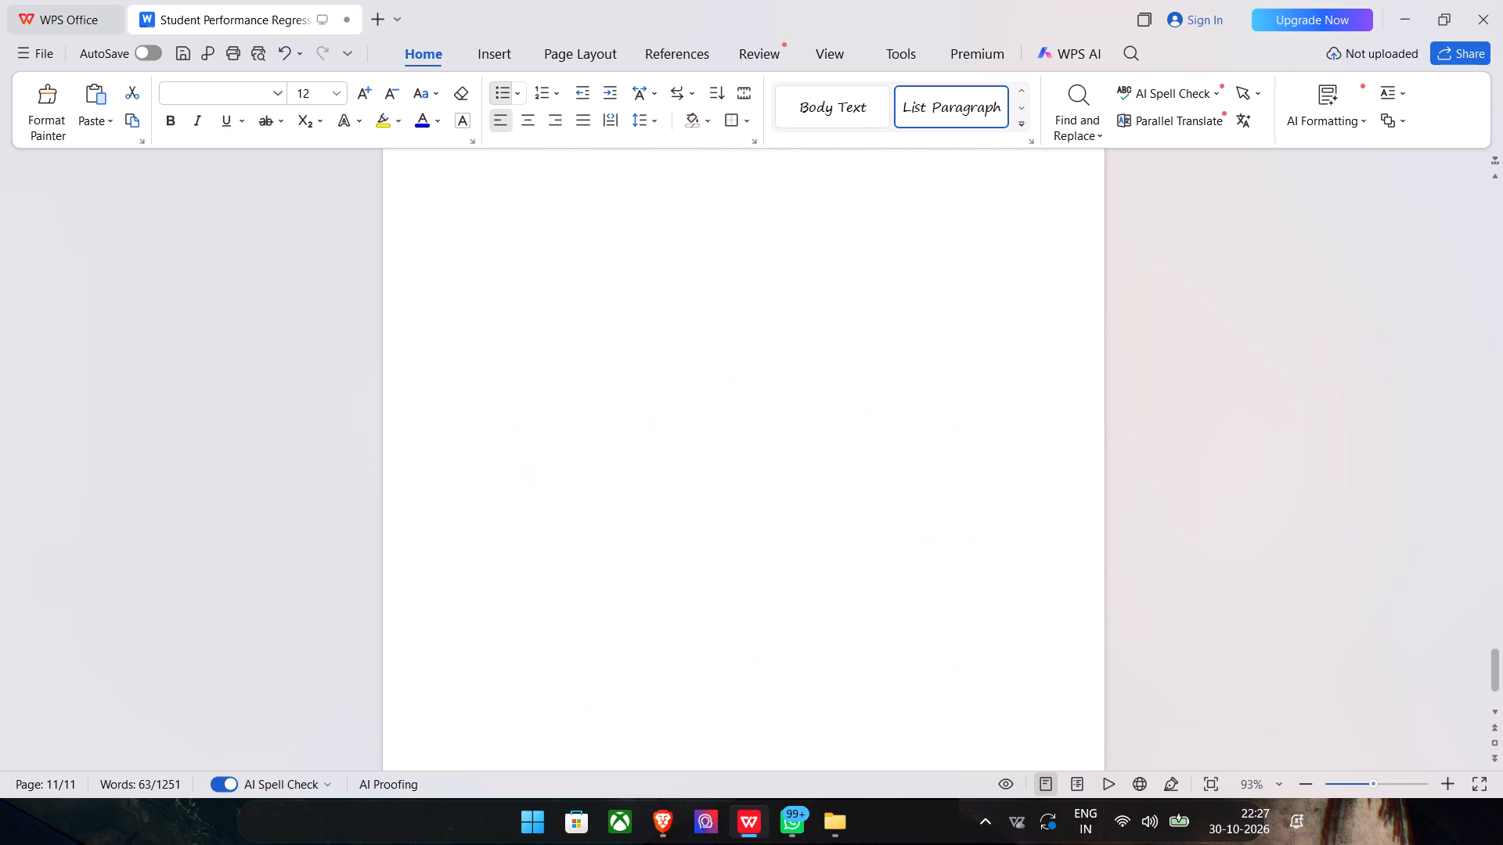
scroll(461, 381, "down", 6)
scroll(461, 381, "up", 20)
scroll(461, 381, "up", 3)
scroll(499, 404, "down", 6)
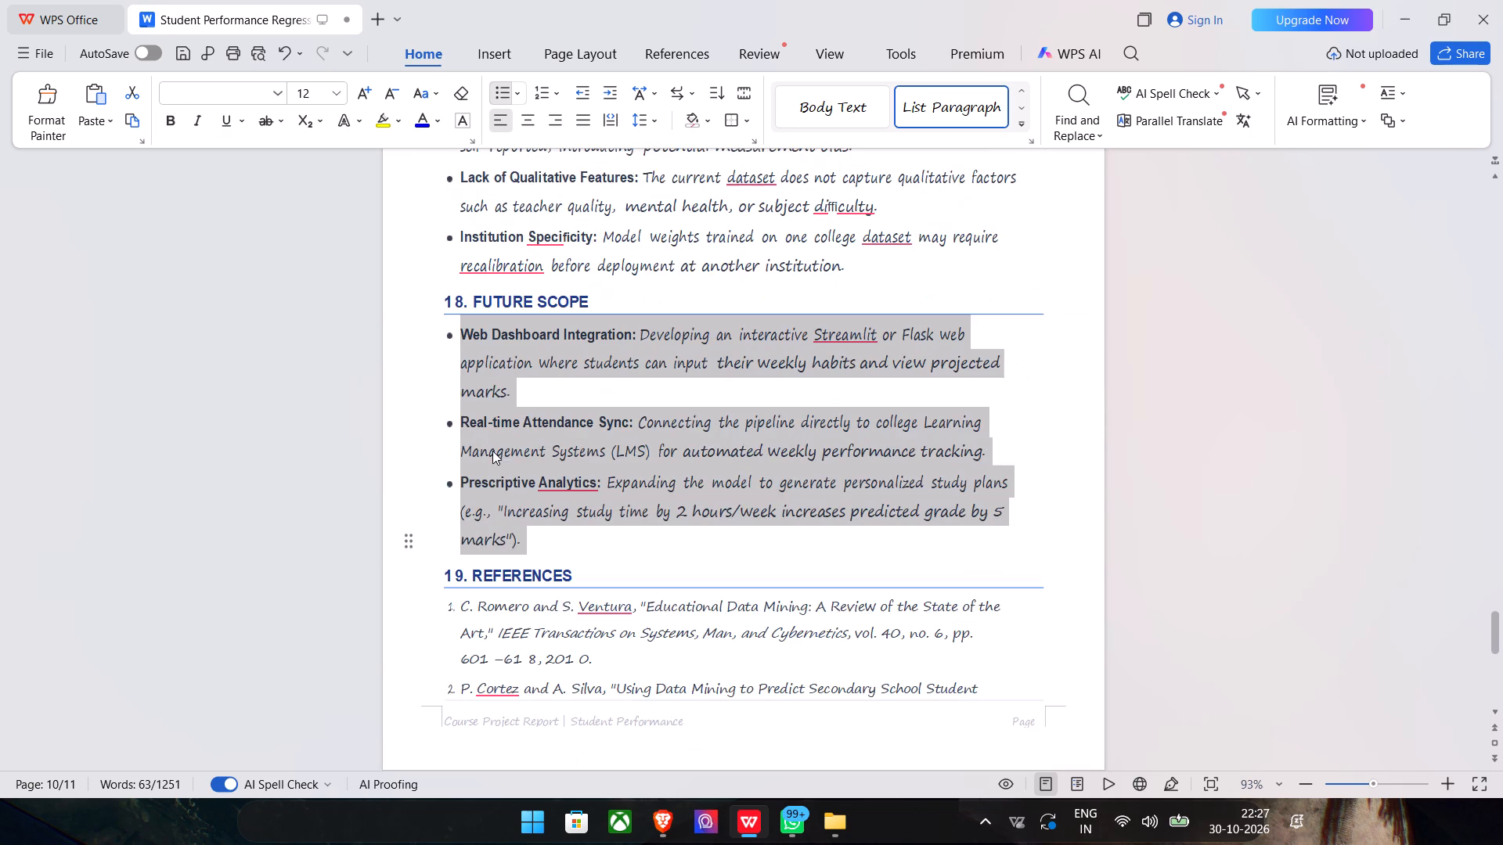
scroll(492, 451, "down", 5)
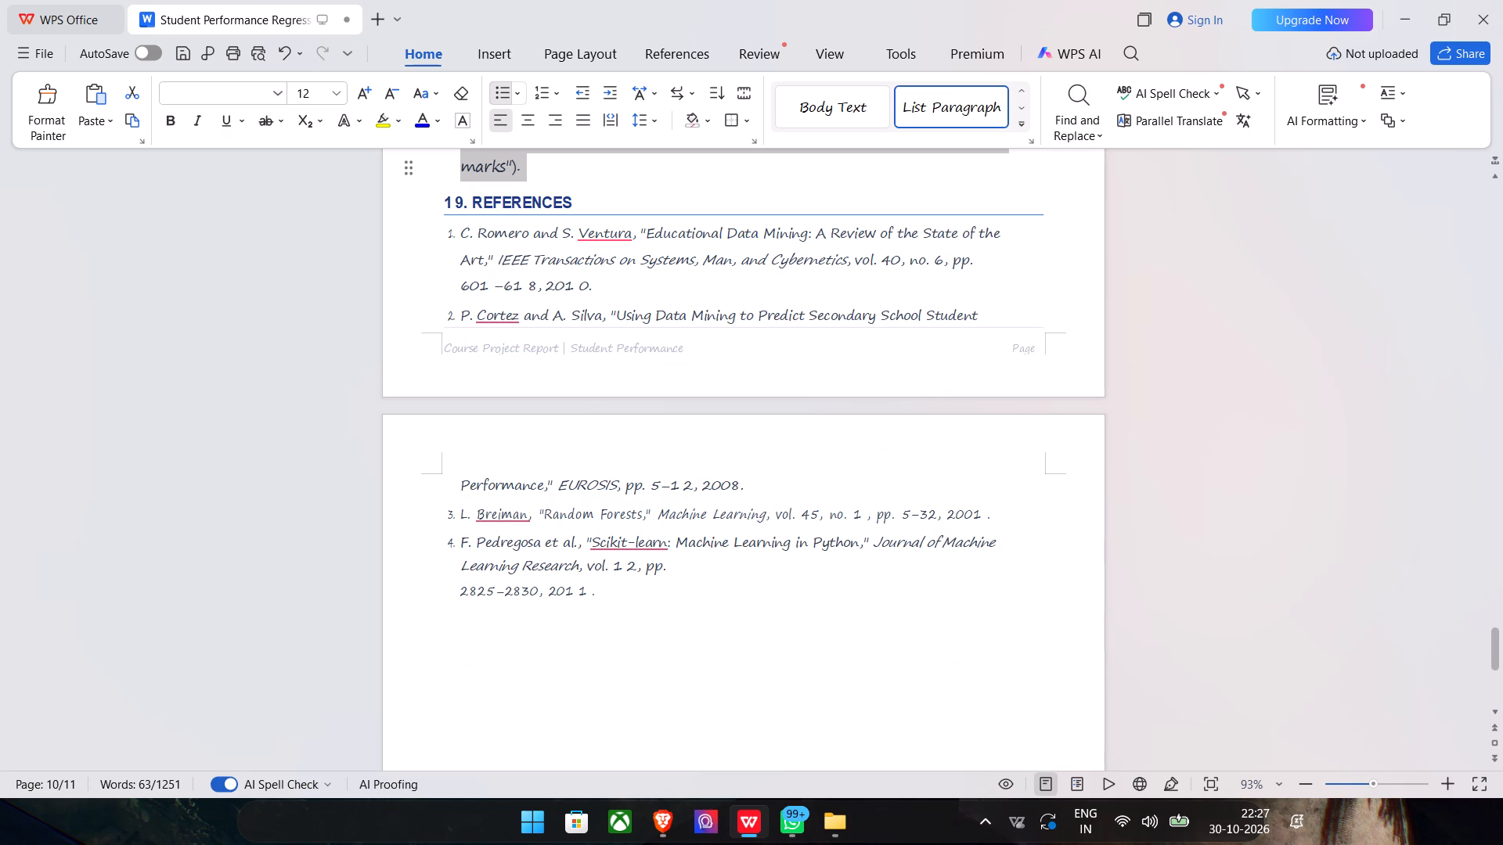
left_click_drag(625, 595, 435, 244)
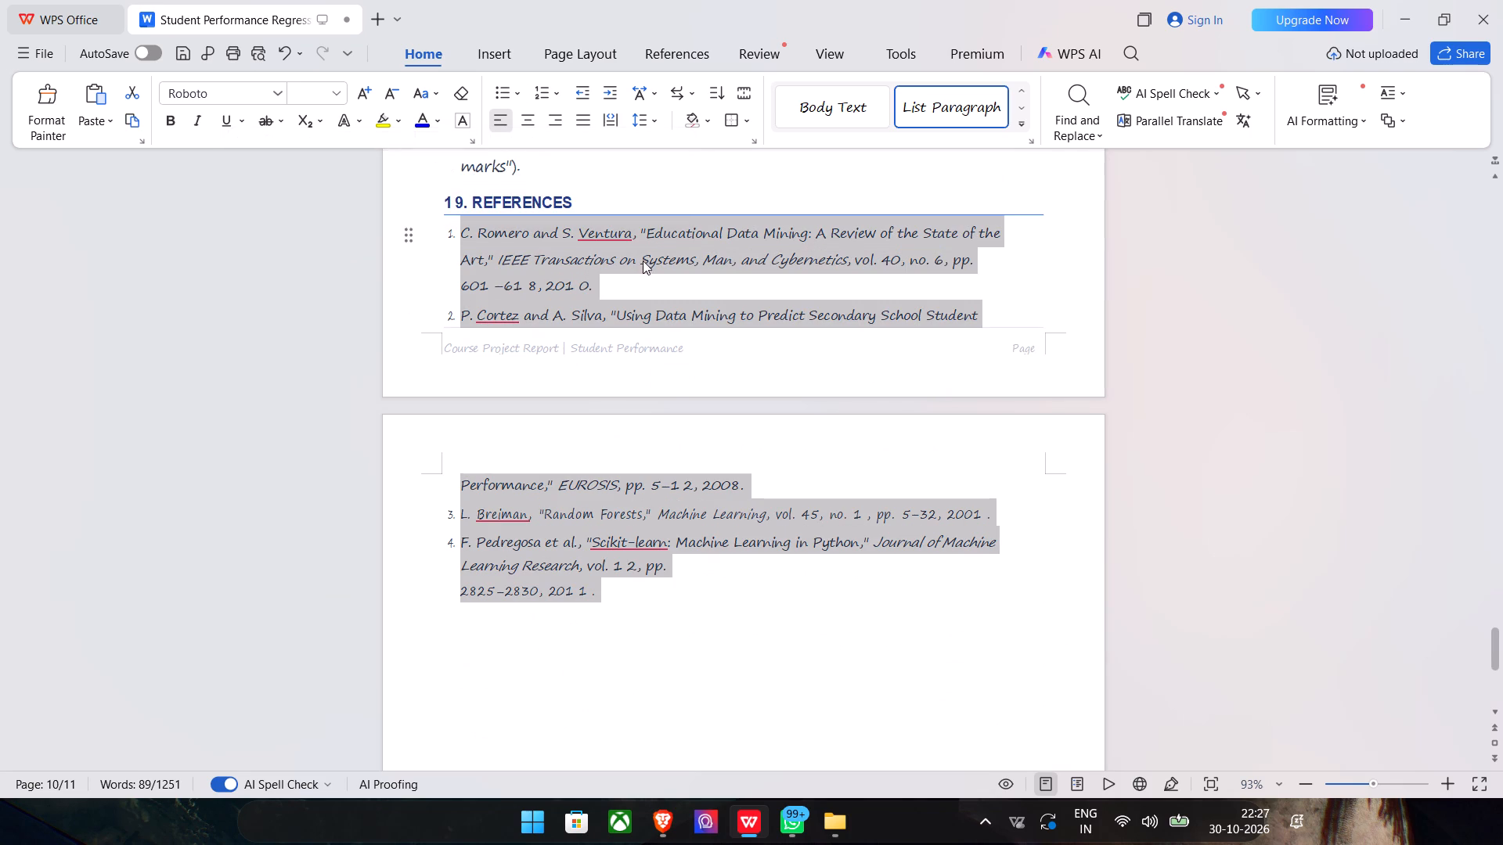
right_click(661, 232)
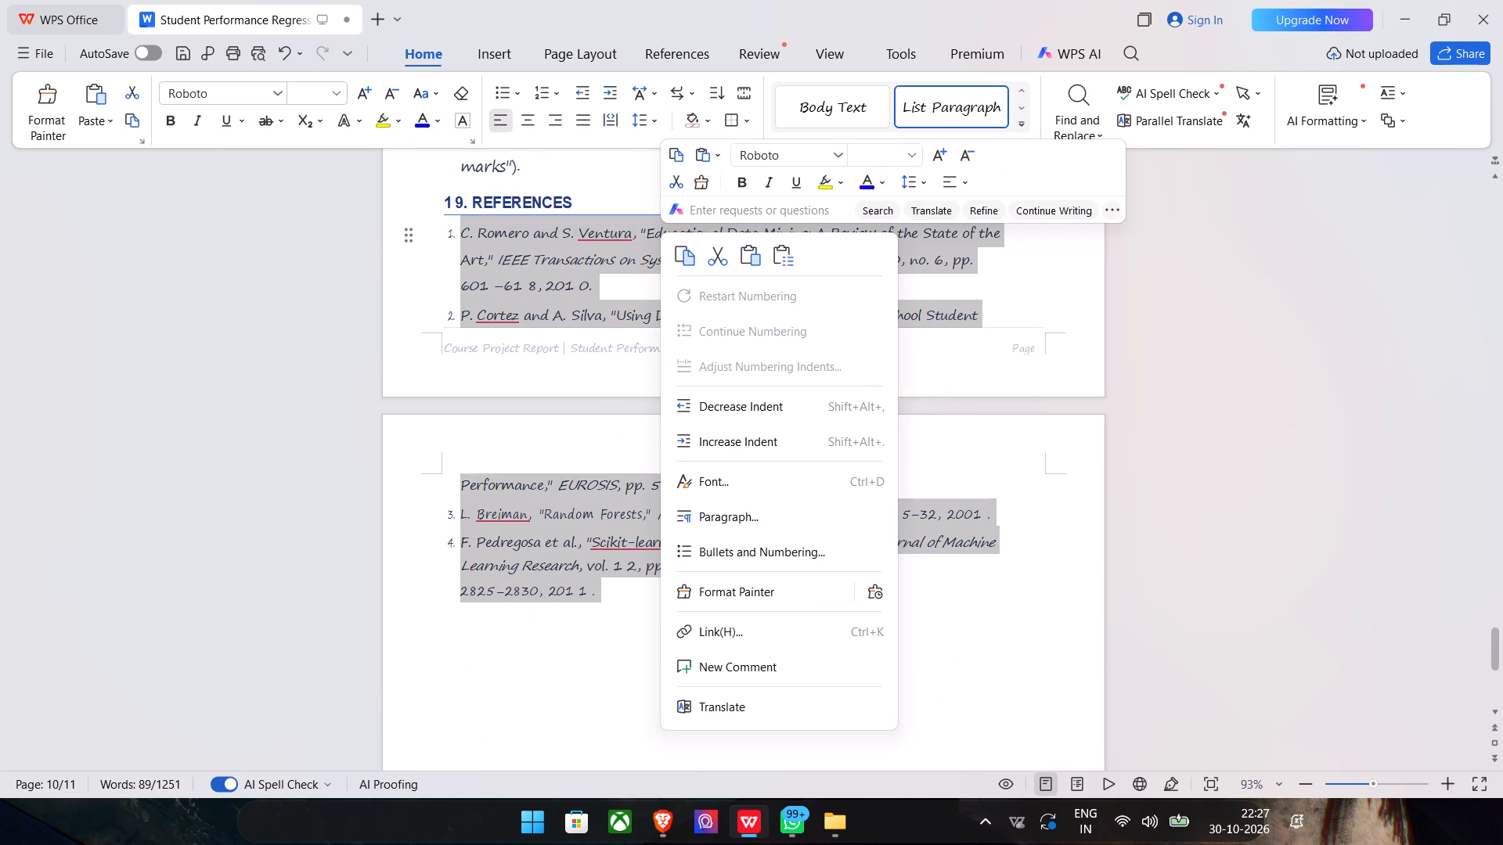
left_click(839, 156)
left_click(784, 480)
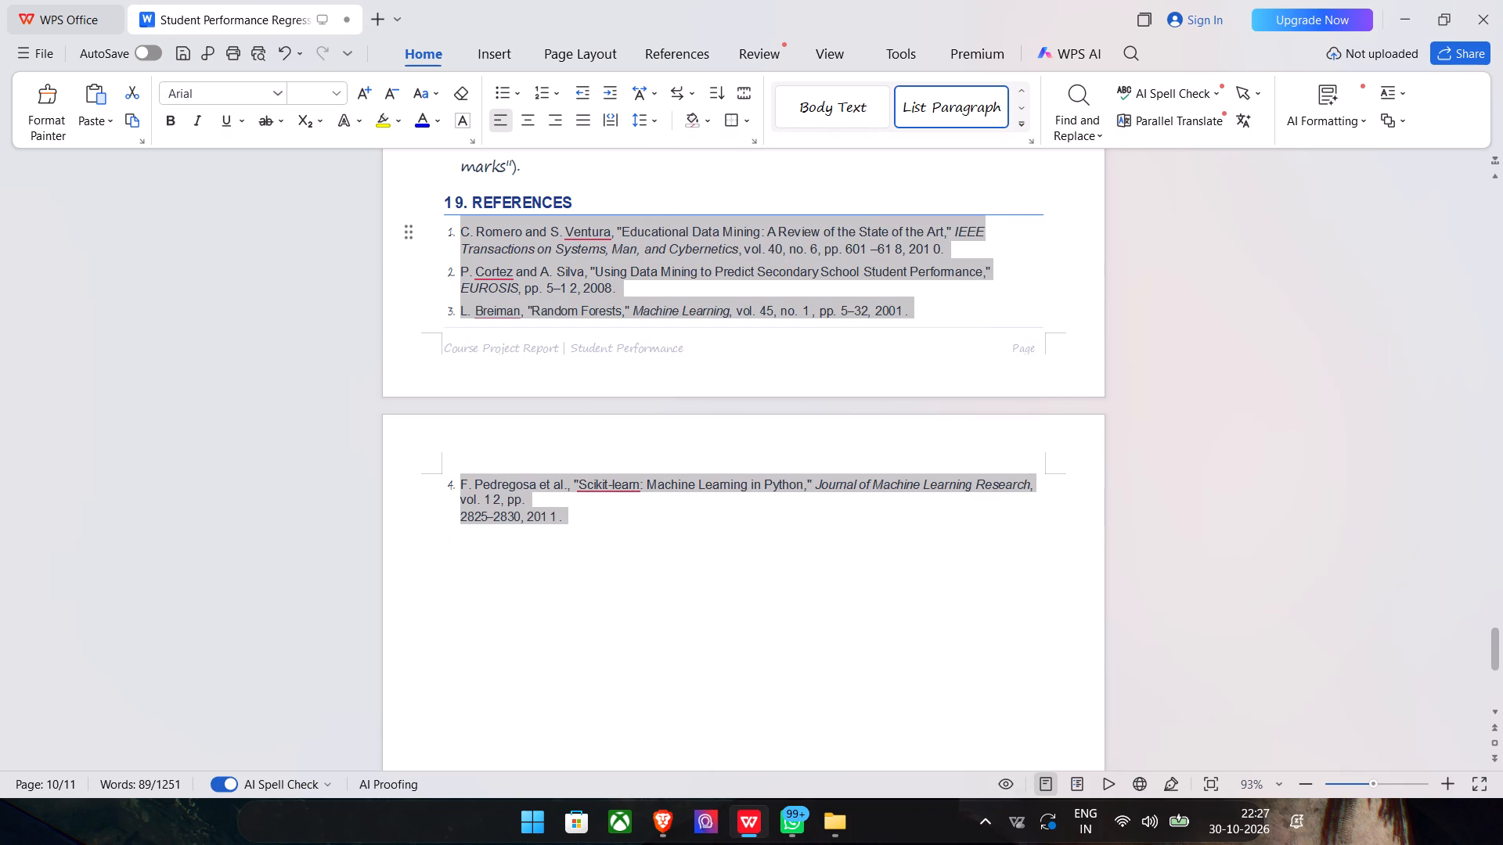
Increase the font size of all four section 19 References entries by one increment.
right_click(851, 253)
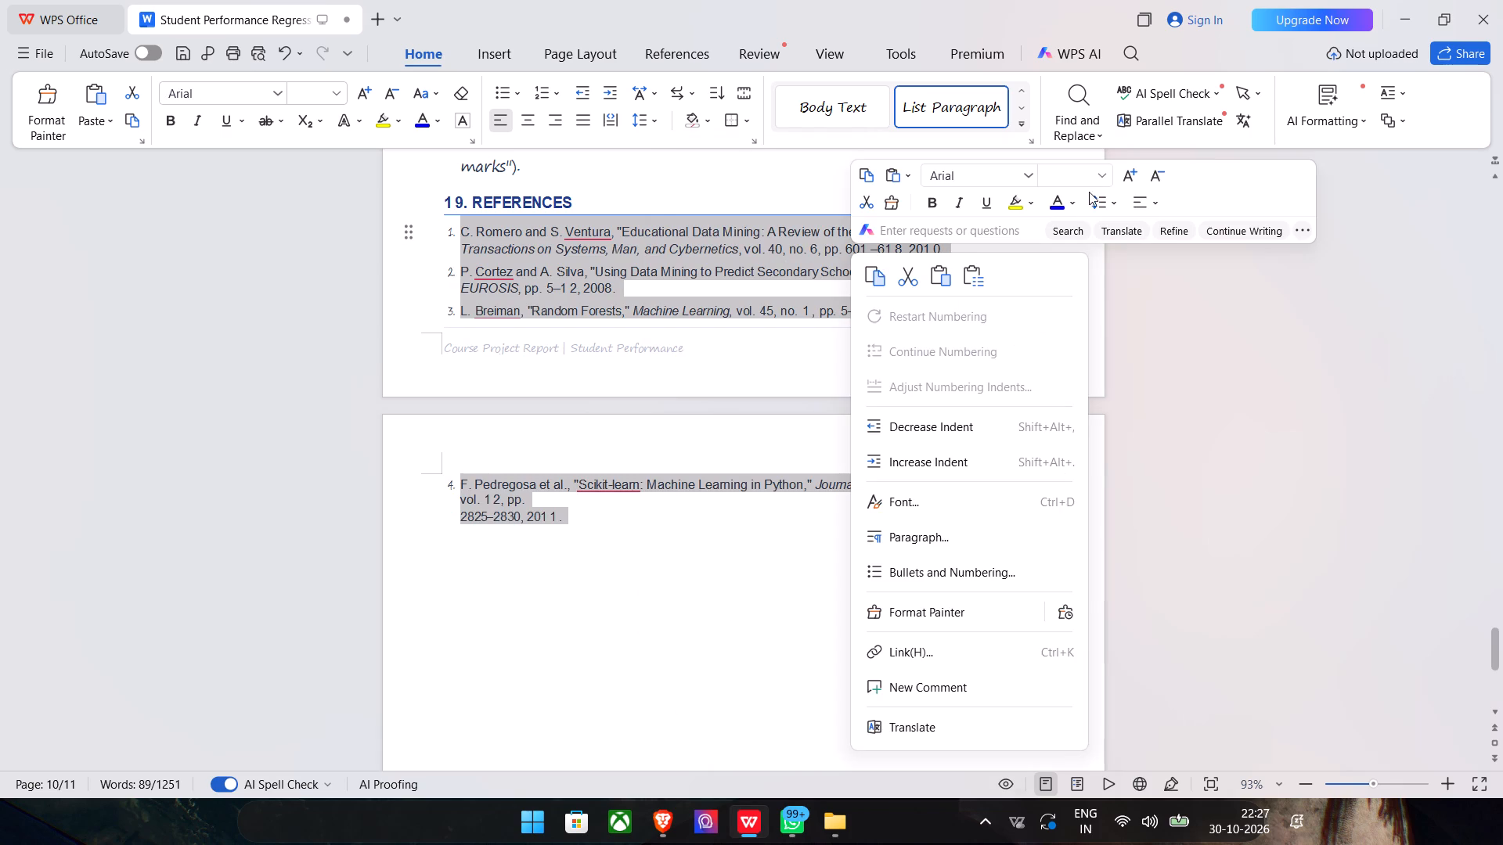
left_click(1121, 180)
left_click(866, 538)
scroll(770, 437, "up", 7)
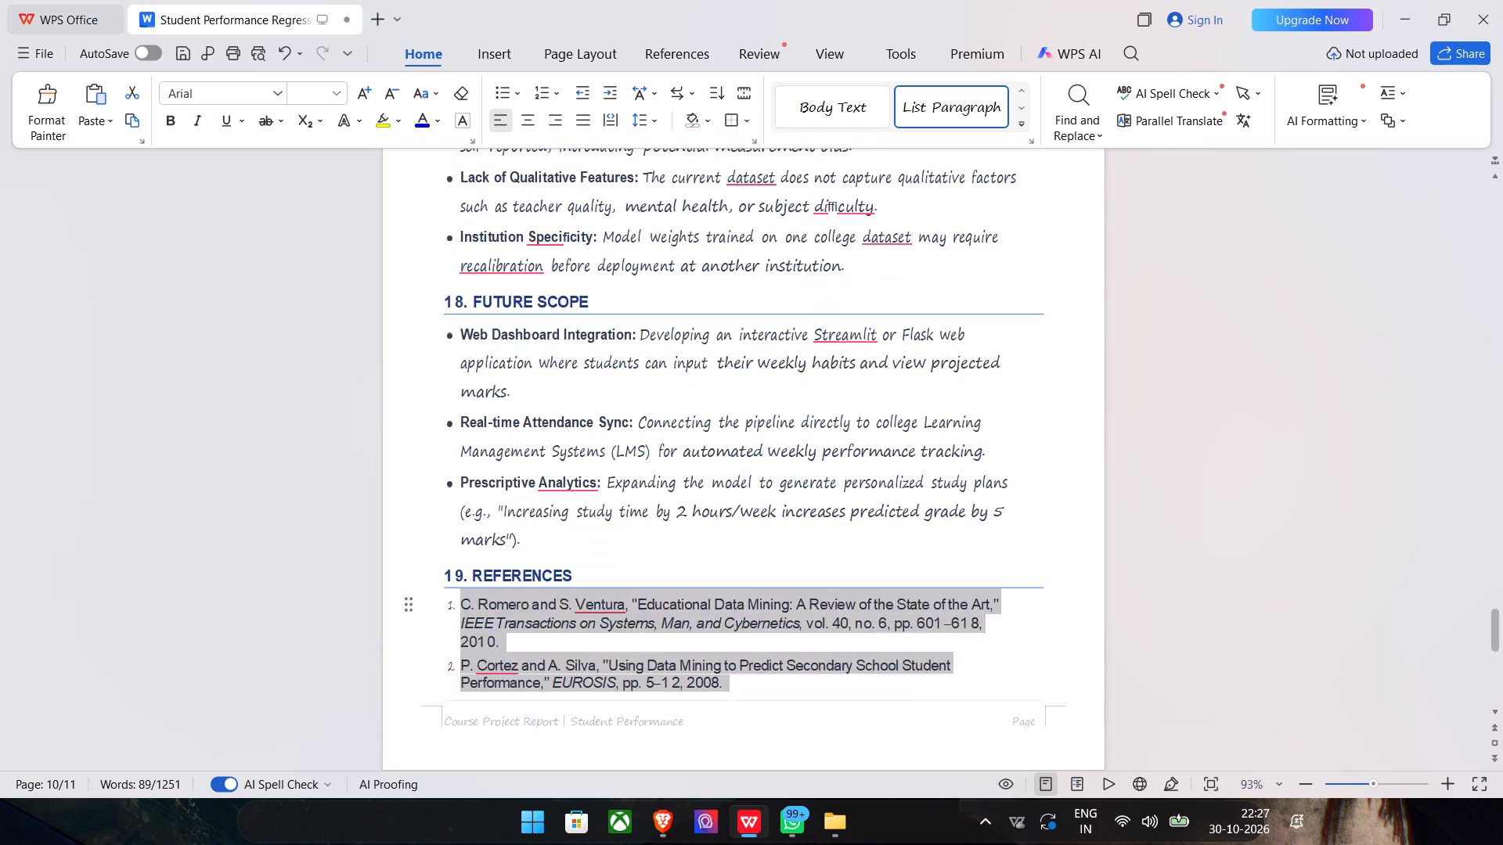
left_click(712, 465)
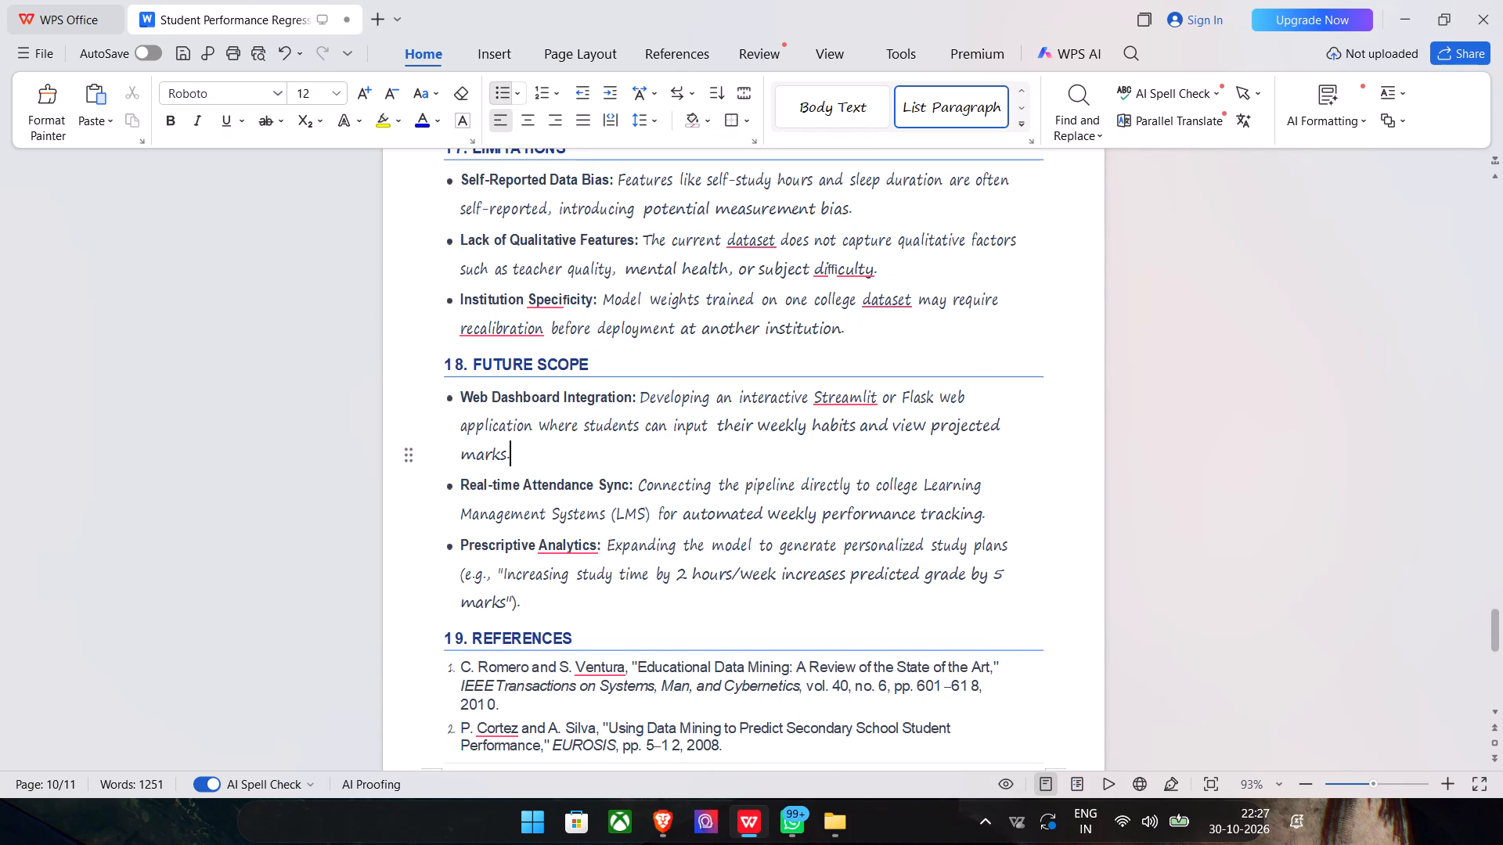
Save the report.
scroll(659, 402, "up", 14)
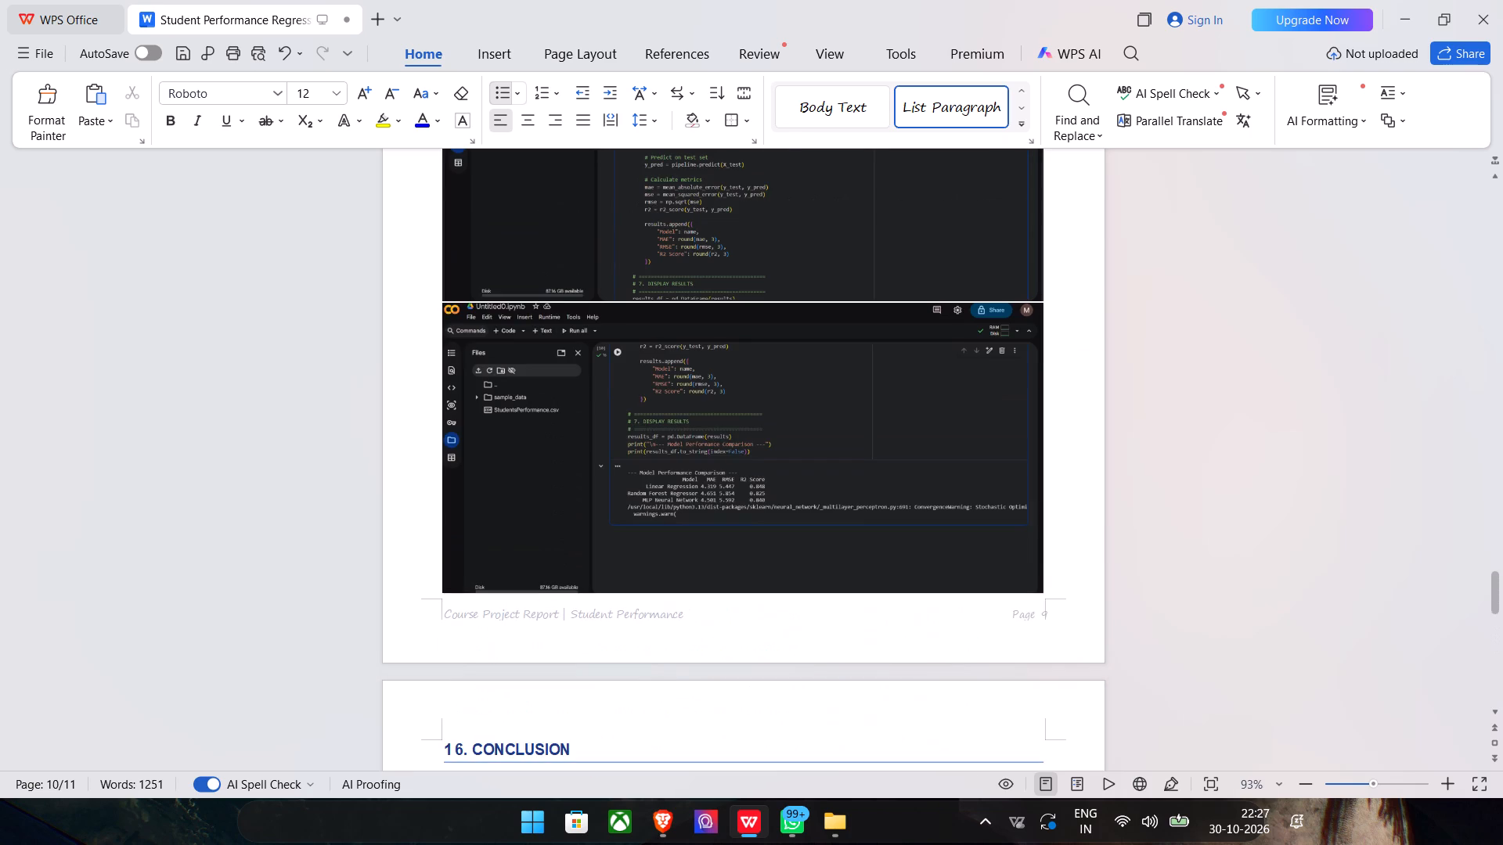
left_click(822, 721)
key("ctrl+s")
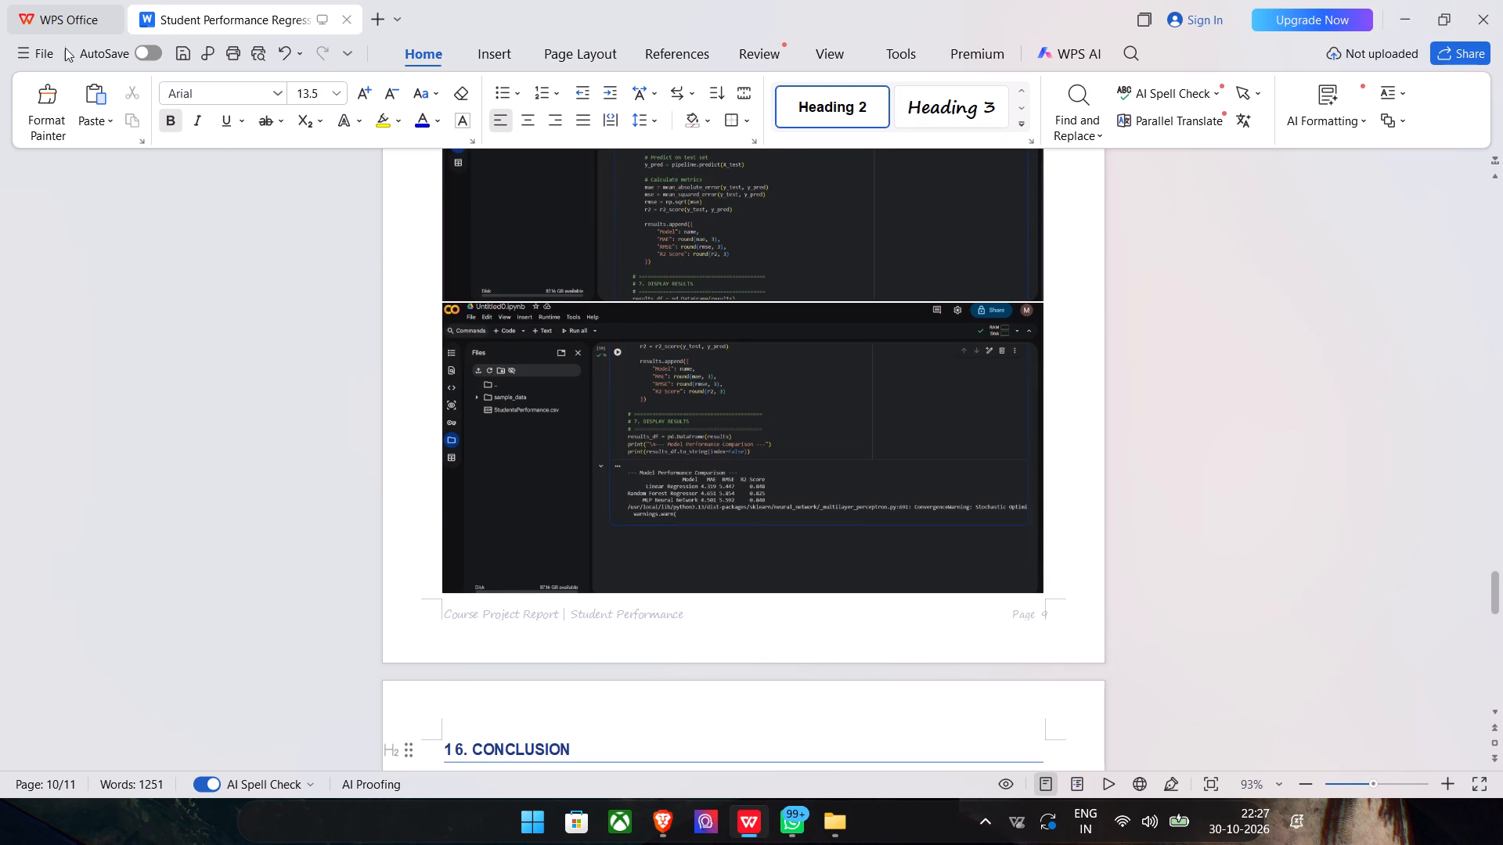
Open the file options for saving a copy of or exporting the report.
left_click(43, 48)
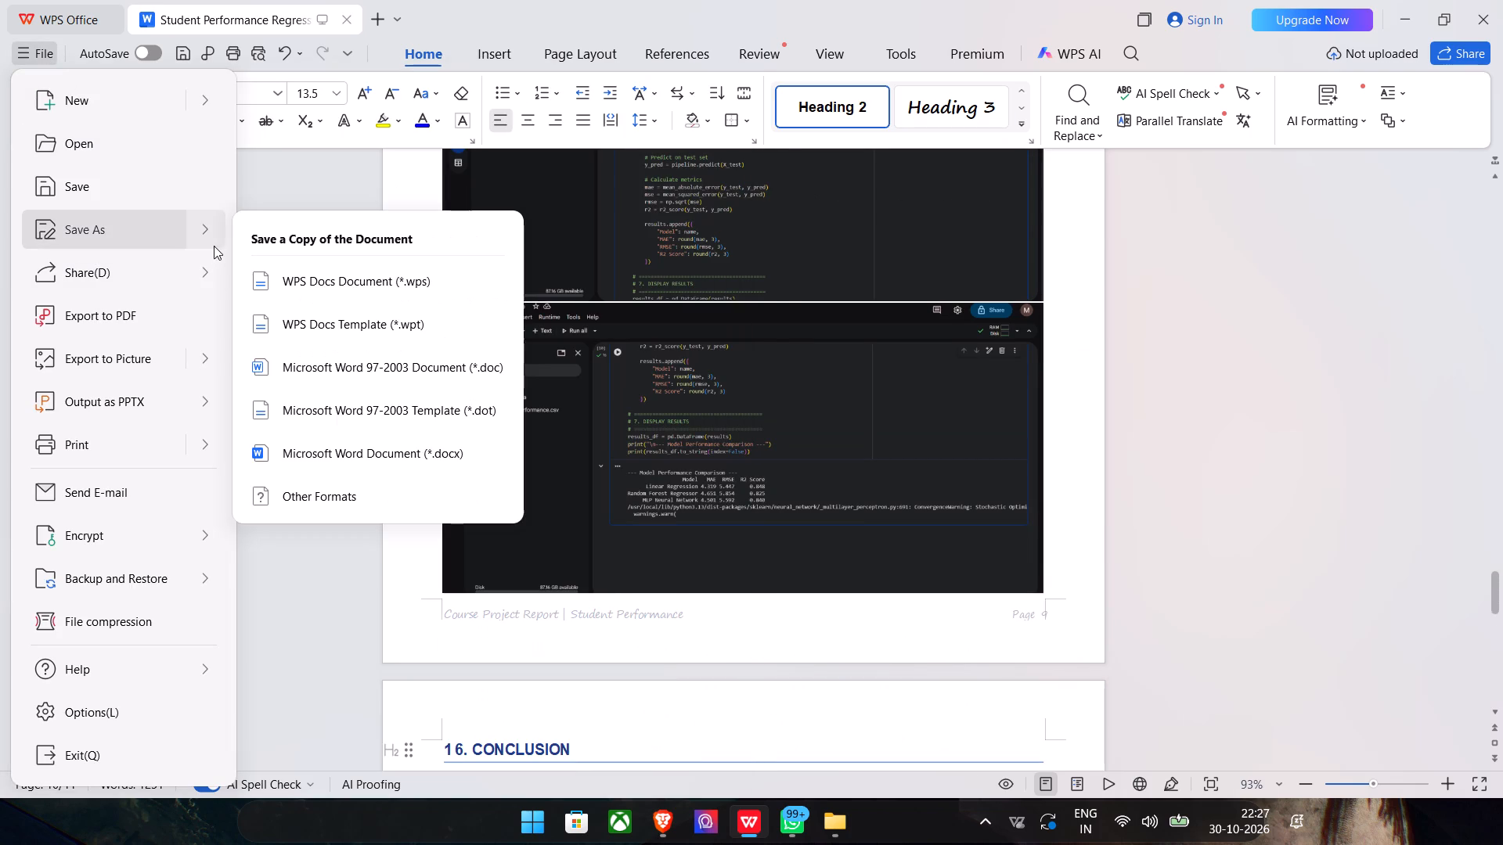
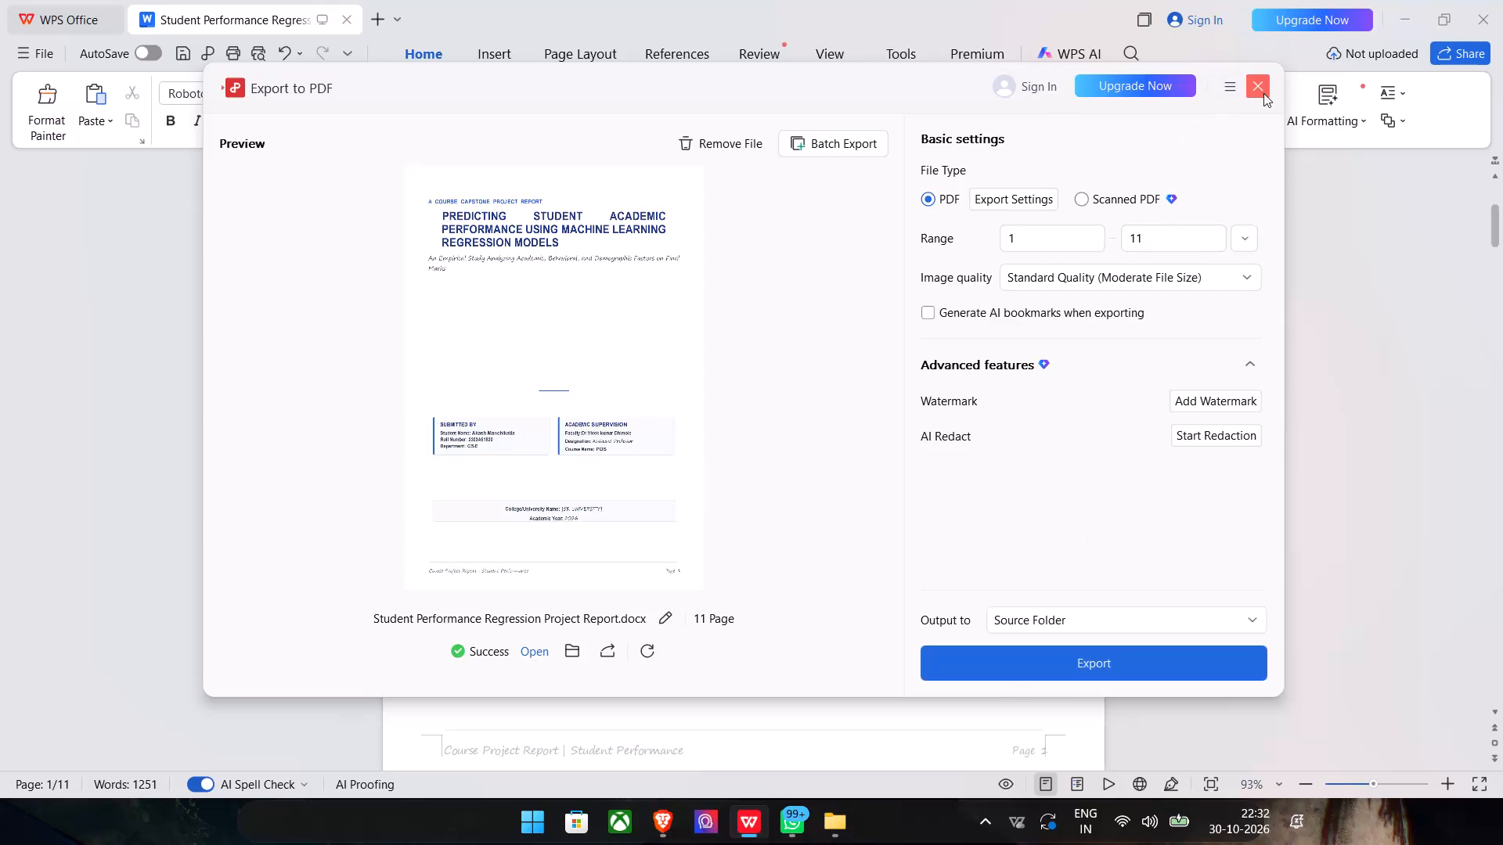
Close the Export to PDF window to return to the report document.
left_click(1261, 93)
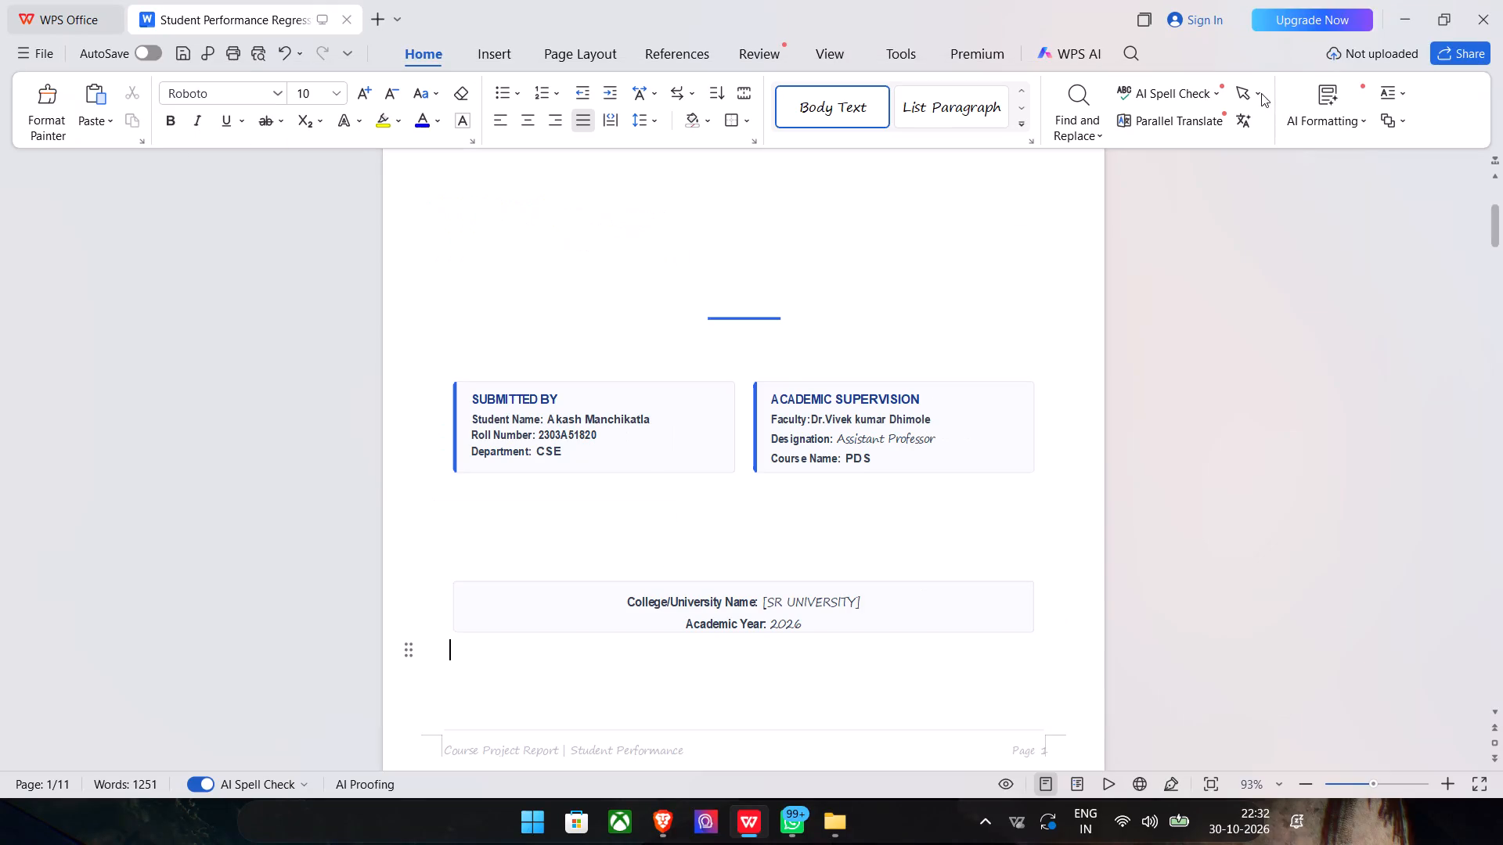
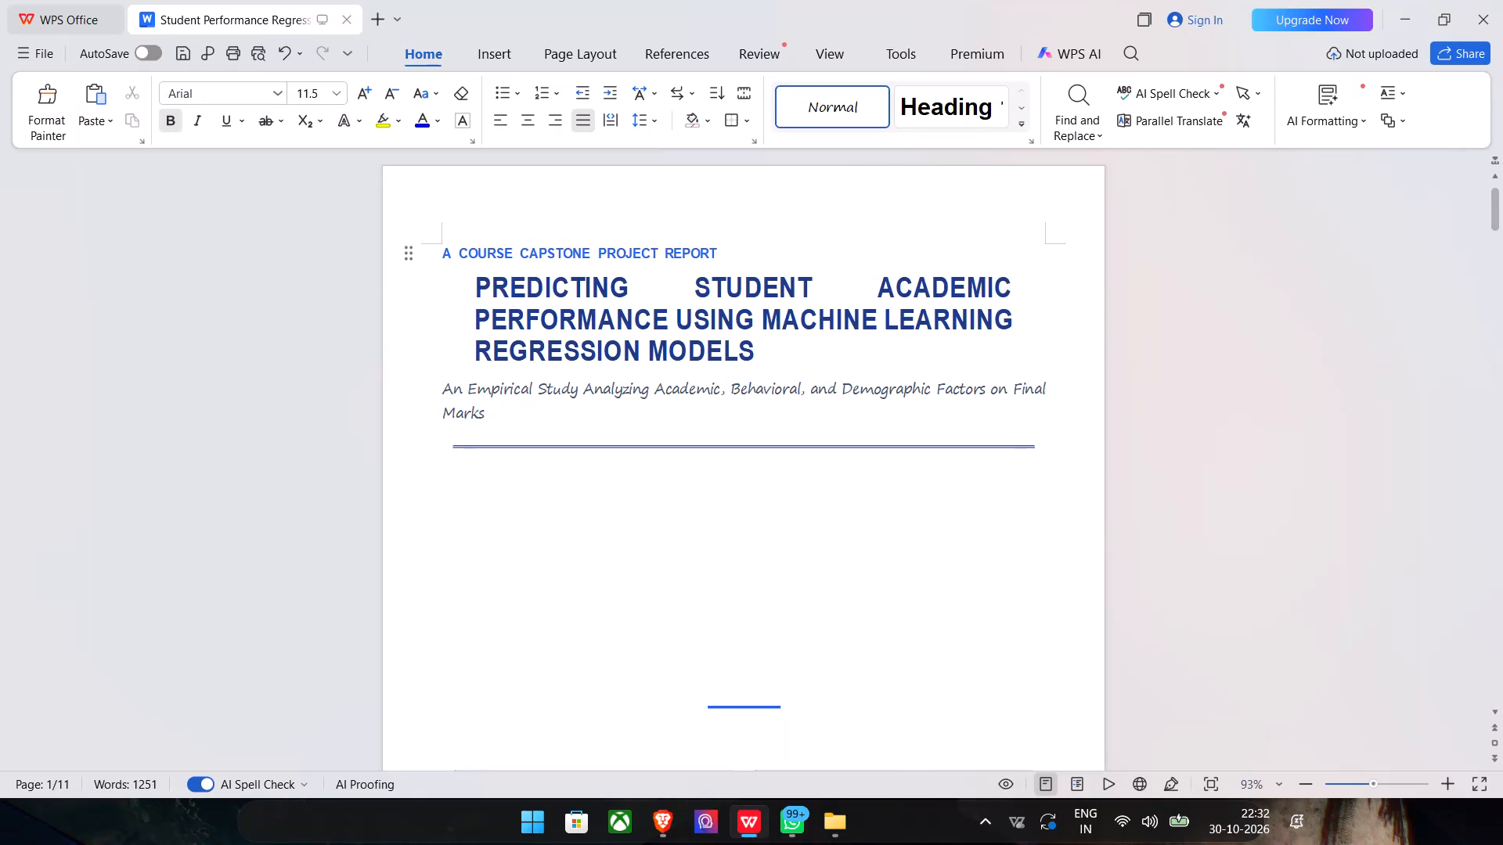
Delete the text "A COURSE CAPSTONE PROJECT REPORT" from the line above the cover page title.
key("BackSpace")
key("BackSpace")
key("BackSpace")
key("BackSpace")
key("BackSpace")
key("BackSpace")
key("BackSpace")
key("BackSpace")
key("BackSpace")
key("BackSpace")
key("BackSpace")
key("BackSpace")
key("BackSpace")
key("BackSpace")
key("BackSpace")
key("BackSpace")
key("BackSpace")
key("BackSpace")
key("BackSpace")
key("BackSpace")
key("BackSpace")
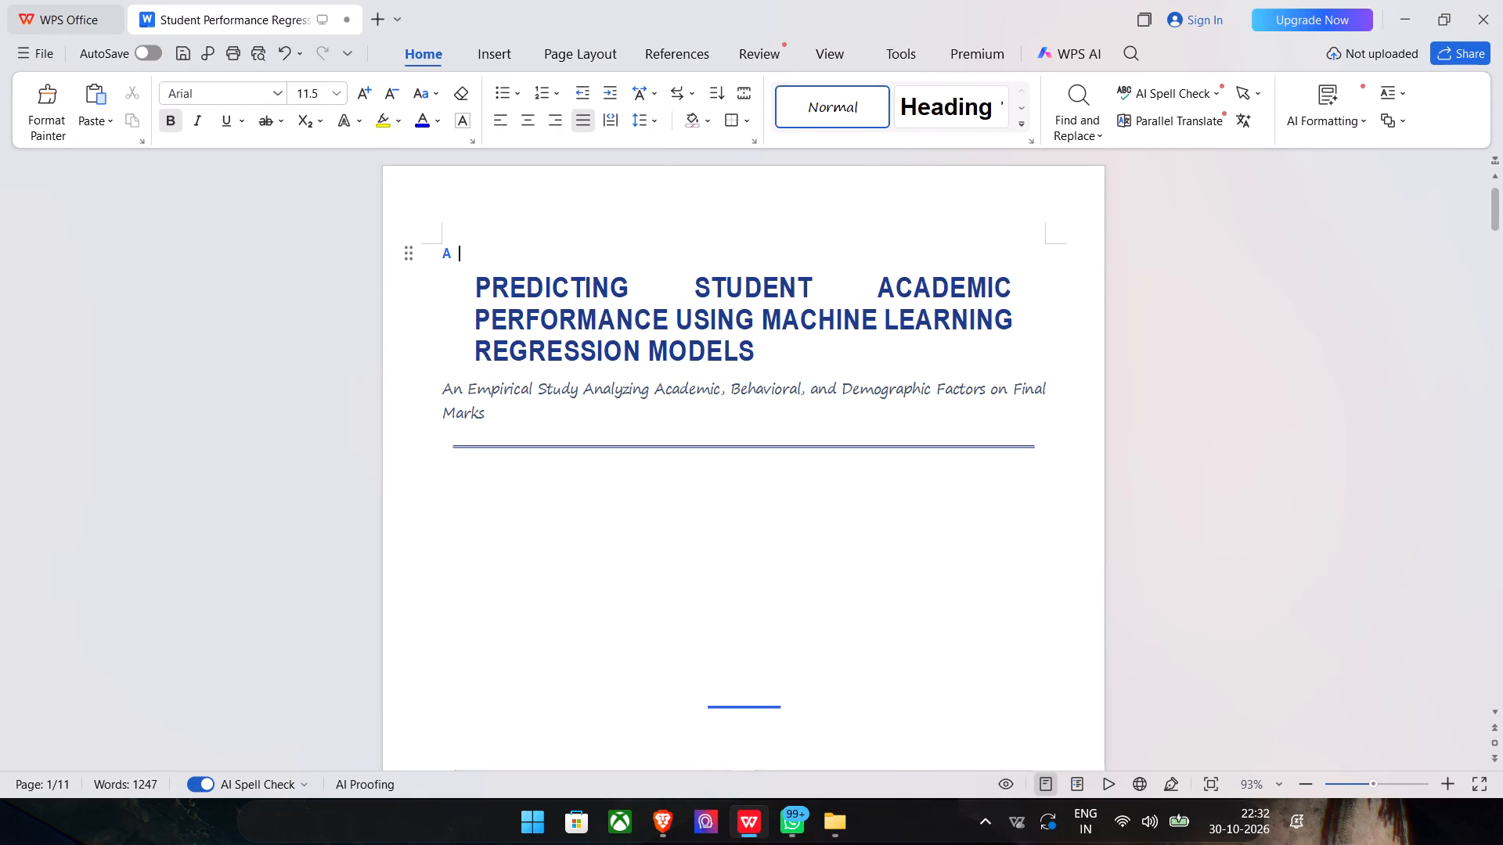
key("BackSpace")
key("BackSpace")
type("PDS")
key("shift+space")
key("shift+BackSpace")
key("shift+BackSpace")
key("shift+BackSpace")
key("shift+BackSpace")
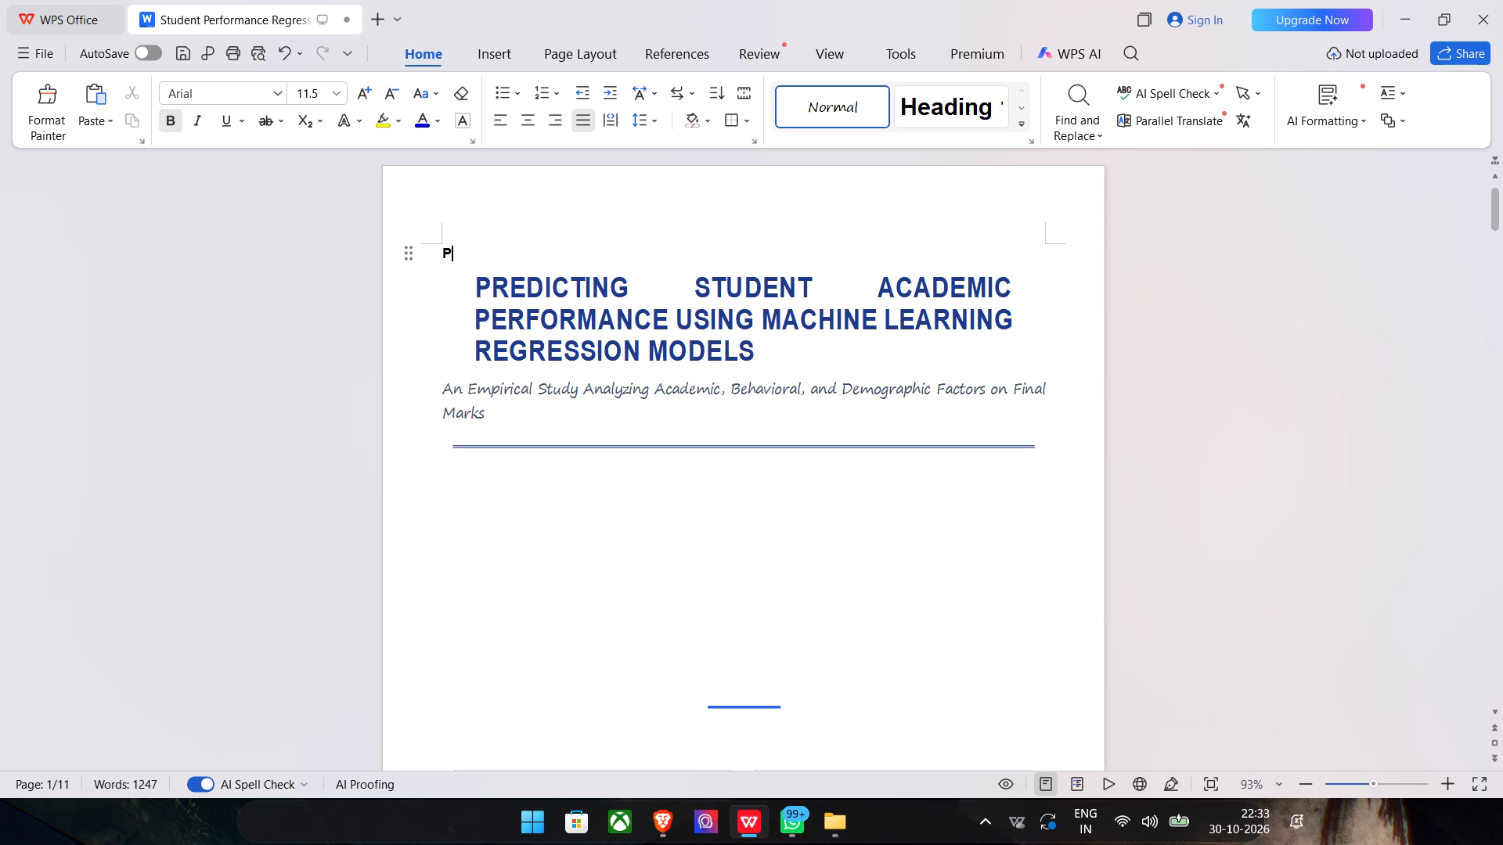
Enter "PDS PROJECT" on the empty line above the cover page title.
scroll(699, 264, "down", 5)
scroll(811, 480, "up", 3)
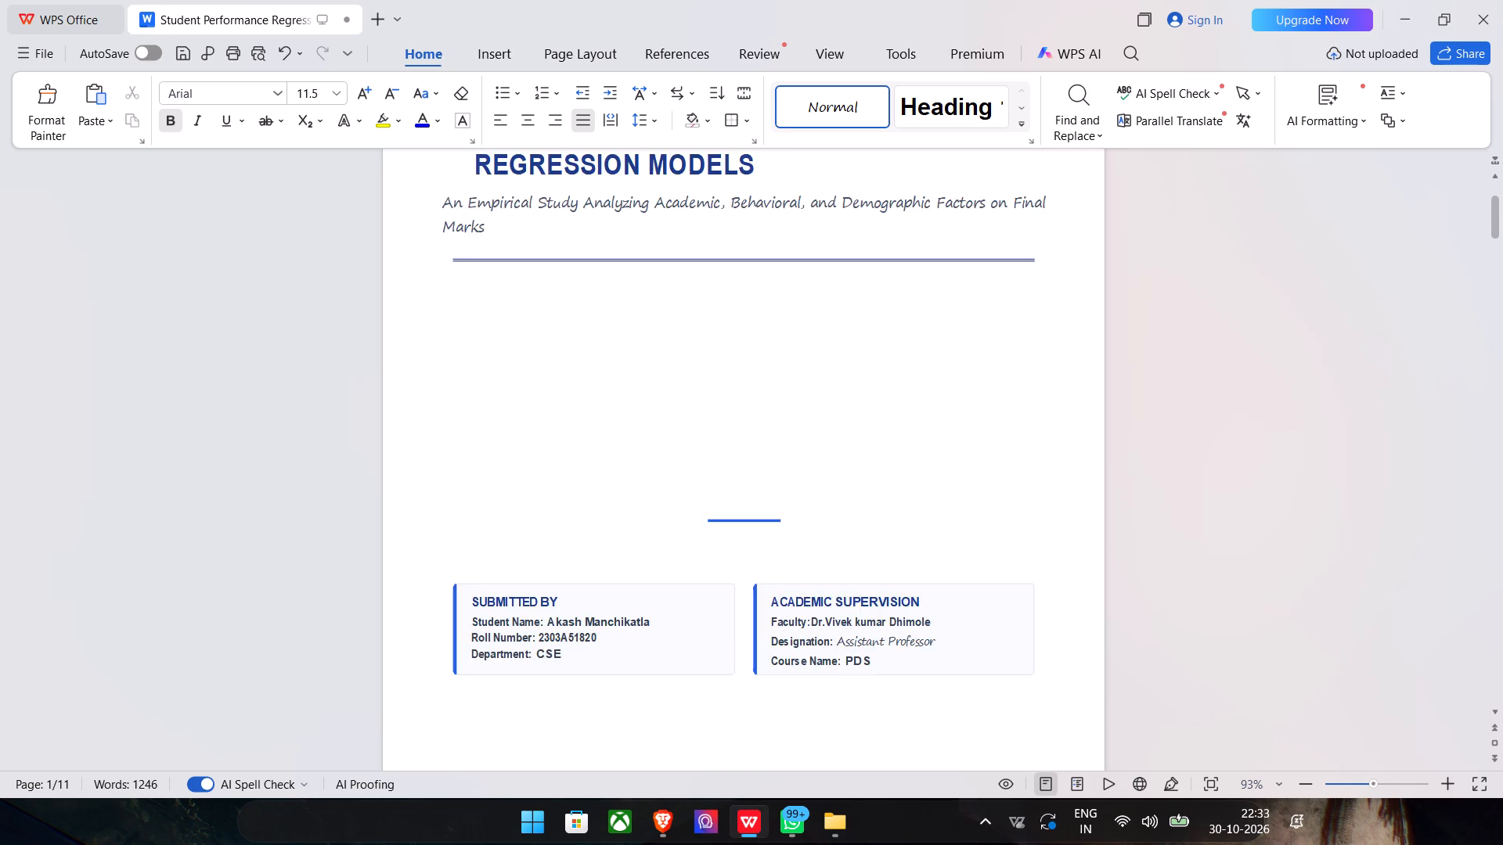
scroll(811, 480, "up", 2)
scroll(574, 356, "down", 5)
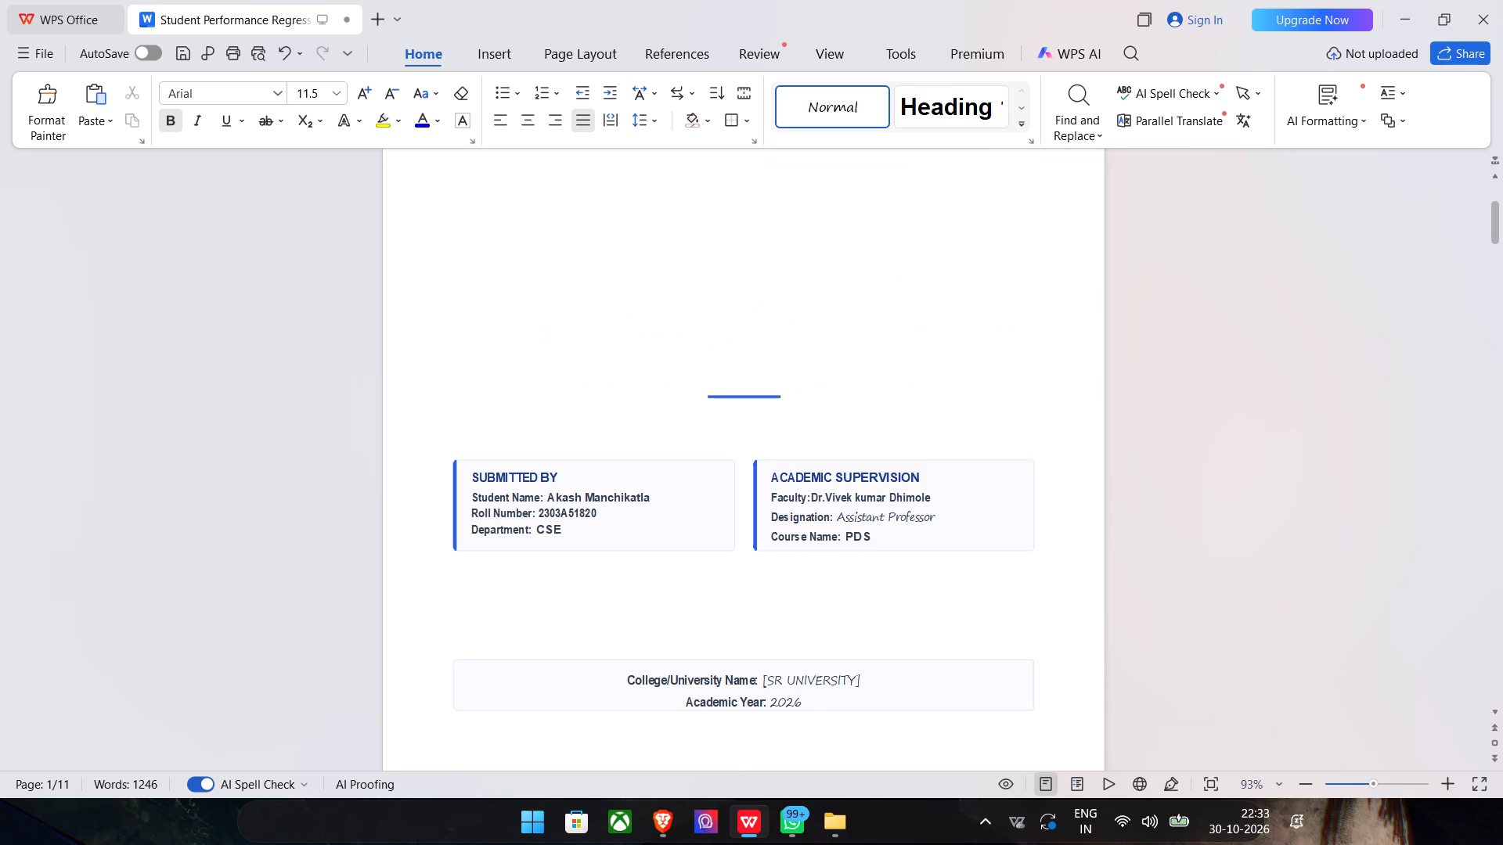
scroll(597, 379, "up", 6)
left_click(518, 244)
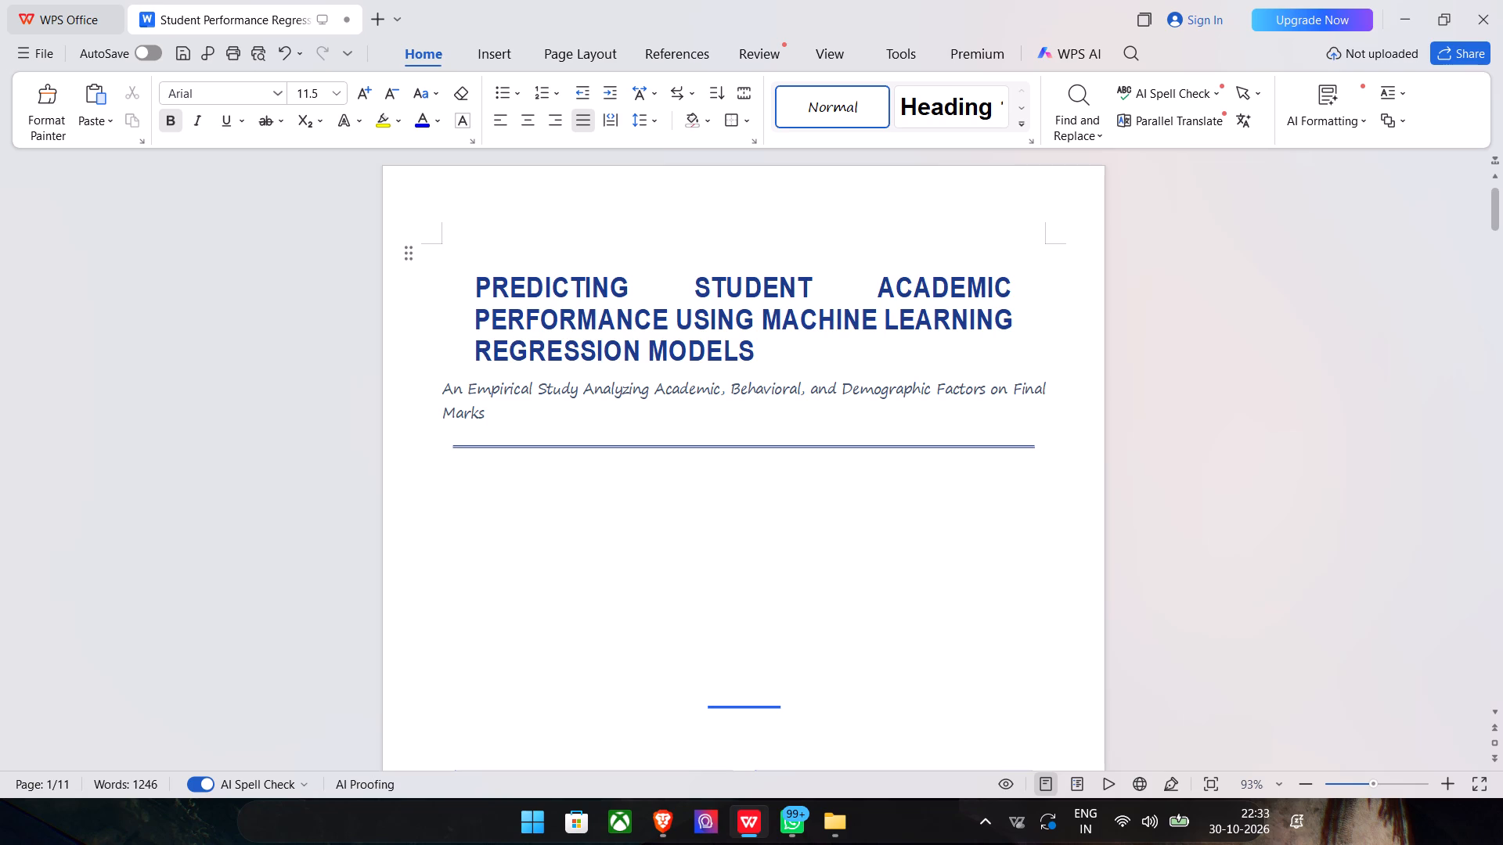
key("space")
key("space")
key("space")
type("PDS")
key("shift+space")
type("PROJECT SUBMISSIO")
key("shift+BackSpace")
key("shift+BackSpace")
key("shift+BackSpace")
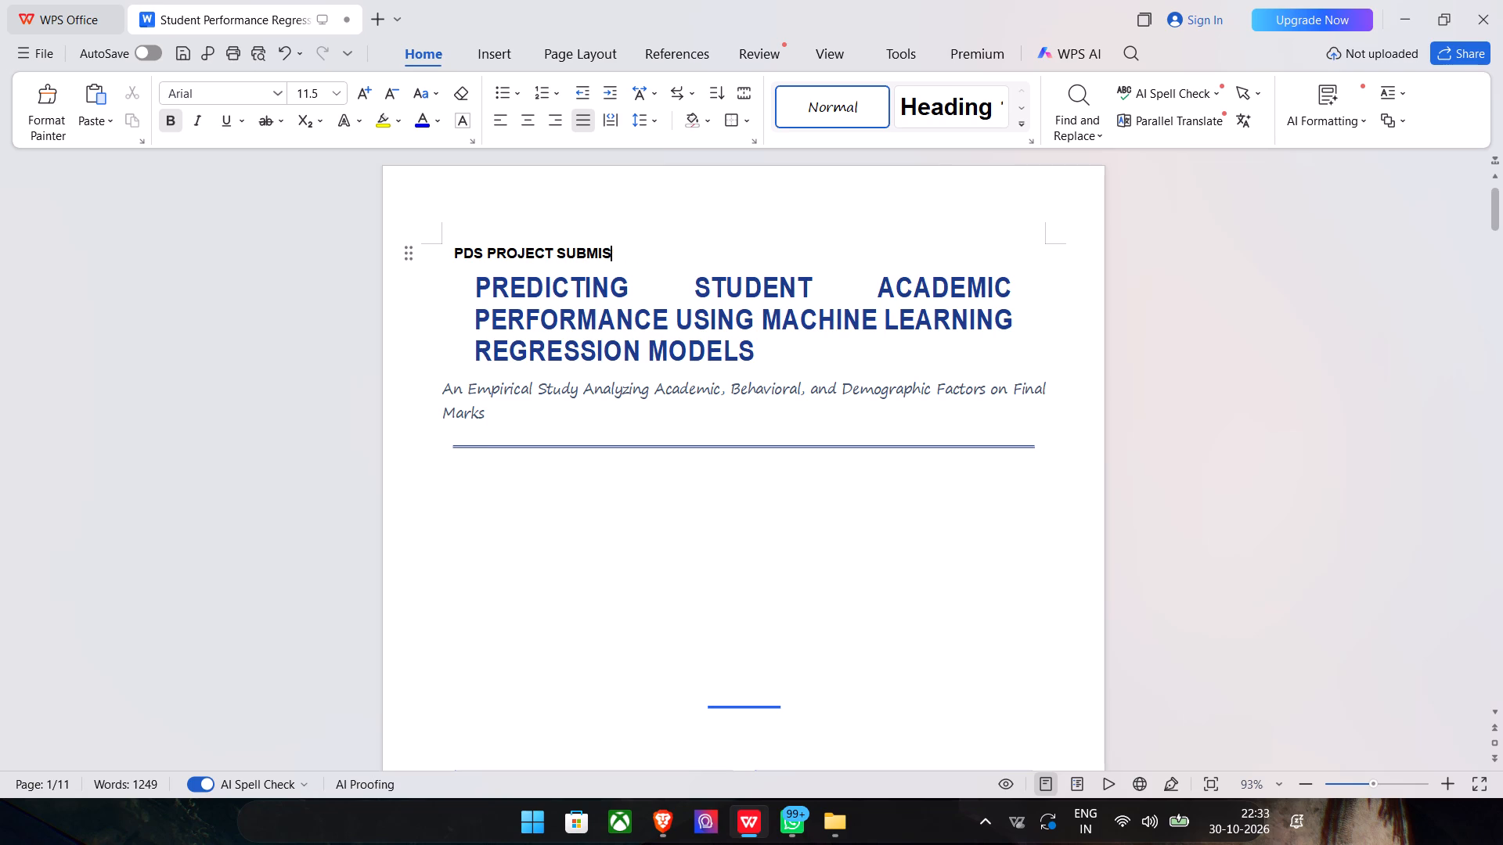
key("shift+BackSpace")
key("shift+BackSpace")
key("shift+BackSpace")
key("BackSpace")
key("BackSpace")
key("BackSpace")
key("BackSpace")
Format the "PDS PROJECT" line with blue font colour and font size 16.
left_click_drag(566, 250, 450, 250)
left_click(427, 200)
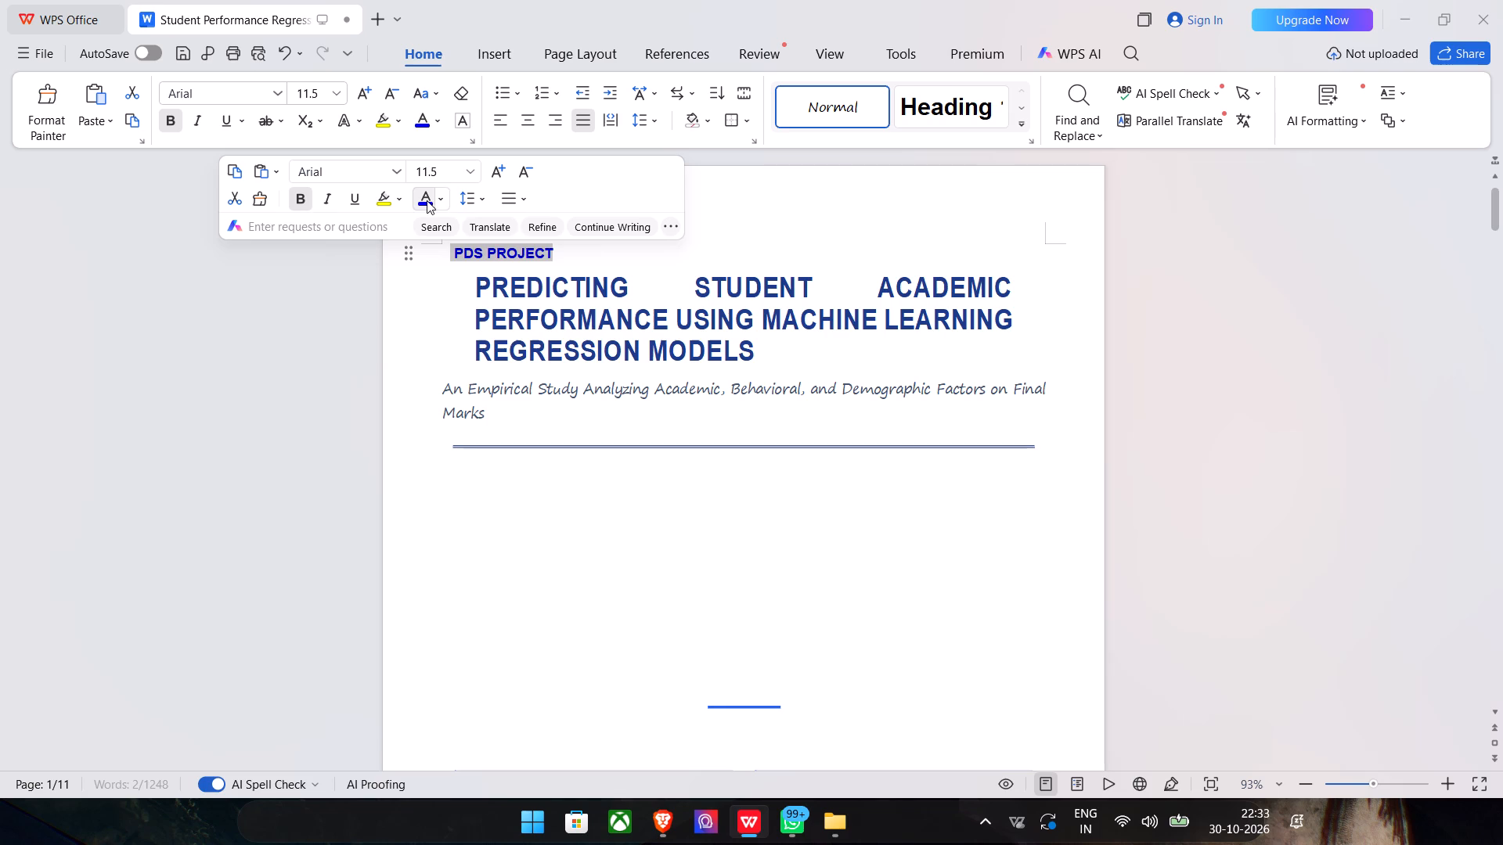
left_click(490, 167)
double_click(500, 167)
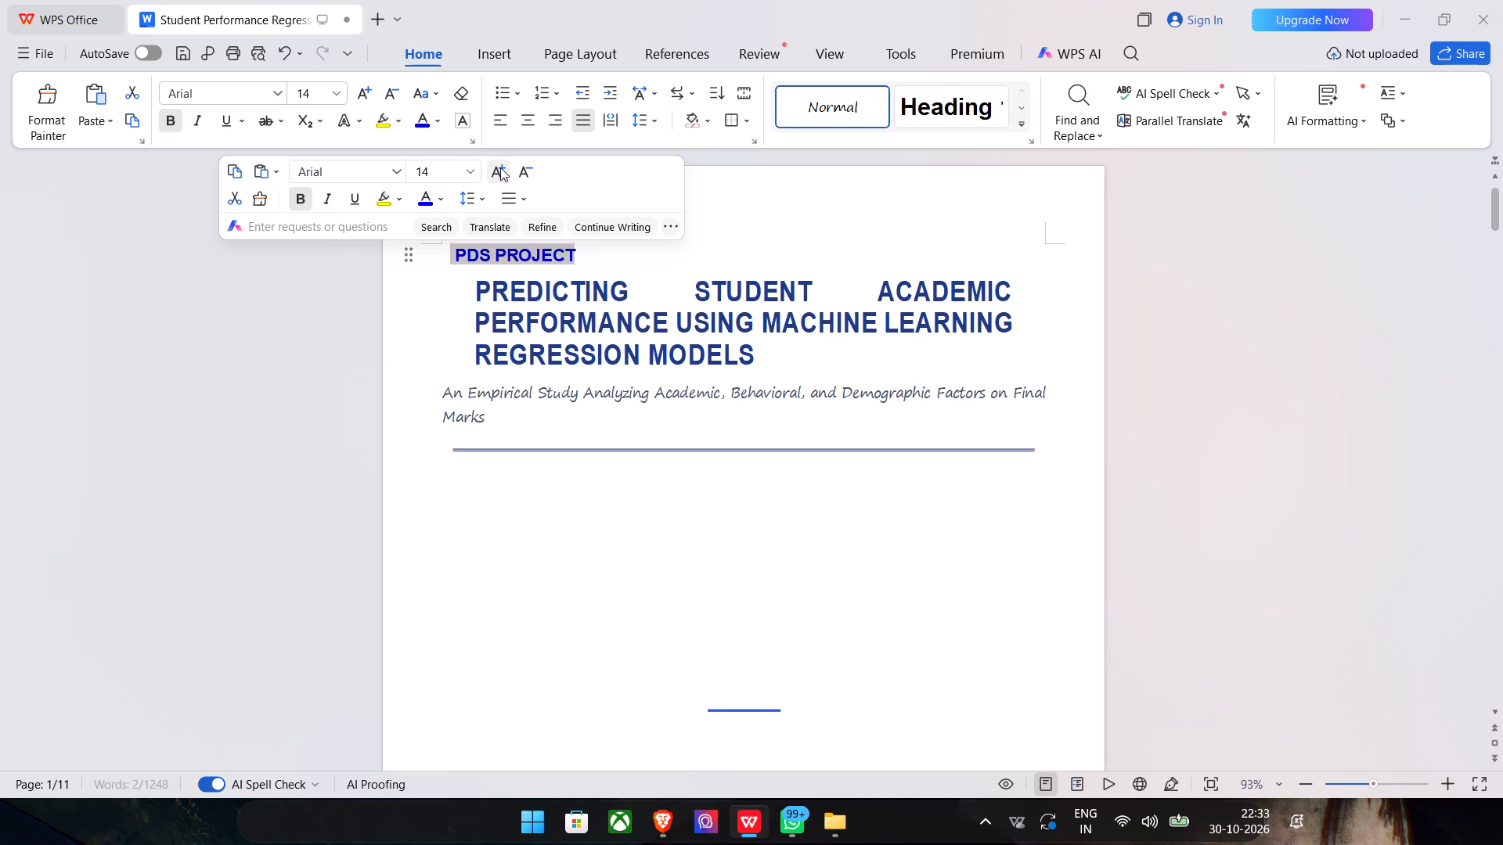
Pad the start of the "PDS PROJECT" line with spaces so it sits roughly centred above the title.
left_click(454, 253)
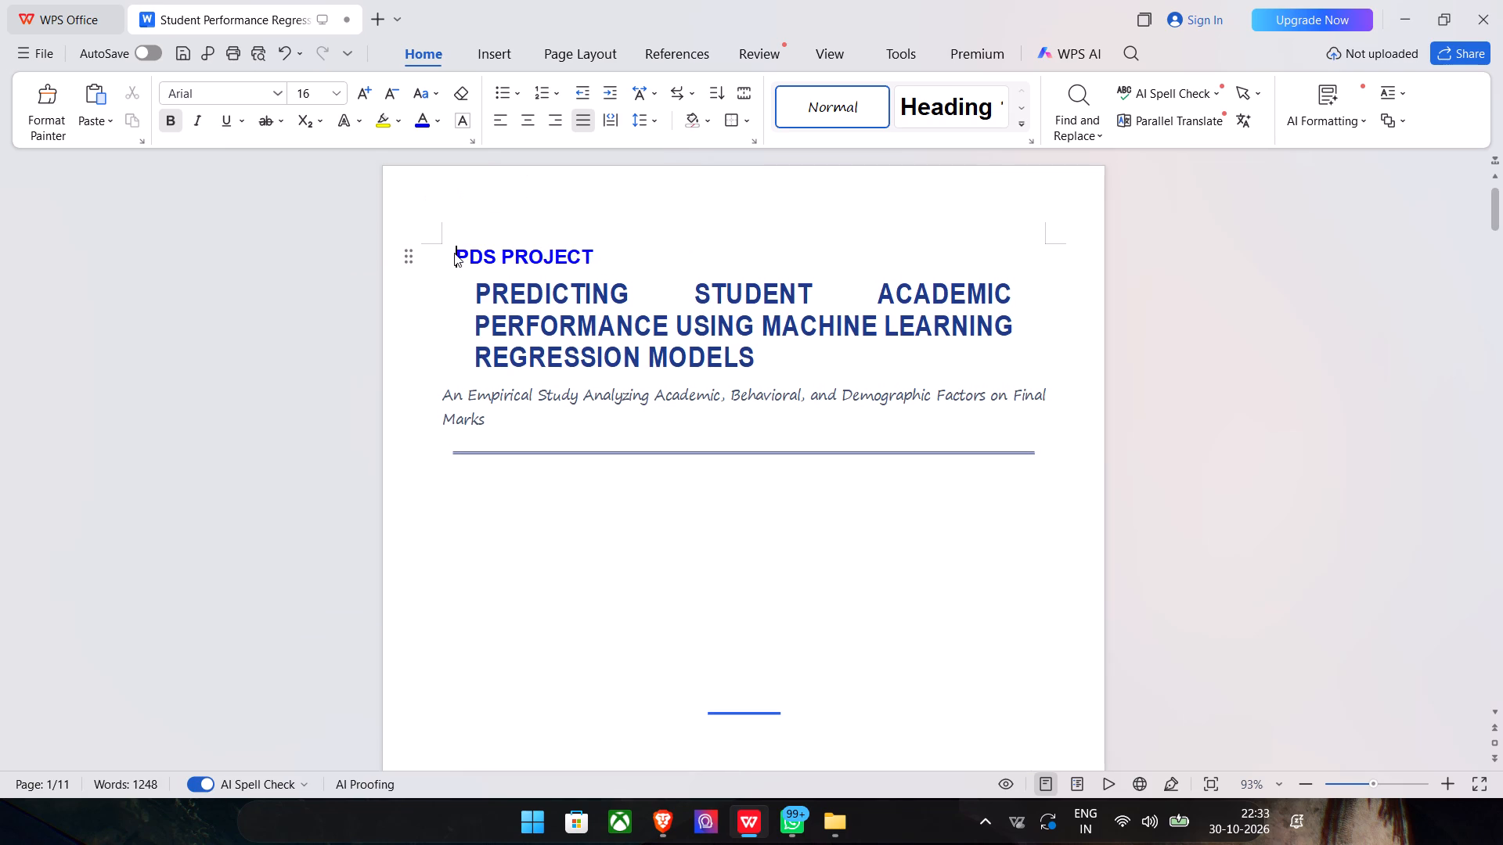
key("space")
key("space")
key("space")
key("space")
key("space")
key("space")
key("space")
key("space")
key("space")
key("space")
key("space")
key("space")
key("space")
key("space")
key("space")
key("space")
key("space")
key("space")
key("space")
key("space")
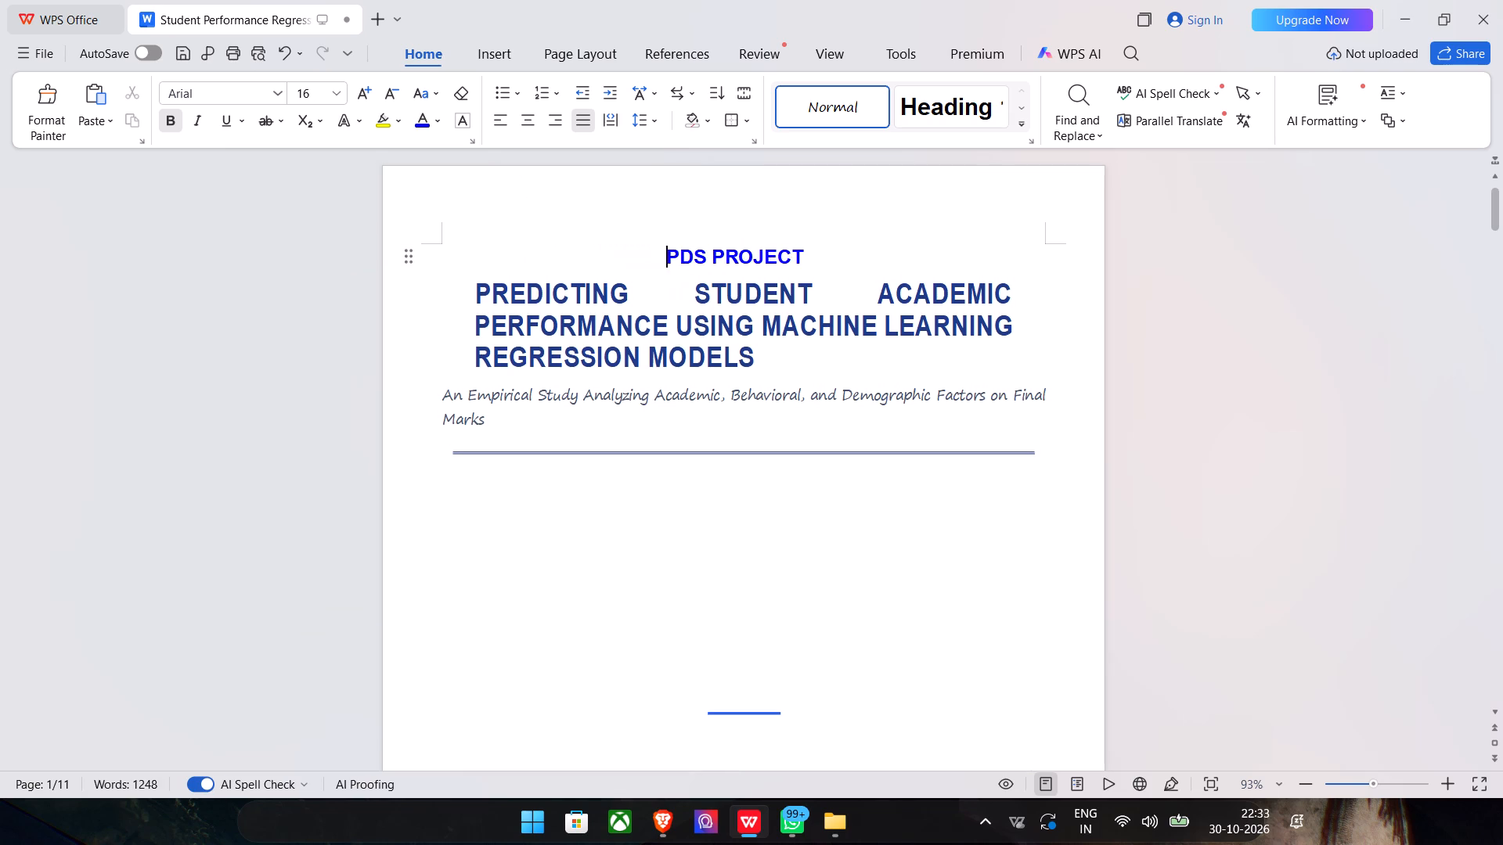
Save the report document.
key("ctrl+s")
Export all 11 pages of the report to PDF in the source folder, replacing the existing PDF file.
left_click(10, 47)
left_click(17, 47)
left_click(100, 311)
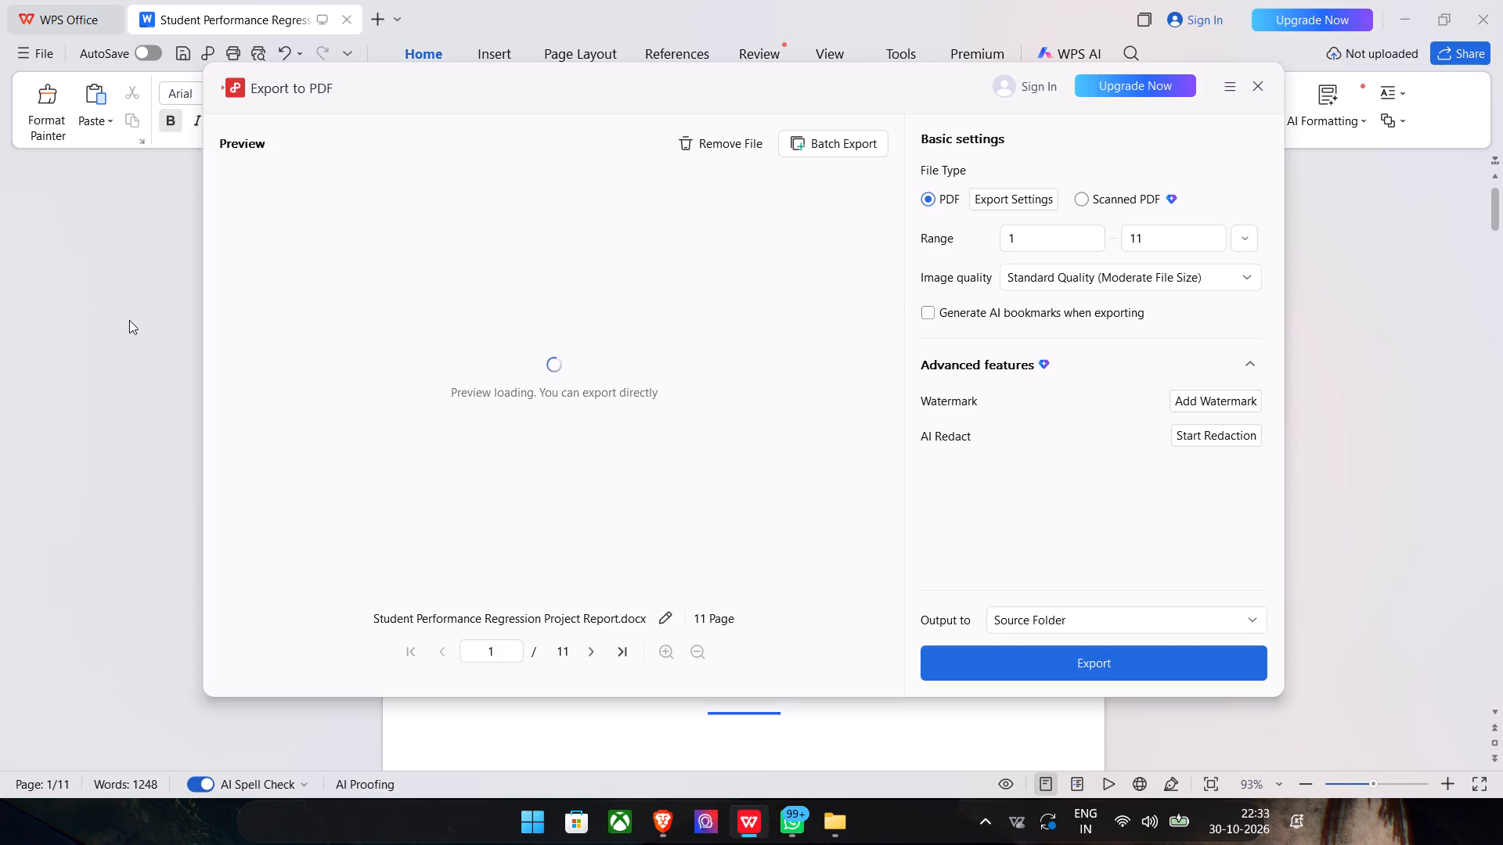
left_click(1017, 659)
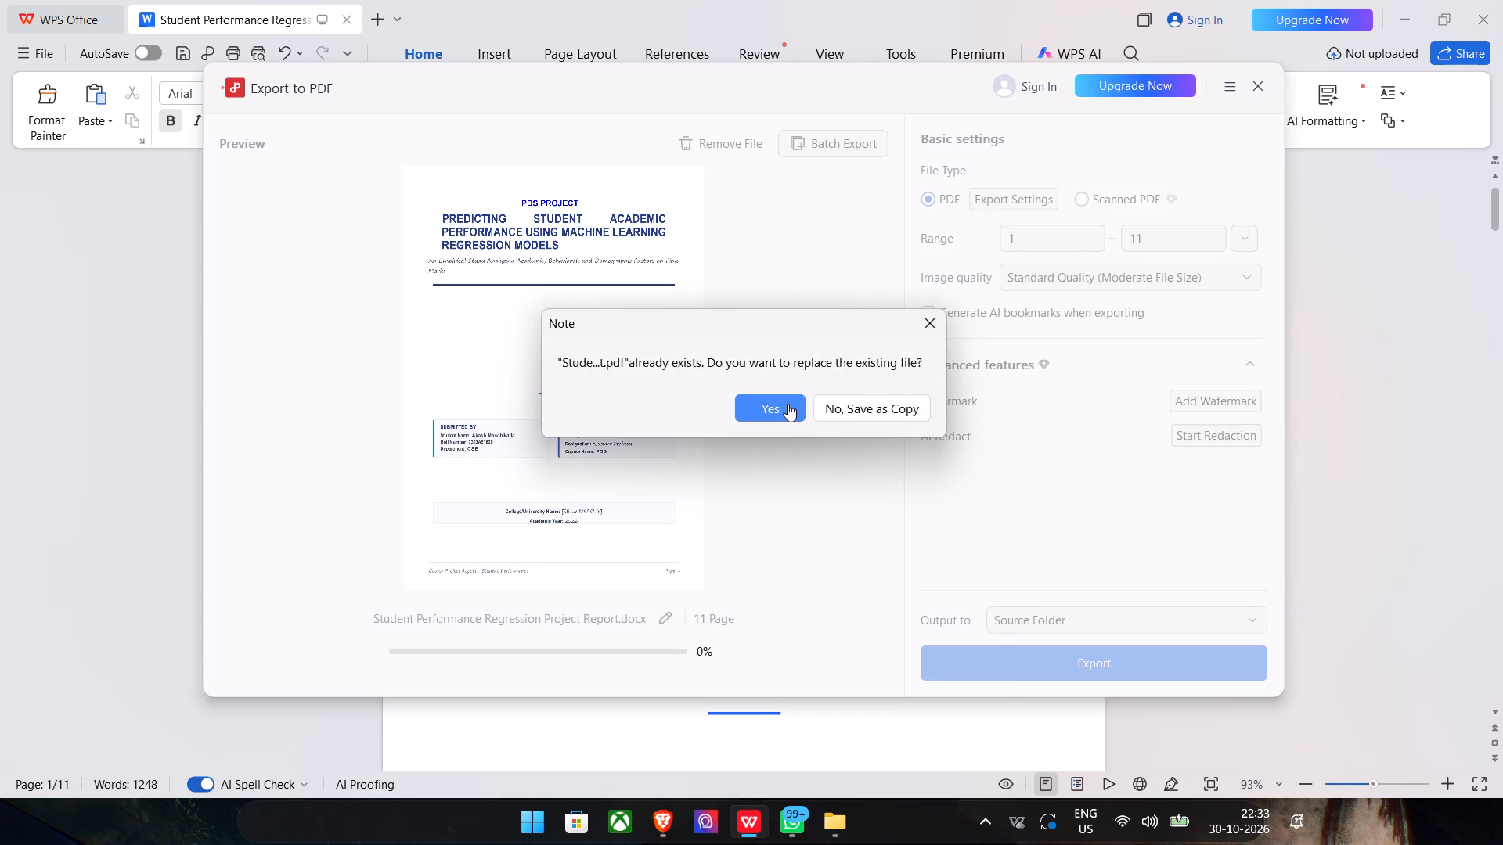
left_click(788, 404)
Show the exported PDF in its folder, open it for a check, and put both windows away.
left_click(866, 401)
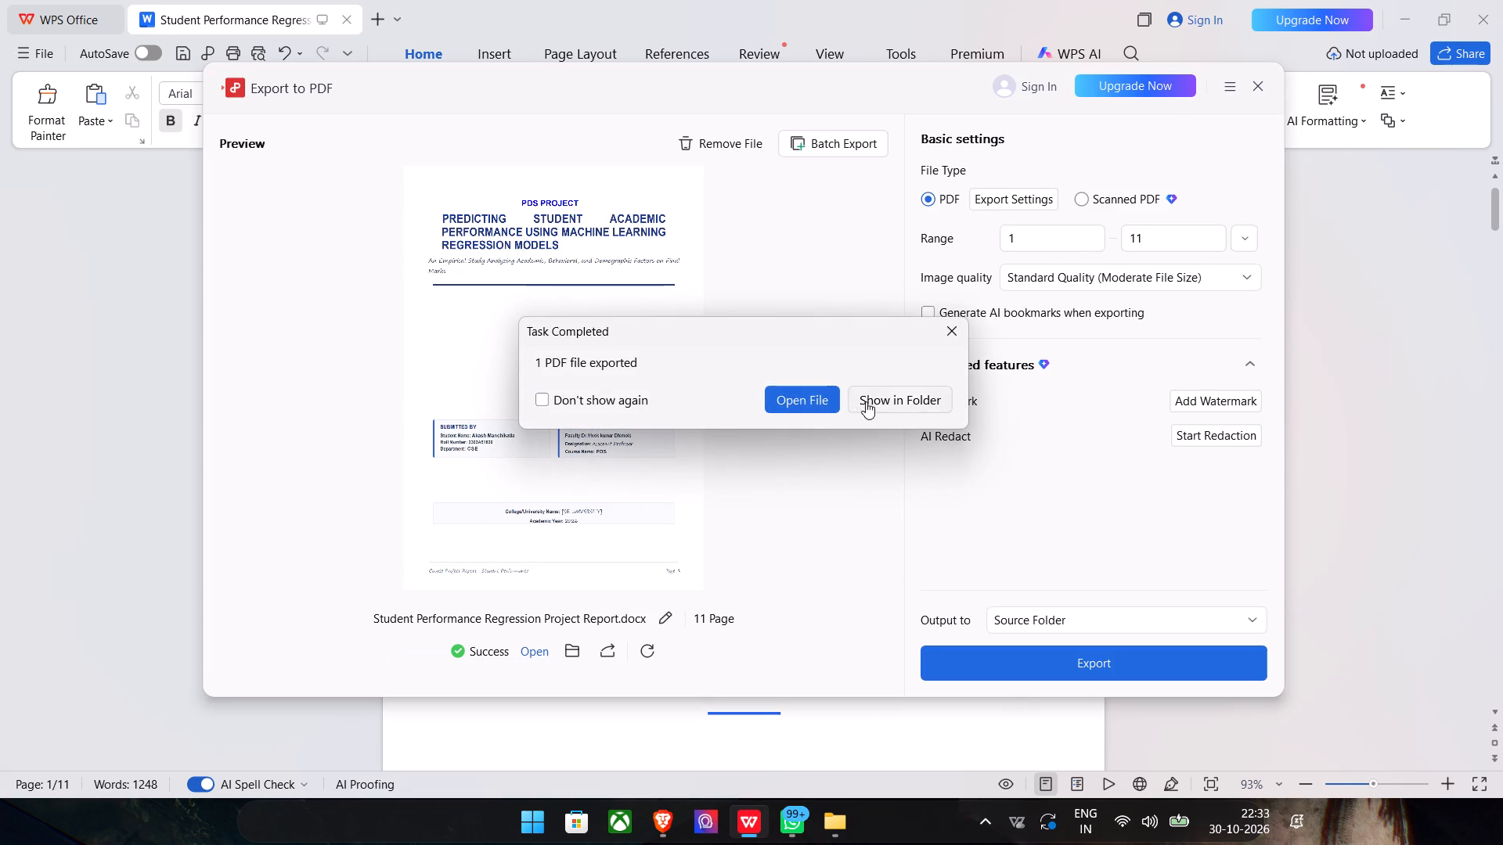
double_click(578, 583)
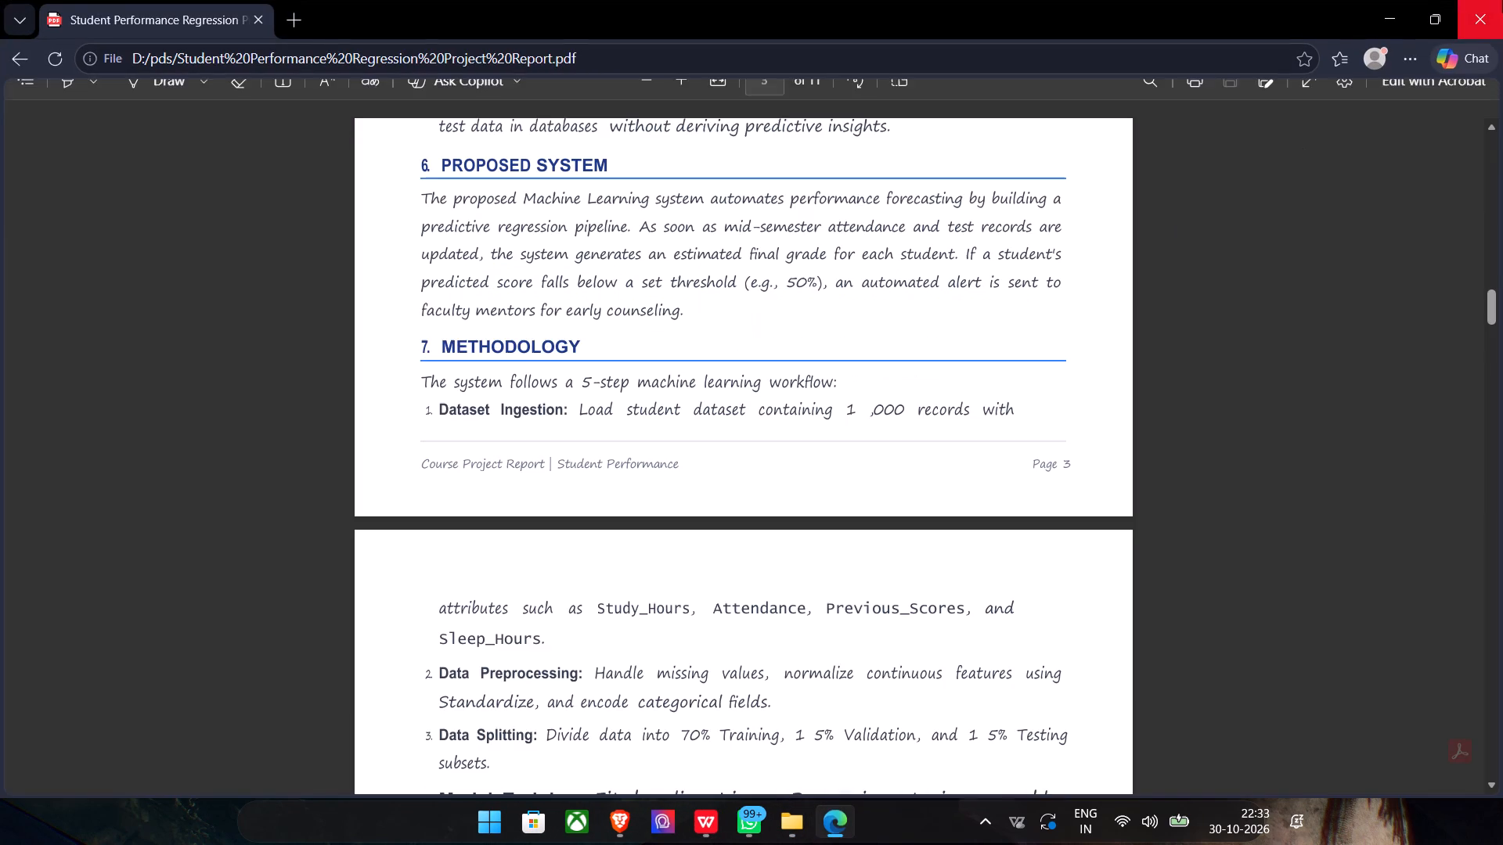
left_click(1499, 0)
left_click(1389, 0)
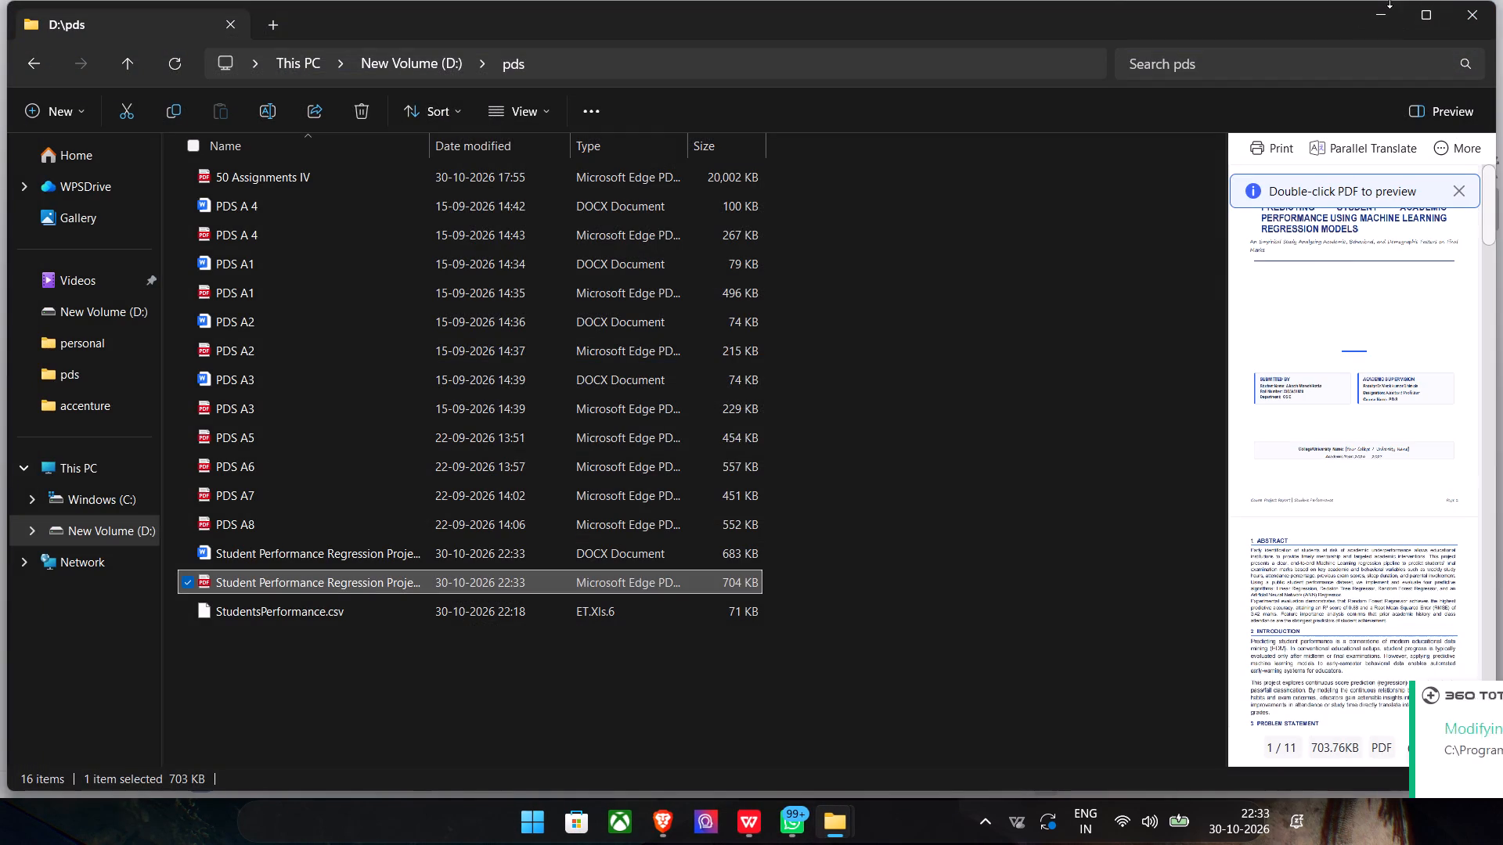
left_click(1385, 2)
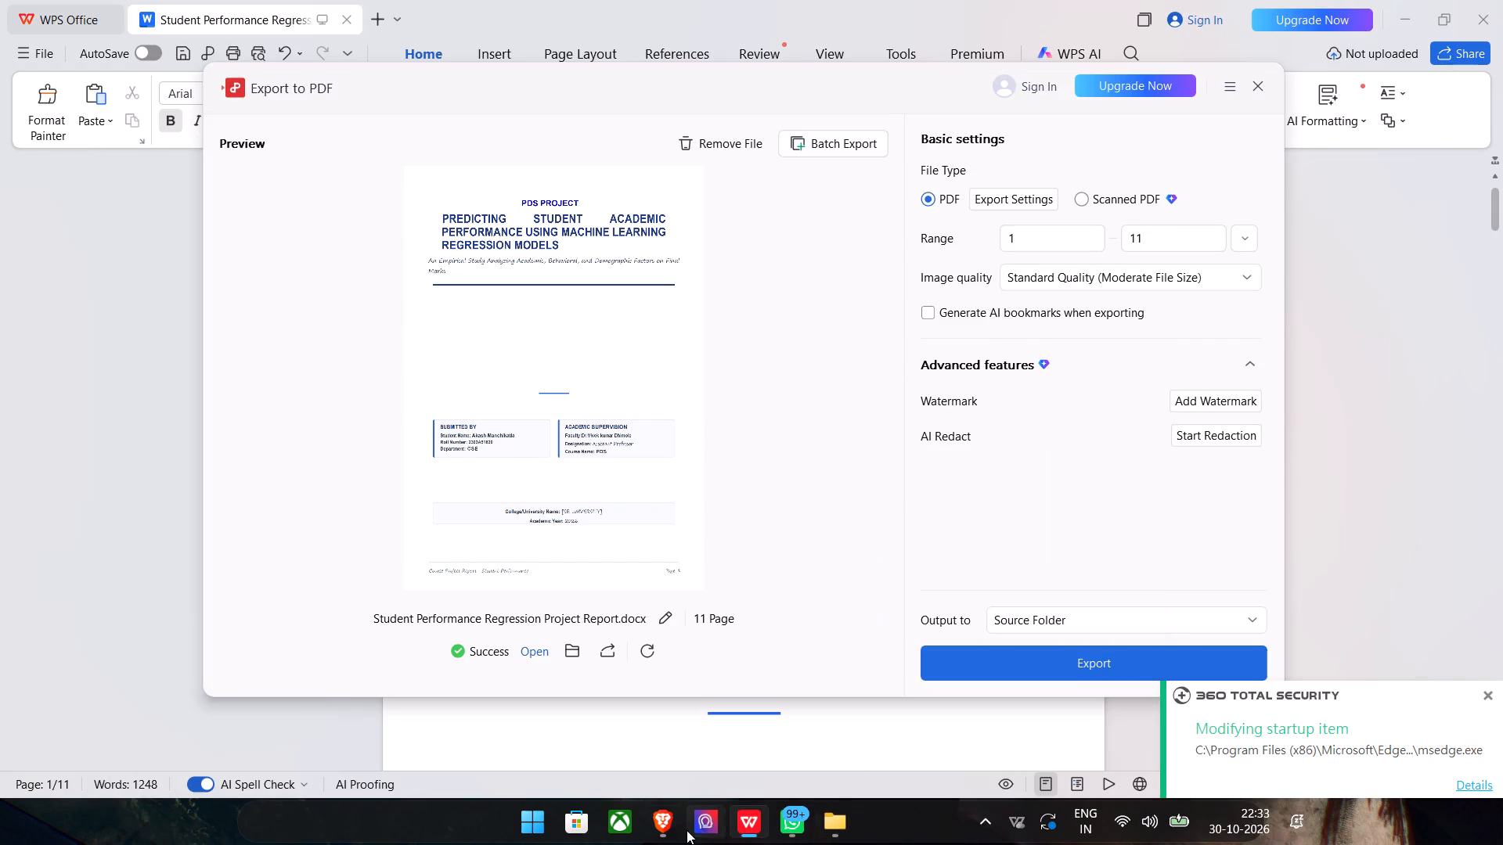
Switch to Brave and enter the student's name and student ID in the Project Submission (PDS) form.
left_click(675, 811)
scroll(612, 288, "up", 6)
left_click(616, 390)
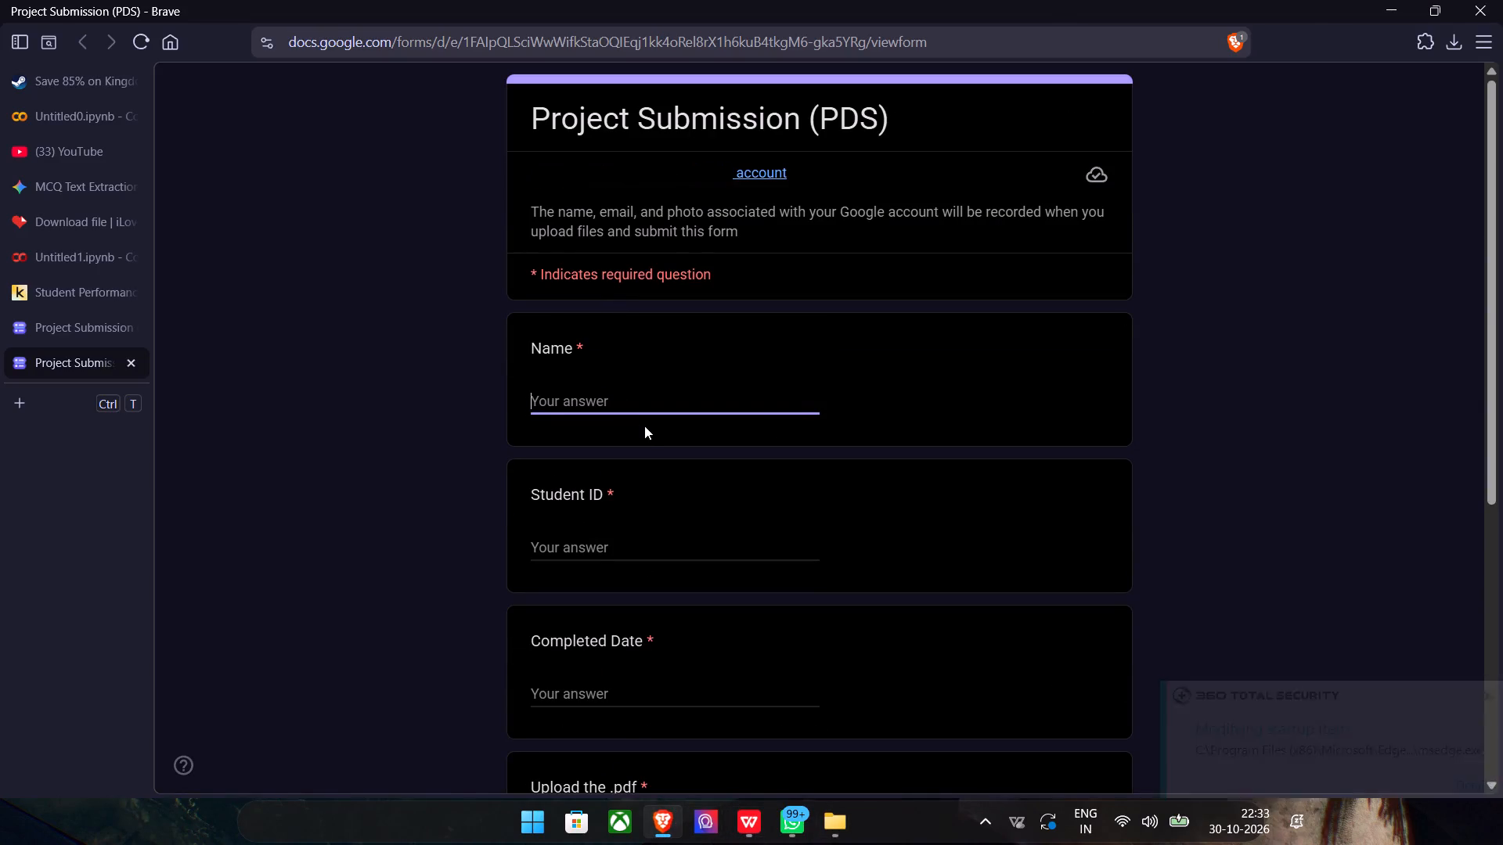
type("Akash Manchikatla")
left_click(615, 532)
left_click(636, 558)
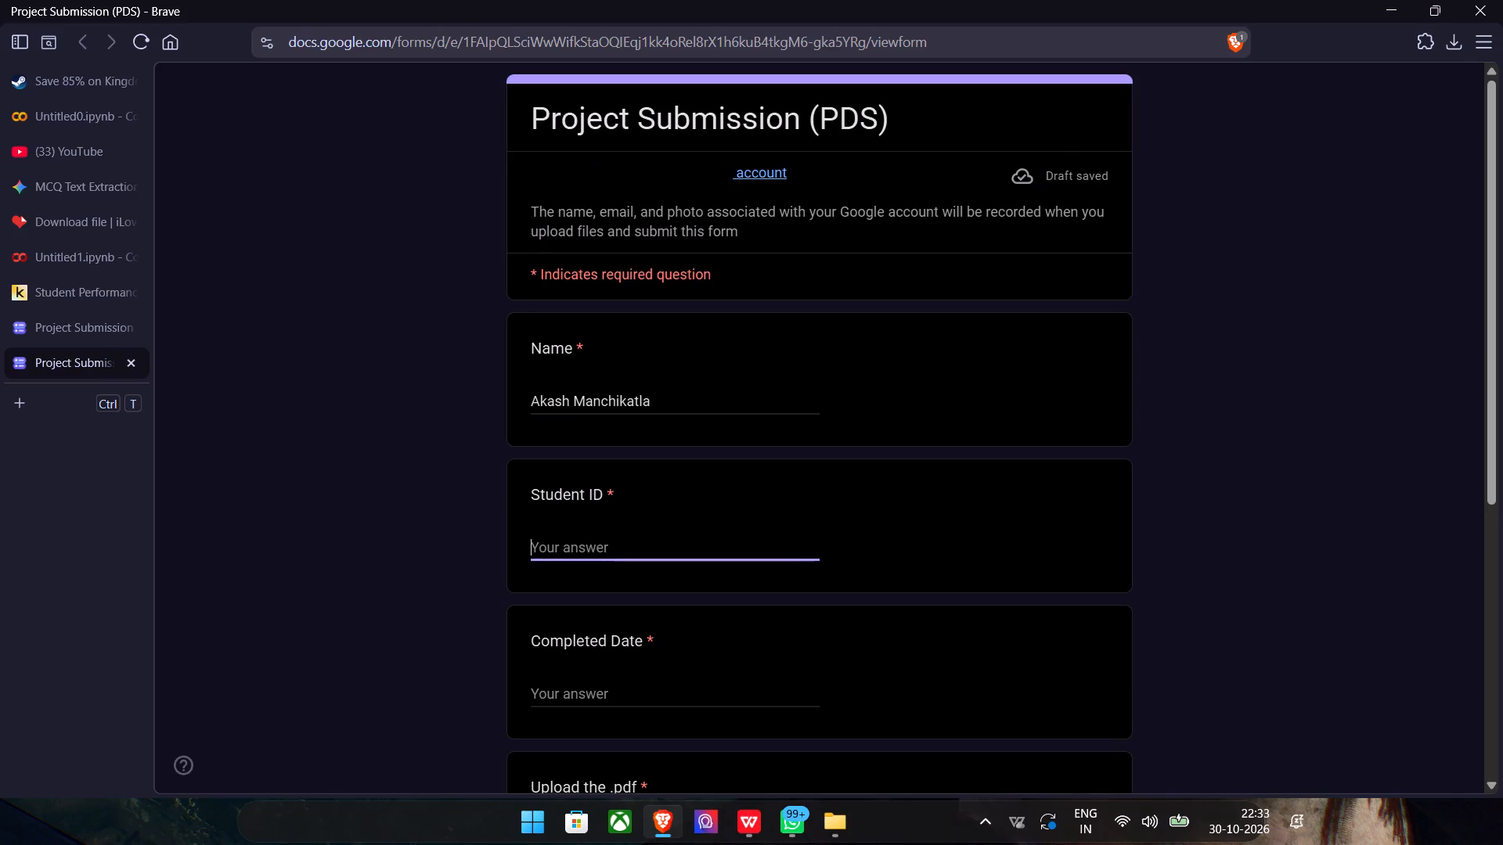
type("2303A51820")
Enter 30-10-2026 as the Completed Date in the submission form.
scroll(579, 509, "down", 4)
left_click(580, 300)
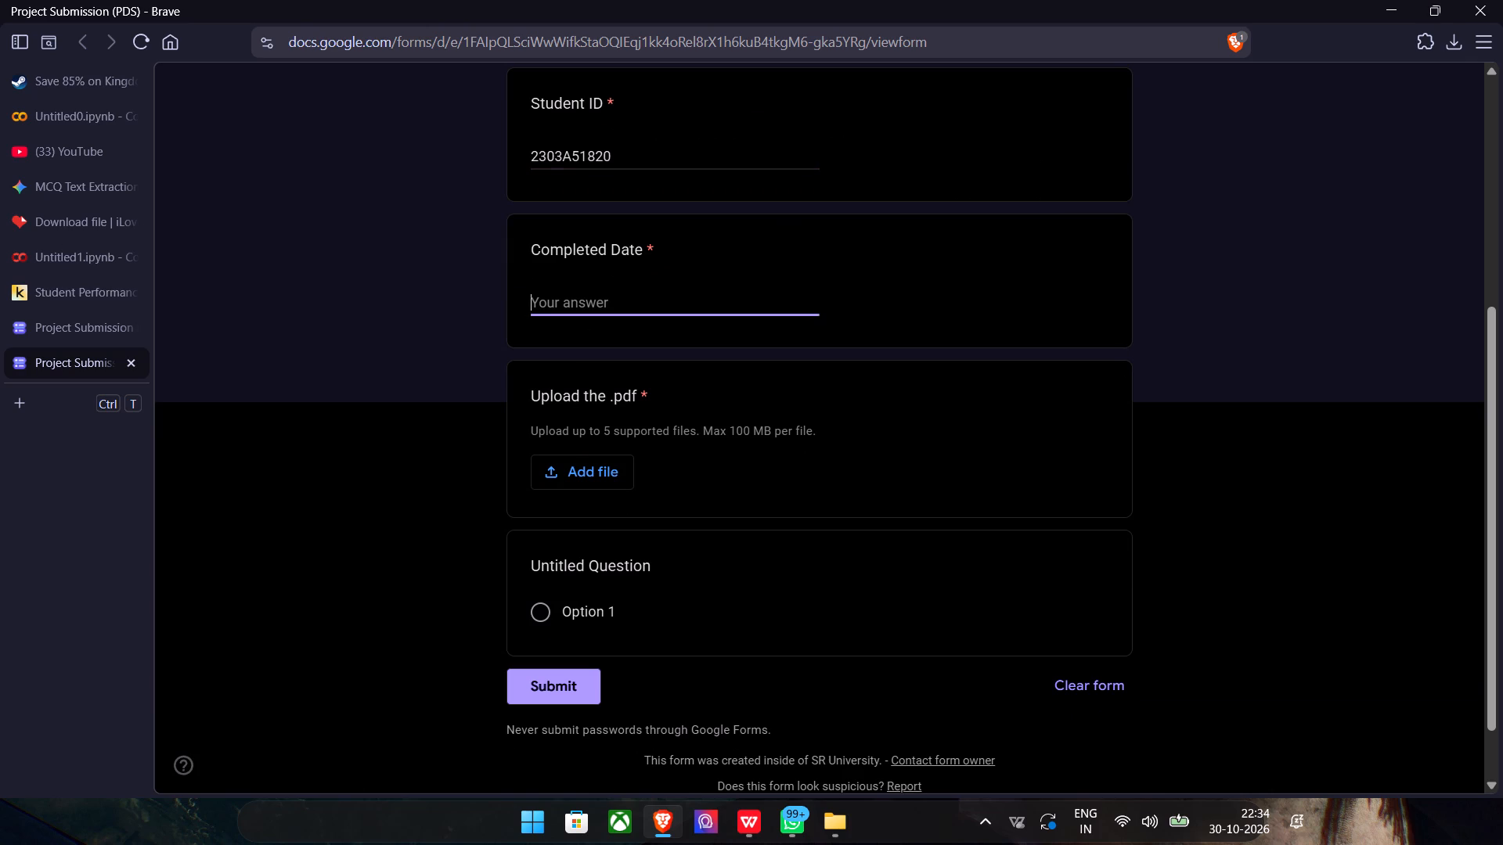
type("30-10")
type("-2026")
Upload the Student Performance Regression Project Report PDF from the pds folder to the form's "Upload the .pdf" question.
left_click(614, 462)
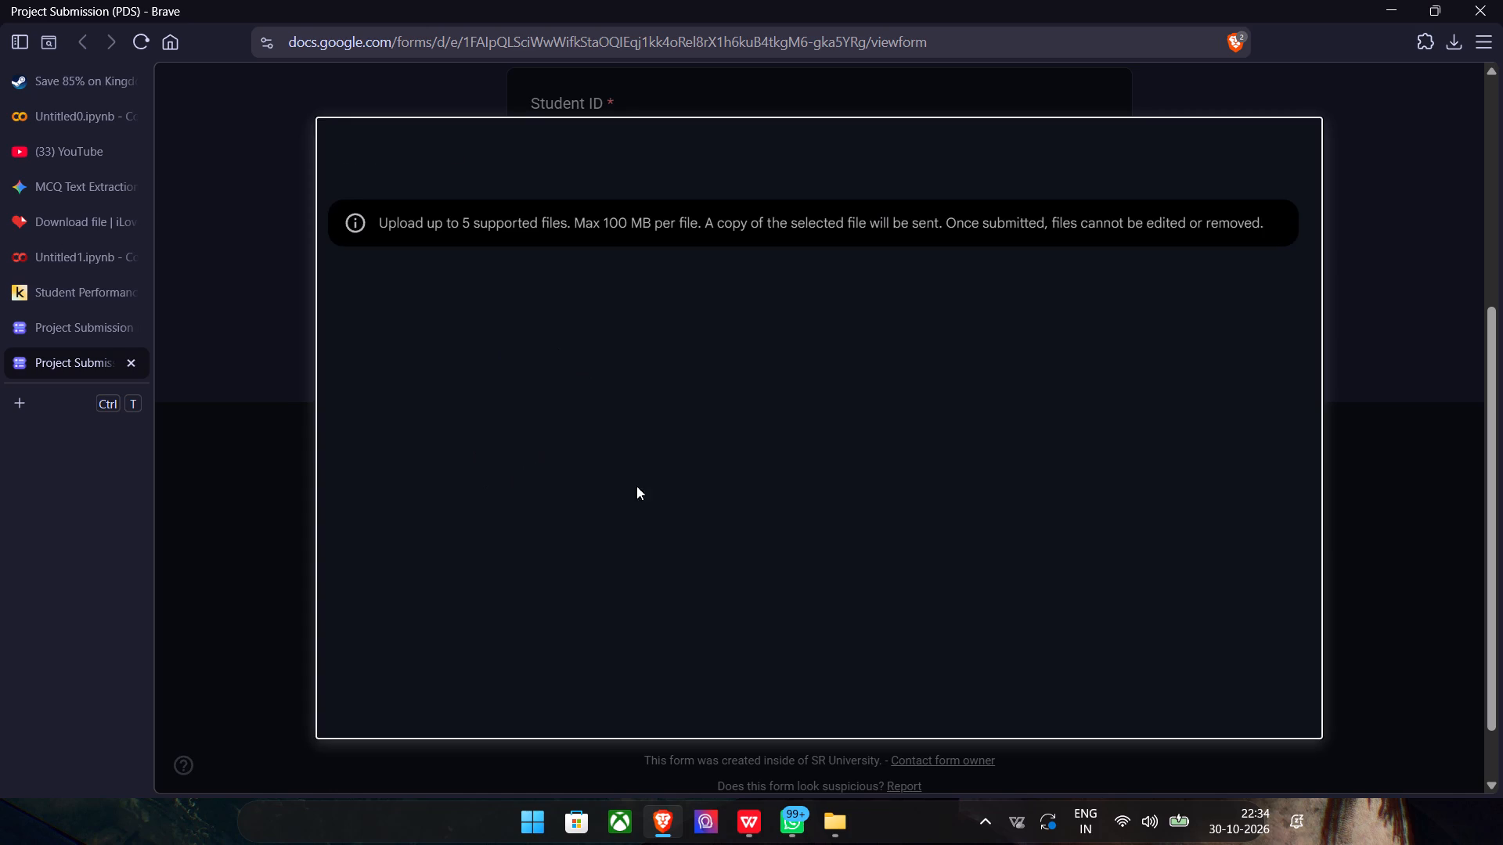
left_click(842, 560)
scroll(314, 286, "down", 3)
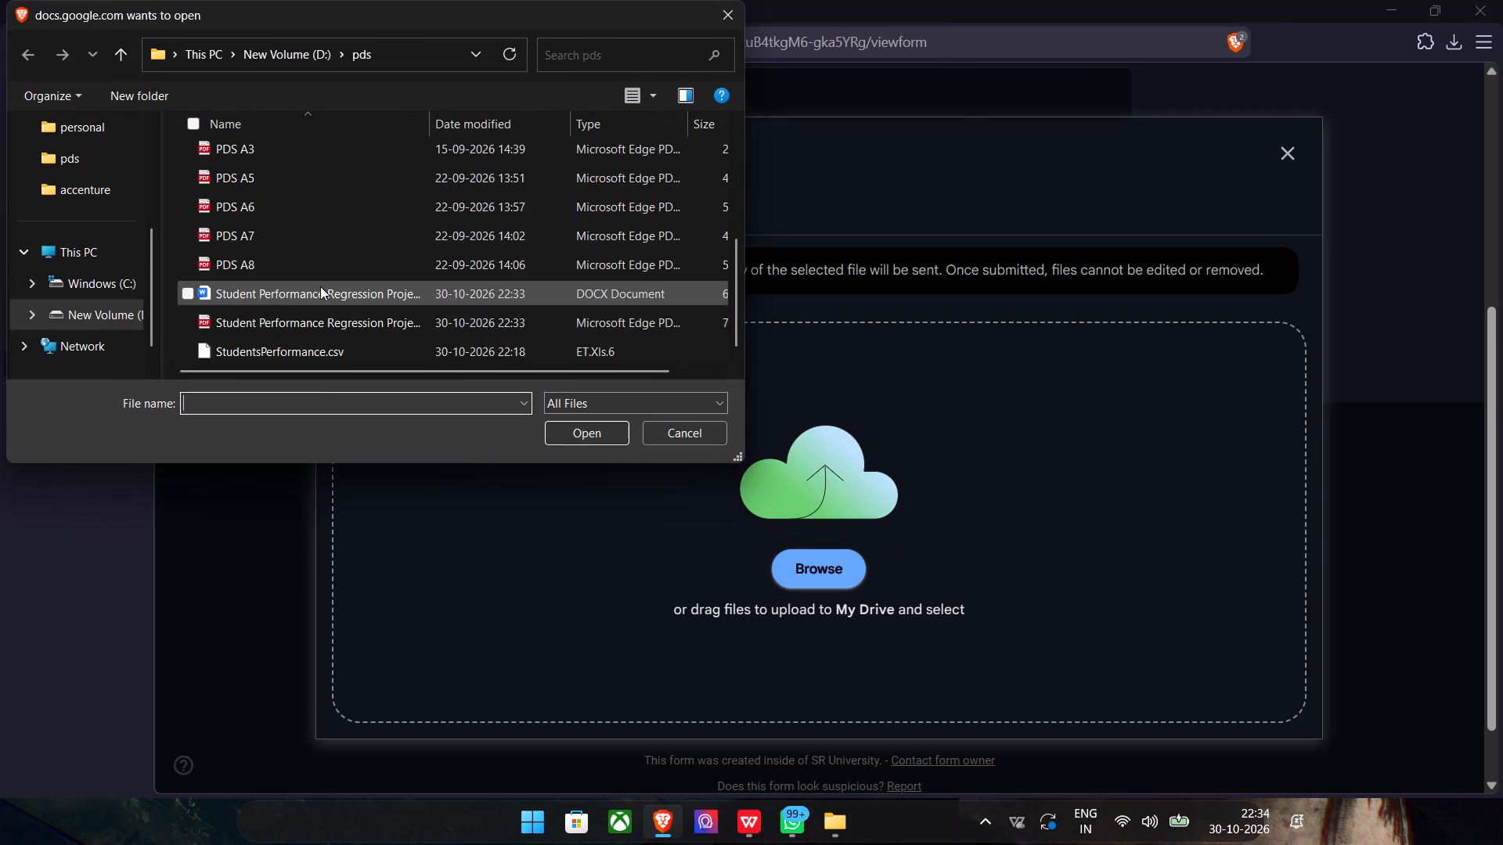
scroll(320, 286, "down", 2)
left_click(410, 324)
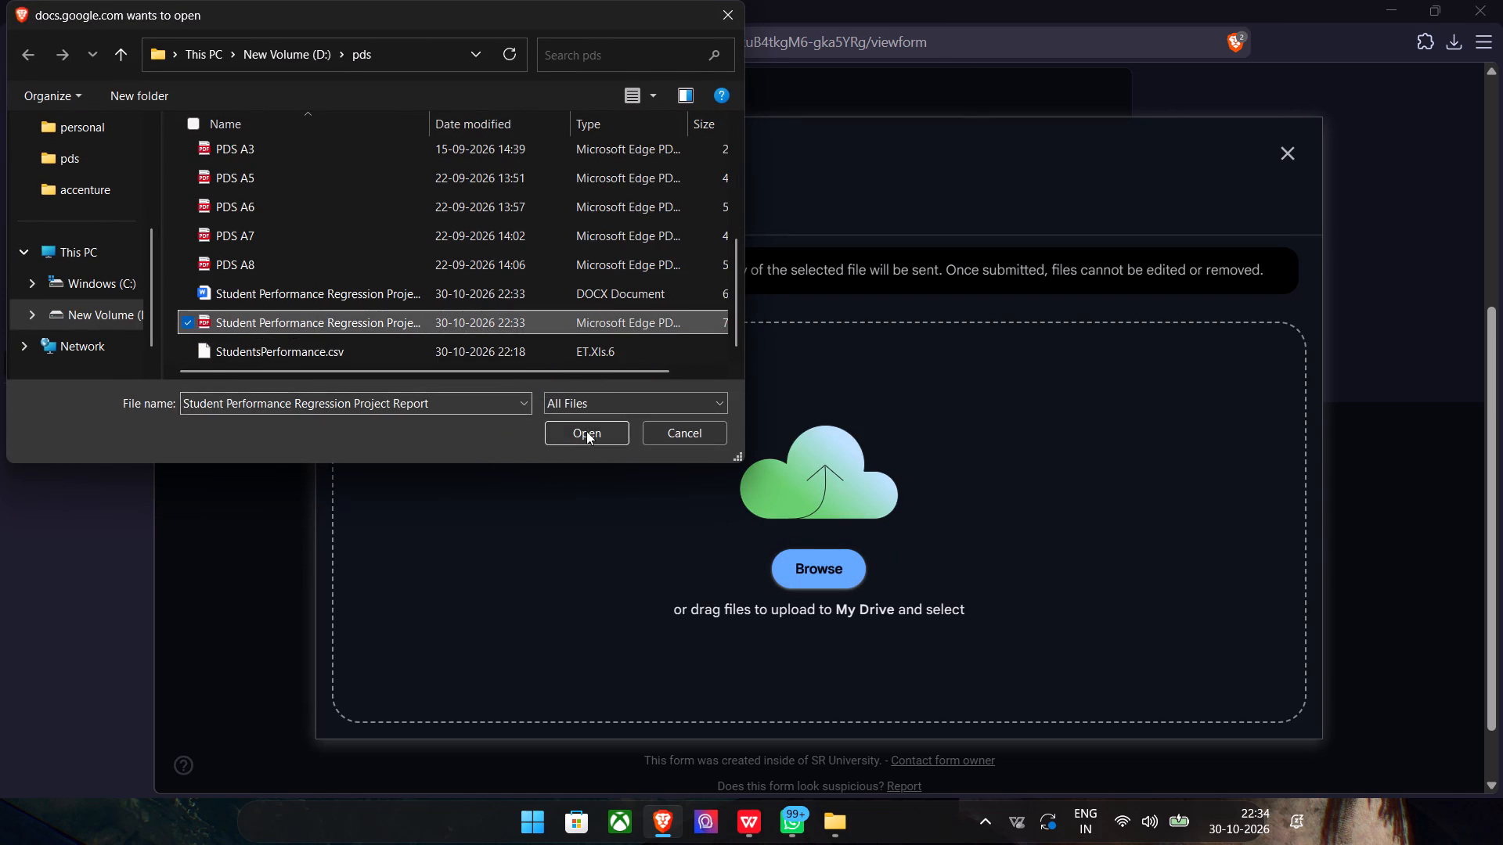
left_click(586, 431)
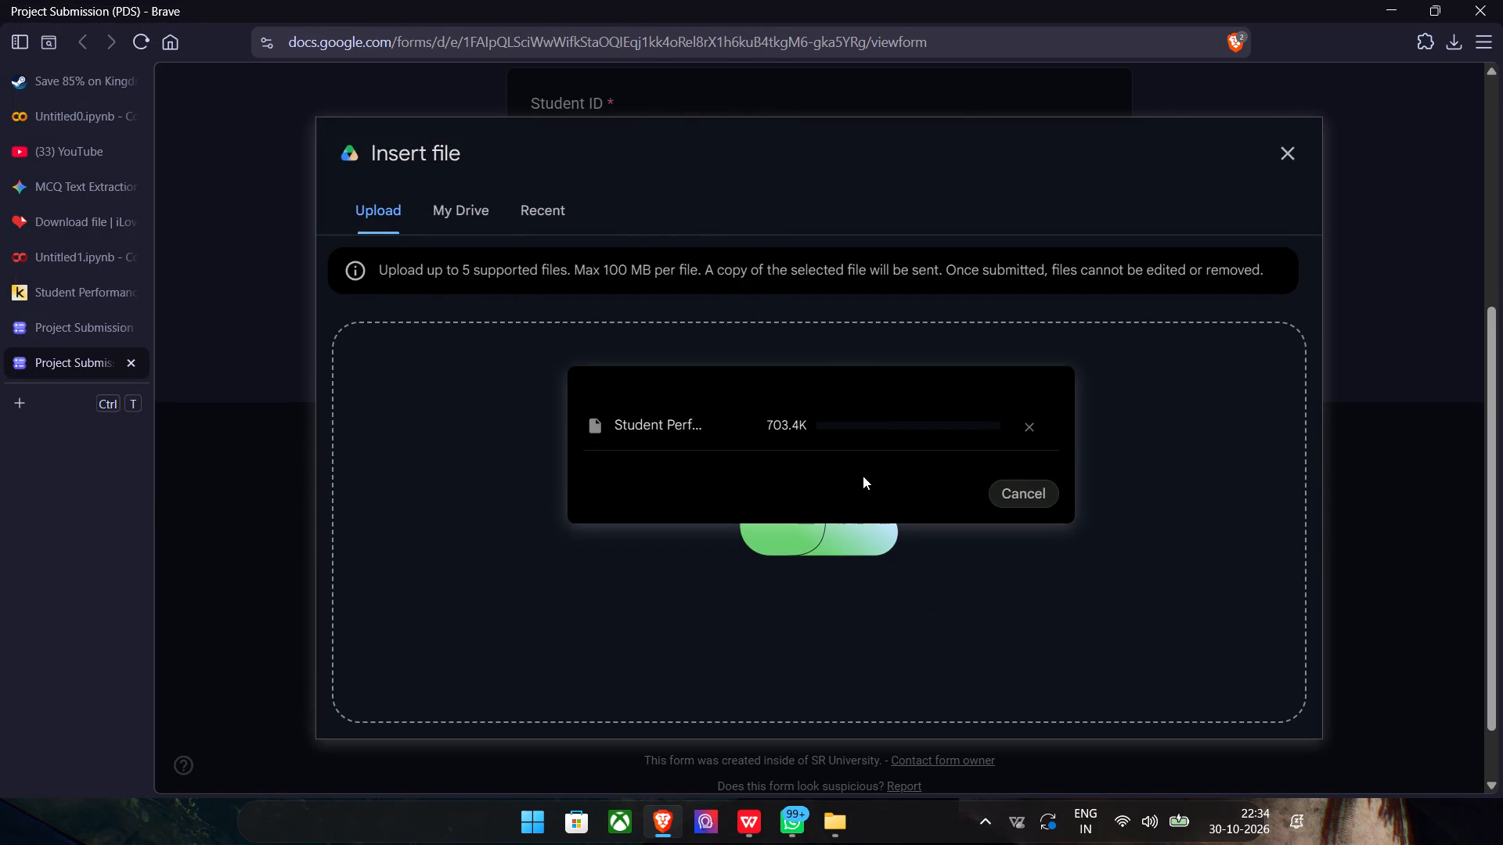
Select Option 1 for the Untitled Question in the form.
left_click(552, 653)
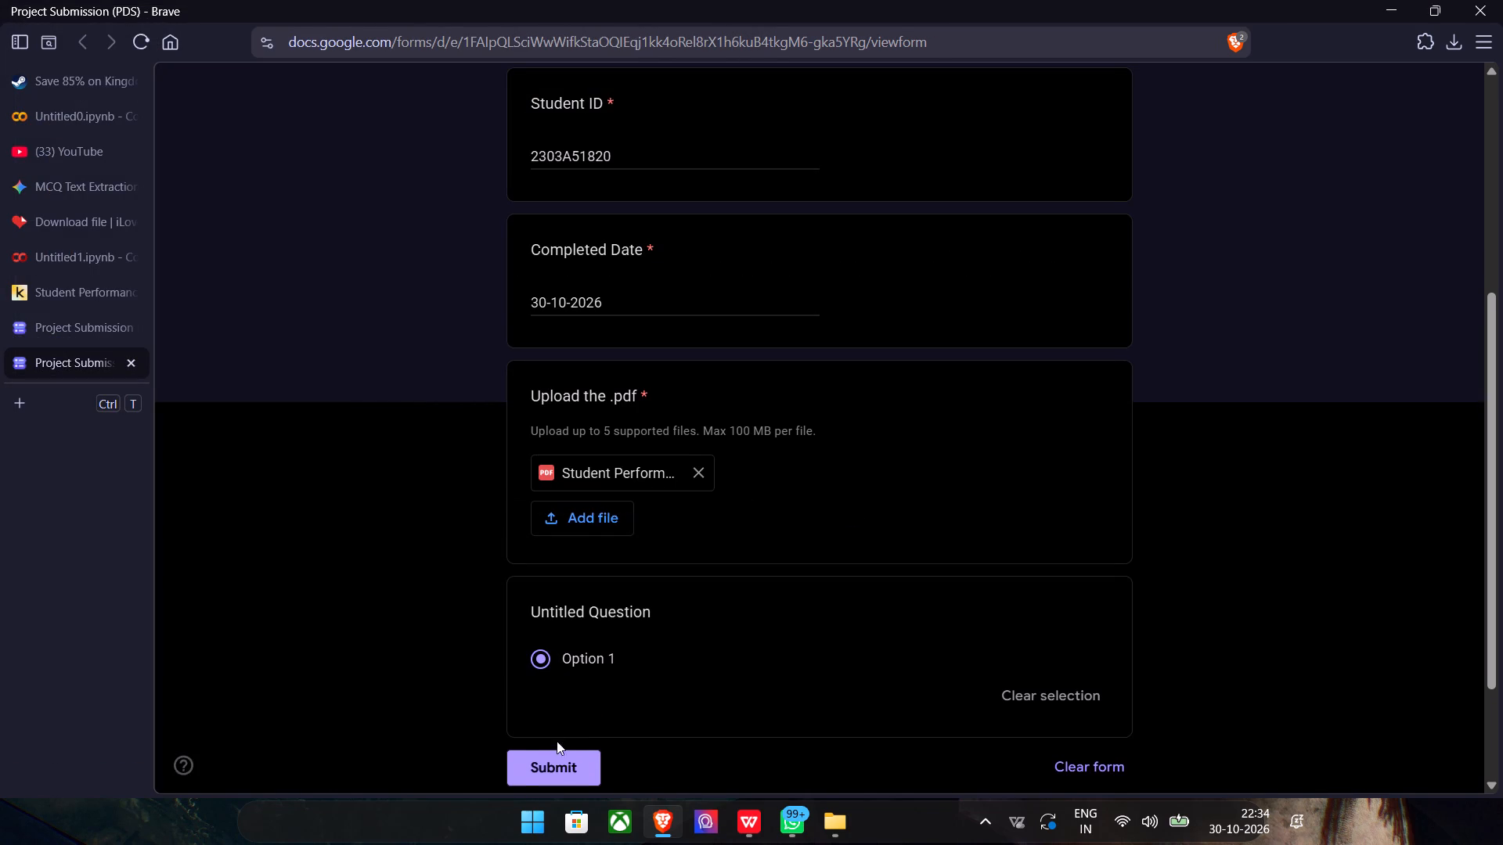
Submit the completed Project Submission (PDS) form.
left_click(562, 757)
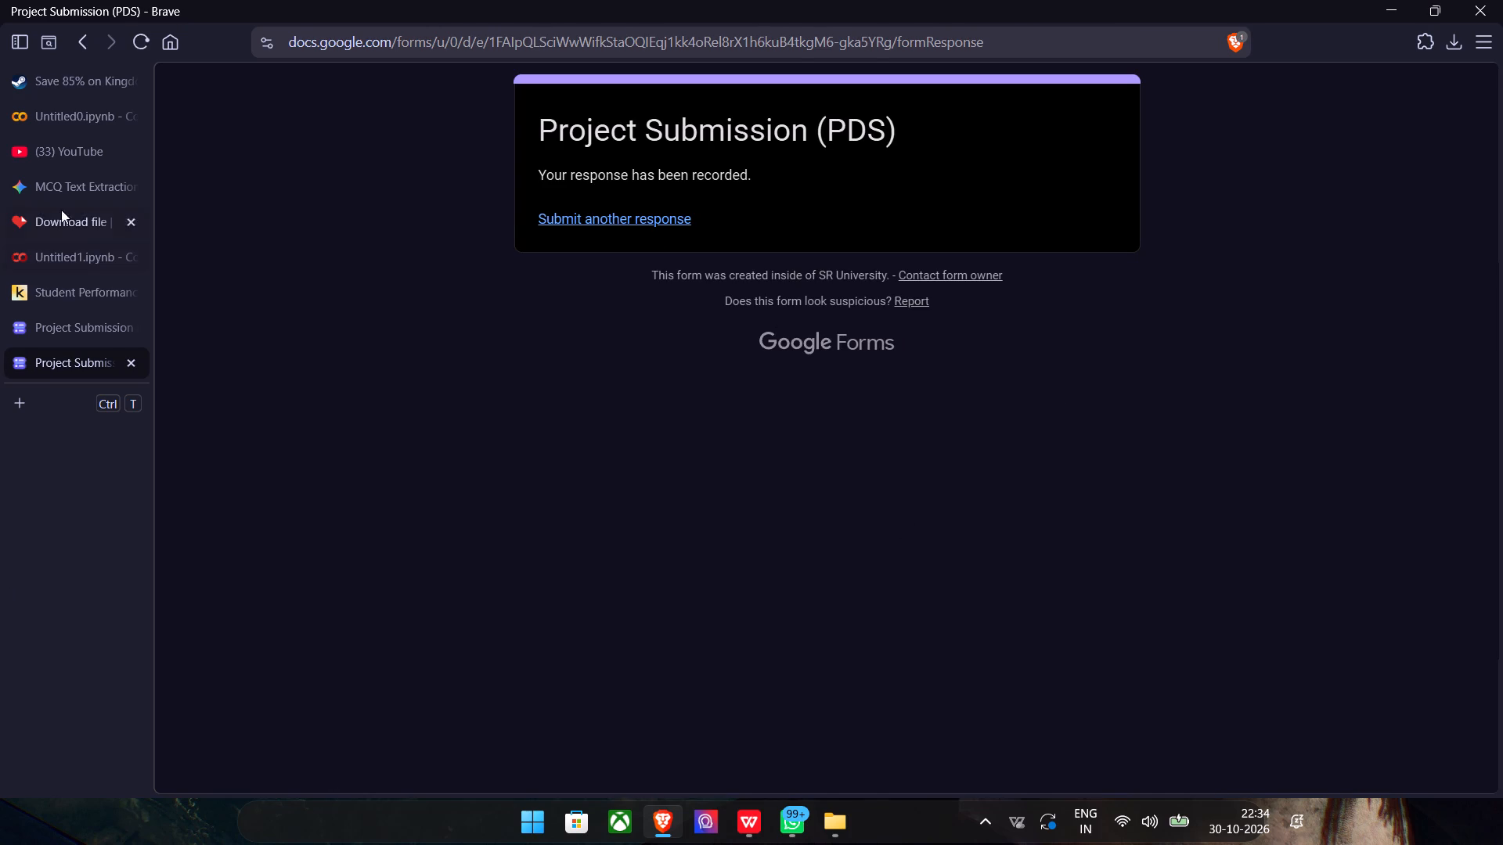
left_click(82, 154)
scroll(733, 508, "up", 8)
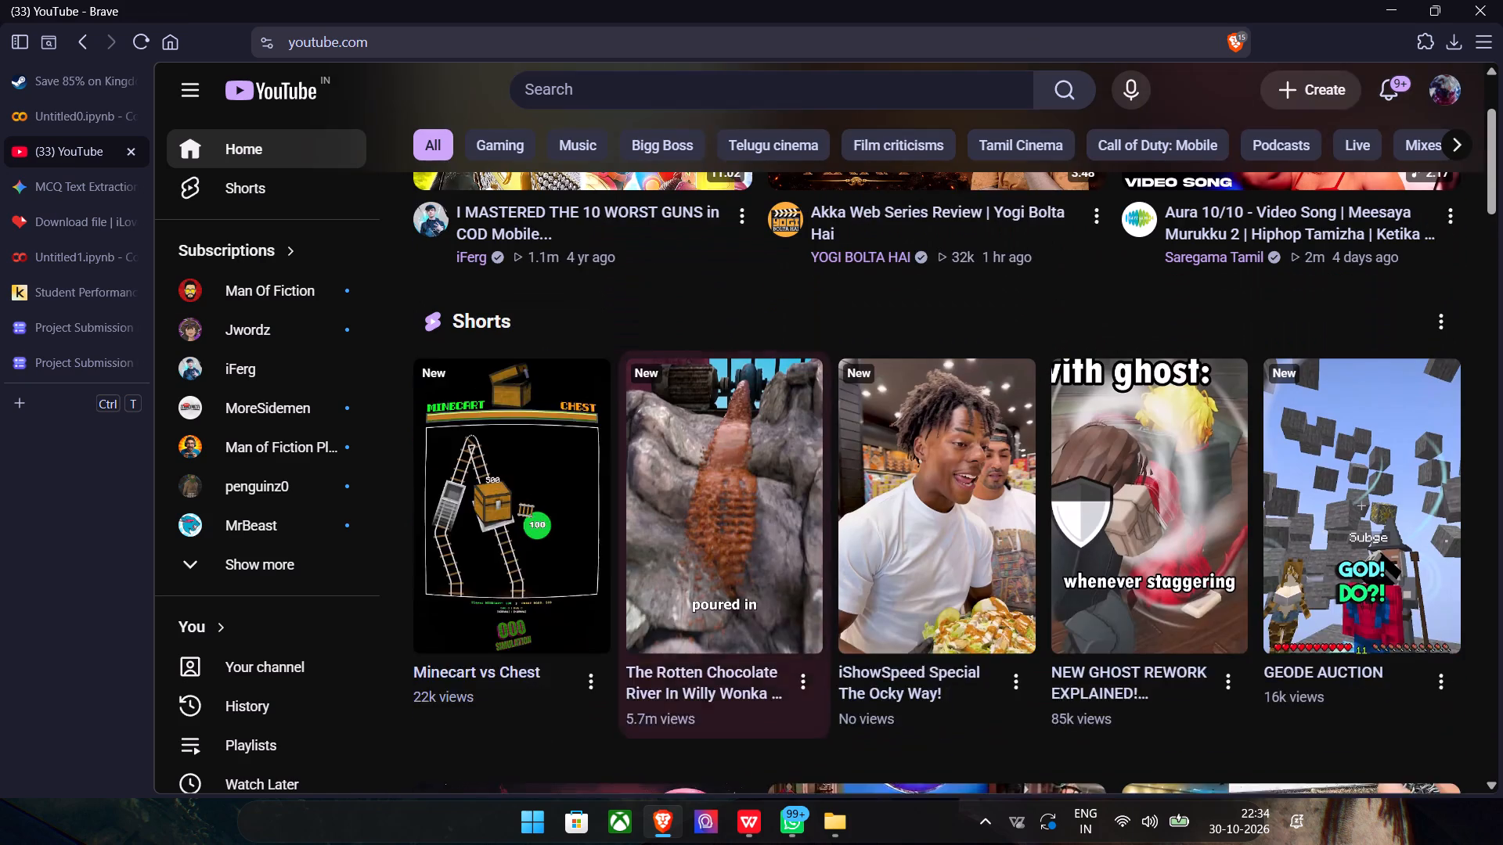